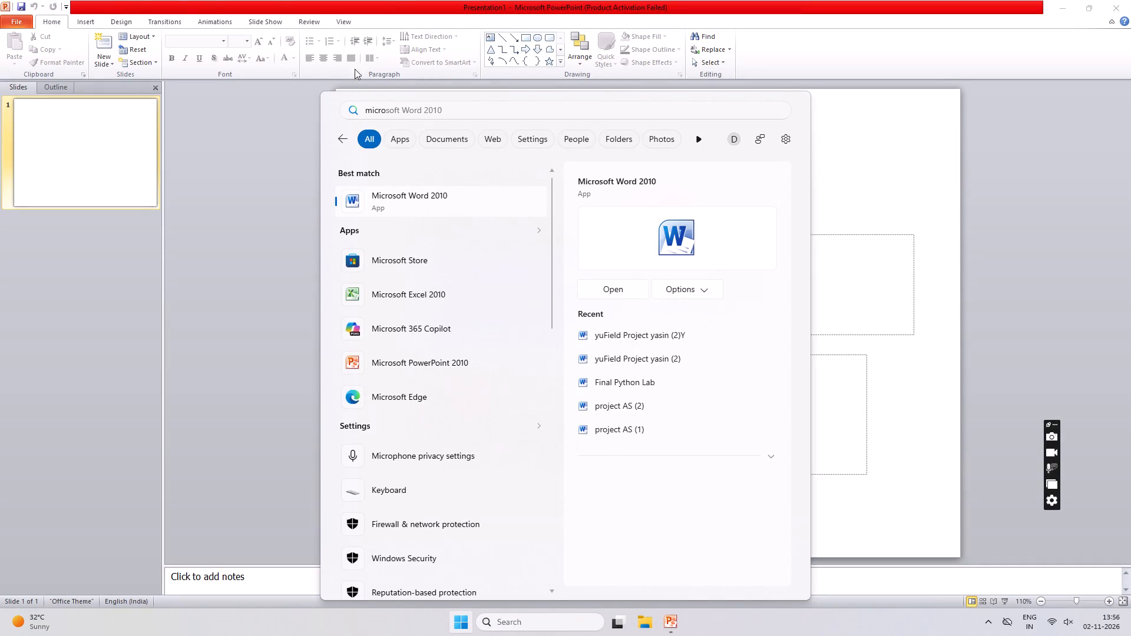
Dismiss the Windows search overlay and close the Microsoft Office Activation Wizard, leaving no text being edited on the blank title slide.
{"action": "left_click", "coordinate": [1122, 0]}
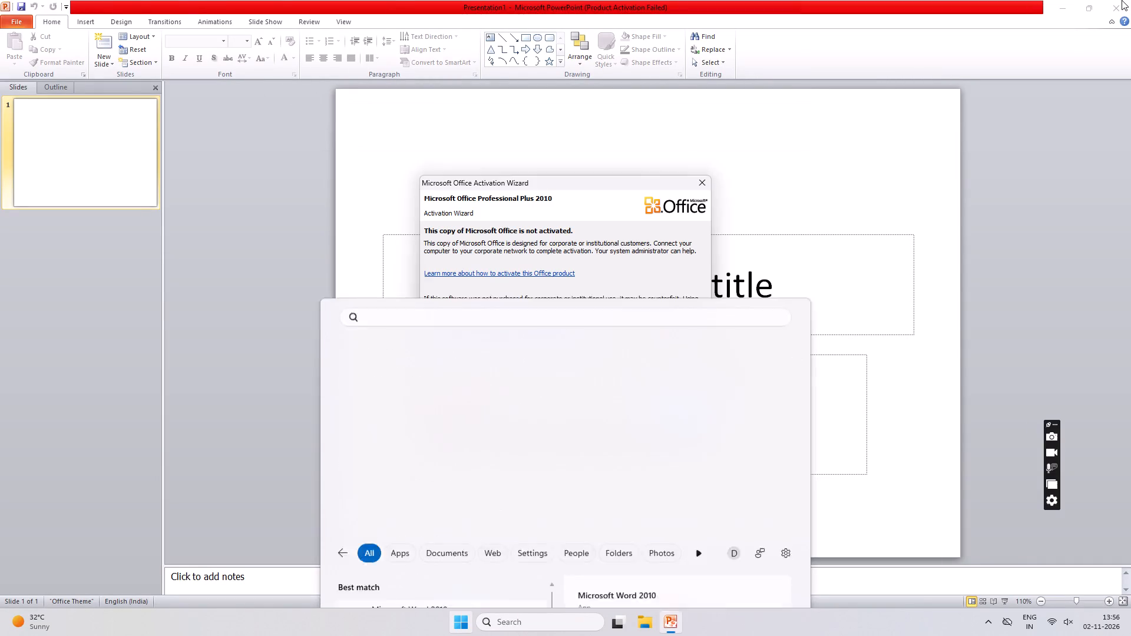
{"action": "left_click", "coordinate": [1122, 20]}
{"action": "double_click", "coordinate": [1117, 10]}
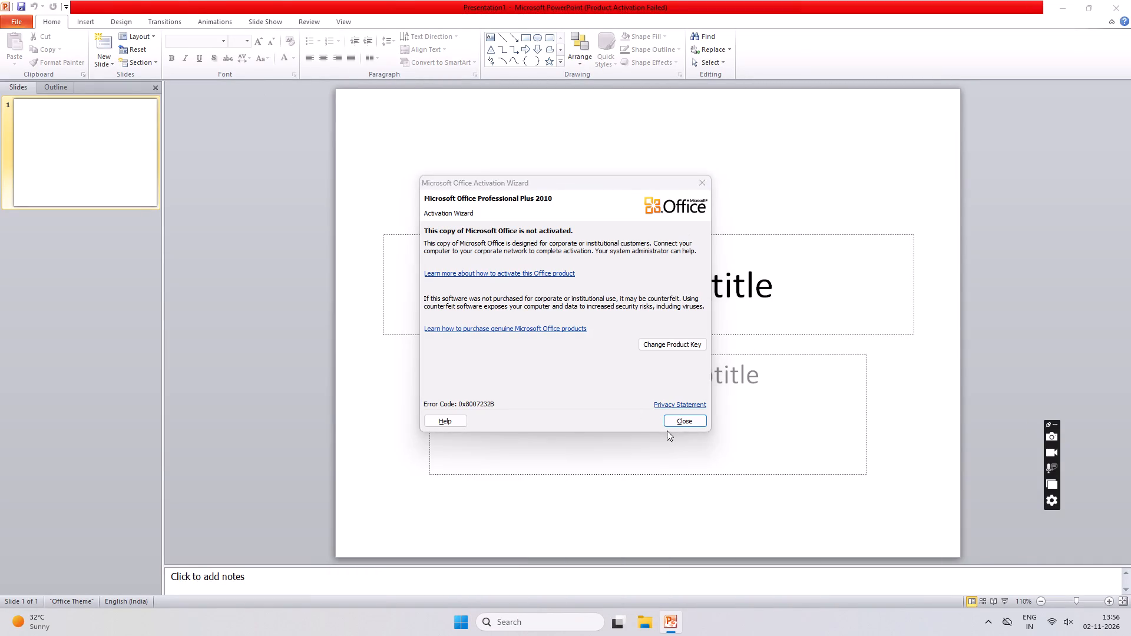
{"action": "left_click_drag", "start_coordinate": [677, 427], "coordinate": [677, 418]}
{"action": "left_click", "coordinate": [677, 416]}
{"action": "left_click", "coordinate": [679, 412]}
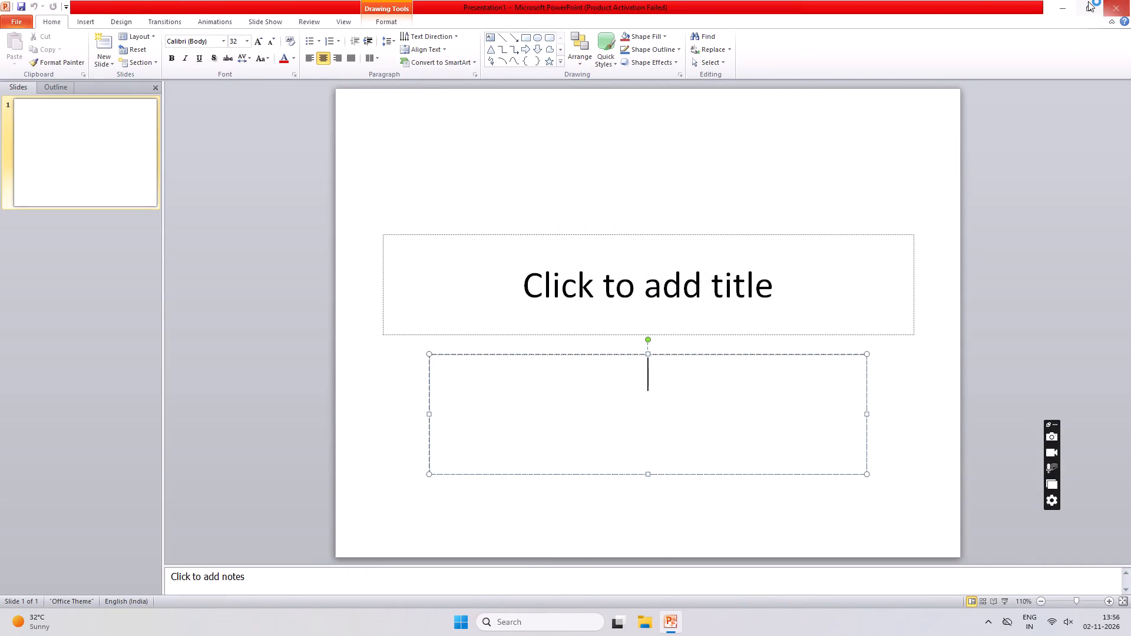
{"action": "key", "text": "Escape"}
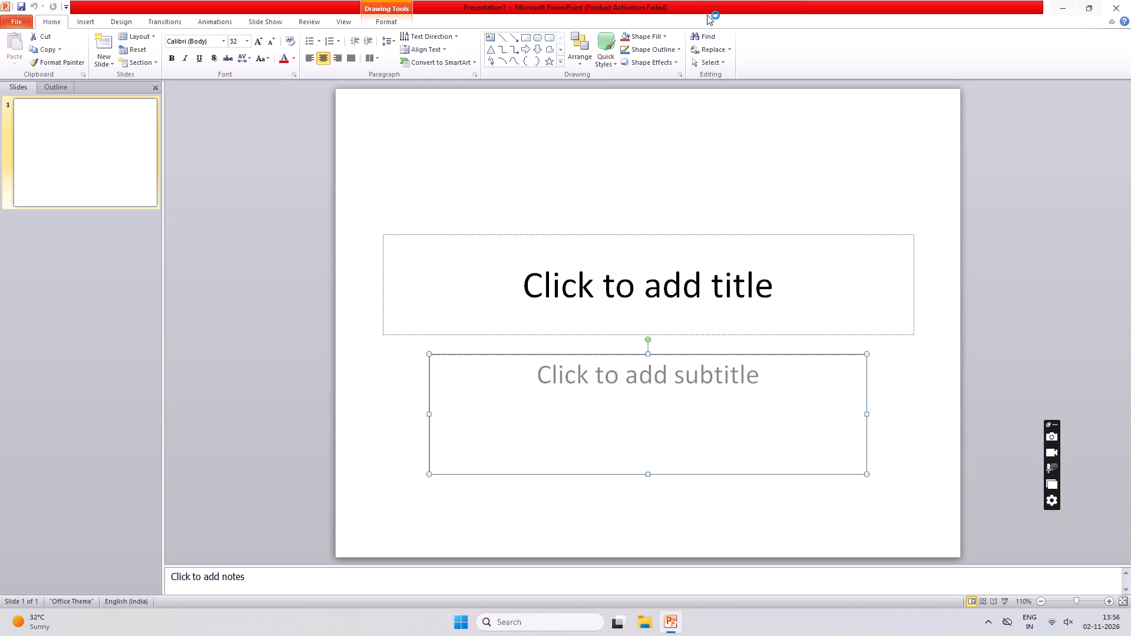
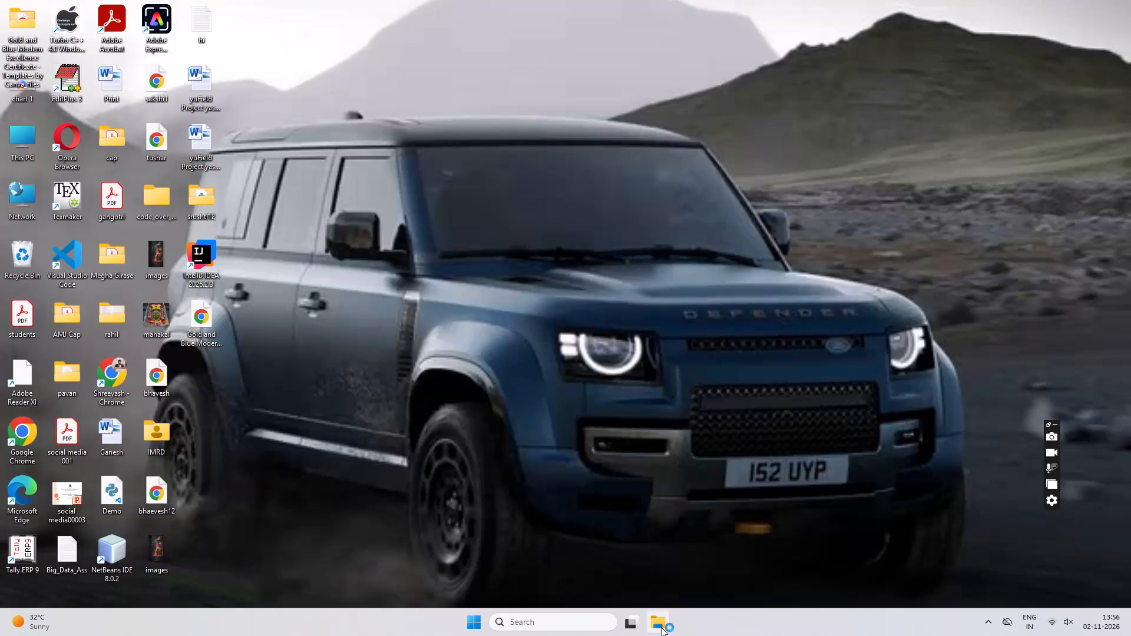
{"action": "left_click", "coordinate": [660, 627]}
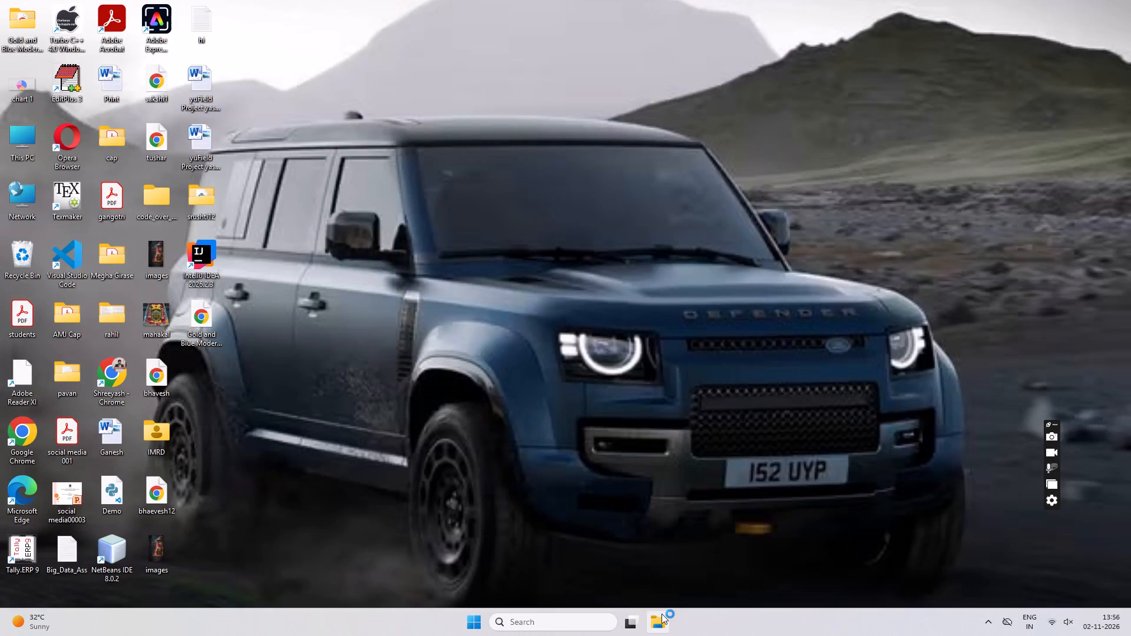
{"action": "left_click", "coordinate": [676, 580]}
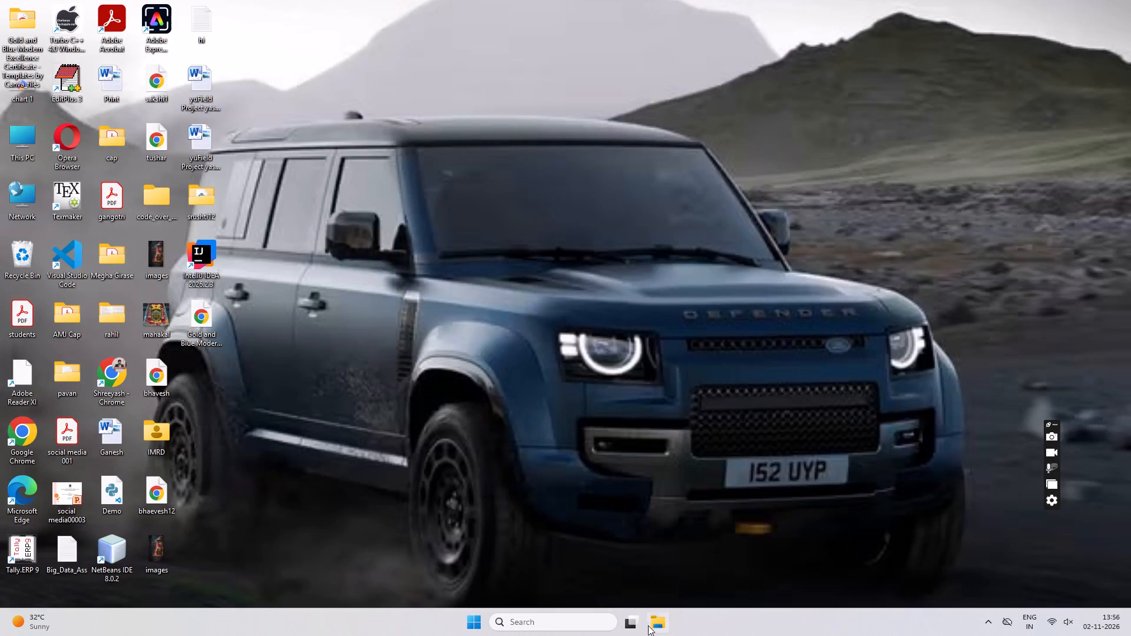
{"action": "left_click", "coordinate": [646, 623]}
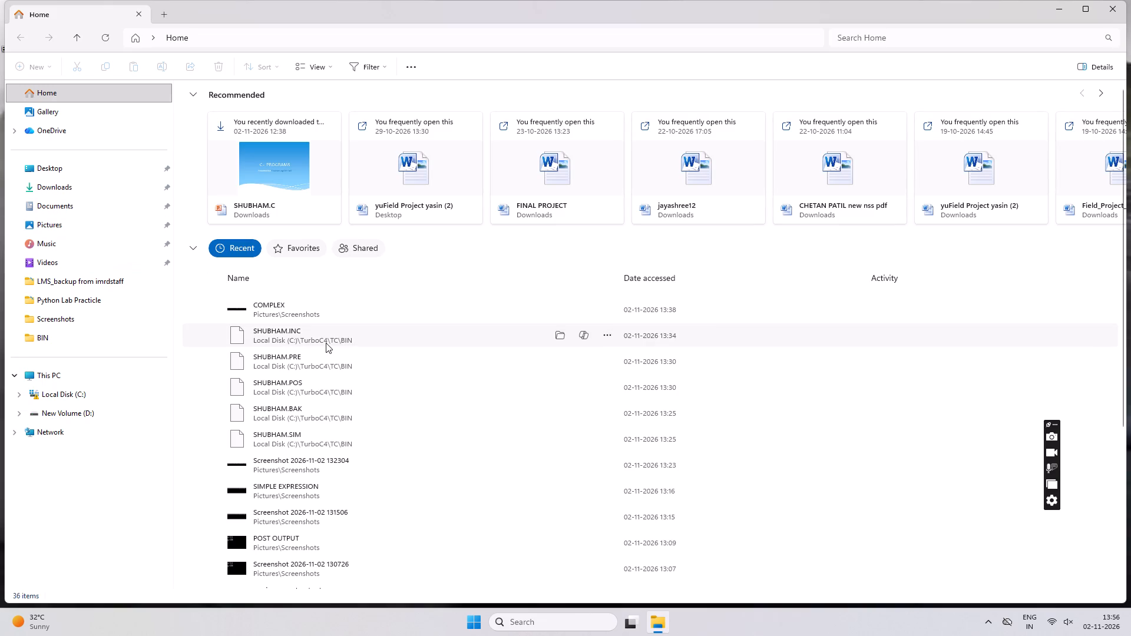
{"action": "scroll", "coordinate": [326, 343], "scroll_direction": "down", "scroll_amount": 5}
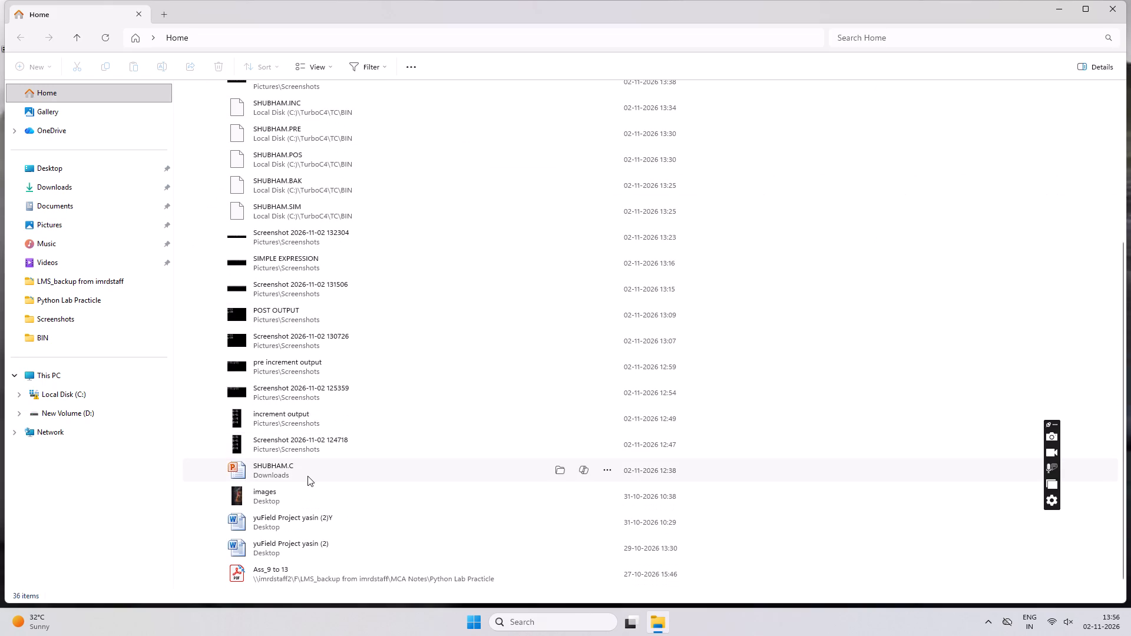
{"action": "double_click", "coordinate": [307, 476]}
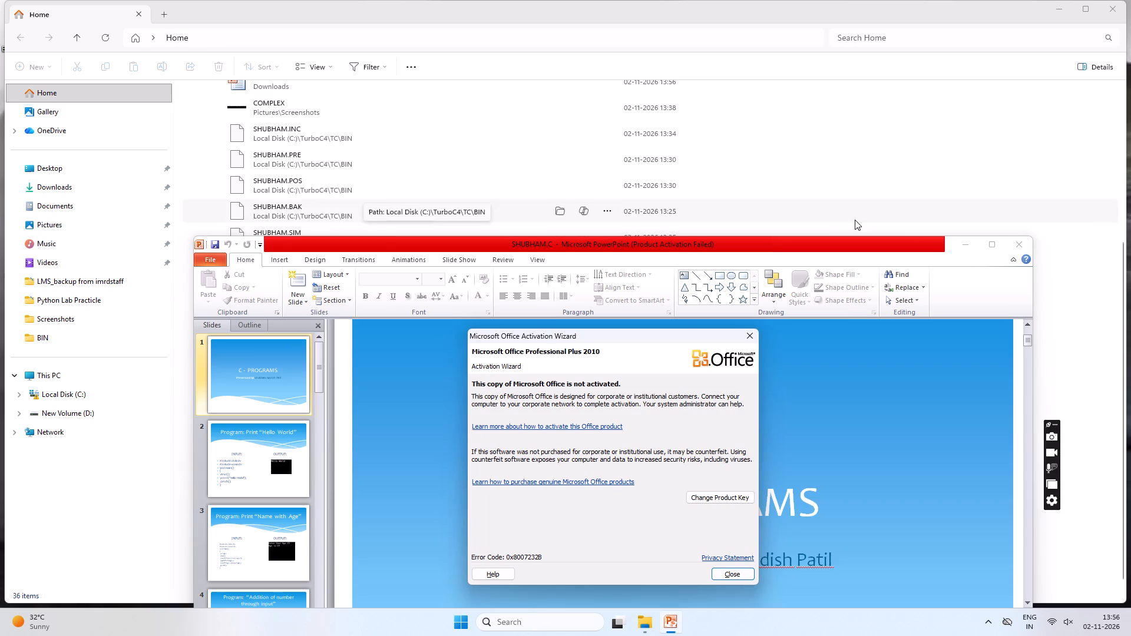
{"action": "left_click", "coordinate": [997, 244]}
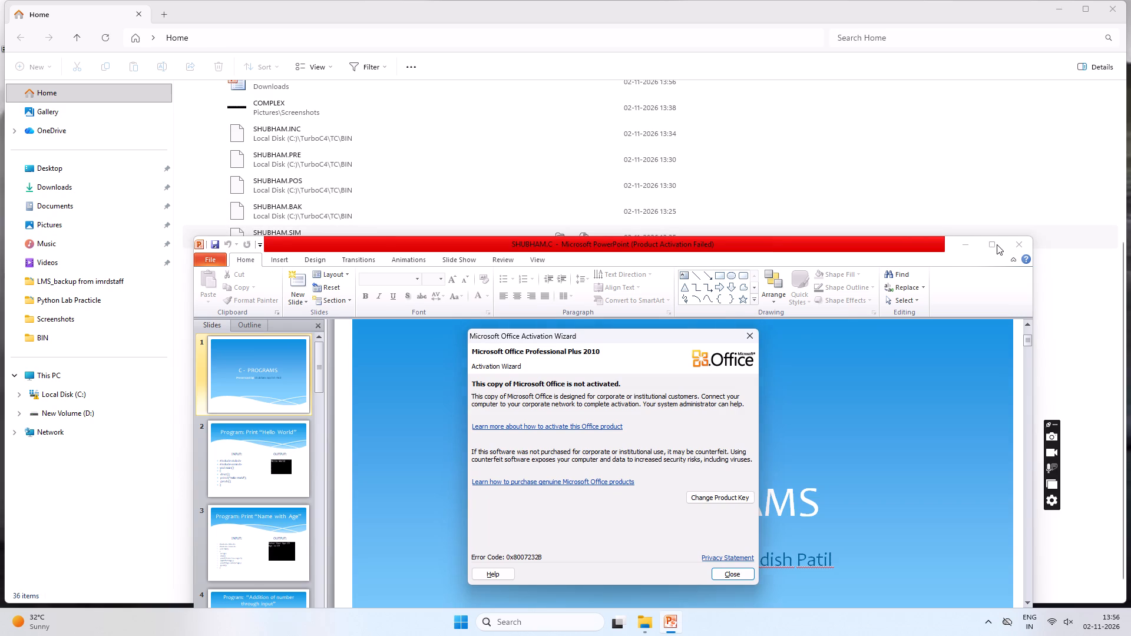
{"action": "double_click", "coordinate": [734, 566]}
{"action": "left_click", "coordinate": [733, 571]}
{"action": "left_click", "coordinate": [988, 249]}
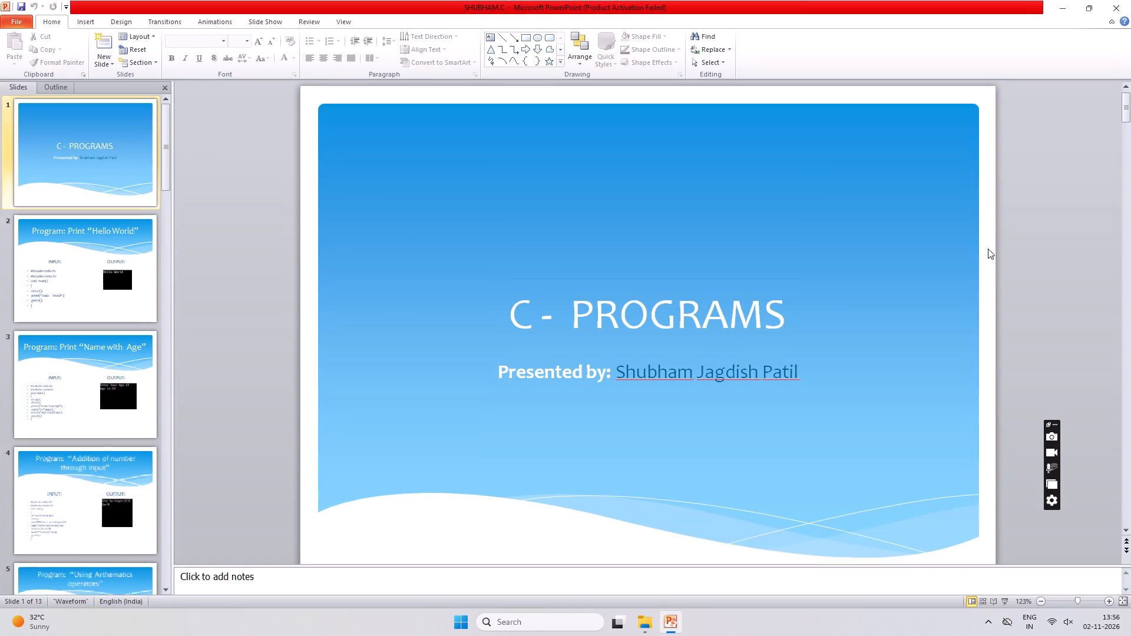
Add a new slide with the same two-column comparison layout after the last slide, Program: "Complex Expression".
{"action": "scroll", "coordinate": [47, 181], "scroll_direction": "down", "scroll_amount": 12}
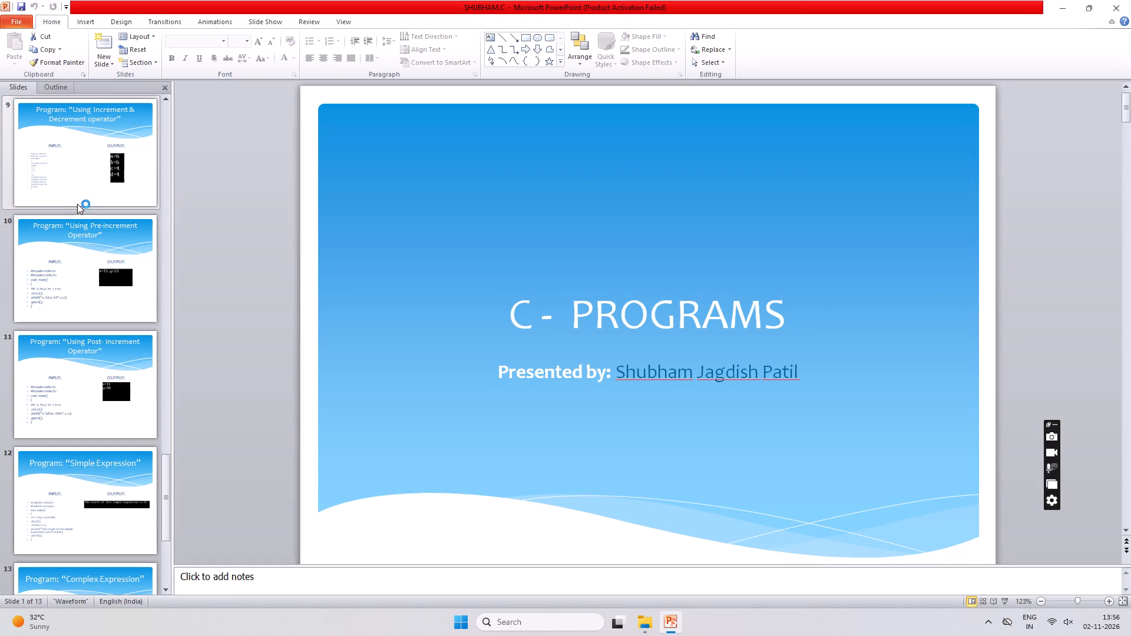
{"action": "scroll", "coordinate": [77, 204], "scroll_direction": "down", "scroll_amount": 9}
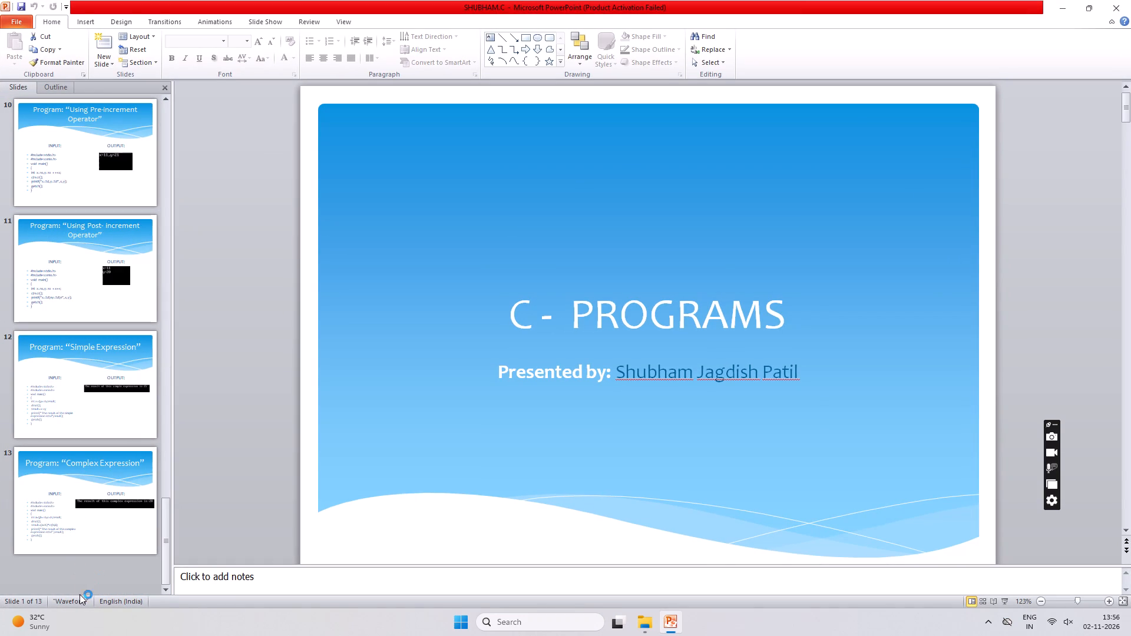
{"action": "left_click", "coordinate": [71, 529]}
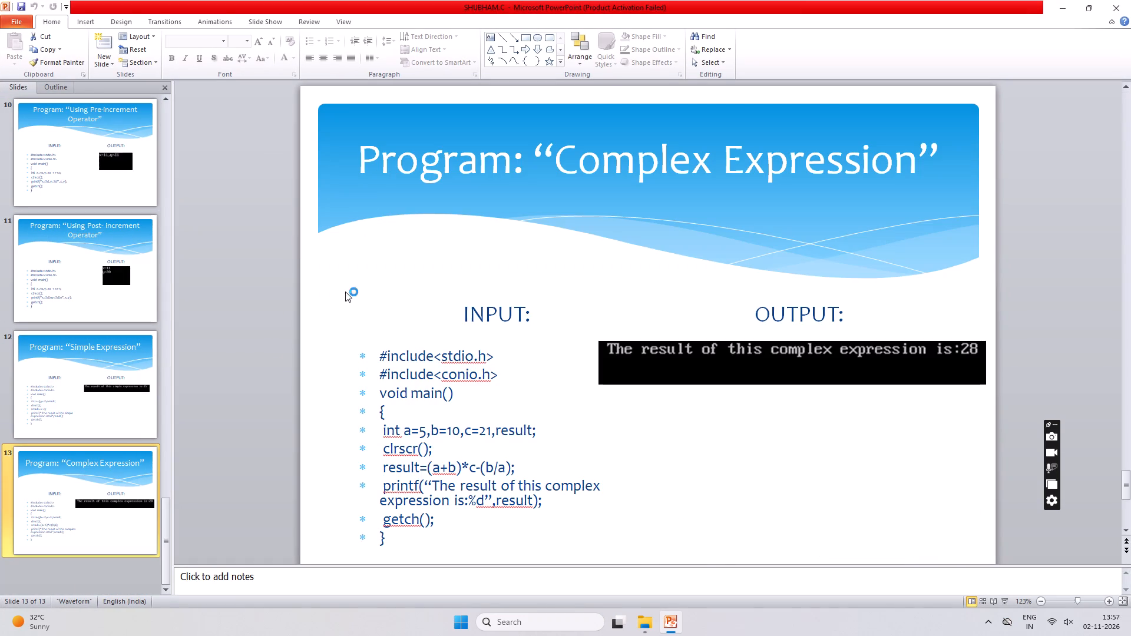
{"action": "left_click", "coordinate": [108, 50]}
Start editing the title placeholder of the new slide 14.
{"action": "left_click", "coordinate": [553, 165]}
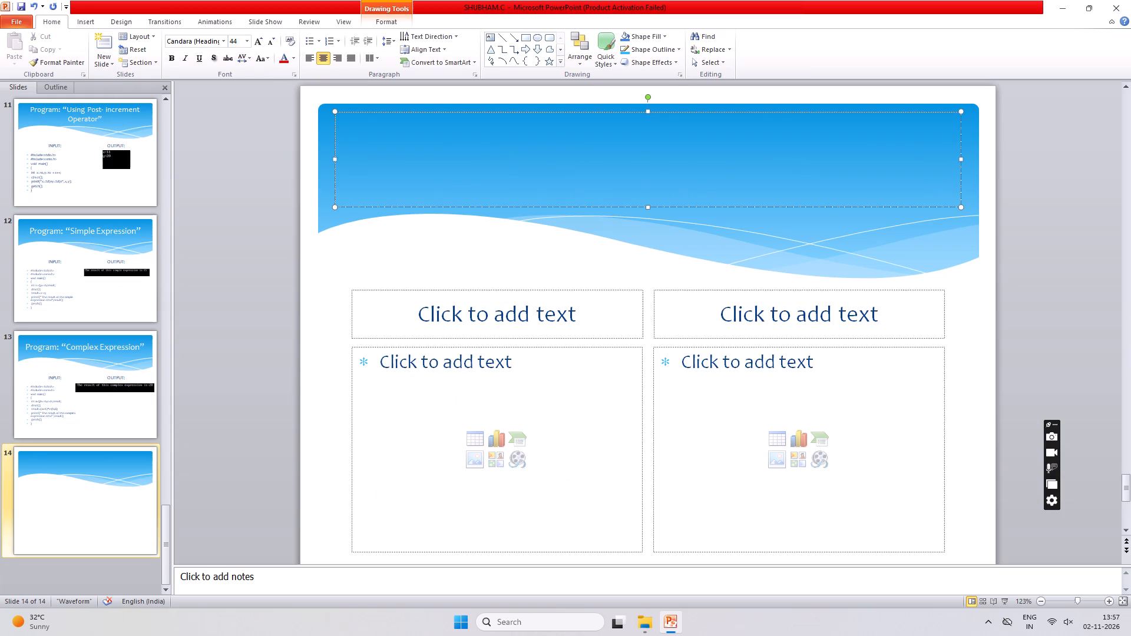
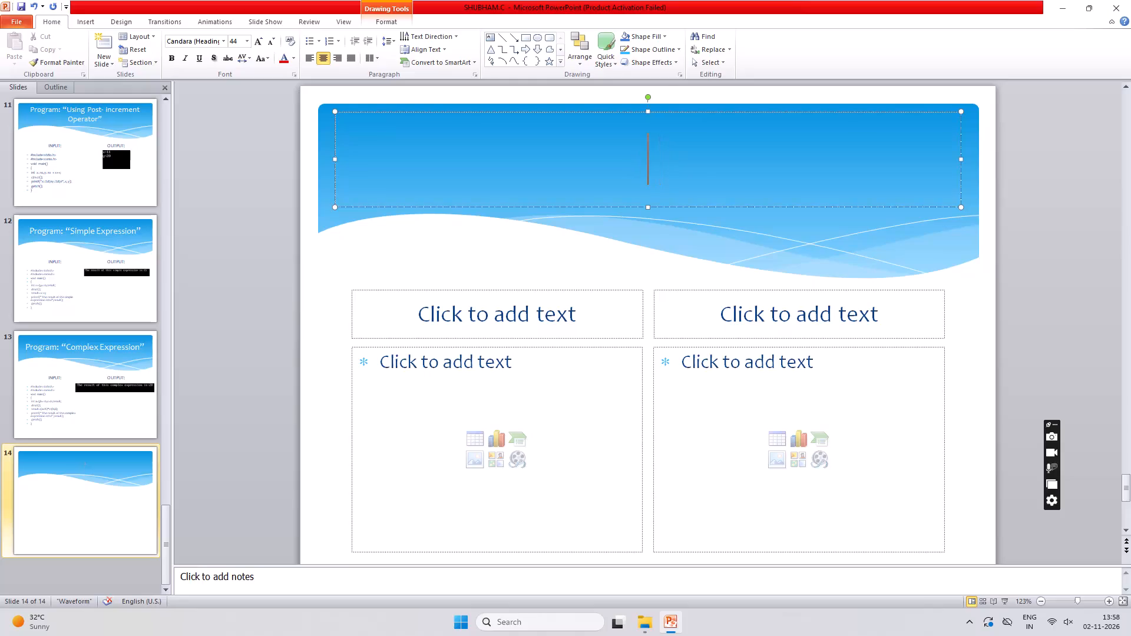
Enter the title Program: “Using Special operator” on slide 14.
{"action": "key", "text": "shift+p"}
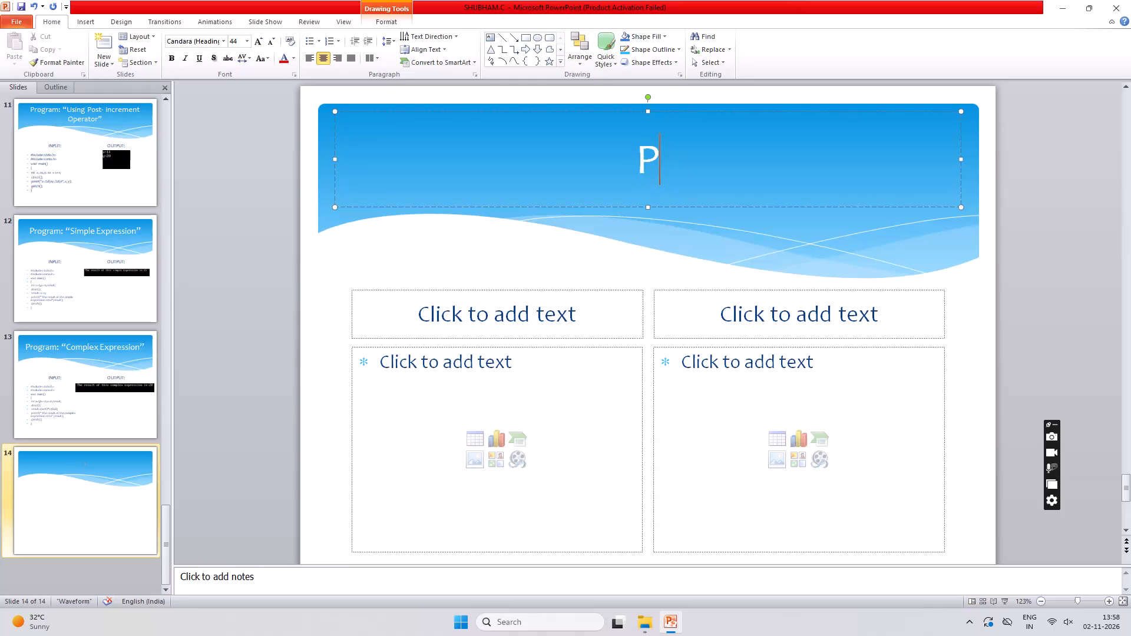
{"action": "type", "text": "rogram ;"}
{"action": "key", "text": "BackSpace"}
{"action": "key", "text": "BackSpace"}
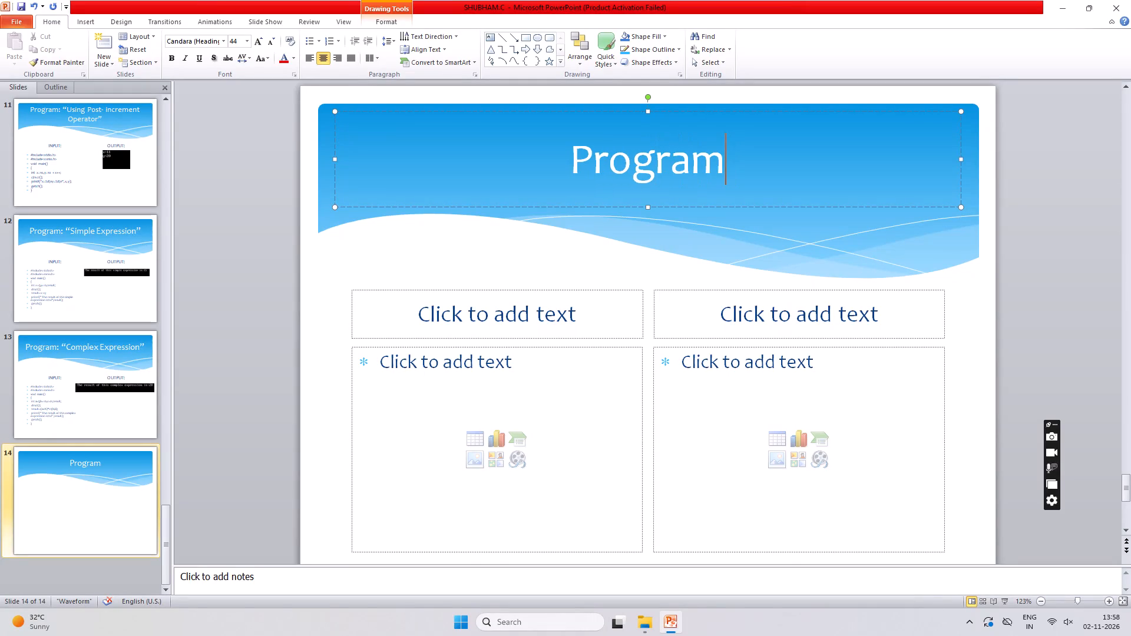
{"action": "type", "text": ": \""}
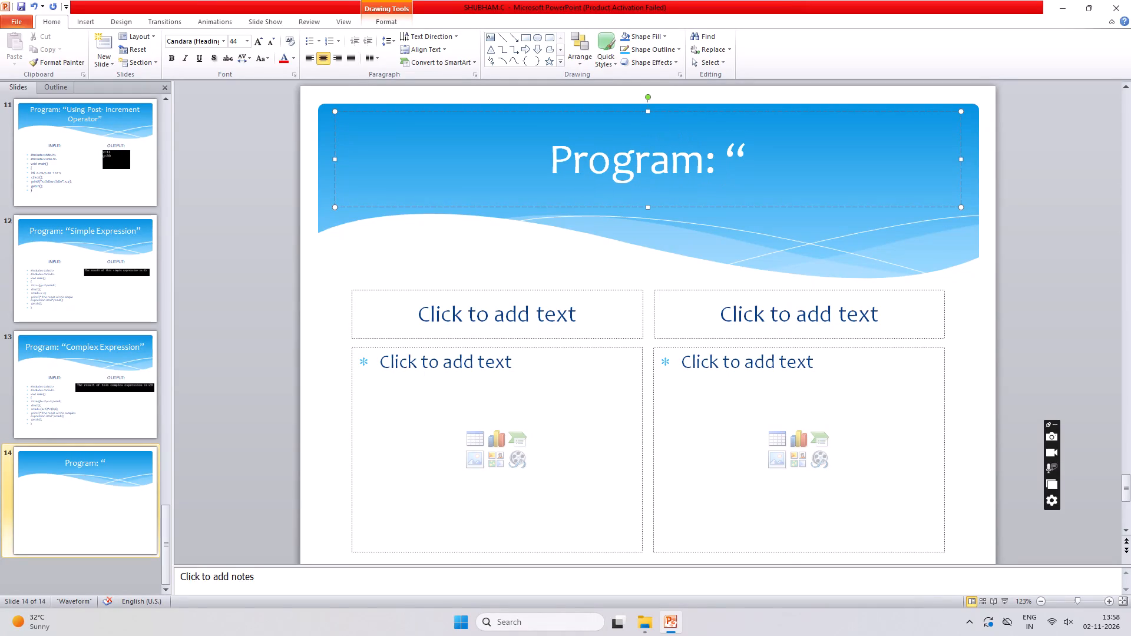
{"action": "type", "text": "Using"}
{"action": "key", "text": "space"}
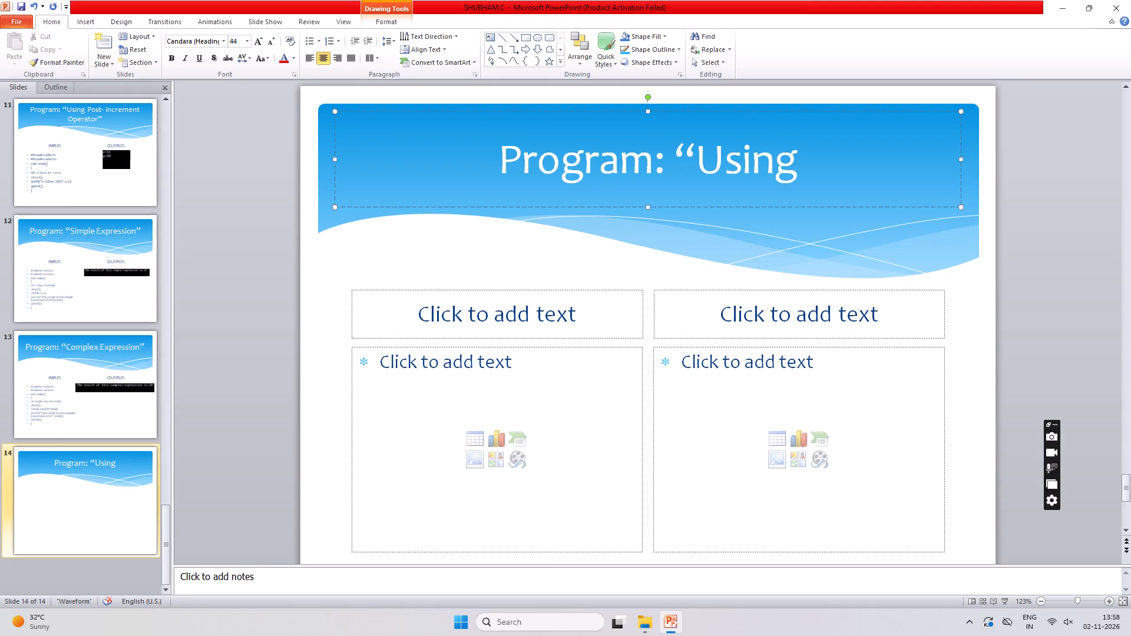
{"action": "type", "text": "Spew"}
{"action": "key", "text": "BackSpace"}
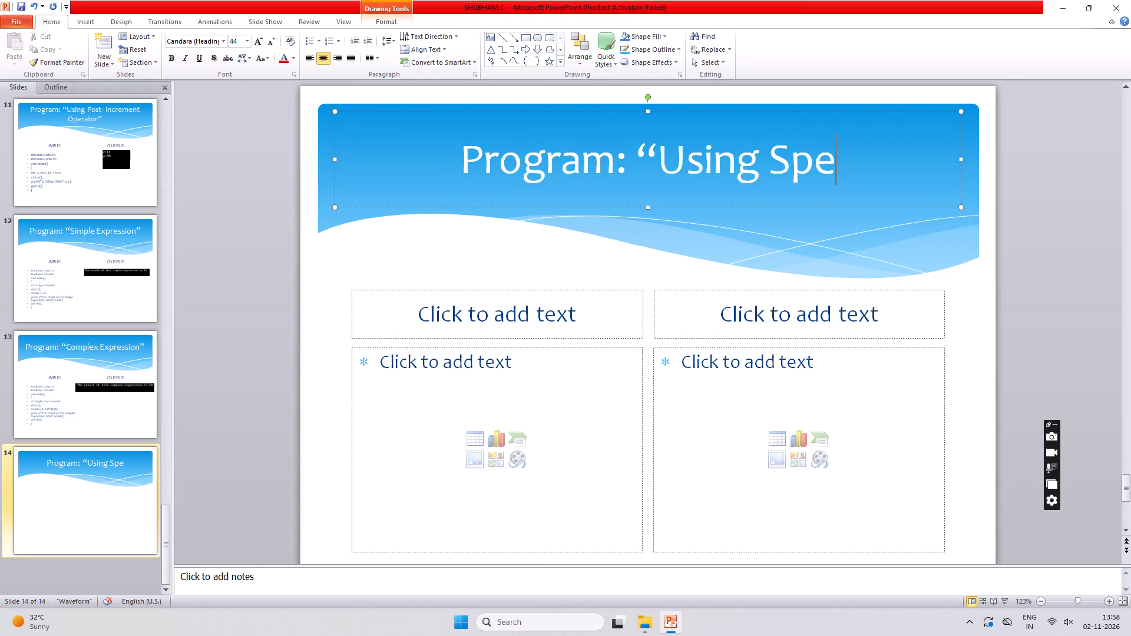
{"action": "type", "text": "cial"}
{"action": "key", "text": "space"}
{"action": "type", "text": "operator"}
{"action": "key", "text": "space"}
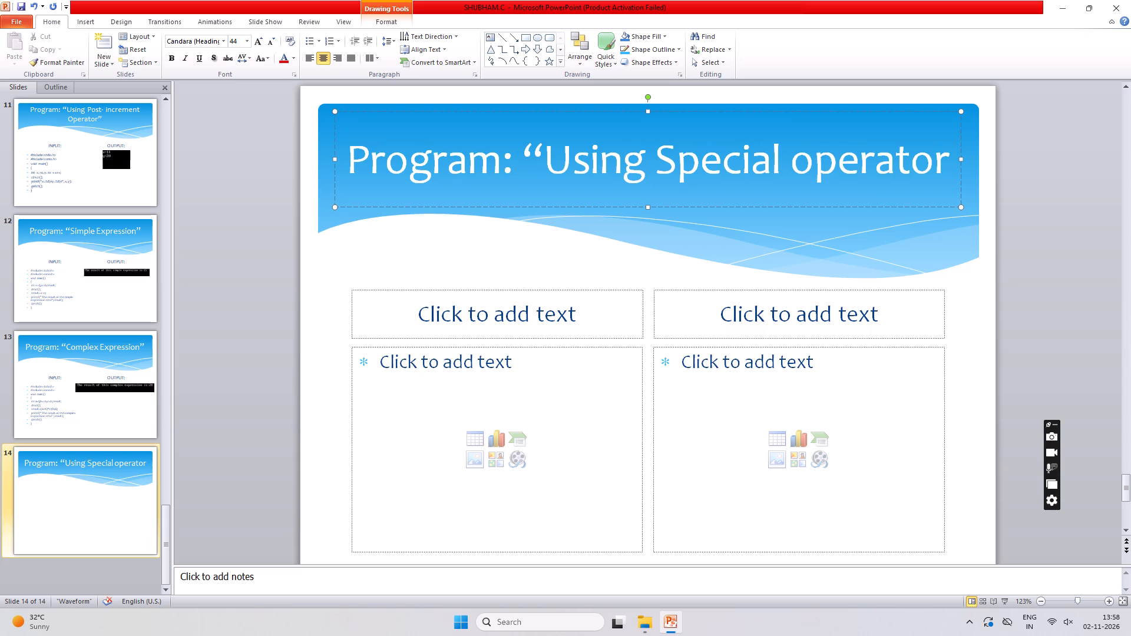
{"action": "key", "text": "BackSpace"}
{"action": "key", "text": "shift+quotedbl"}
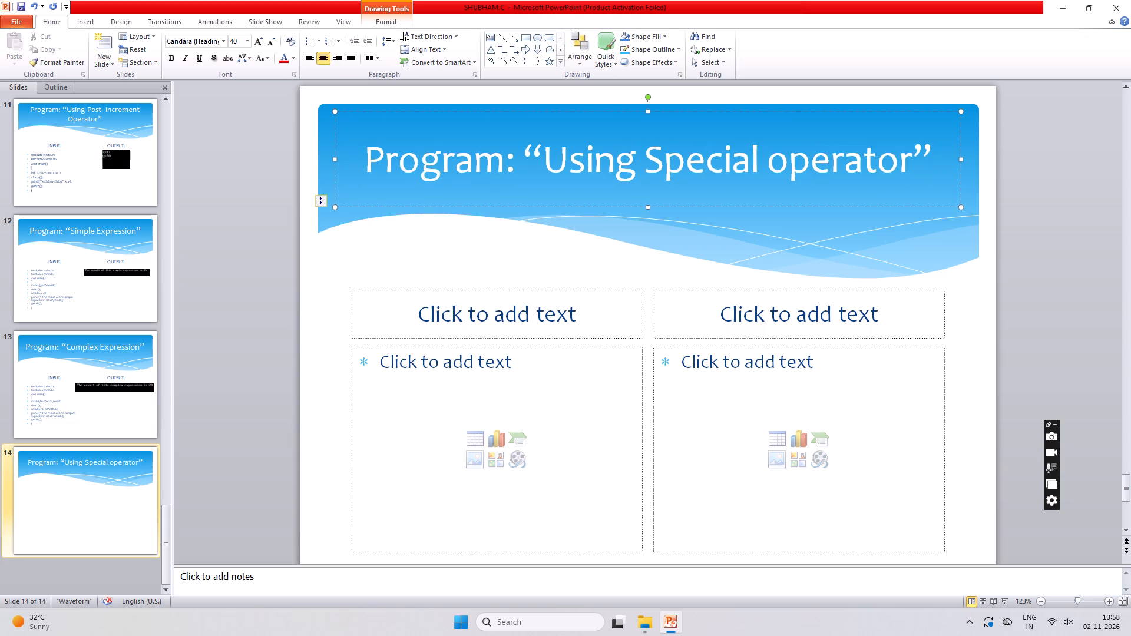
Label the slide's two column headings INPUT: for the first column and OUTPUT: for the second.
{"action": "left_click_drag", "start_coordinate": [435, 314], "coordinate": [440, 323]}
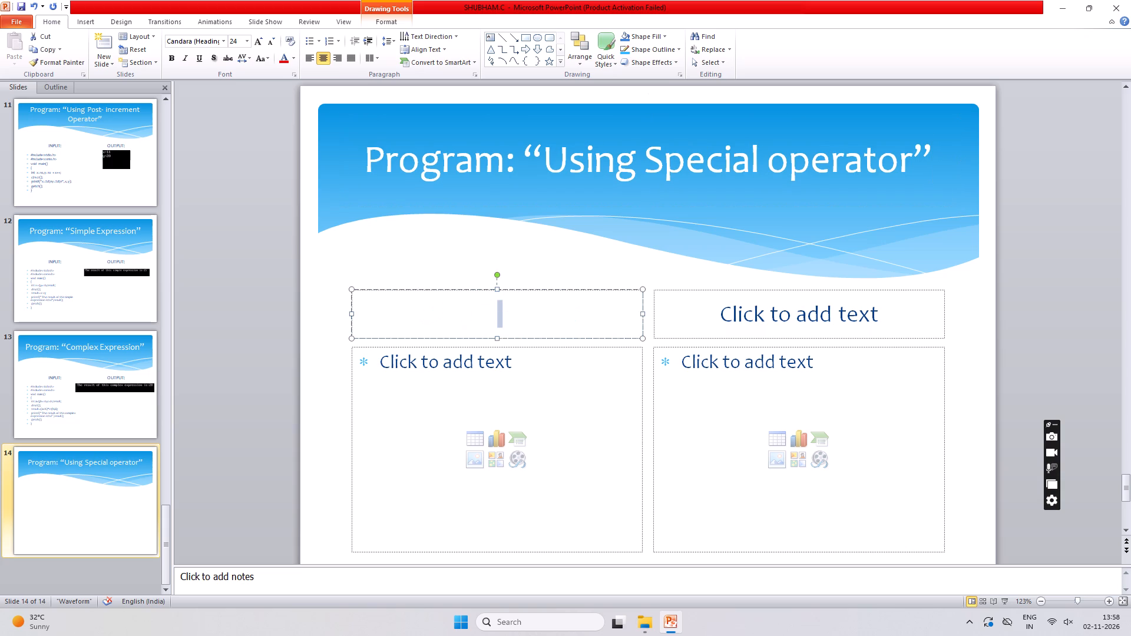
{"action": "type", "text": "INPUT:"}
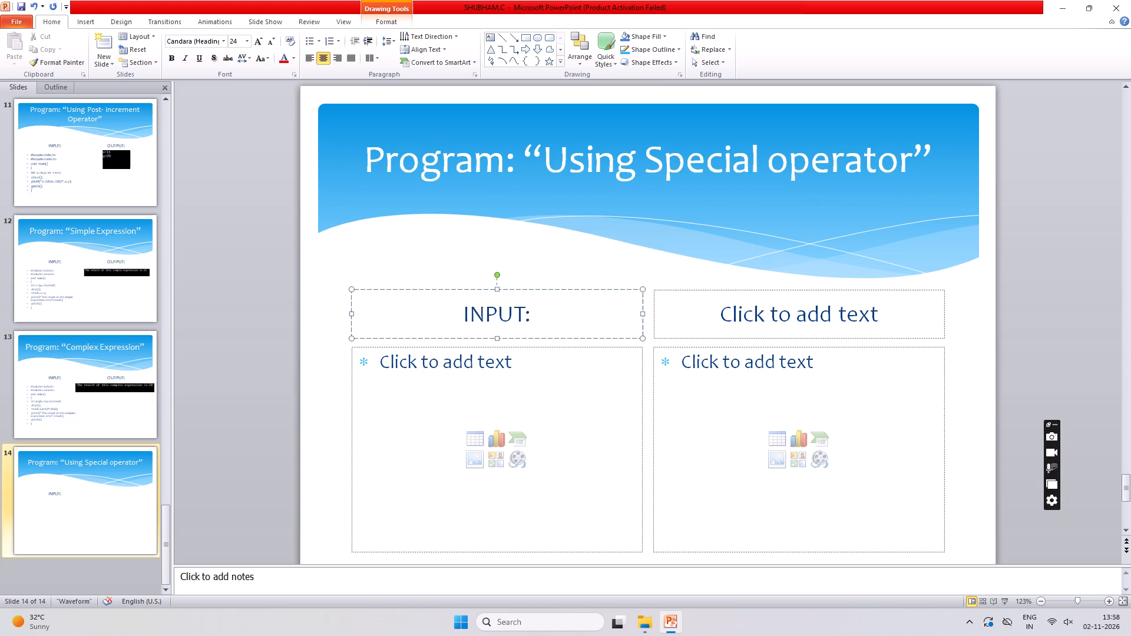
{"action": "left_click", "coordinate": [845, 320]}
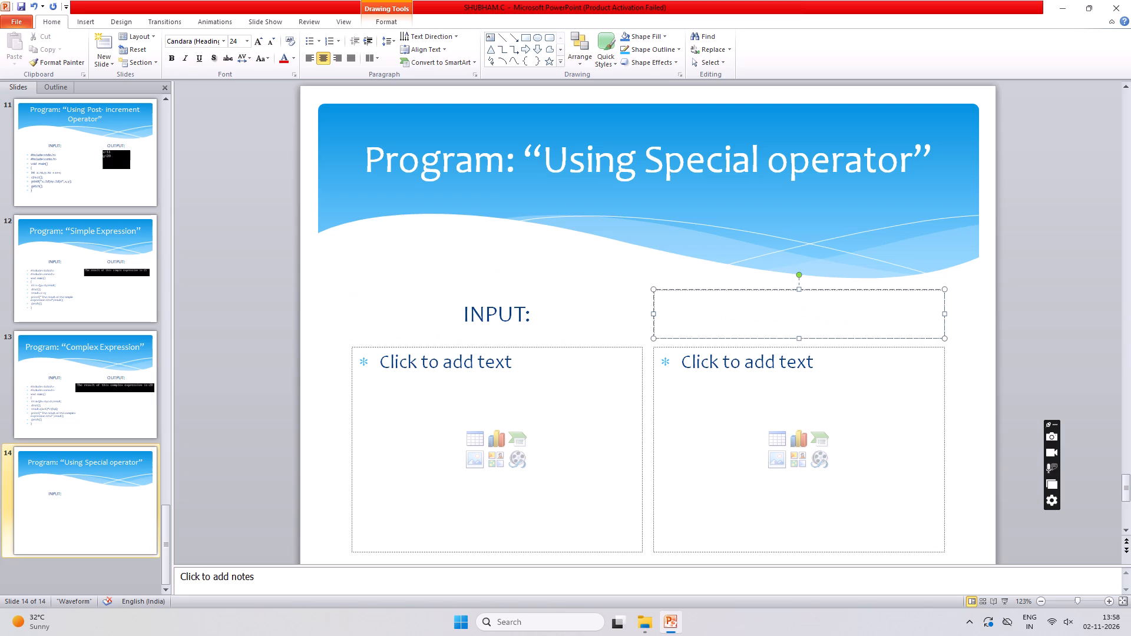
{"action": "type", "text": "OUT"}
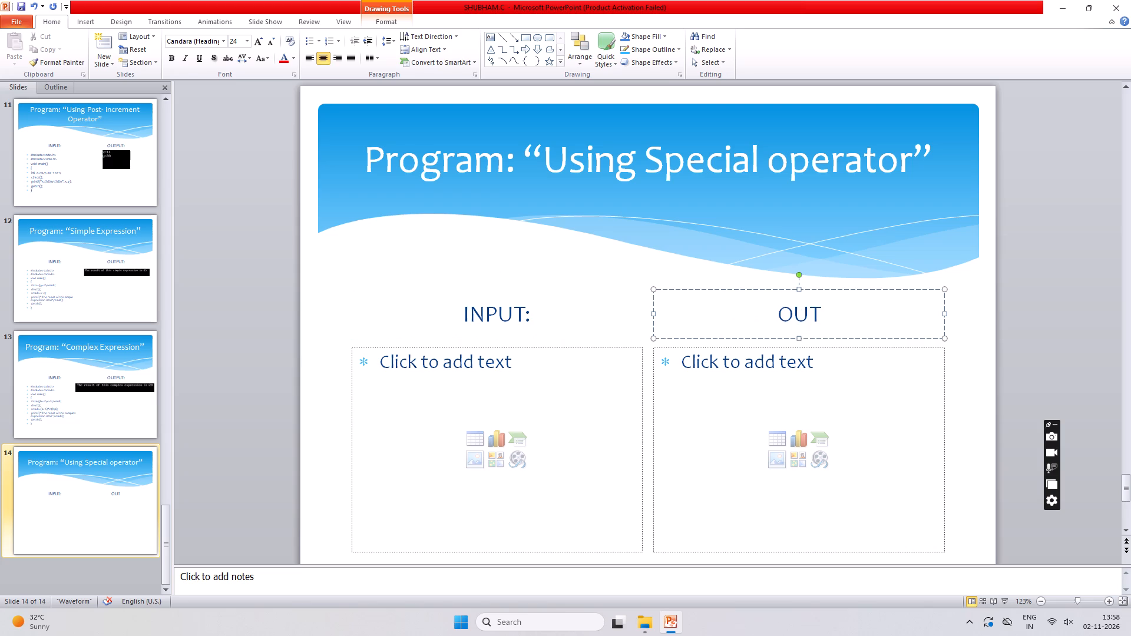
{"action": "type", "text": "PUT"}
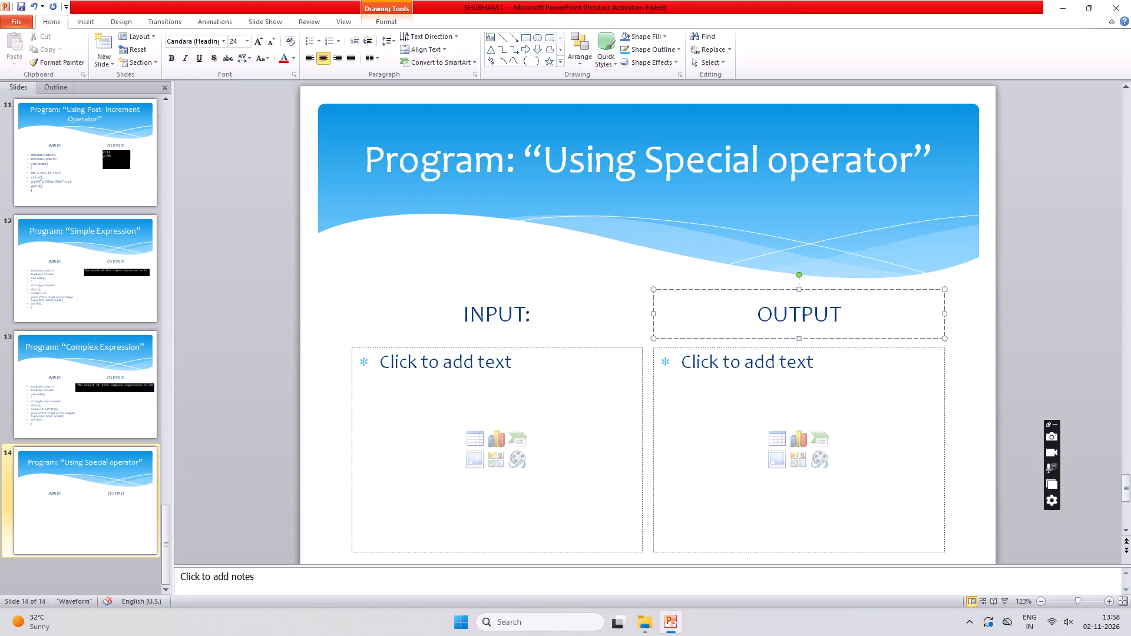
{"action": "key", "text": "shift+colon"}
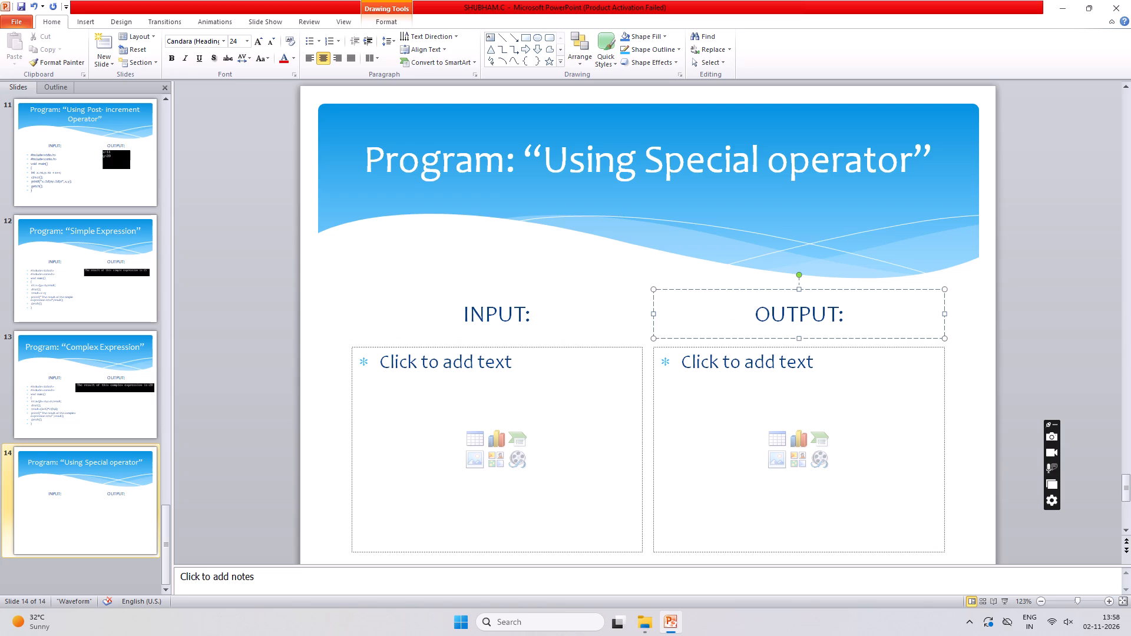
Clear the presentation and File Explorer windows off the desktop and launch Turbo C++.
{"action": "left_click_drag", "start_coordinate": [415, 385], "coordinate": [419, 396]}
{"action": "left_click", "coordinate": [1064, 7]}
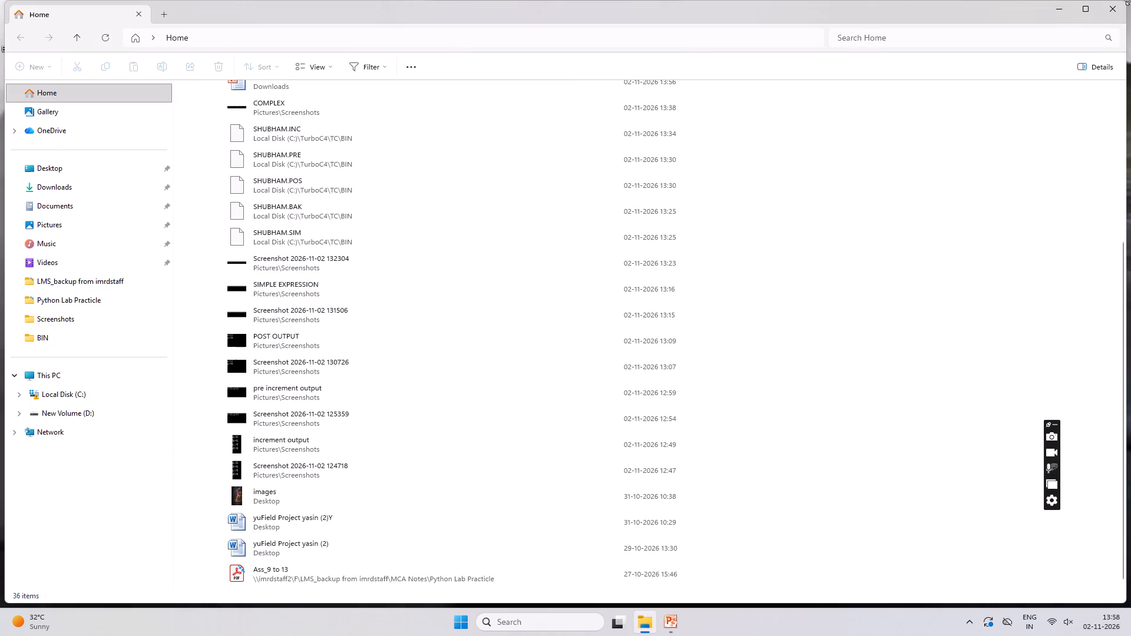
{"action": "left_click", "coordinate": [1119, 8]}
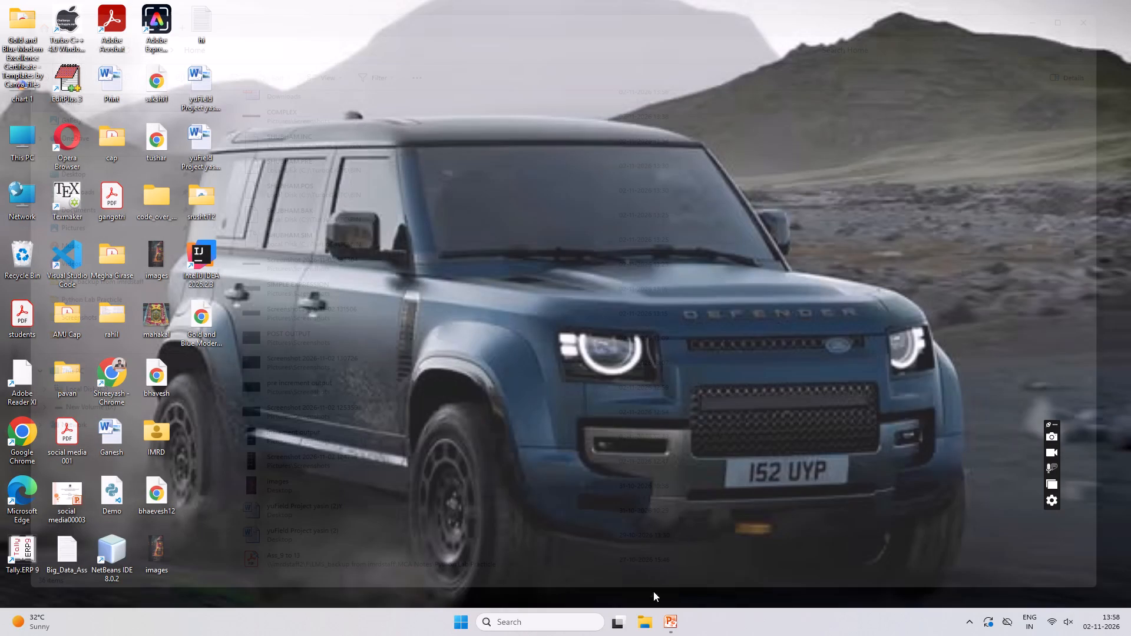
{"action": "double_click", "coordinate": [63, 8]}
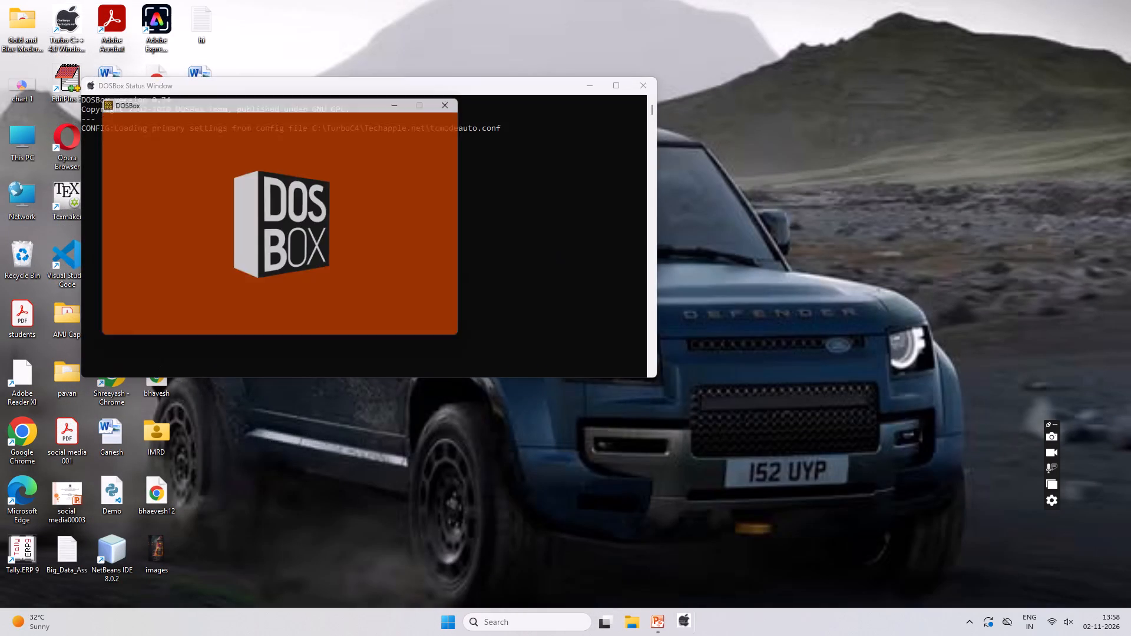
{"action": "scroll", "coordinate": [565, 318], "scroll_direction": "down", "scroll_amount": 1}
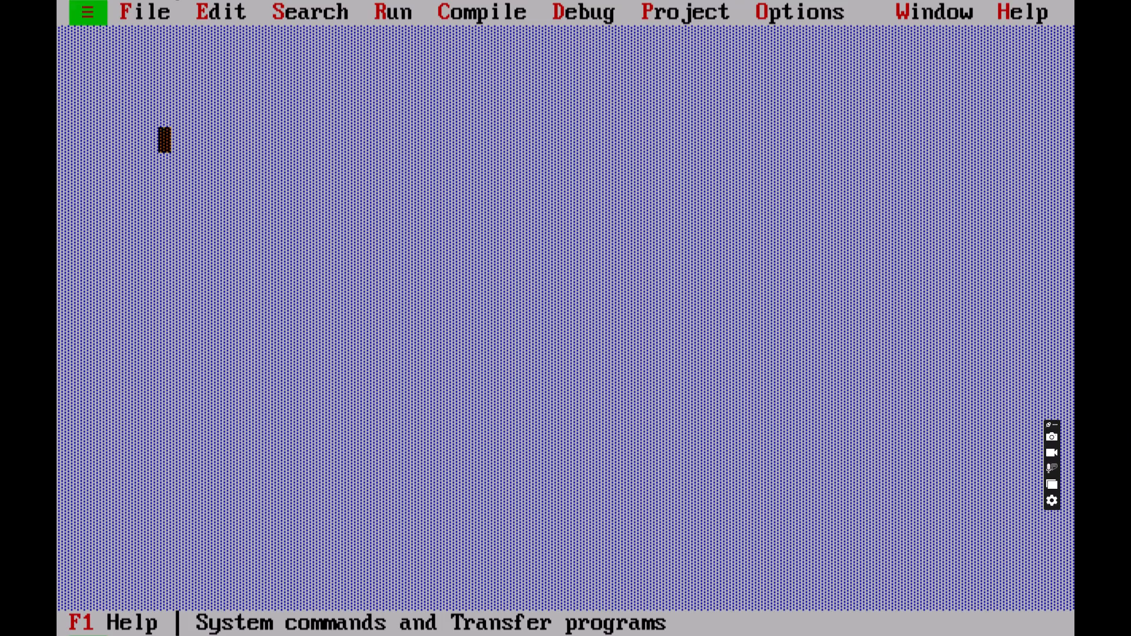
Create a new source file and save it under the name shubham.specialoperator.
{"action": "left_click", "coordinate": [565, 318]}
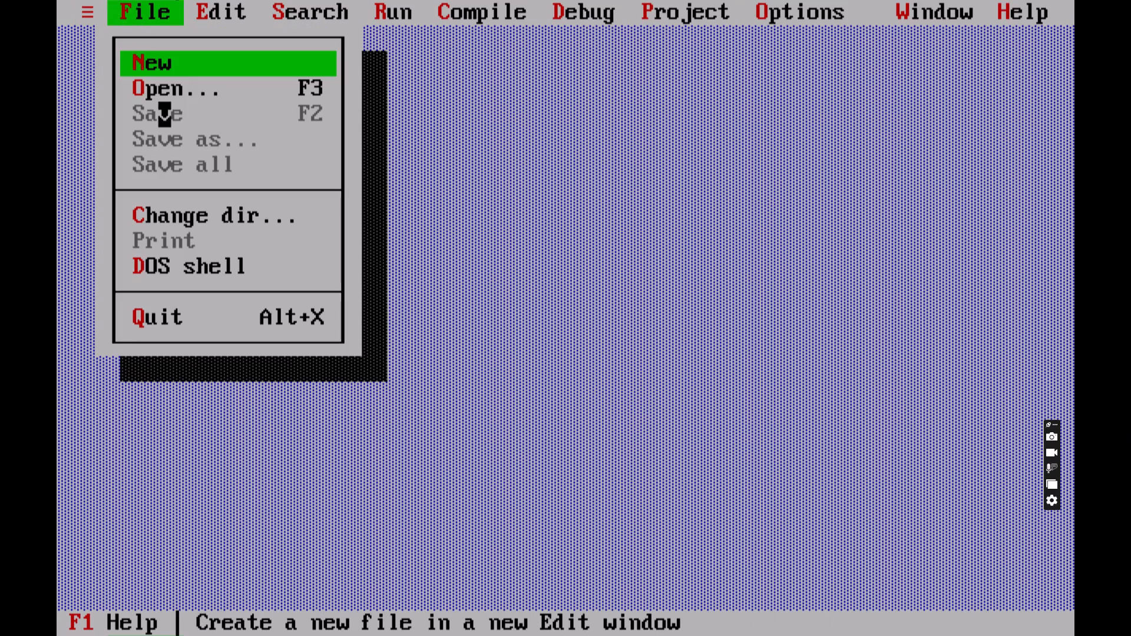
{"action": "left_click", "coordinate": [565, 318]}
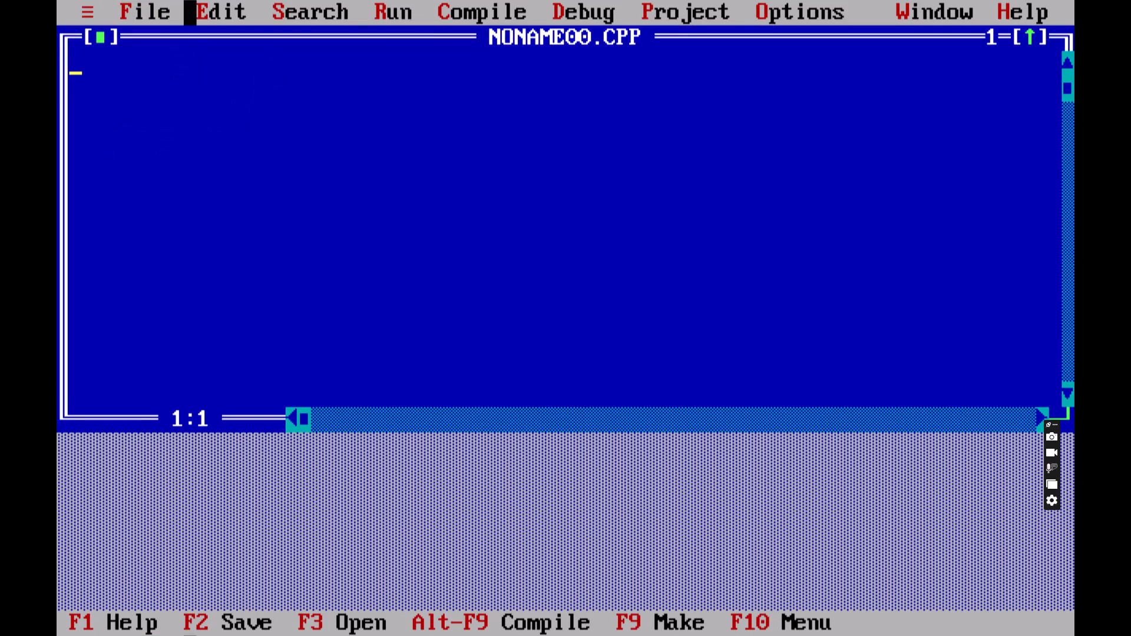
{"action": "left_click", "coordinate": [565, 318]}
{"action": "left_click", "coordinate": [565, 318]}
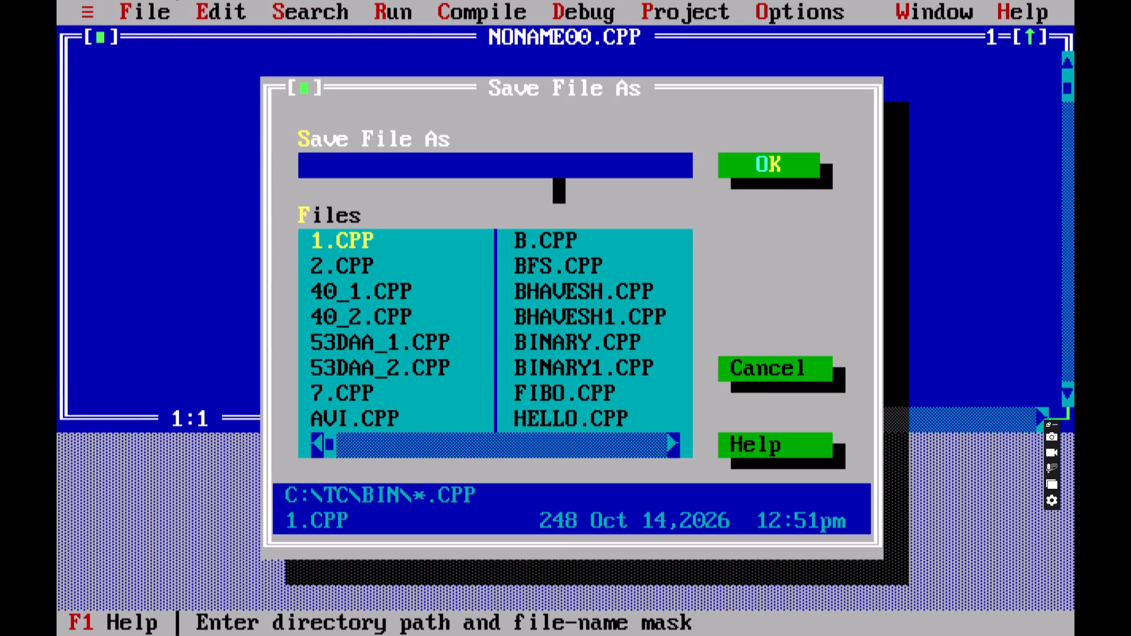
{"action": "type", "text": "SHUBHAM"}
{"action": "type", "text": ".SPECIAL"}
{"action": "type", "text": "OPERA"}
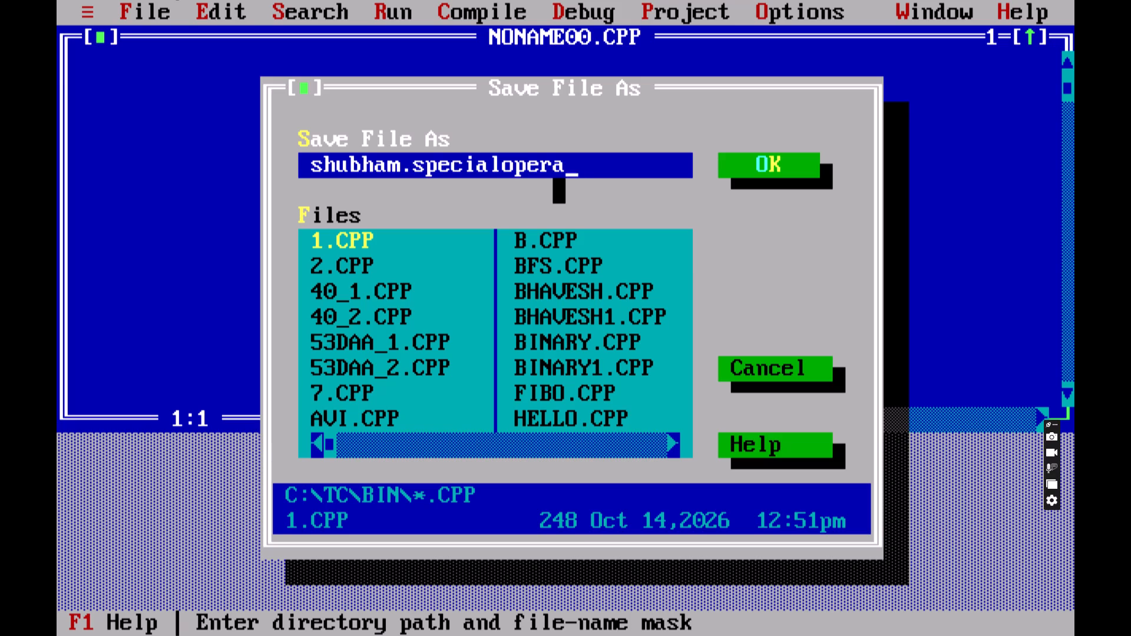
{"action": "key", "text": "BackSpace"}
{"action": "key", "text": "BackSpace"}
{"action": "key", "text": "BackSpace"}
{"action": "key", "text": "BackSpace"}
{"action": "key", "text": "BackSpace"}
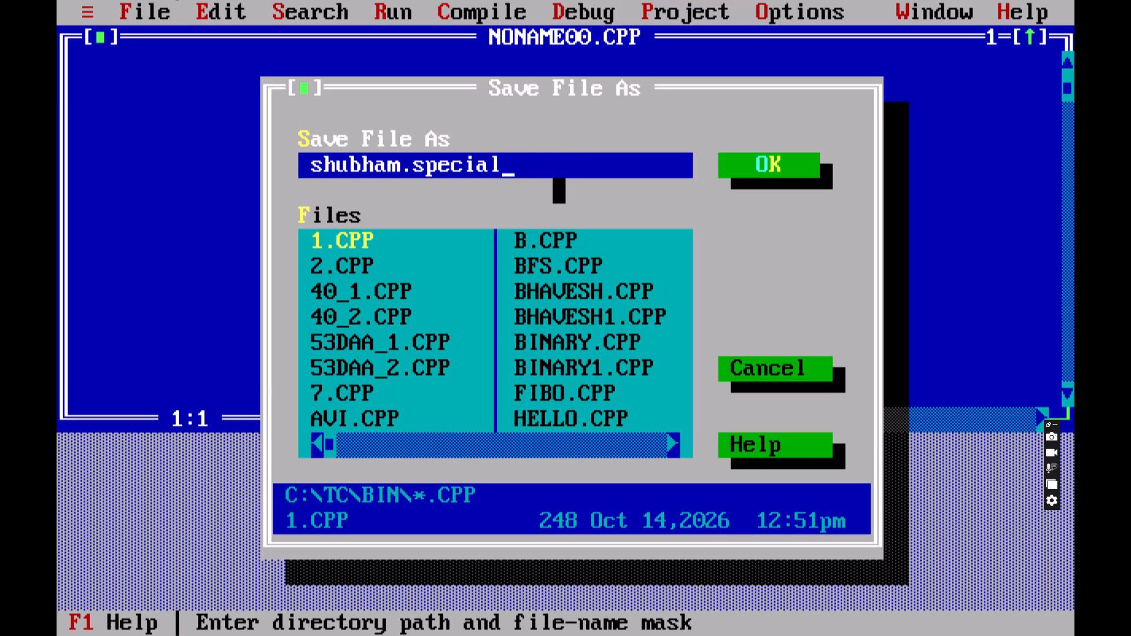
{"action": "key", "text": "o"}
{"action": "type", "text": "PERATOR"}
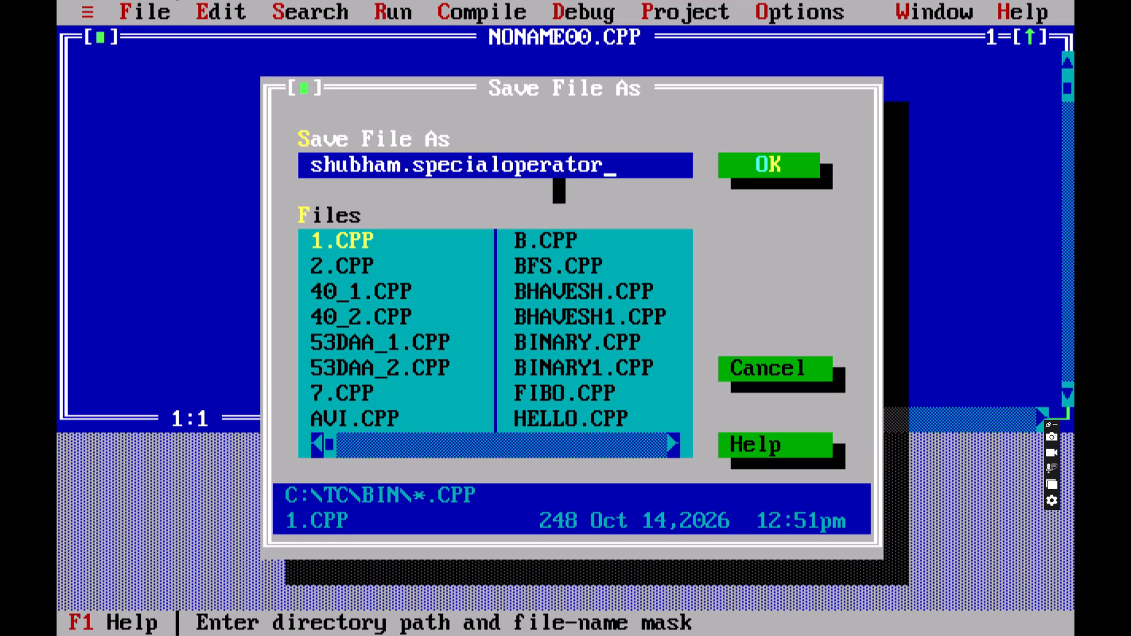
{"action": "key", "text": "Return"}
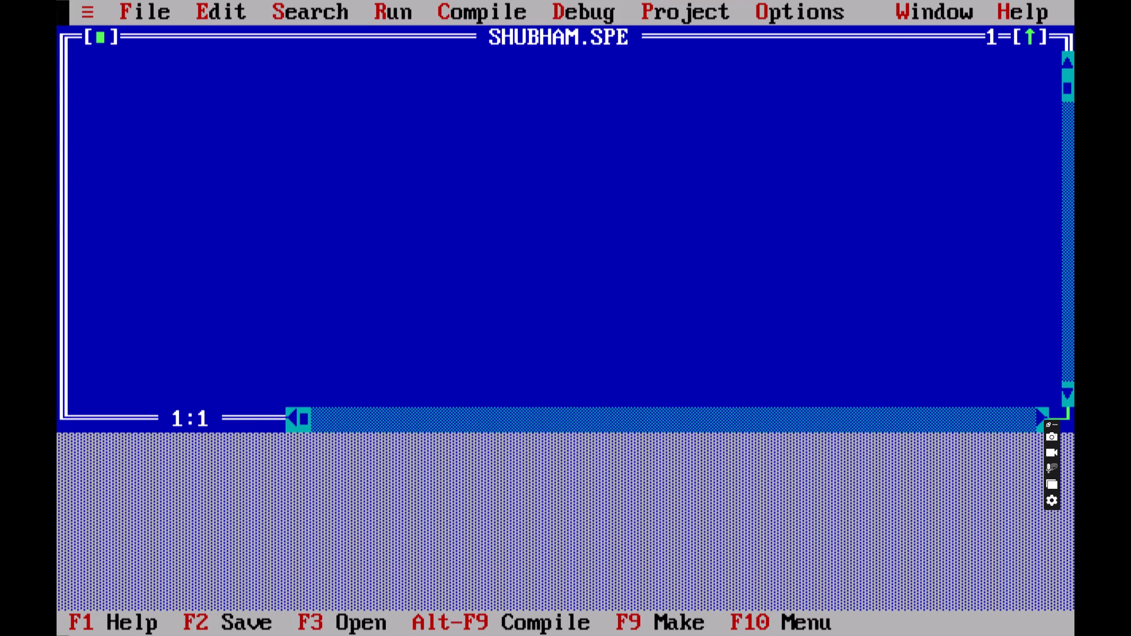
Write #include<stdio.h> as the first line of the new source file.
{"action": "key", "text": "shift+numbersign"}
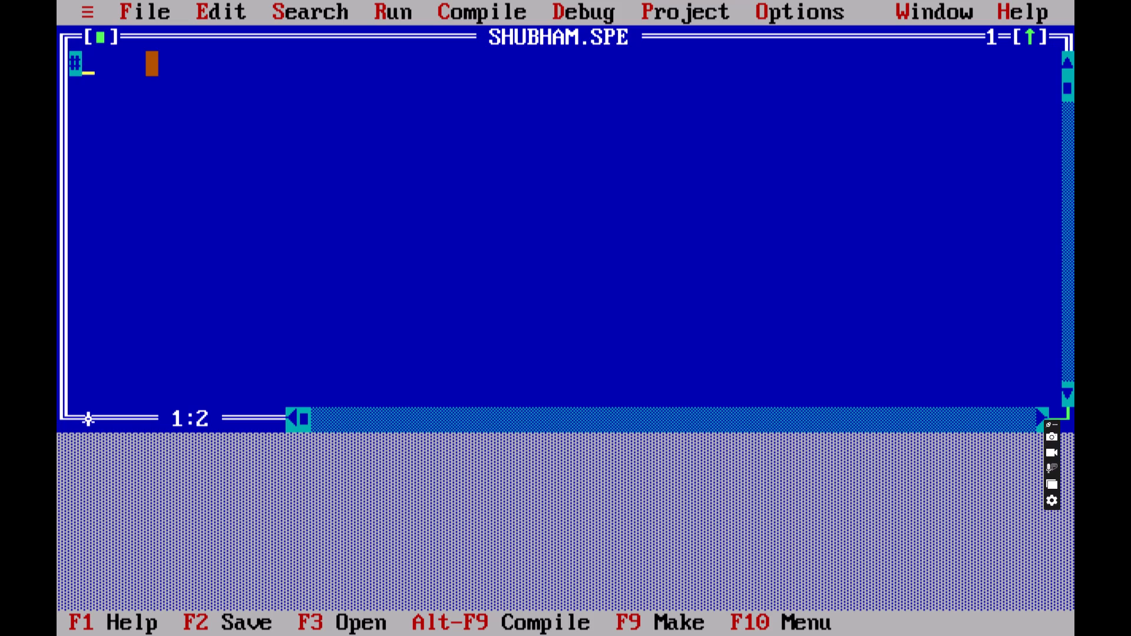
{"action": "key", "text": "i"}
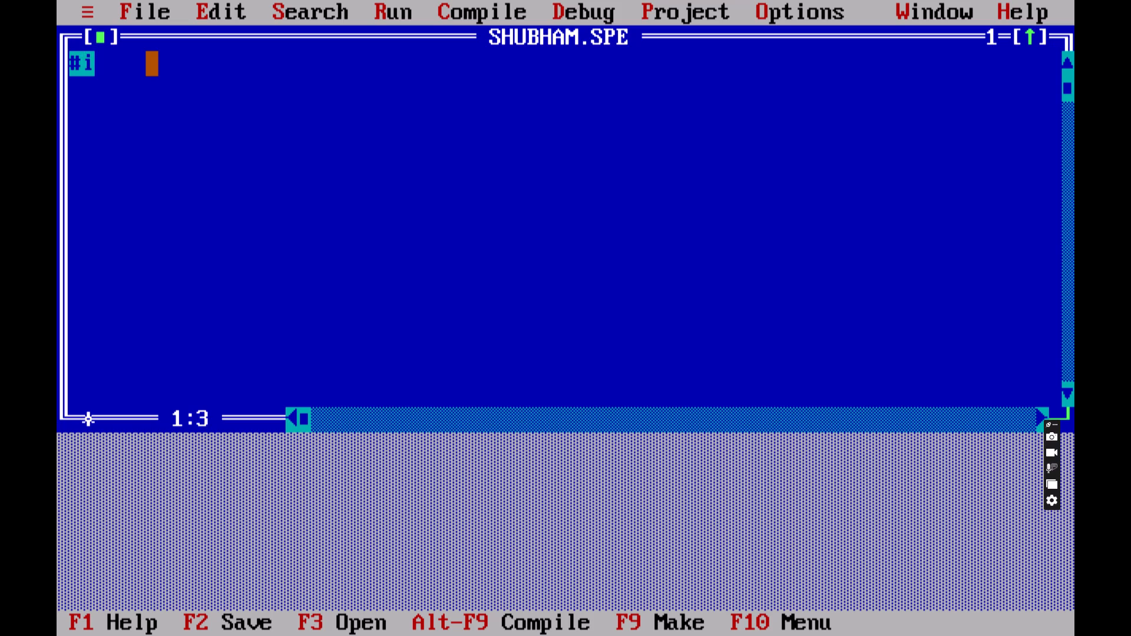
{"action": "type", "text": "NCLUDE"}
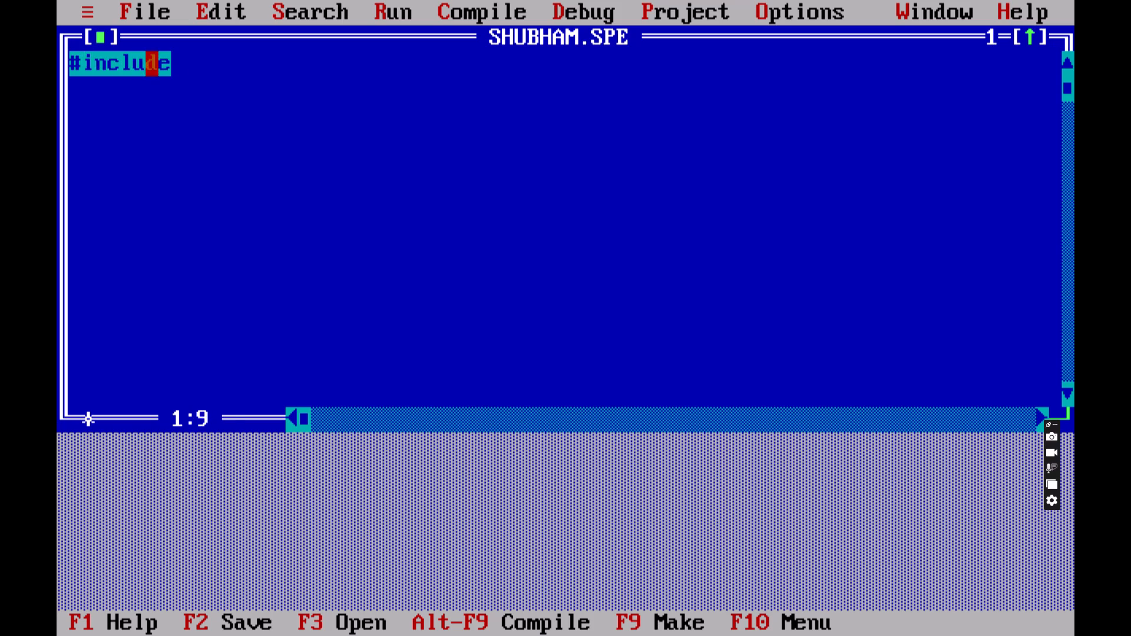
{"action": "type", "text": "<SDIO"}
{"action": "key", "text": "BackSpace"}
{"action": "key", "text": "equal"}
{"action": "key", "text": "BackSpace"}
{"action": "key", "text": "BackSpace"}
{"action": "key", "text": "BackSpace"}
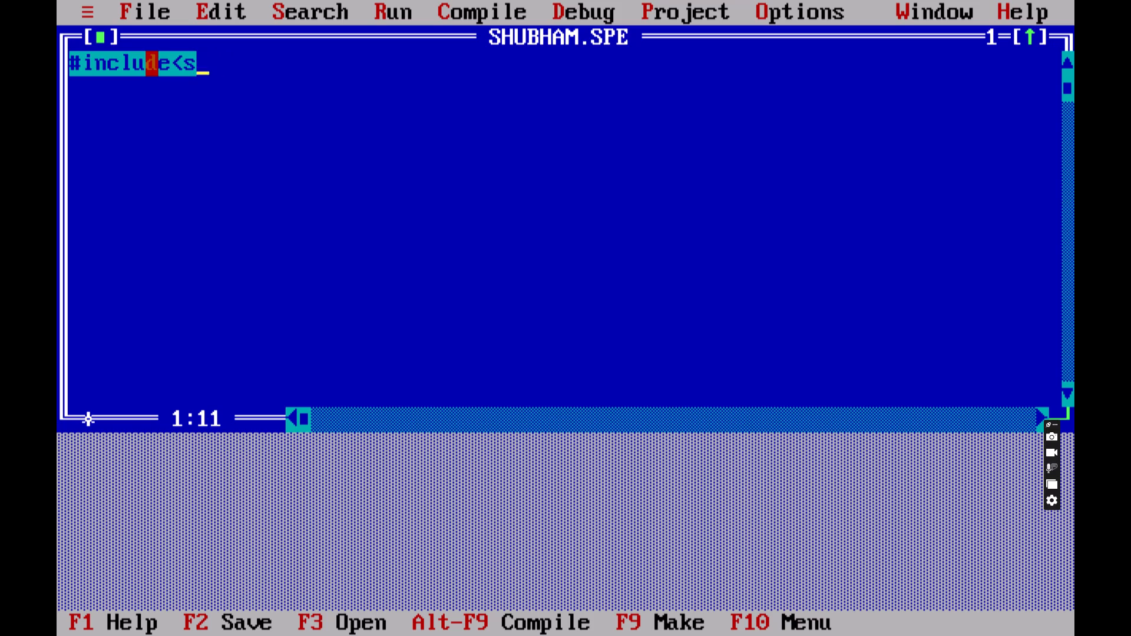
{"action": "type", "text": "TDIO.H>"}
{"action": "key", "text": "Return"}
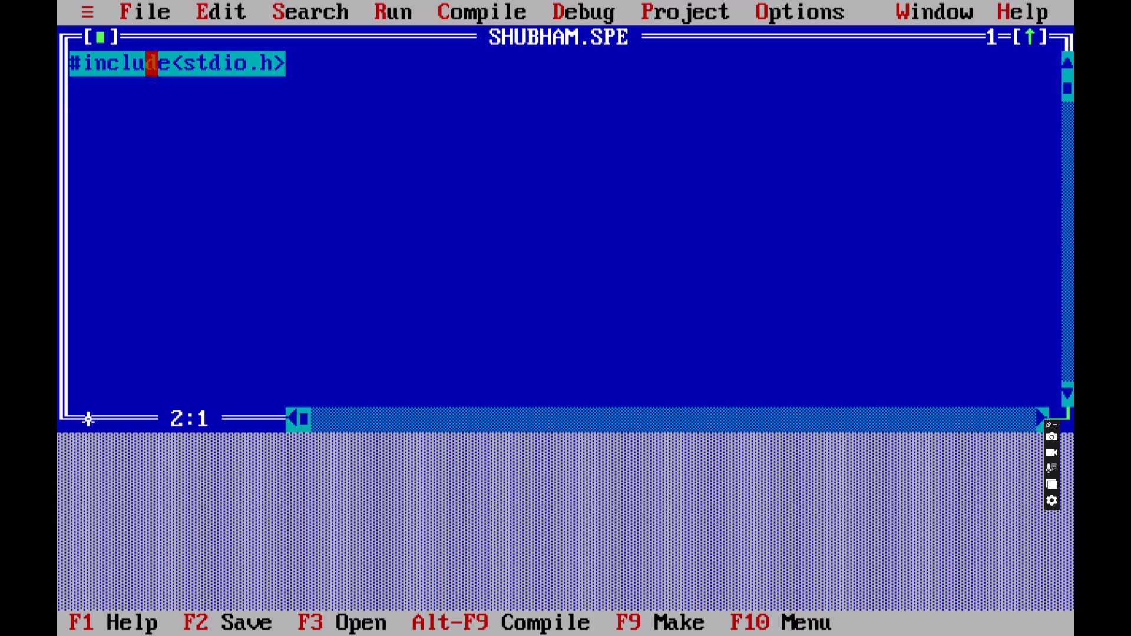
Add #include<conio.h> on the second line of the program.
{"action": "type", "text": "#INCLUDE<CONIO.h"}
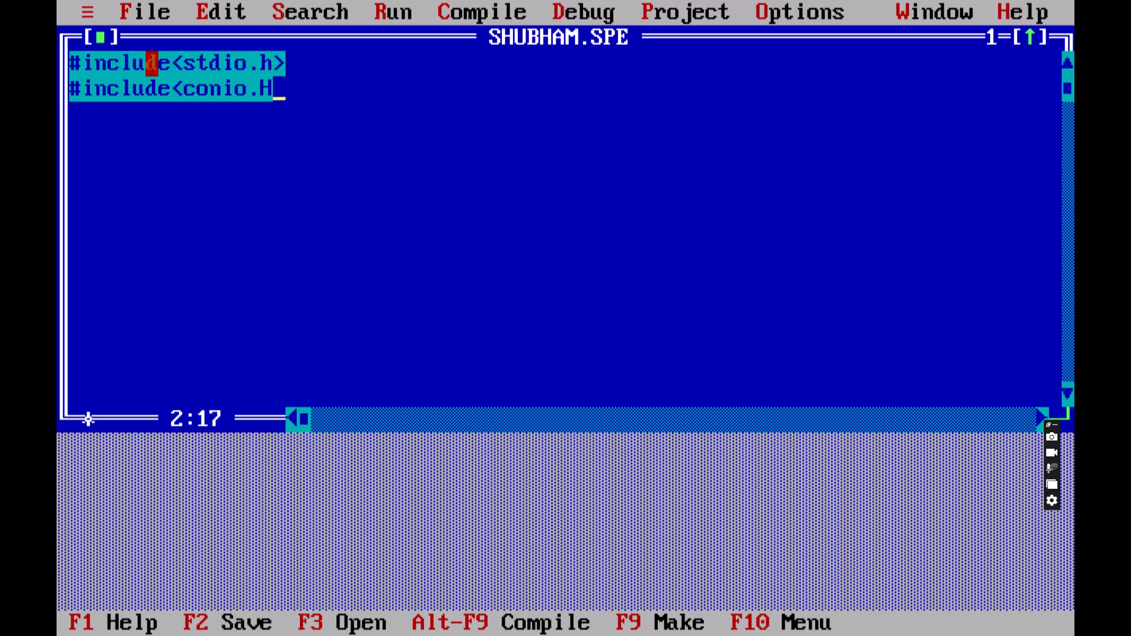
{"action": "key", "text": "BackSpace"}
{"action": "key", "text": "j"}
{"action": "key", "text": "BackSpace"}
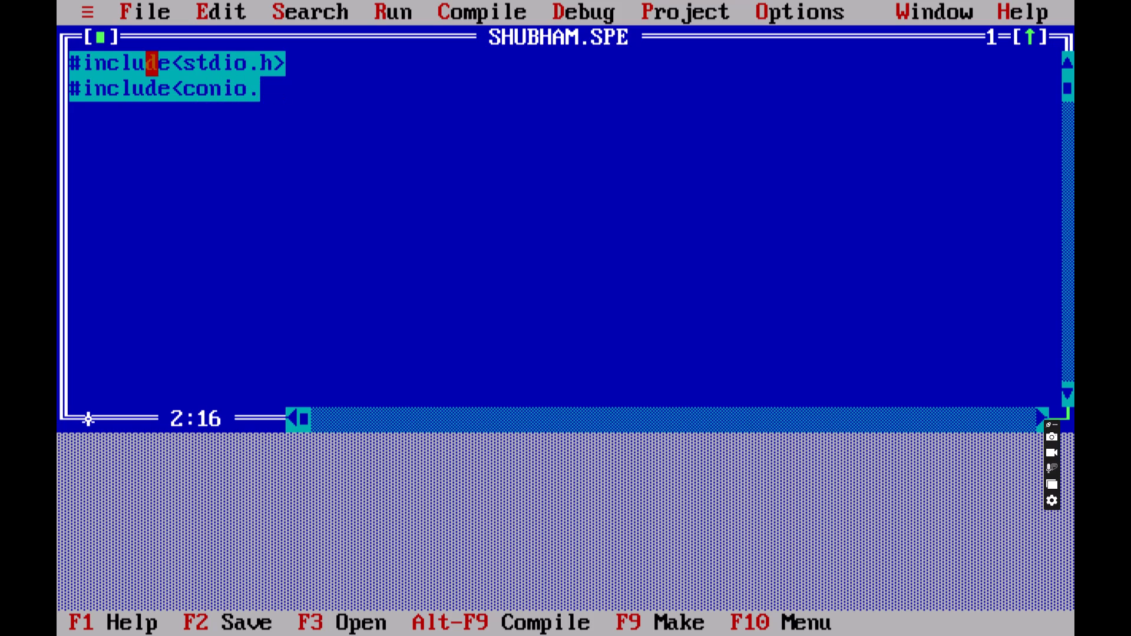
{"action": "key", "text": "h"}
{"action": "key", "text": "shift+less"}
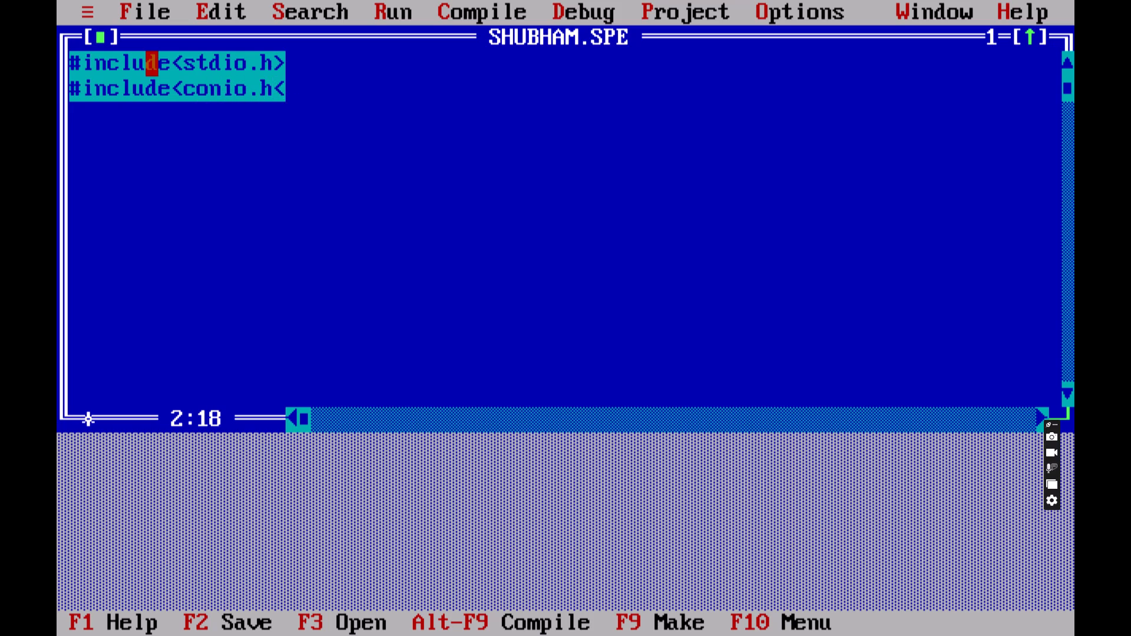
{"action": "key", "text": "BackSpace"}
{"action": "key", "text": "shift+greater"}
{"action": "key", "text": "Return"}
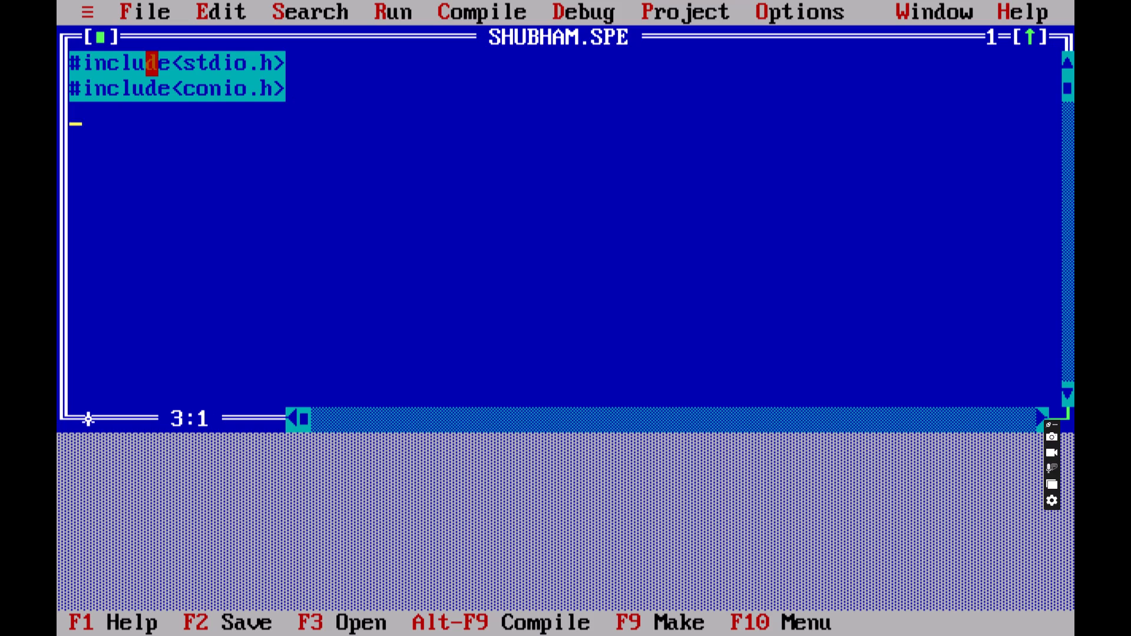
Add the function header void main() on the line below the two include lines.
{"action": "type", "text": "VOID"}
{"action": "key", "text": "space"}
{"action": "type", "text": "MAIN(0"}
{"action": "key", "text": "BackSpace"}
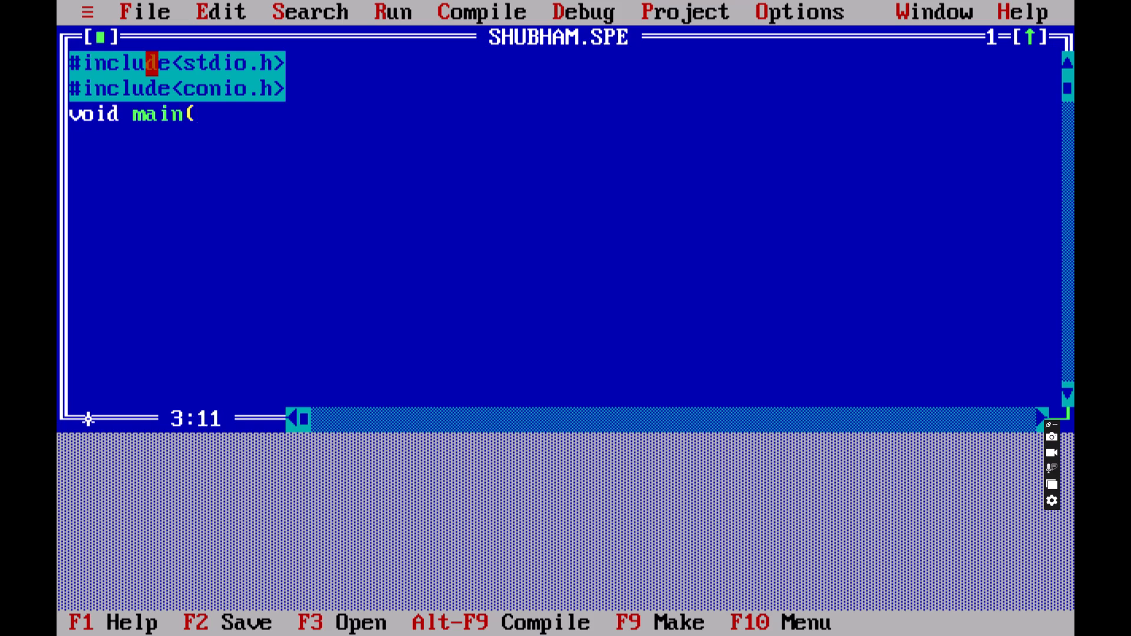
{"action": "key", "text": "shift+parenright"}
{"action": "key", "text": "Return"}
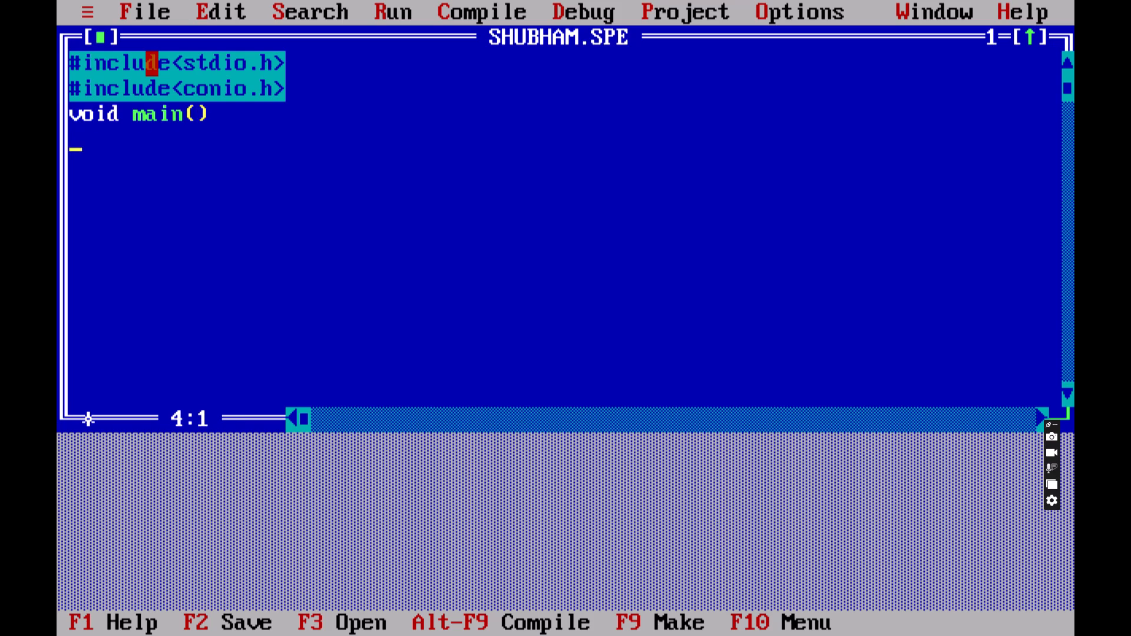
Add the opening and closing braces of main() on separate lines with an empty line between them for the body.
{"action": "key", "text": "shift+braceleft"}
{"action": "key", "text": "Return"}
{"action": "key", "text": "Return"}
{"action": "key", "text": "shift+braceright"}
{"action": "key", "text": "Up"}
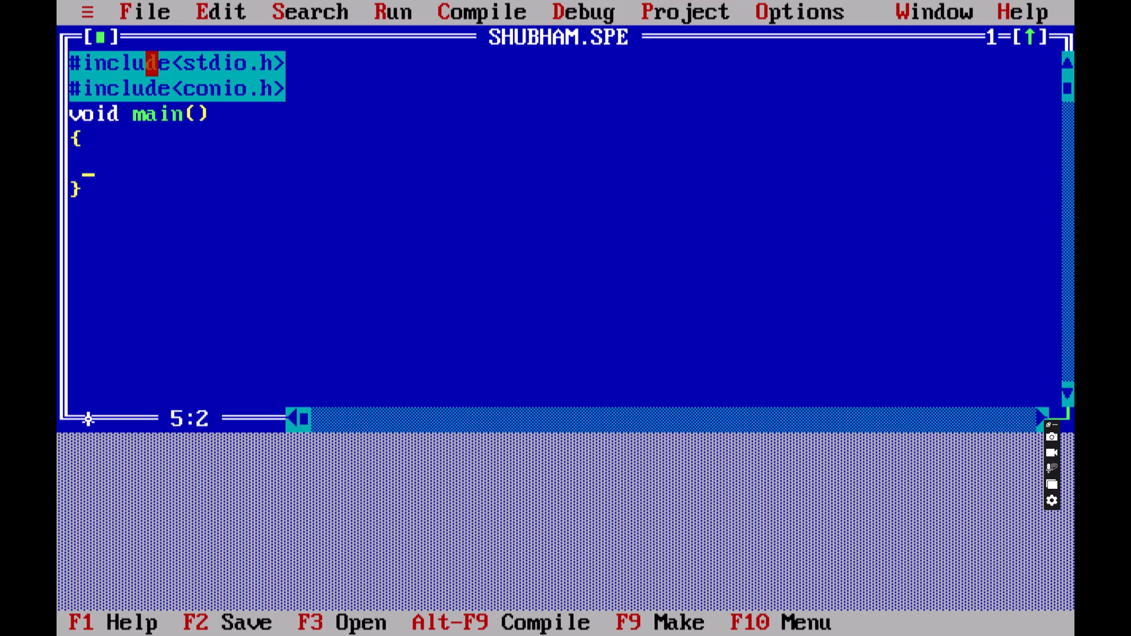
Declare the integer variable in the body of main() as int a=10;.
{"action": "type", "text": "INT"}
{"action": "key", "text": "space"}
{"action": "type", "text": "A=10"}
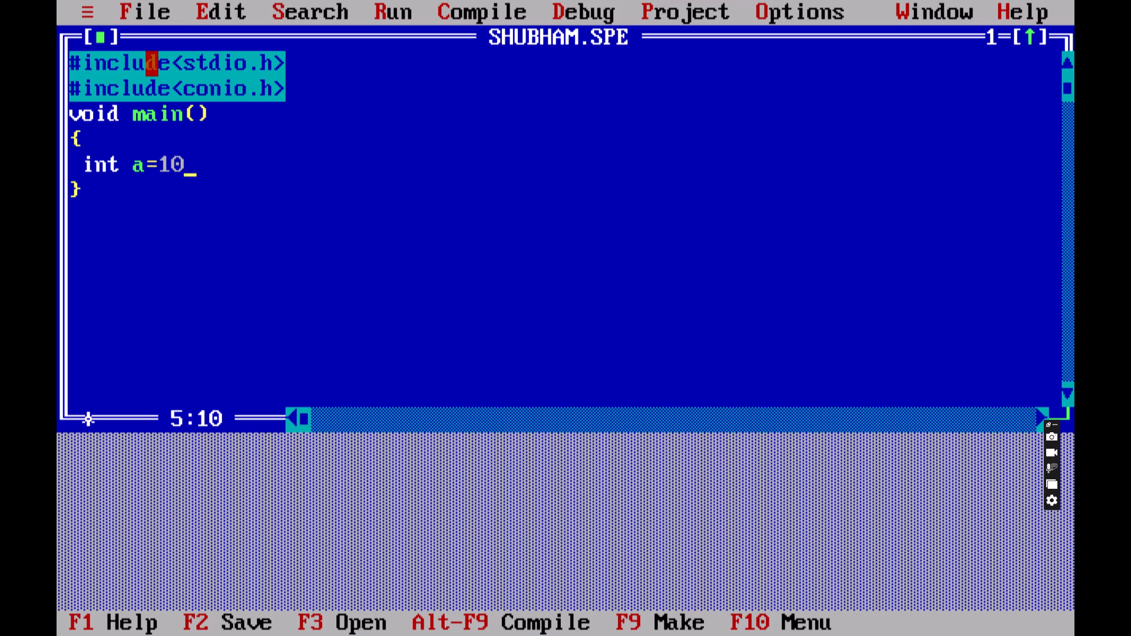
{"action": "key", "text": "semicolon"}
Add the screen-clearing call clrscr(); on the line below the variable declaration.
{"action": "key", "text": "Return"}
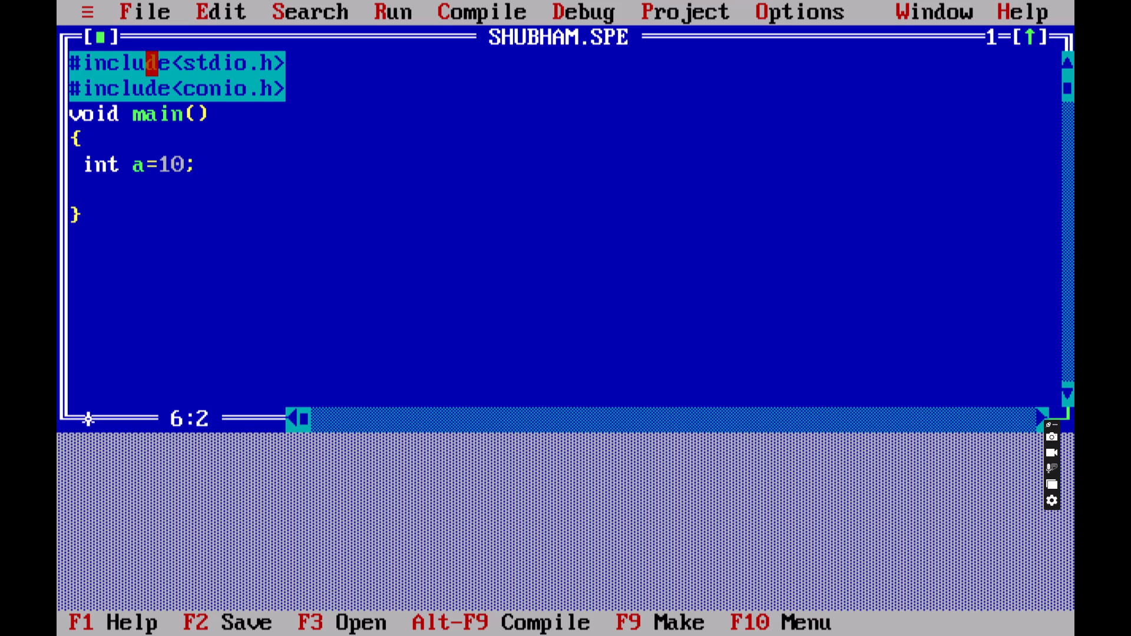
{"action": "type", "text": "CLRSCR"}
{"action": "type", "text": "()"}
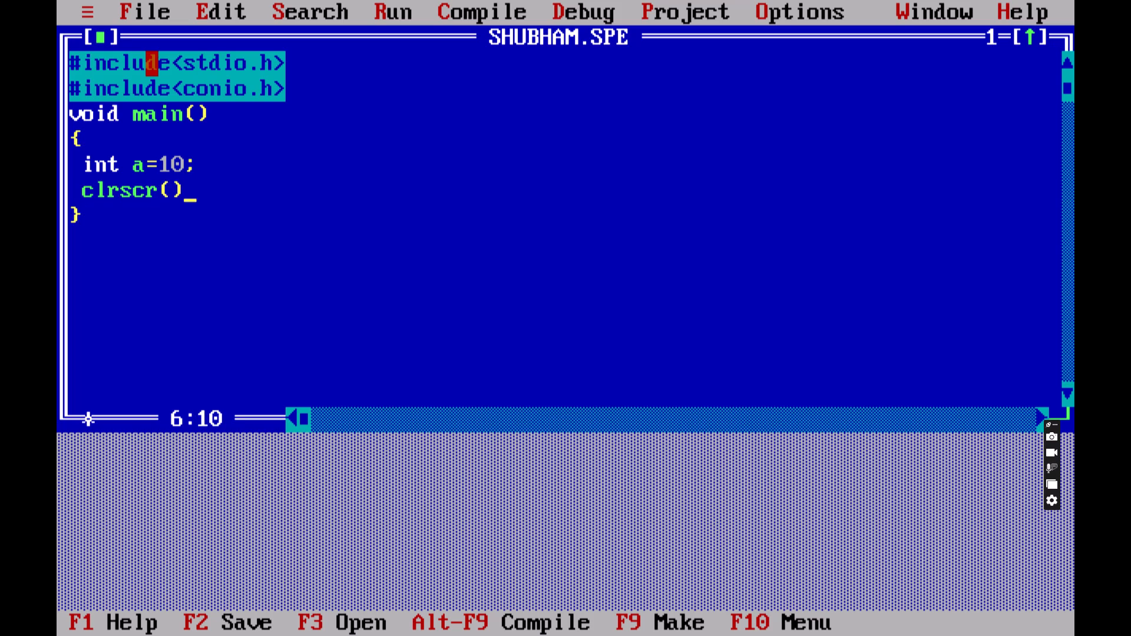
{"action": "key", "text": "semicolon"}
Begin a printf statement below clrscr(); with the format string "Size of int:%u\n".
{"action": "key", "text": "Return"}
{"action": "type", "text": "PRINTF"}
{"action": "key", "text": "shift+parenleft"}
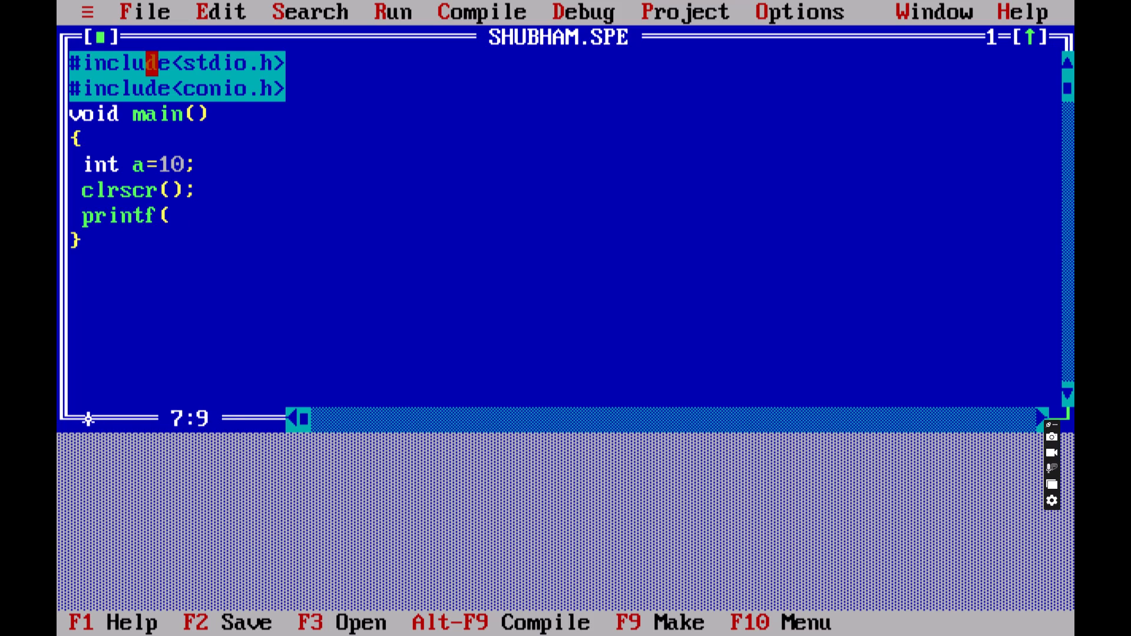
{"action": "key", "text": "shift+quotedbl"}
{"action": "type", "text": "sI"}
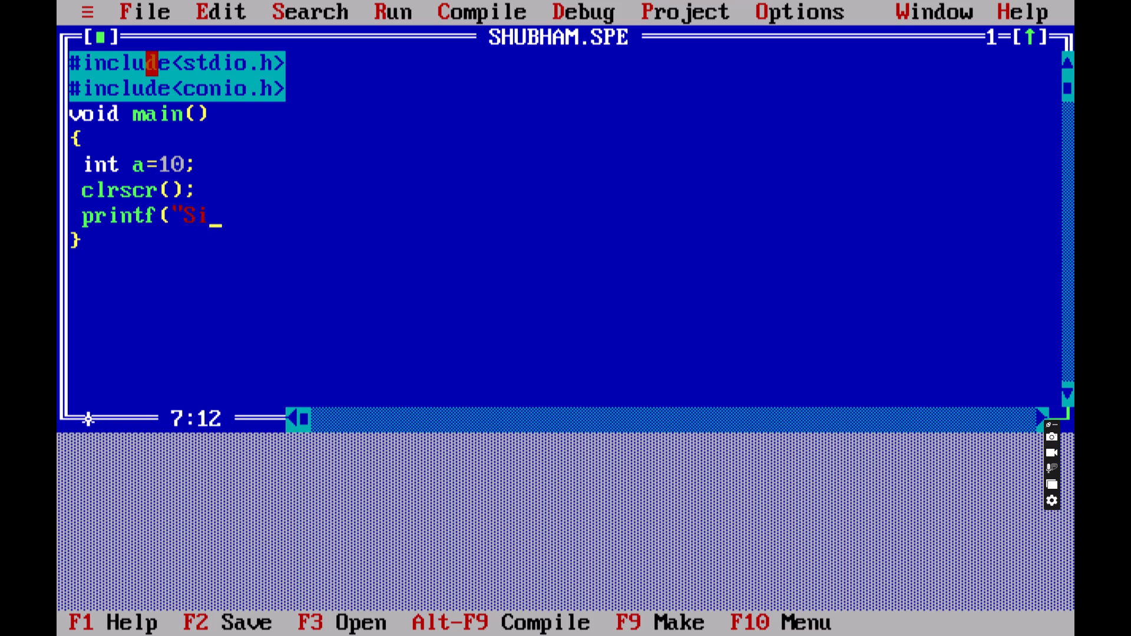
{"action": "type", "text": "ZE"}
{"action": "key", "text": "space"}
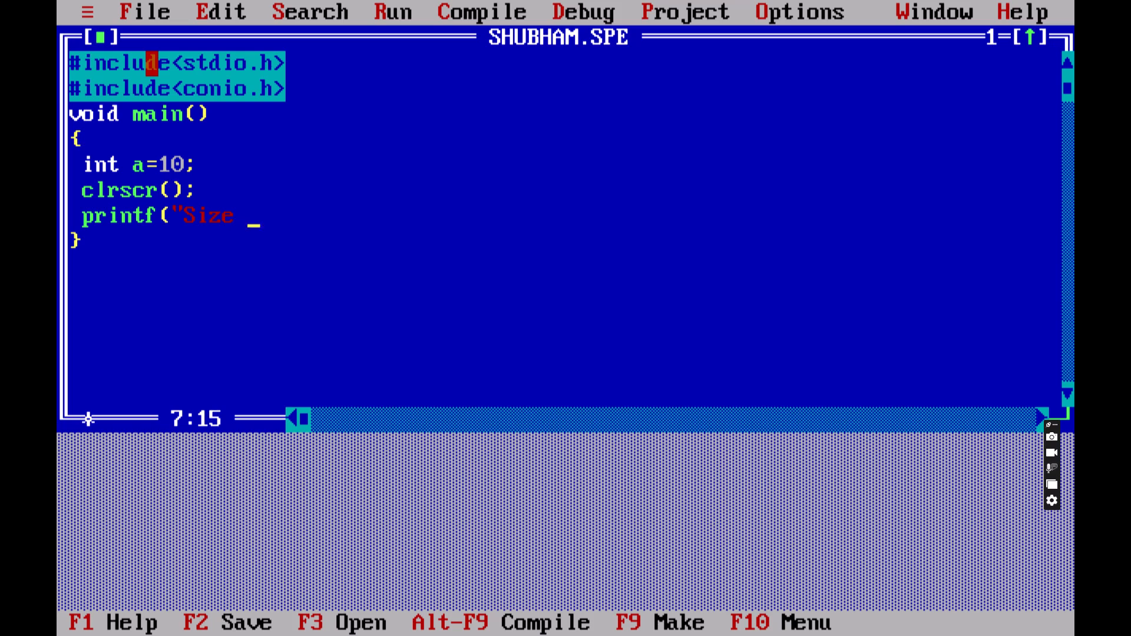
{"action": "type", "text": "OF INT"}
{"action": "key", "text": "shift+colon"}
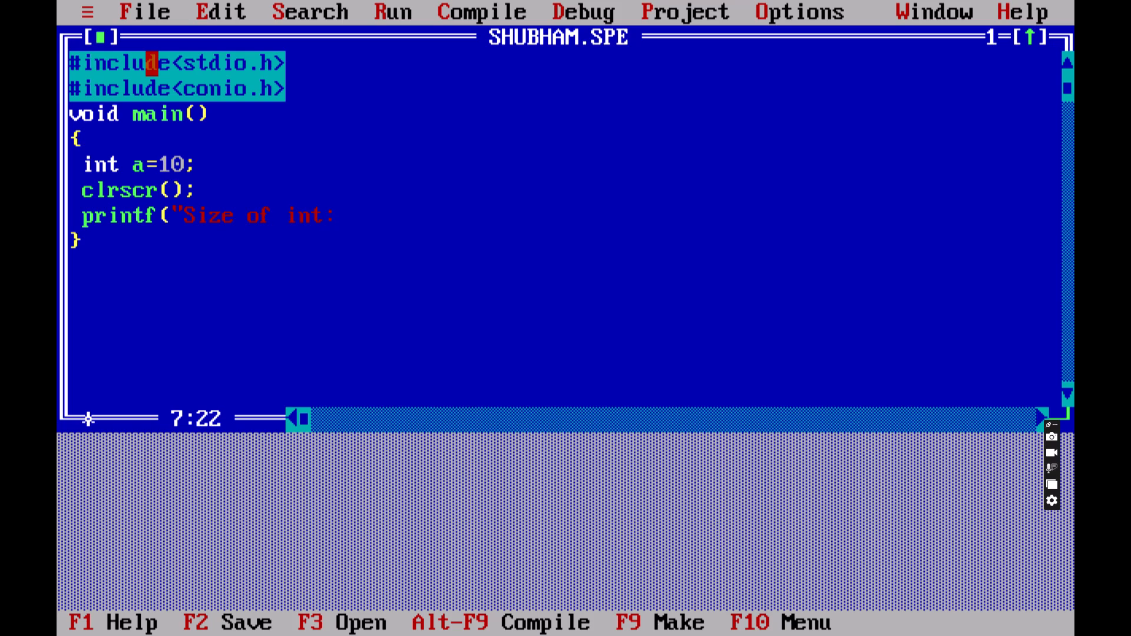
{"action": "key", "text": "shift+percent"}
{"action": "key", "text": "u"}
{"action": "type", "text": "\\N\""}
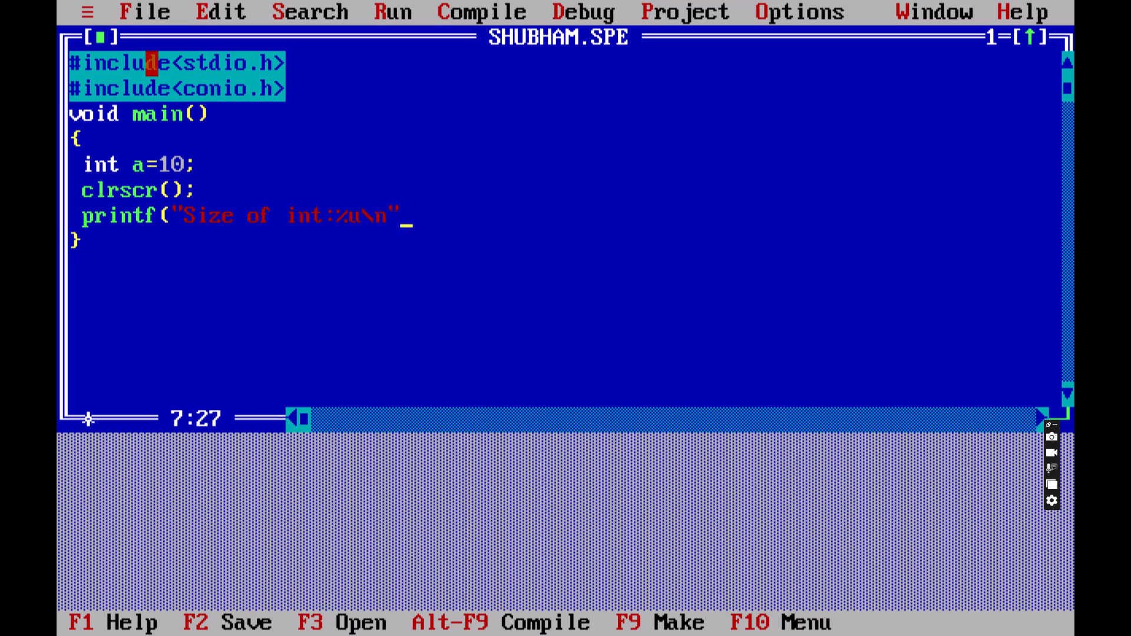
Pass sizeof(int) as the argument after the "Size of int" format string and close the statement with a semicolon.
{"action": "type", "text": ",SIX"}
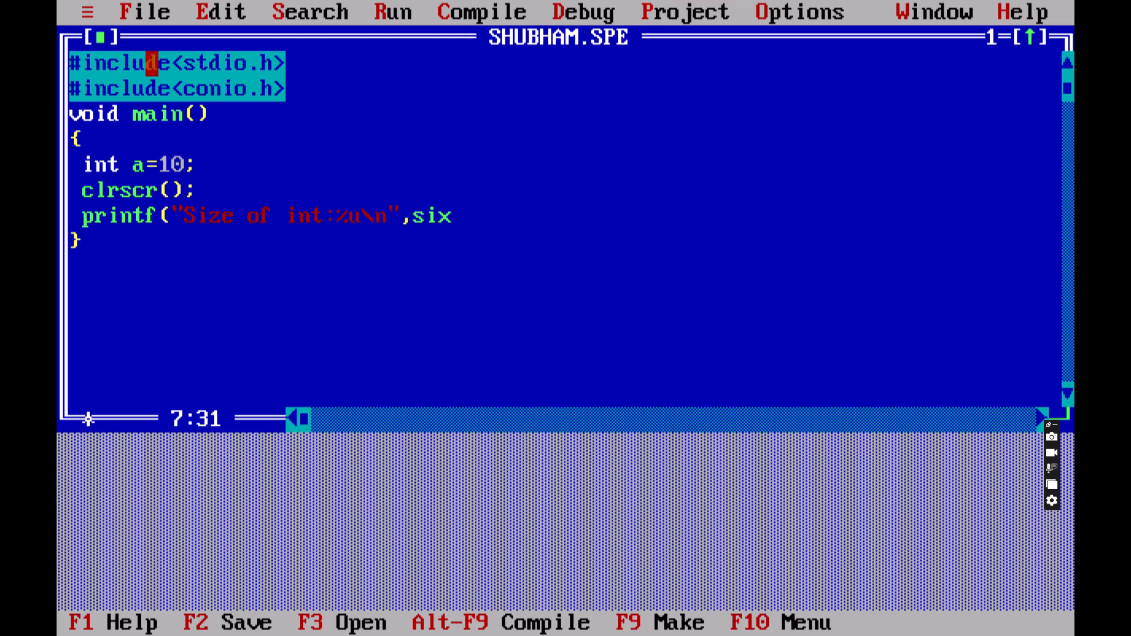
{"action": "key", "text": "BackSpace"}
{"action": "type", "text": "ZE"}
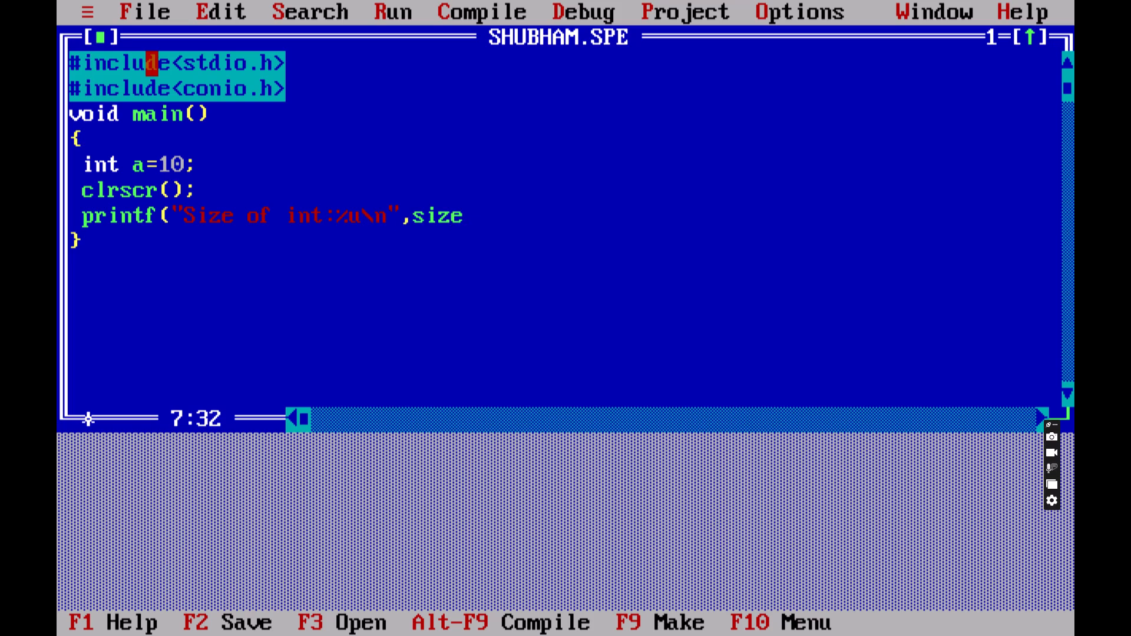
{"action": "key", "text": "o"}
{"action": "key", "text": "f"}
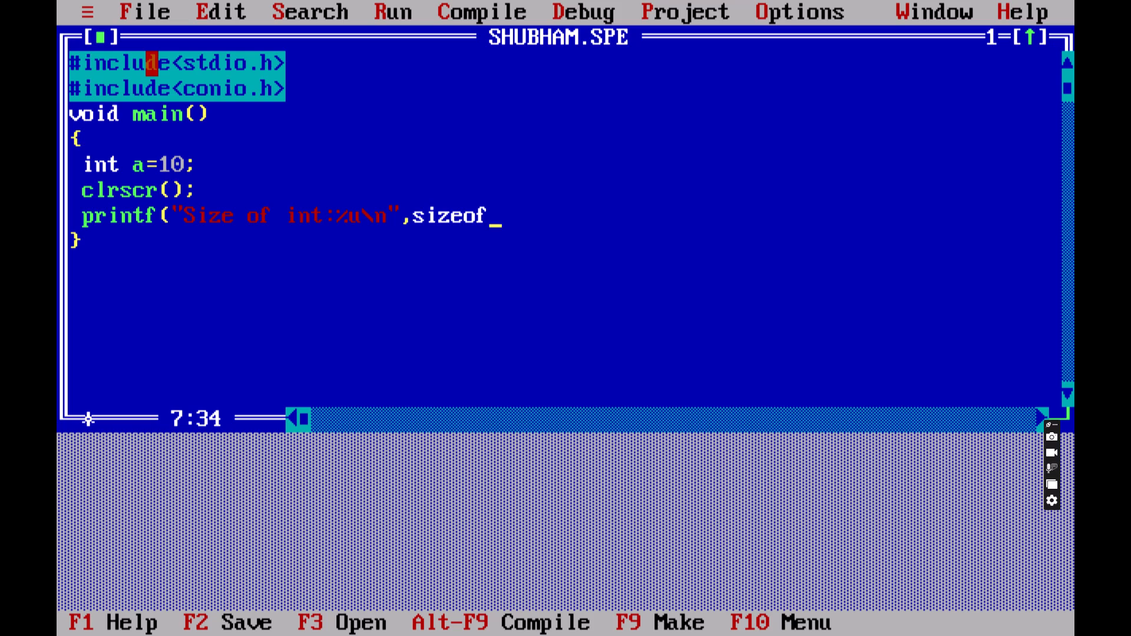
{"action": "type", "text": "(INT"}
{"action": "type", "text": "()"}
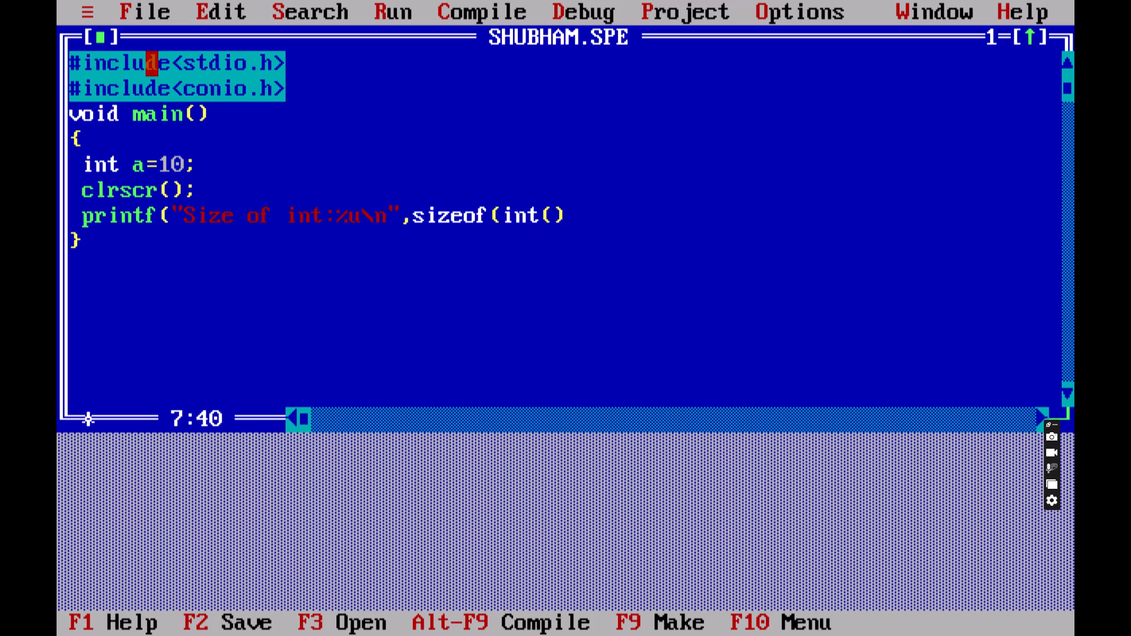
{"action": "key", "text": "BackSpace"}
{"action": "key", "text": "BackSpace"}
{"action": "type", "text": "))"}
{"action": "key", "text": "semicolon"}
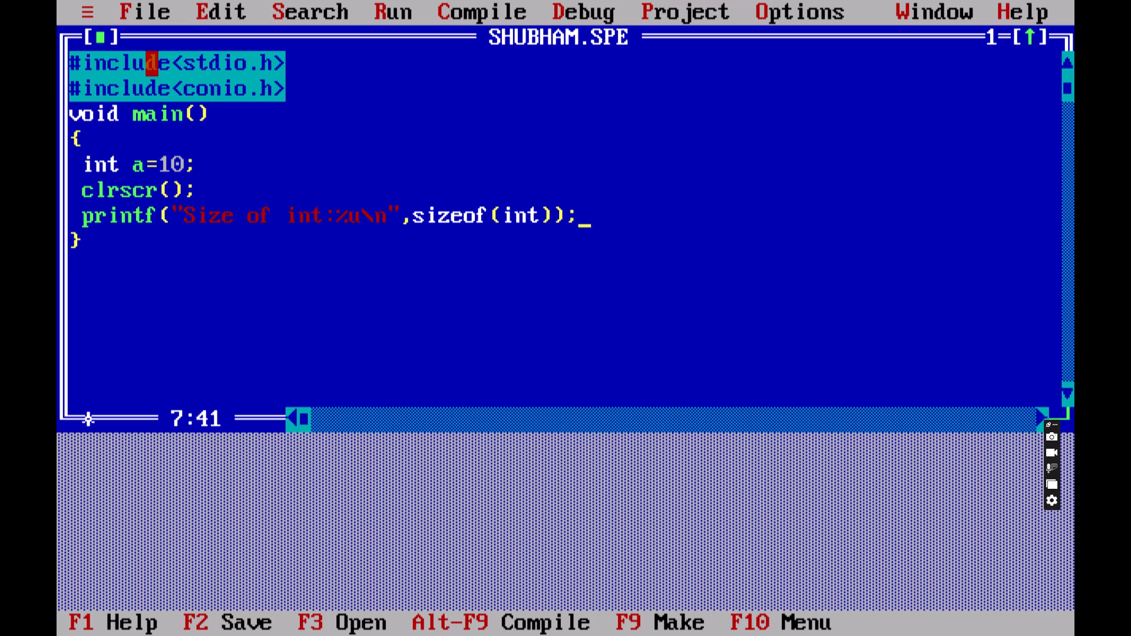
Begin a second printf statement on the line below, opening its string with the text "Size of variable a" without a trailing space.
{"action": "key", "text": "Return"}
{"action": "type", "text": "PRINTF"}
{"action": "key", "text": "shift+parenleft"}
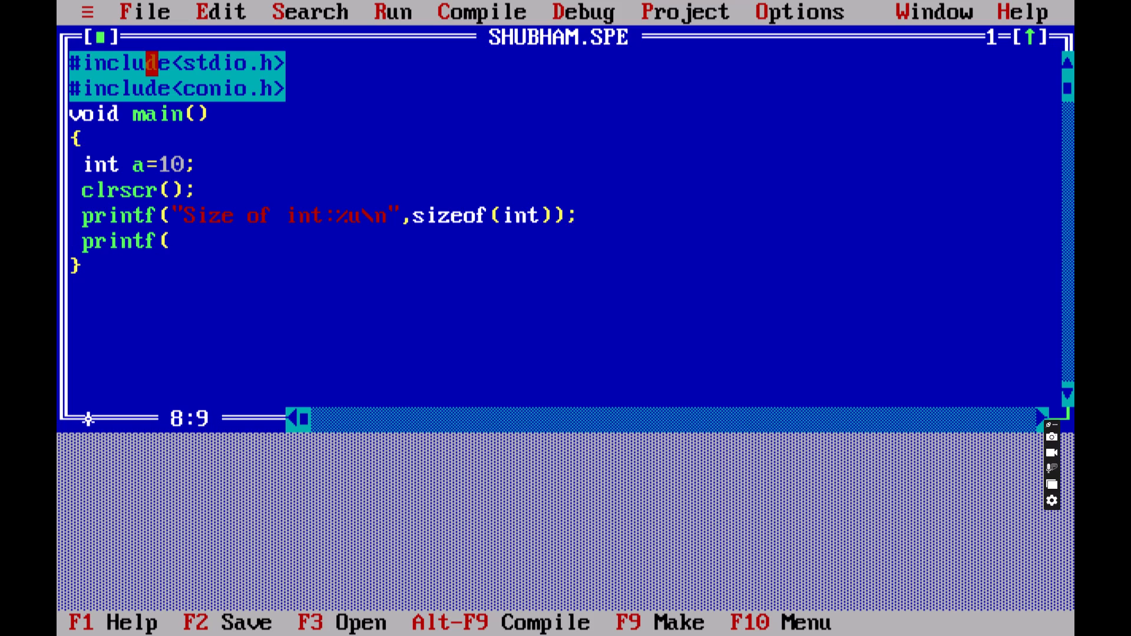
{"action": "key", "text": "shift+quotedbl"}
{"action": "type", "text": "sIZE"}
{"action": "key", "text": "space"}
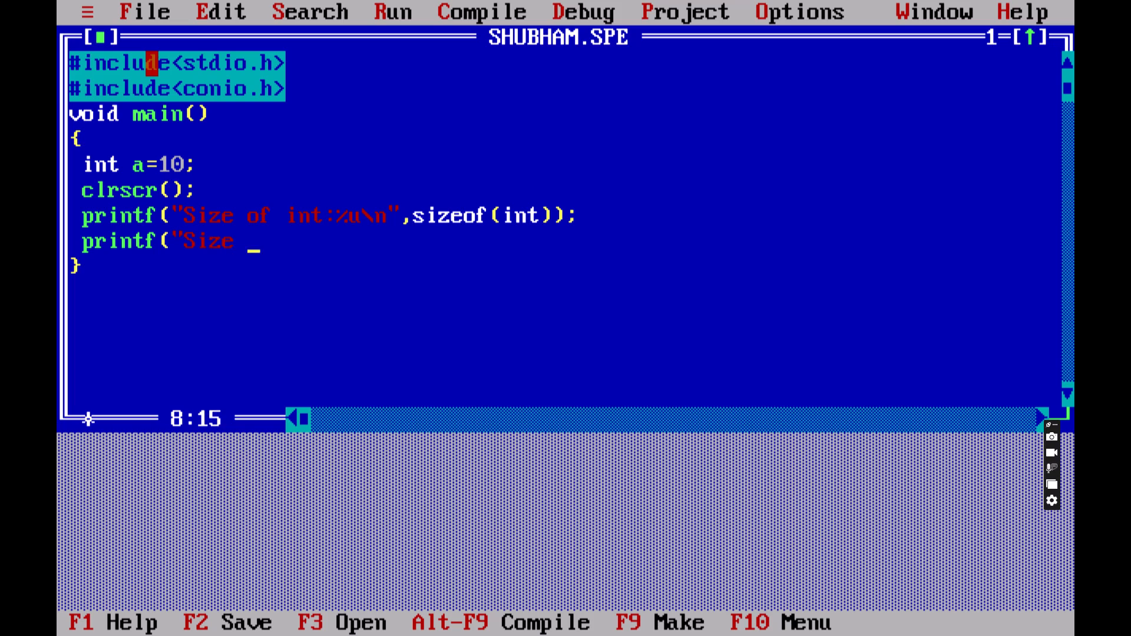
{"action": "type", "text": "OF"}
{"action": "key", "text": "space"}
{"action": "type", "text": "VARIABLE"}
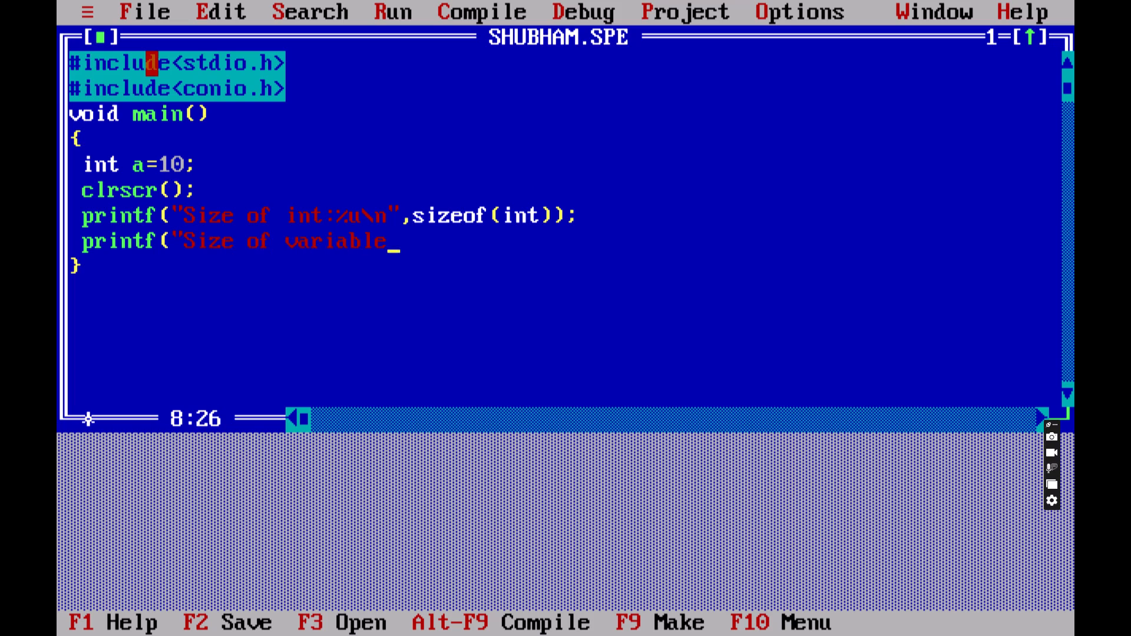
{"action": "key", "text": "space"}
{"action": "type", "text": "A"}
{"action": "key", "text": "space"}
{"action": "key", "text": "shift+colon"}
{"action": "key", "text": "BackSpace"}
{"action": "key", "text": "BackSpace"}
{"action": "key", "text": "BackSpace"}
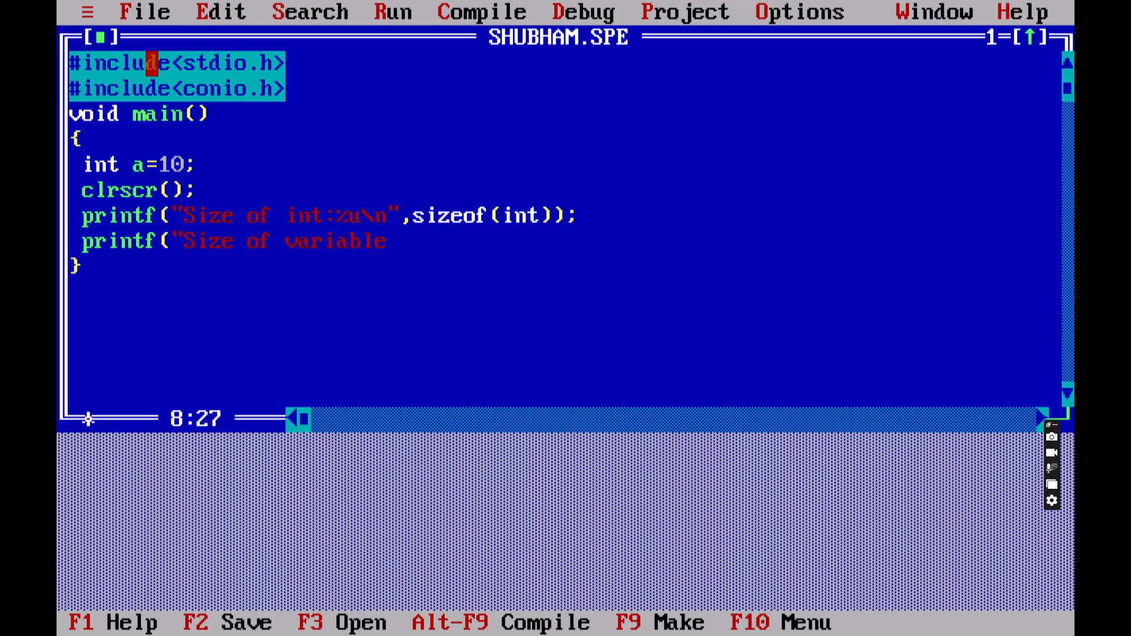
{"action": "key", "text": "BackSpace"}
{"action": "key", "text": "space"}
{"action": "type", "text": "A"}
{"action": "key", "text": "space"}
{"action": "key", "text": "BackSpace"}
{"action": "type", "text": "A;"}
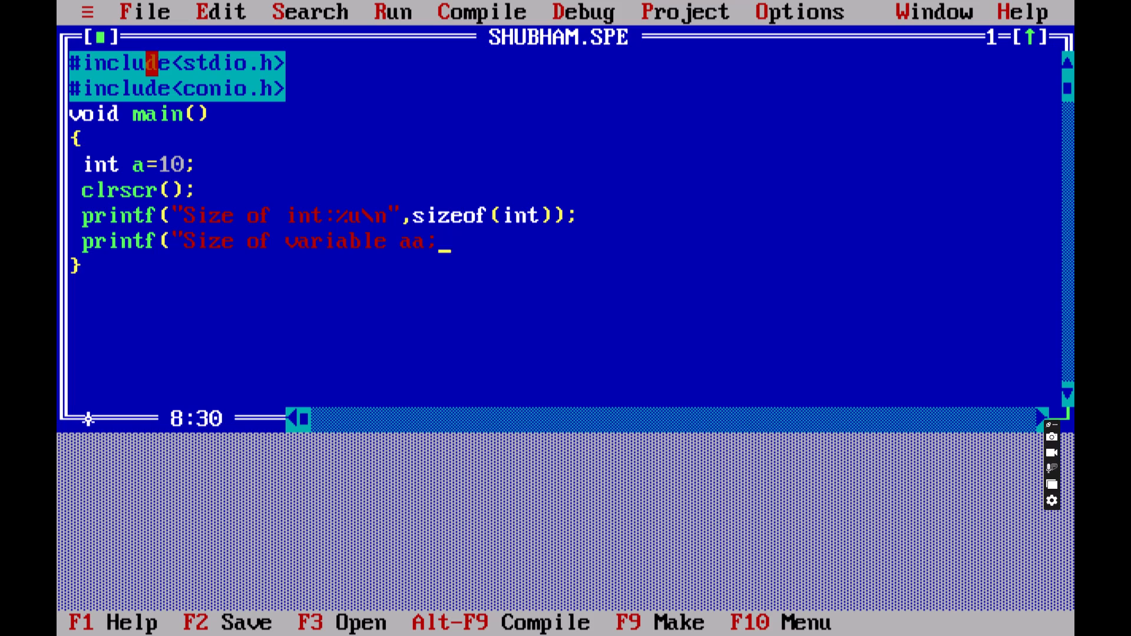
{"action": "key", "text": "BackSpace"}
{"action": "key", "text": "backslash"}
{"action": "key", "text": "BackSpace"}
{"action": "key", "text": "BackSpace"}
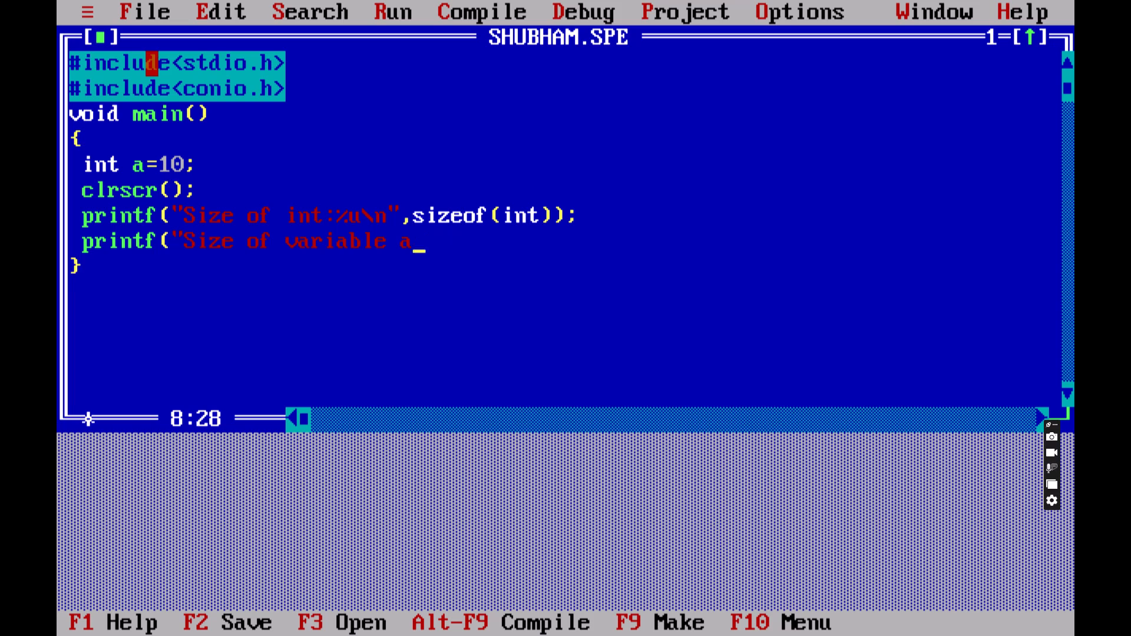
Complete the second printf's format string with :%u\n, close its quotation mark and add the comma before the argument.
{"action": "key", "text": "shift+colon"}
{"action": "key", "text": "shift+percent"}
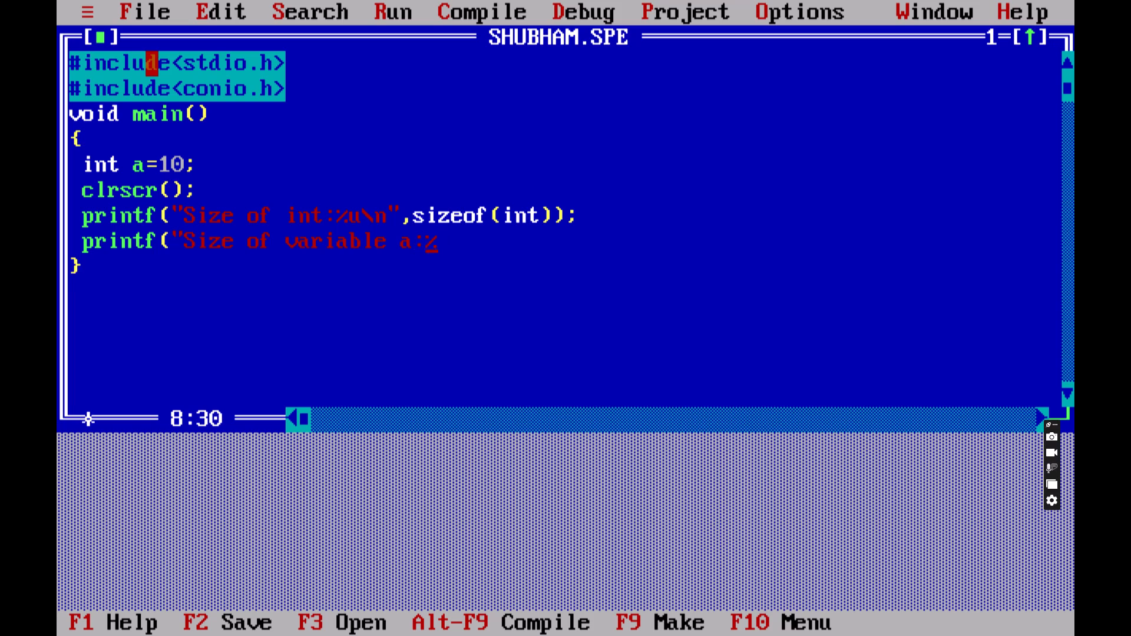
{"action": "key", "text": "u"}
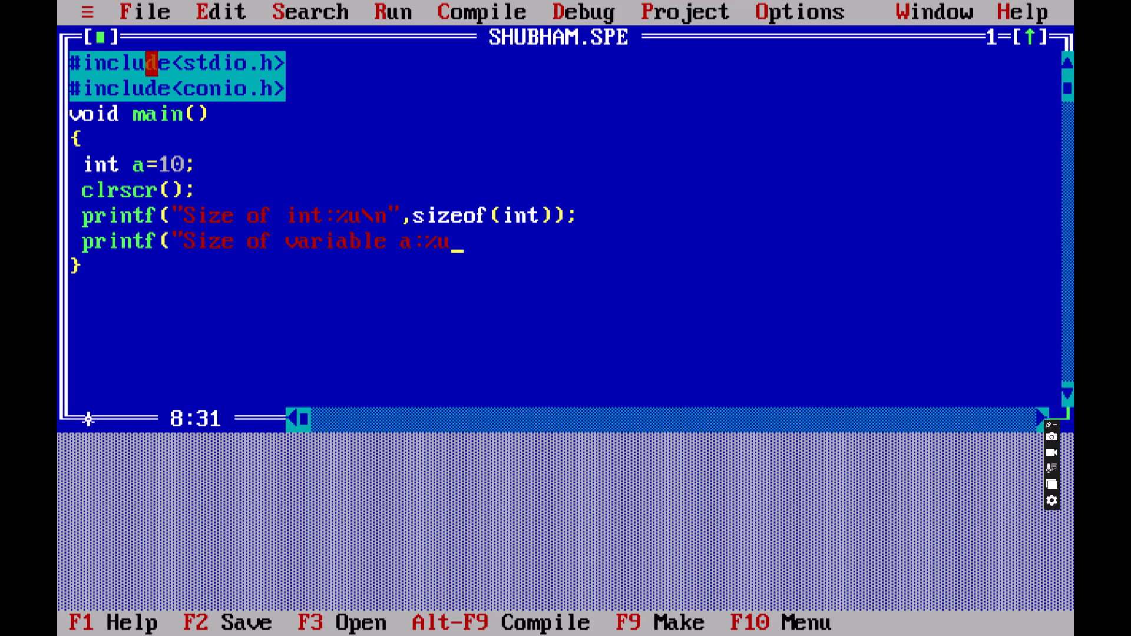
{"action": "type", "text": "\\N"}
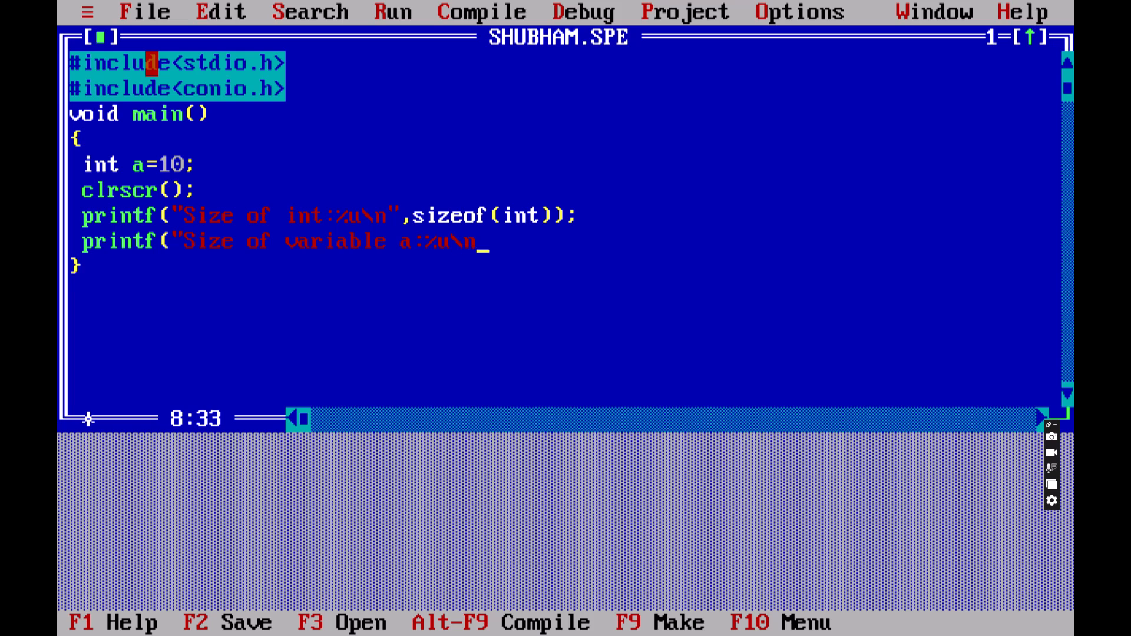
{"action": "type", "text": "\","}
Pass sizeof(a) as the second printf's argument and close the statement with a semicolon.
{"action": "type", "text": "SIZE"}
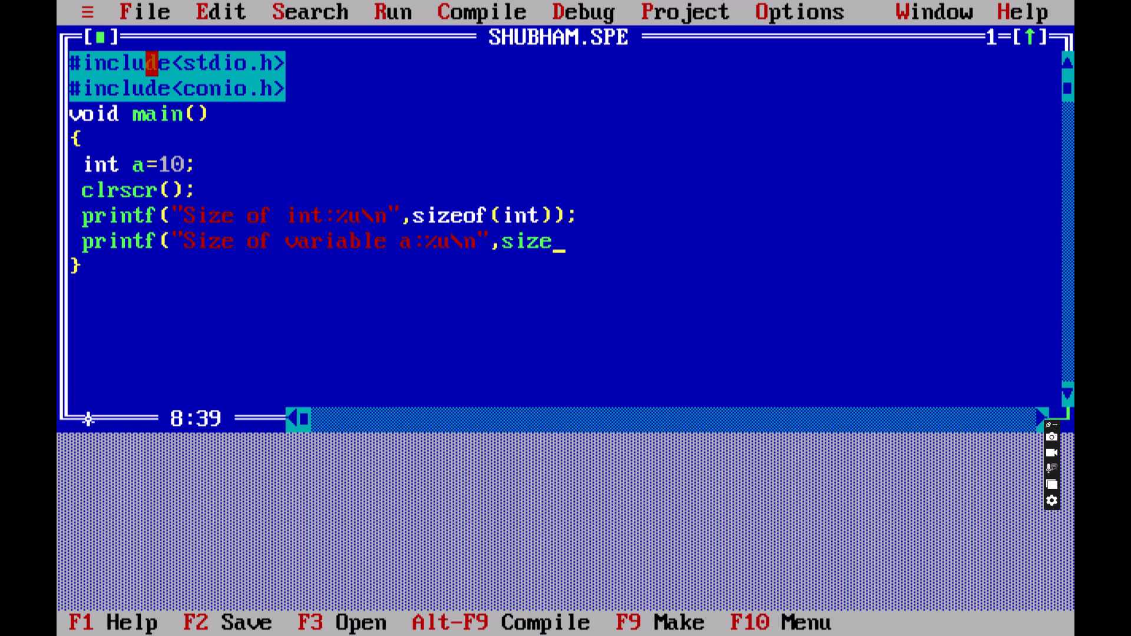
{"action": "type", "text": "OD"}
{"action": "key", "text": "BackSpace"}
{"action": "key", "text": "f"}
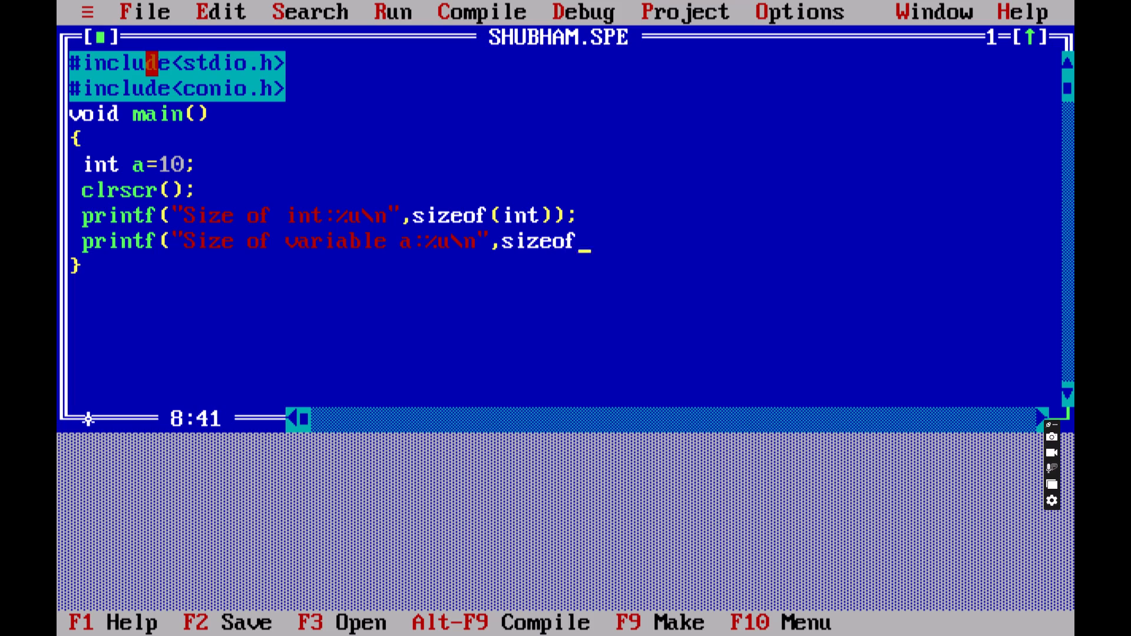
{"action": "type", "text": "(A)0"}
{"action": "key", "text": "BackSpace"}
{"action": "key", "text": "shift+parenright"}
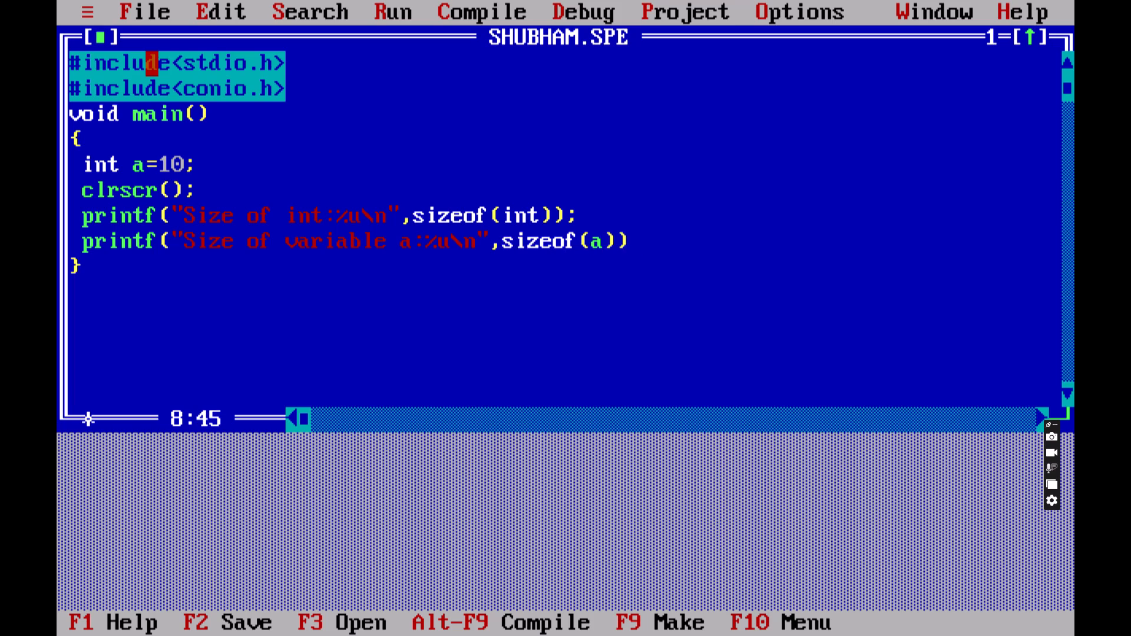
{"action": "key", "text": "semicolon"}
Add a getch(); statement on a new line below the second printf, removing any stray characters after it.
{"action": "key", "text": "Return"}
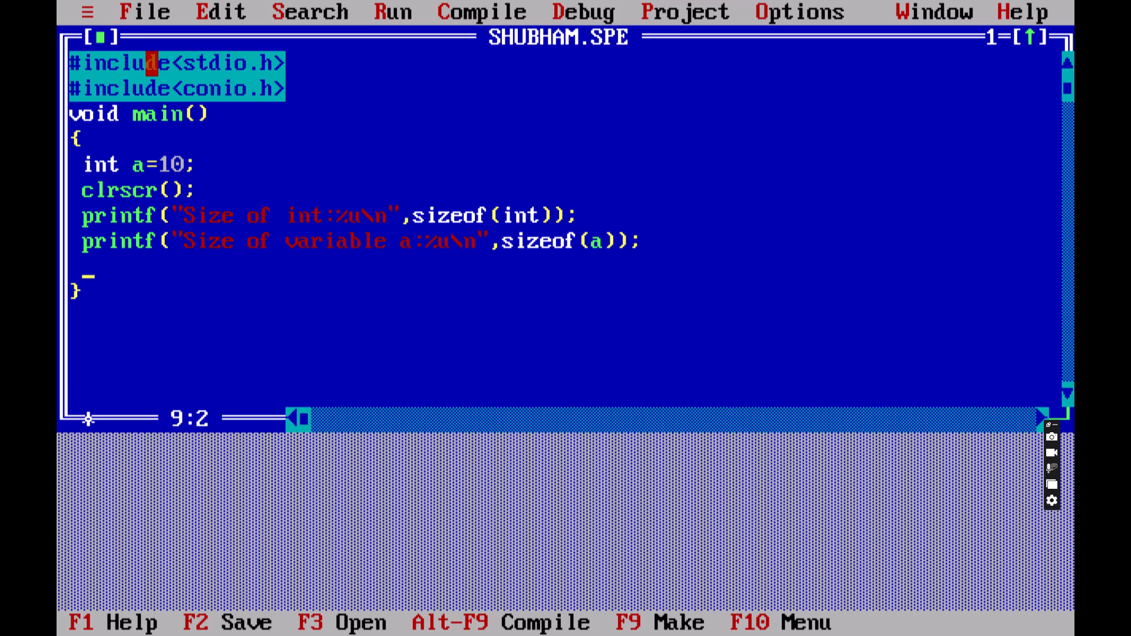
{"action": "type", "text": "GETCH"}
{"action": "type", "text": "();"}
{"action": "key", "text": "Return"}
{"action": "key", "text": "BackSpace"}
{"action": "key", "text": "BackSpace"}
{"action": "key", "text": "backslash"}
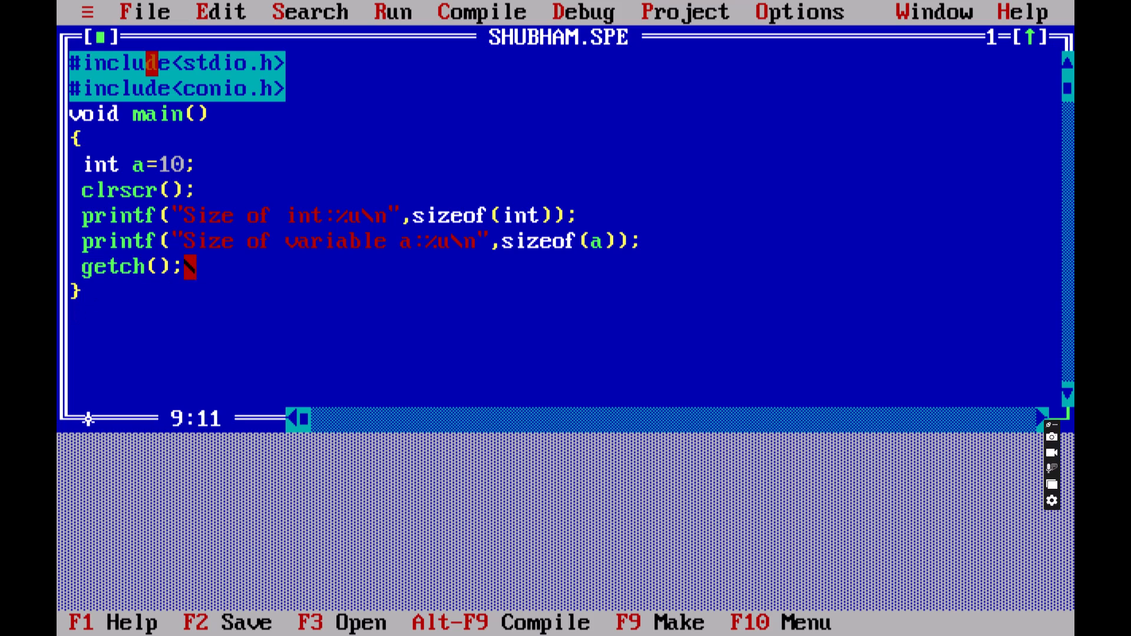
{"action": "key", "text": "BackSpace"}
Compile and link the sizeof program, dismiss the build report and return to the source code.
{"action": "key", "text": "F9"}
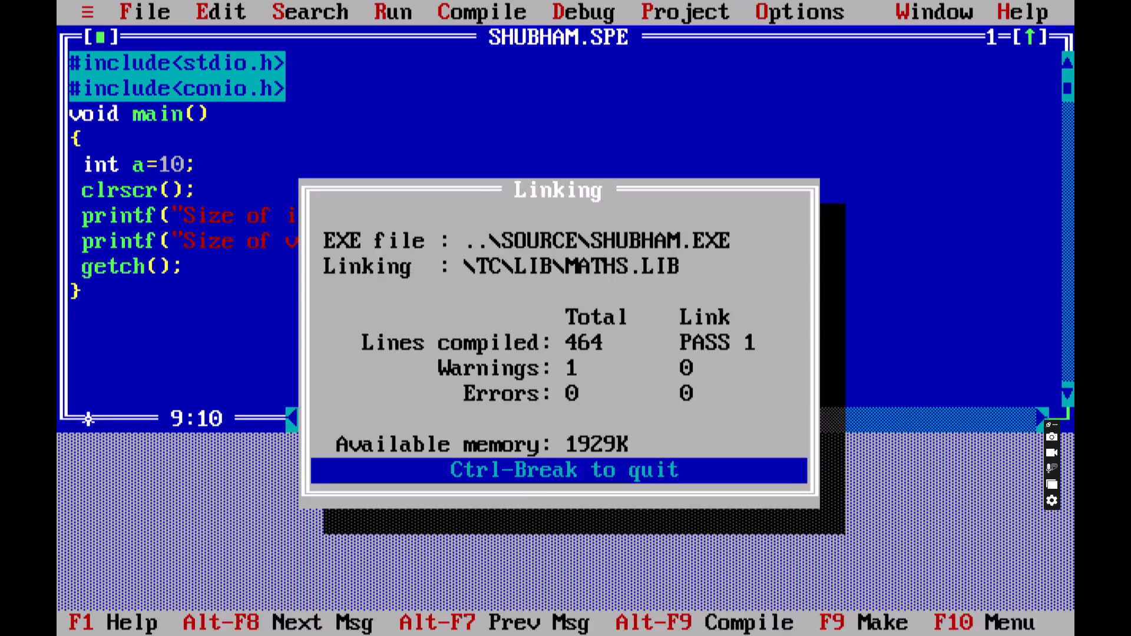
{"action": "key", "text": "space"}
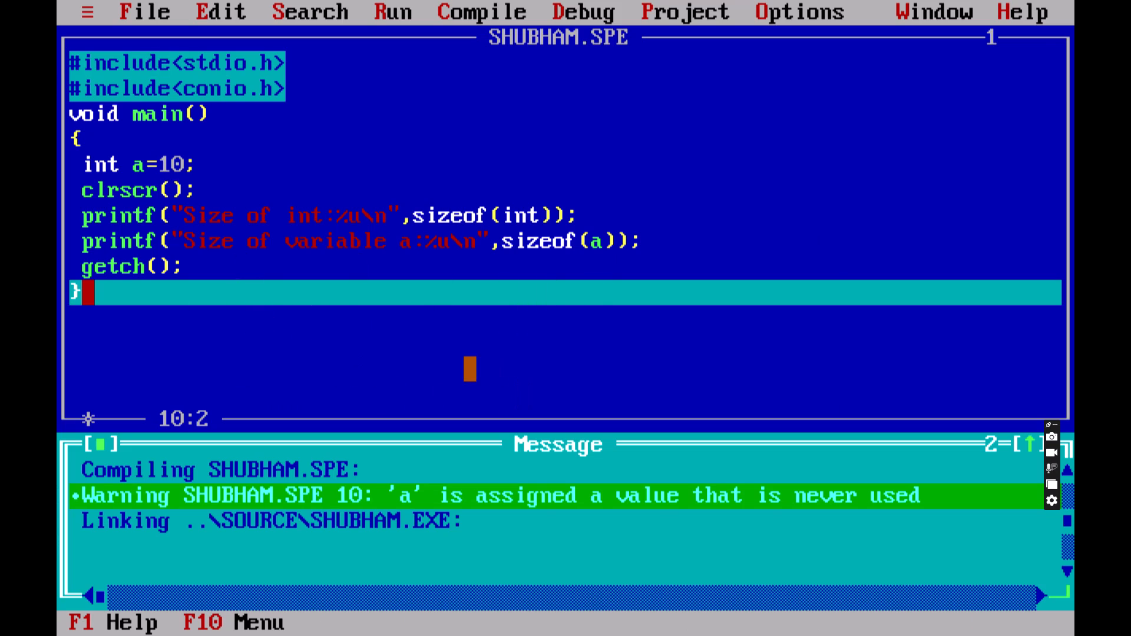
{"action": "left_click", "coordinate": [565, 318]}
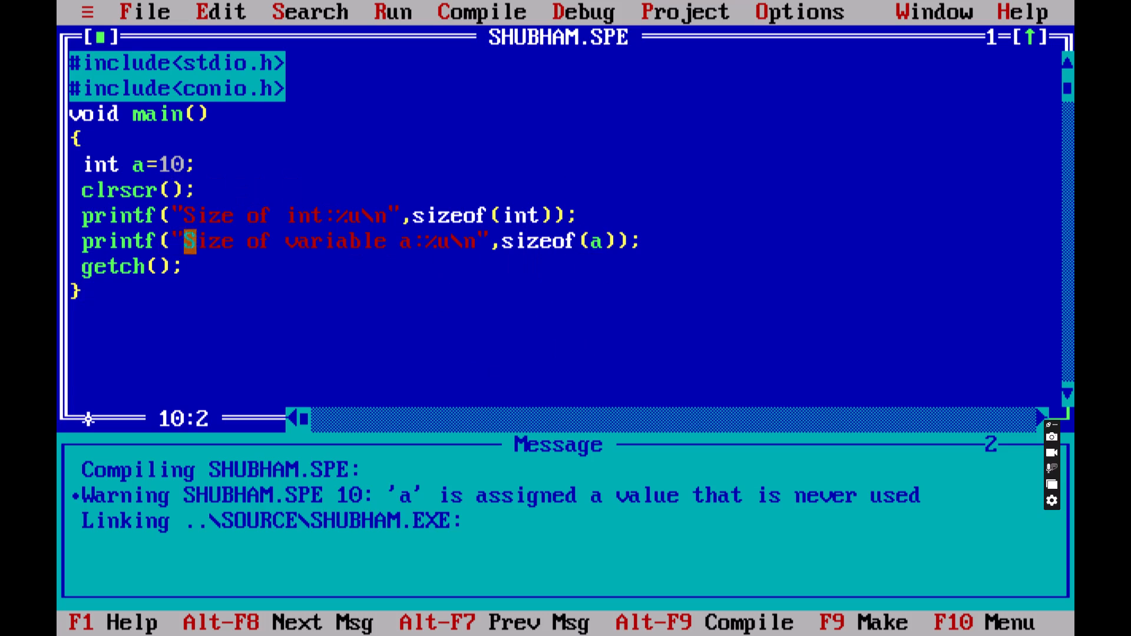
Run the program to check its sizeof output and return to the source code.
{"action": "key", "text": "ctrl+F9"}
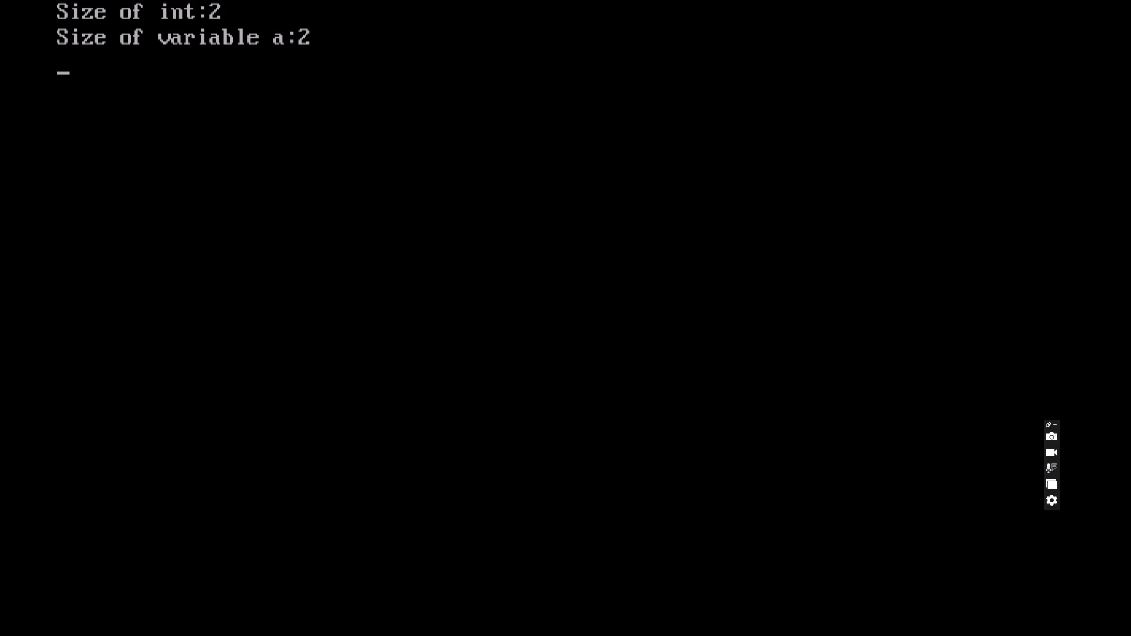
{"action": "key", "text": "BackSpace"}
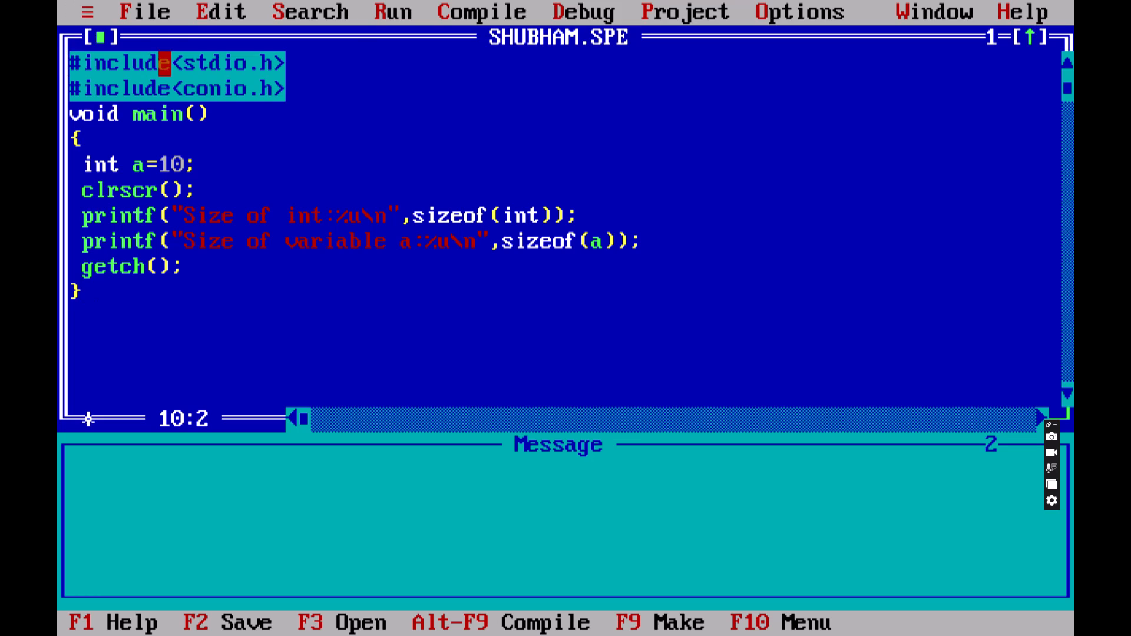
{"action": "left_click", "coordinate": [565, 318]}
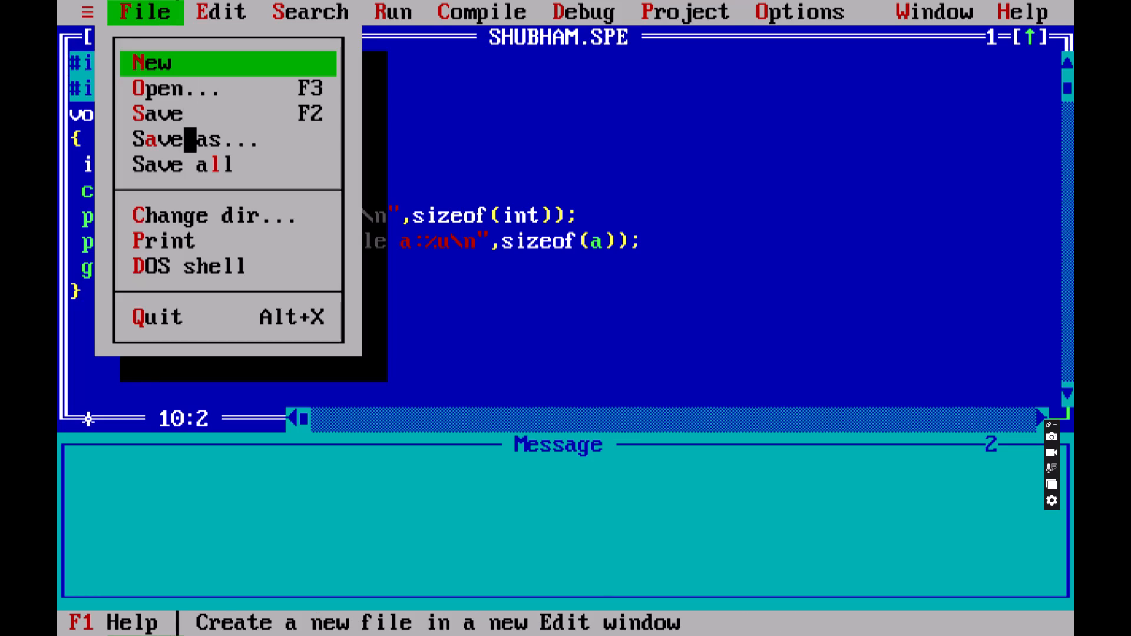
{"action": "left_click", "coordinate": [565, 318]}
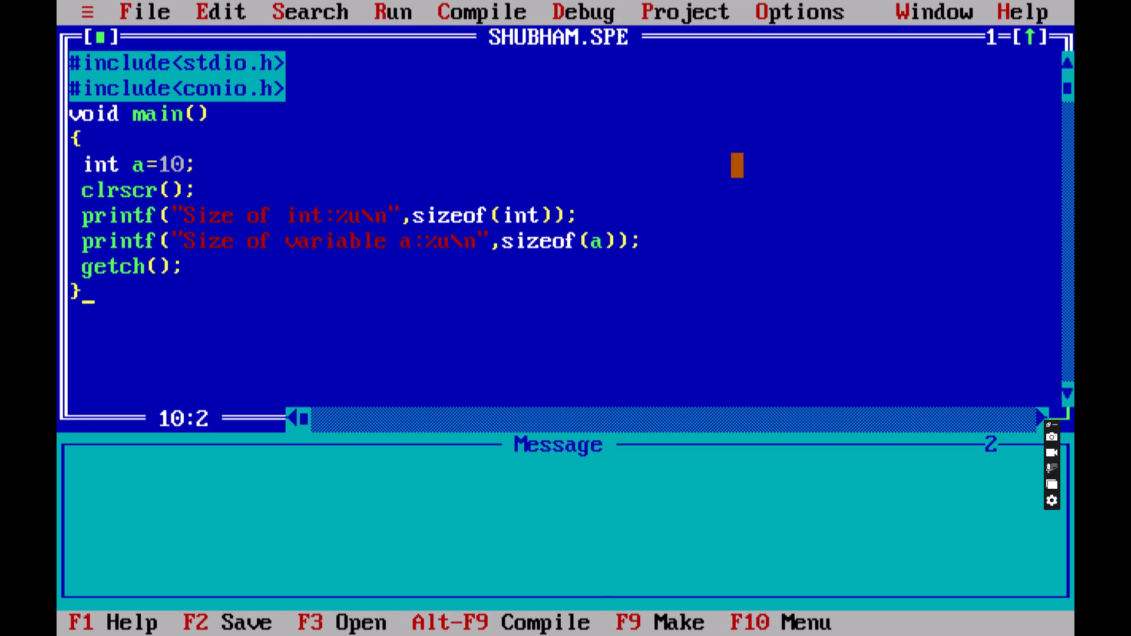
Run the program again and switch its output screen from full screen to a desktop window.
{"action": "key", "text": "ctrl+F9"}
{"action": "key", "text": "ctrl+alt+Return"}
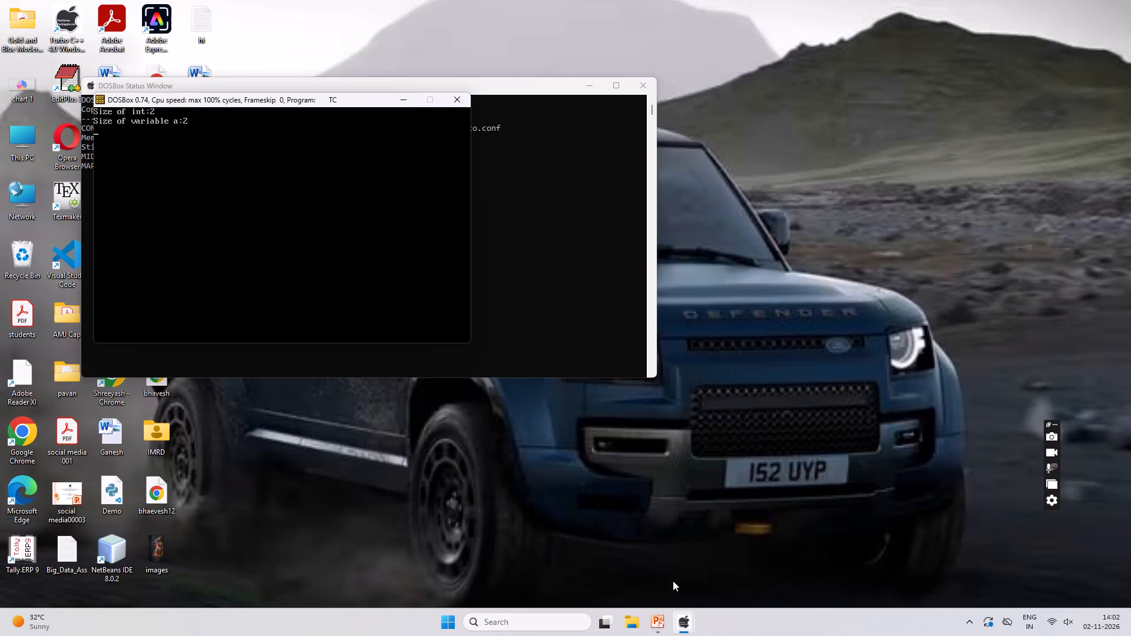
Open Snipping Tool and capture a rectangular snip around the two output lines, Size of int and Size of variable a.
{"action": "left_click", "coordinate": [452, 611]}
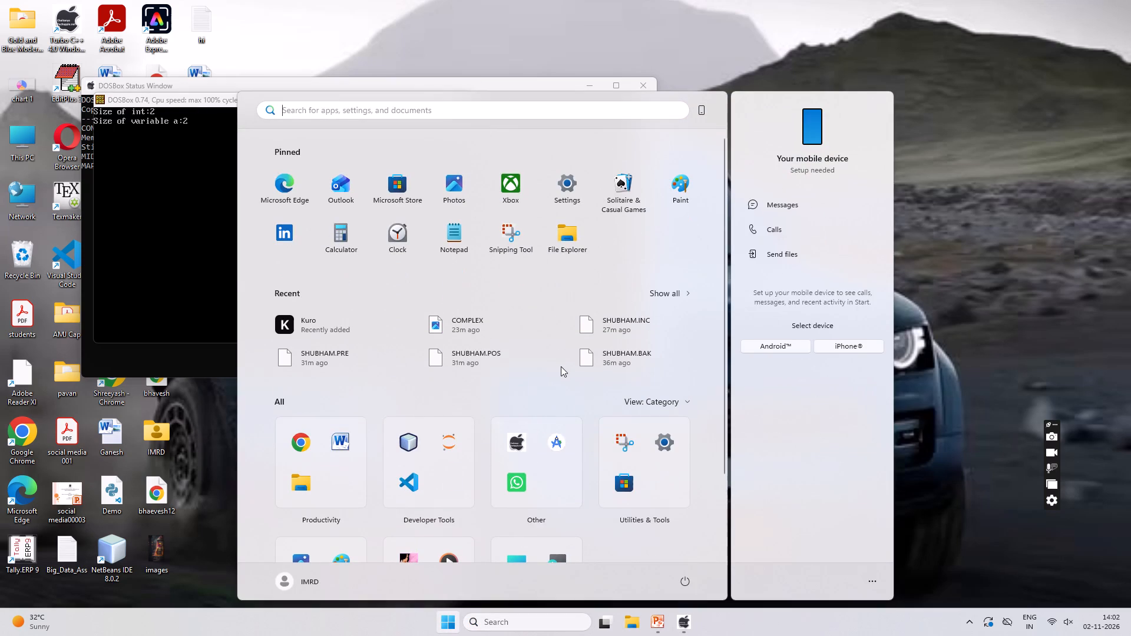
{"action": "left_click", "coordinate": [626, 439]}
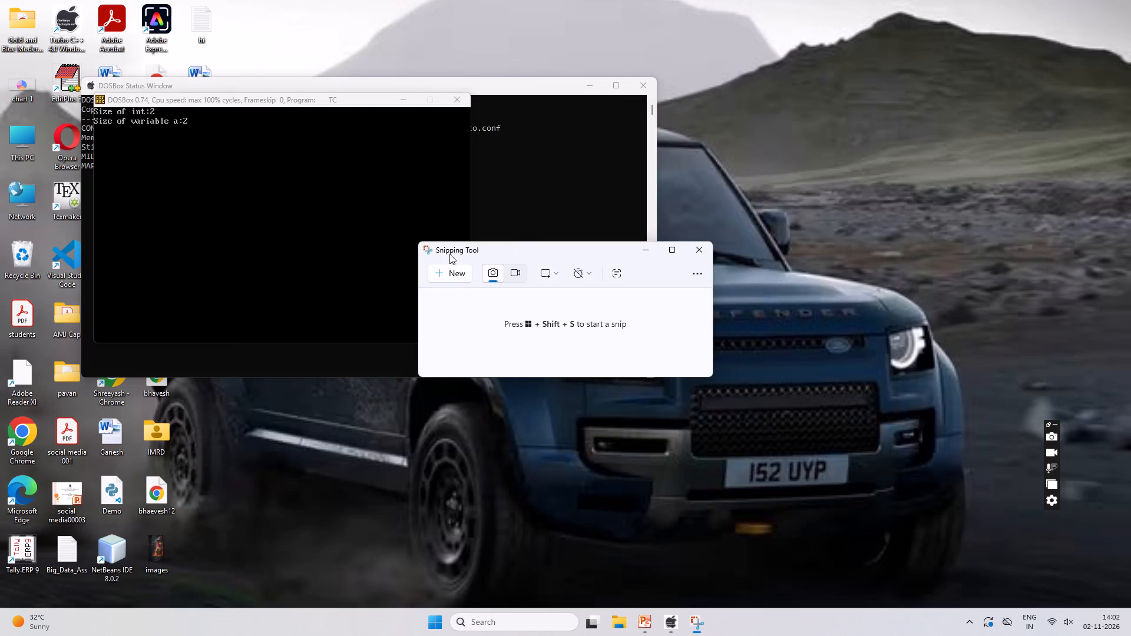
{"action": "left_click", "coordinate": [457, 275]}
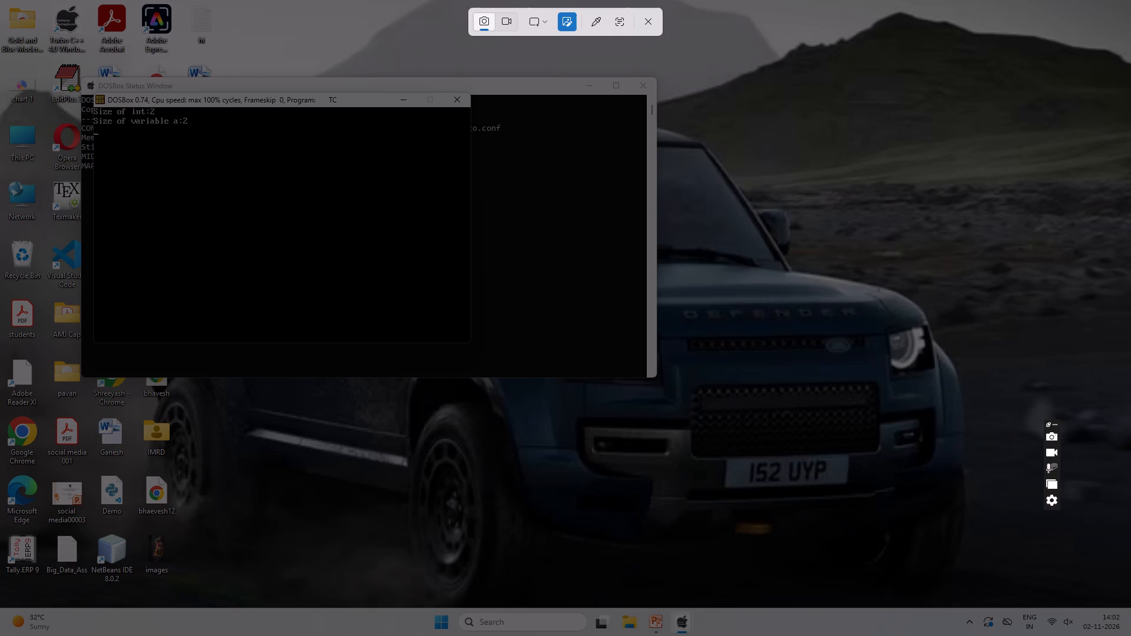
{"action": "left_click_drag", "start_coordinate": [92, 106], "coordinate": [94, 107]}
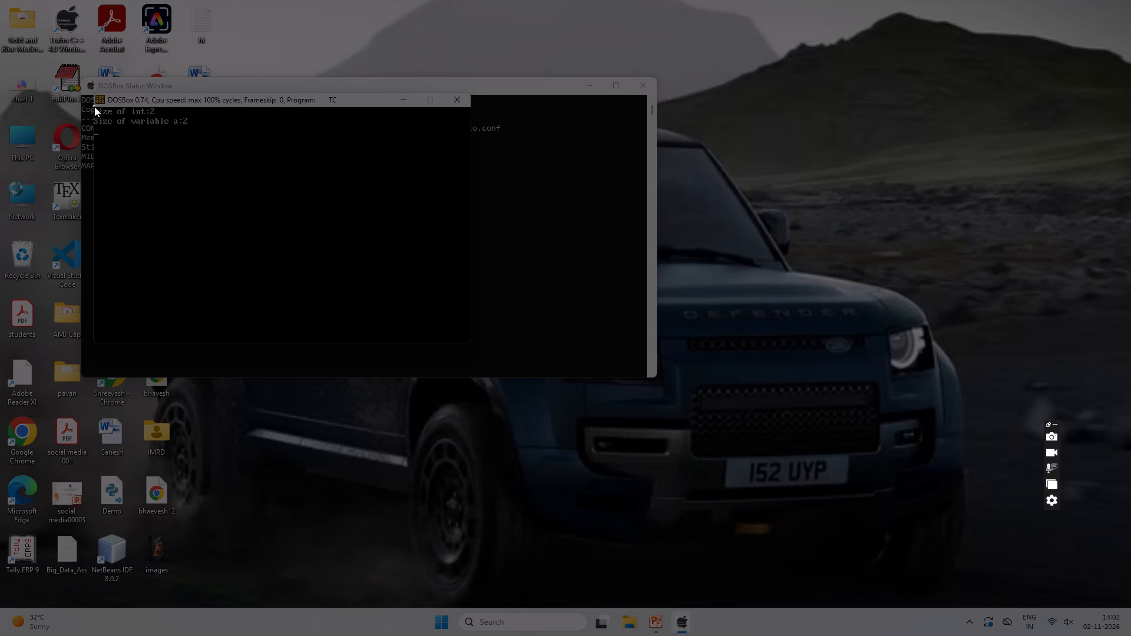
{"action": "left_click_drag", "start_coordinate": [94, 107], "coordinate": [192, 105]}
{"action": "left_click_drag", "start_coordinate": [192, 105], "coordinate": [196, 141]}
{"action": "left_click", "coordinate": [14, 163]}
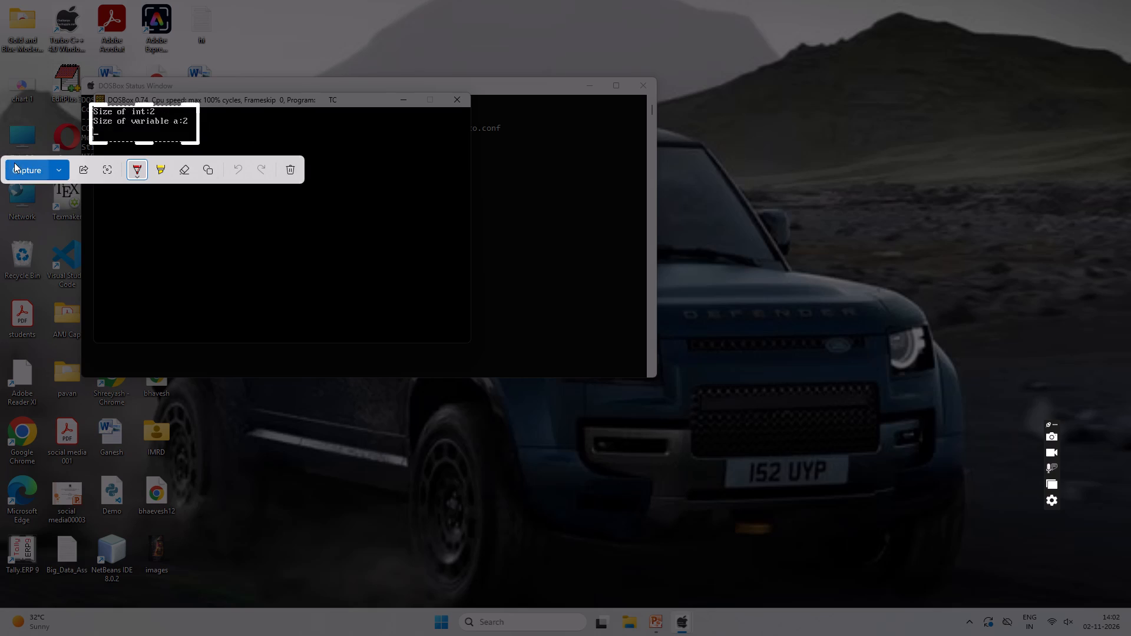
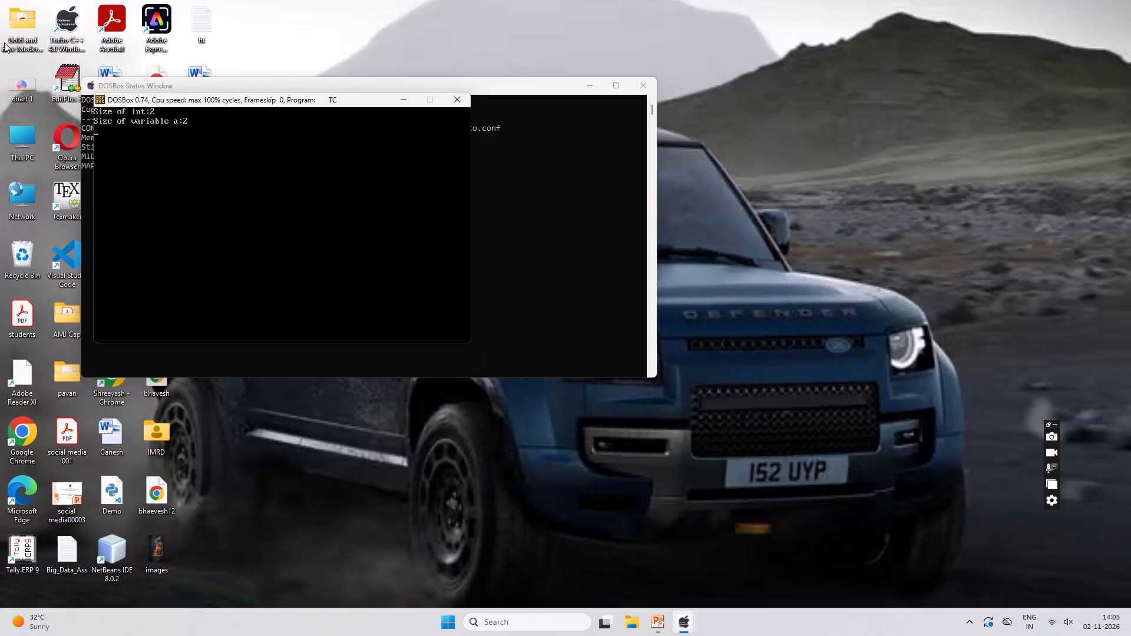
Open Snipping Tool and capture a new rectangular snip around the Size of int and Size of variable a output lines.
{"action": "left_click", "coordinate": [445, 620]}
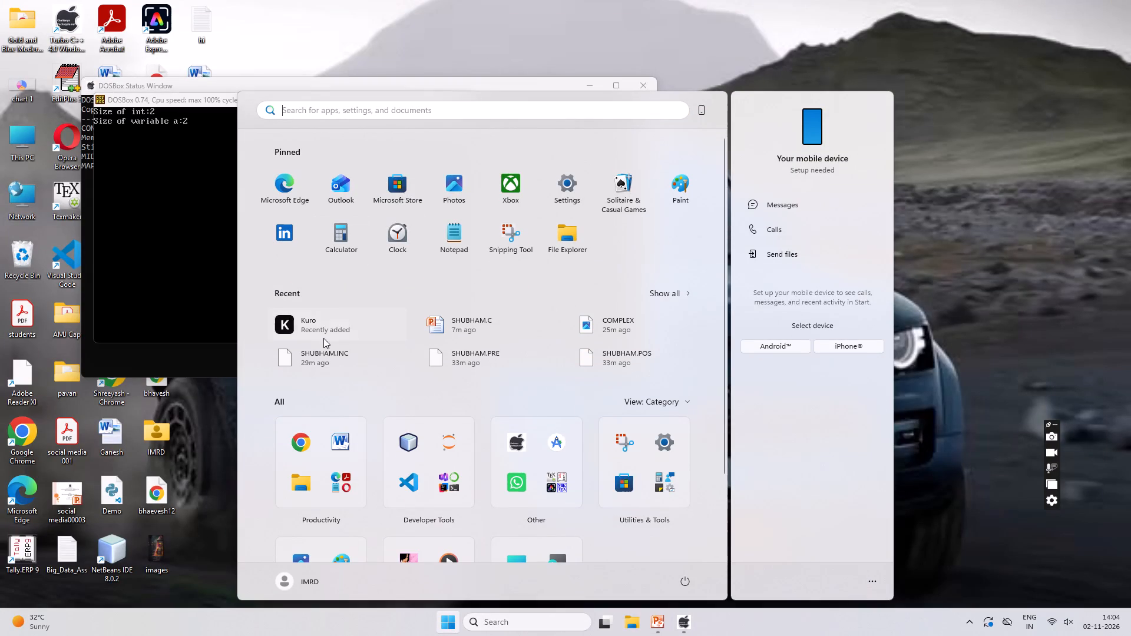
{"action": "left_click_drag", "start_coordinate": [639, 438], "coordinate": [645, 438]}
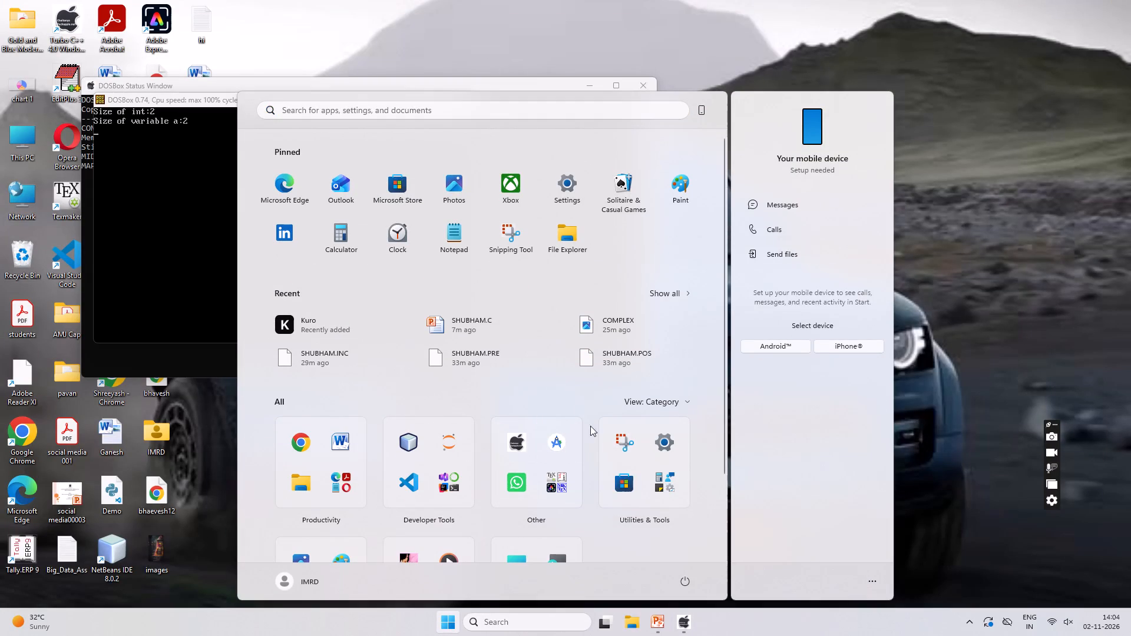
{"action": "left_click", "coordinate": [611, 446]}
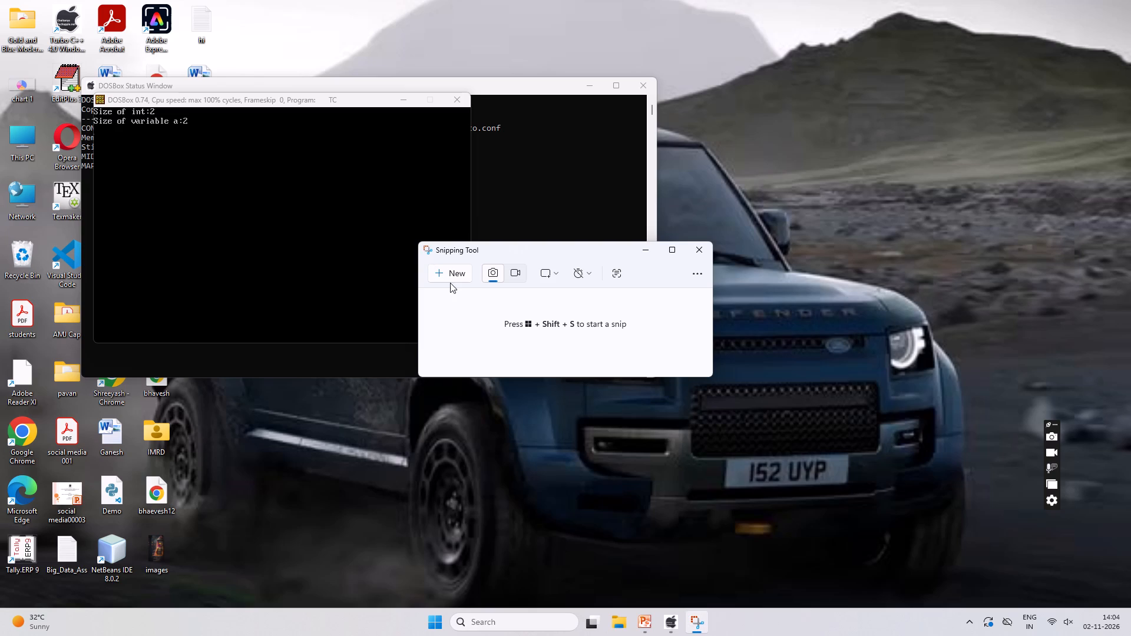
{"action": "left_click", "coordinate": [449, 276]}
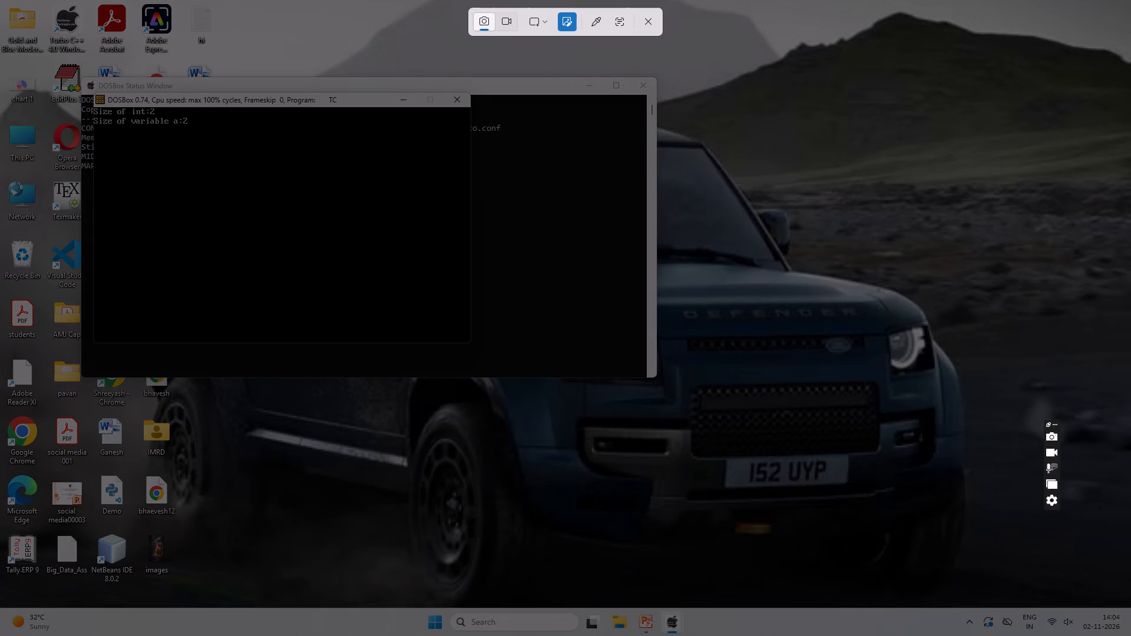
{"action": "left_click_drag", "start_coordinate": [92, 107], "coordinate": [201, 121]}
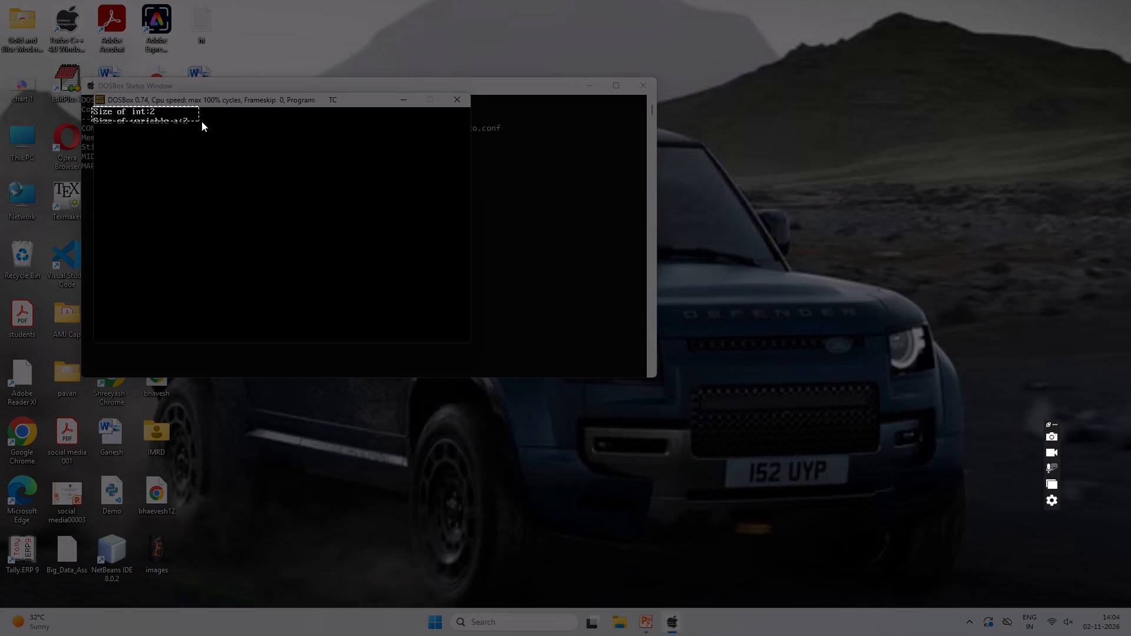
{"action": "left_click_drag", "start_coordinate": [201, 121], "coordinate": [206, 148]}
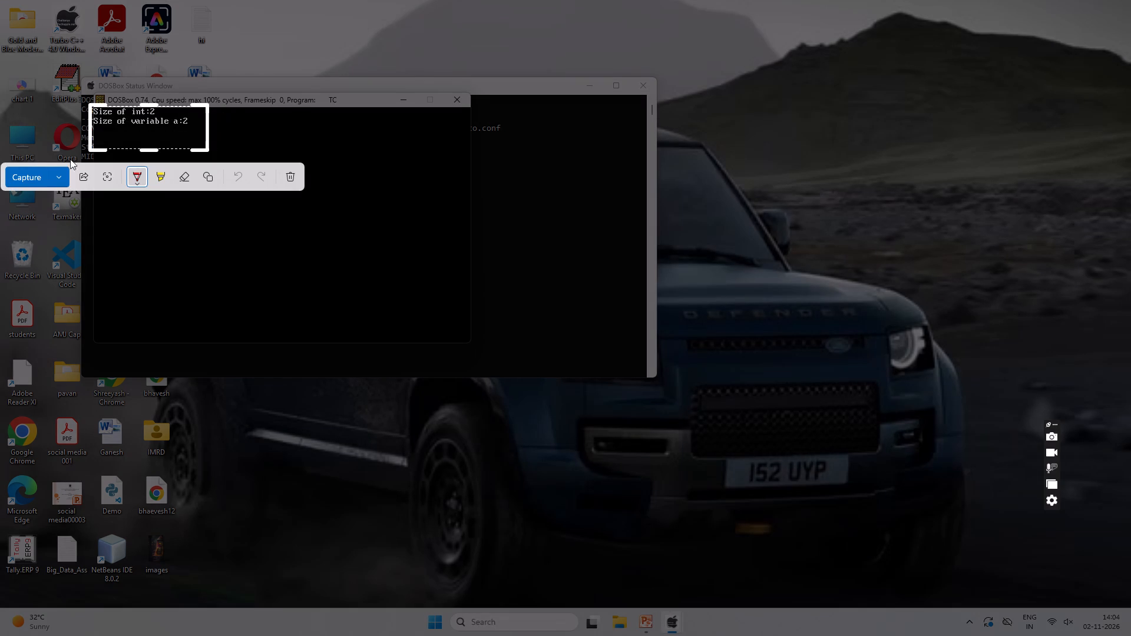
{"action": "left_click", "coordinate": [34, 173]}
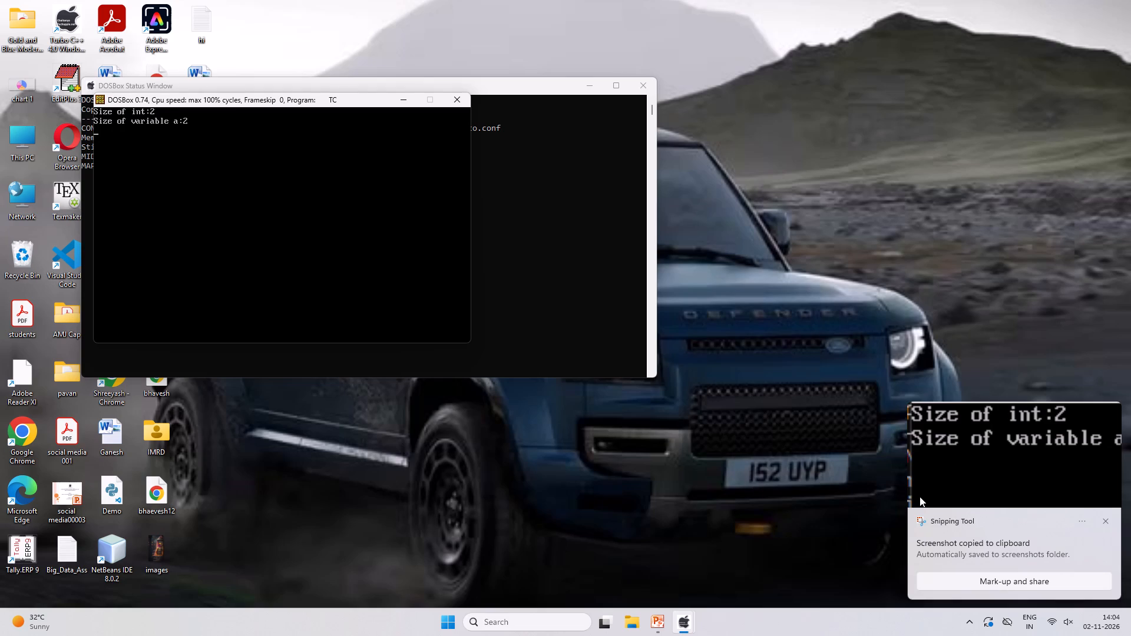
Open the captured snip and save it as a PNG named SPECIAL OPERATOR OUTPUT in the Screenshots folder.
{"action": "left_click", "coordinate": [920, 496]}
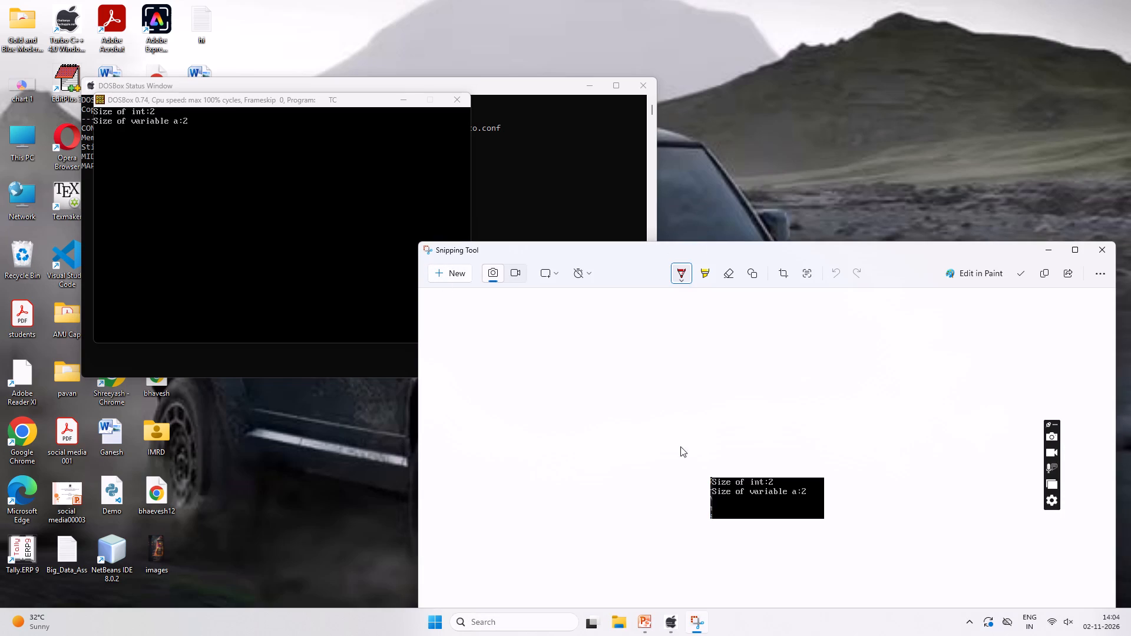
{"action": "left_click", "coordinate": [1014, 281]}
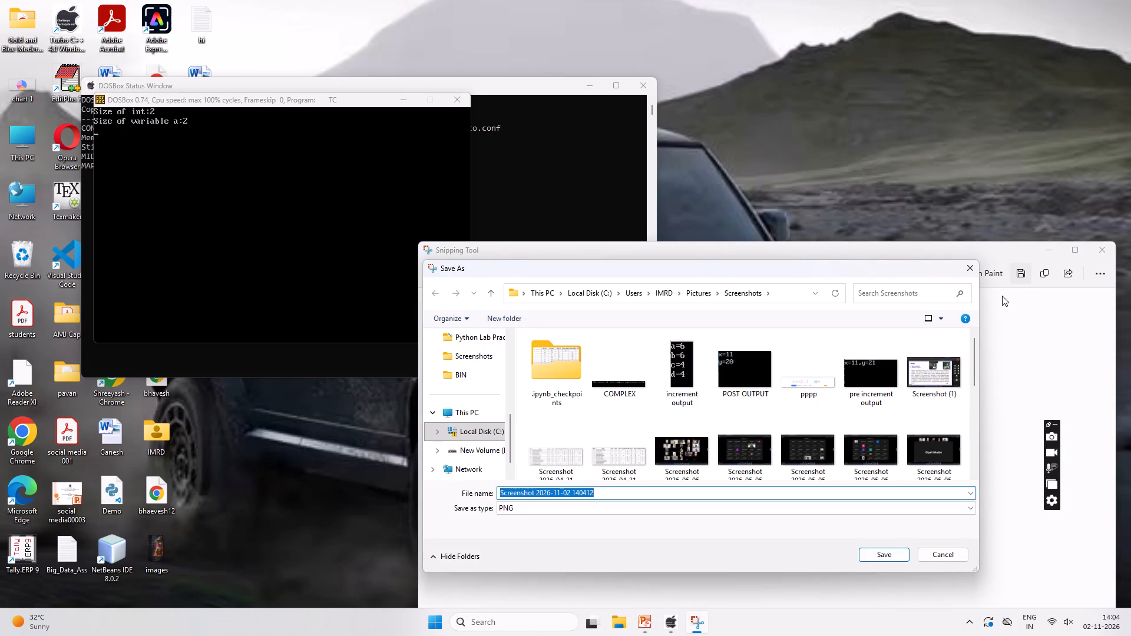
{"action": "key", "text": "BackSpace"}
{"action": "type", "text": "SP"}
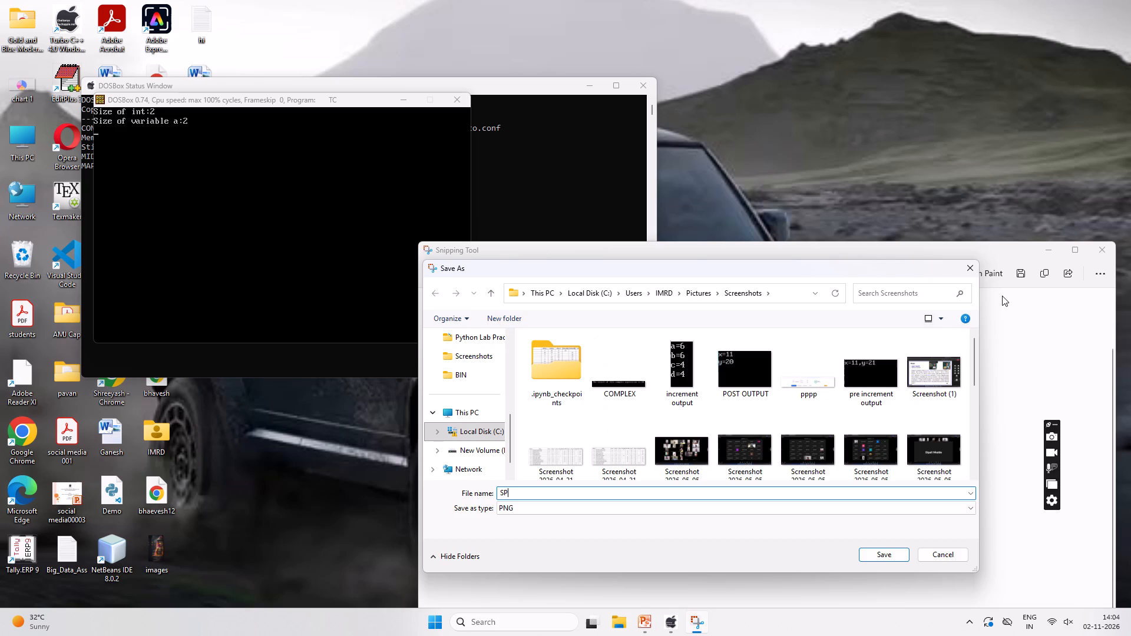
{"action": "key", "text": "BackSpace"}
{"action": "key", "text": "BackSpace"}
{"action": "key", "text": "BackSpace"}
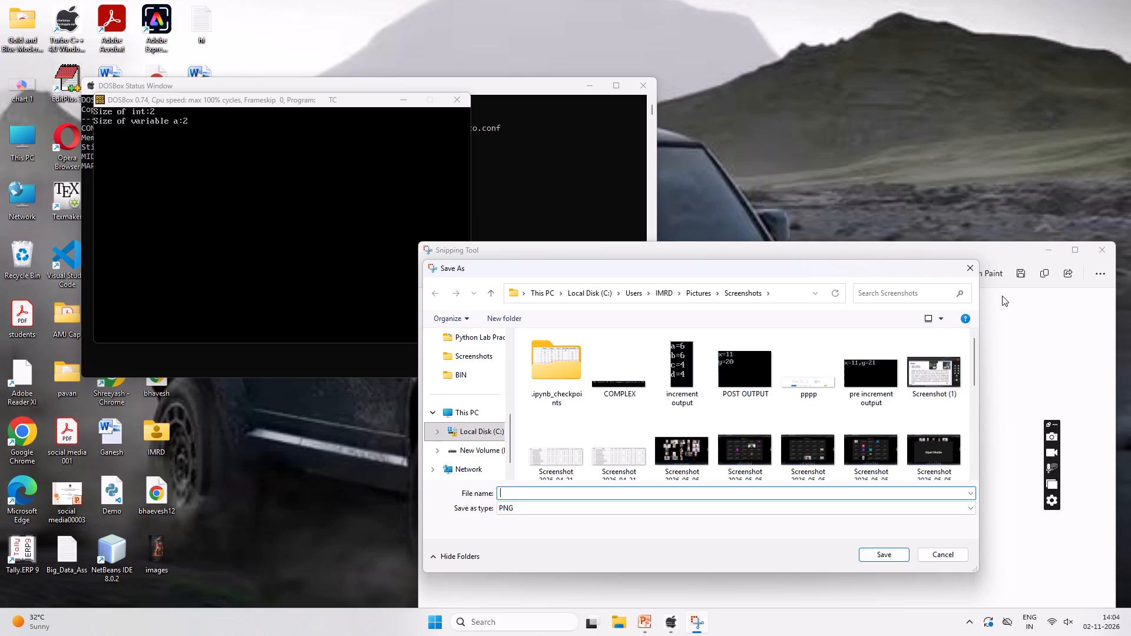
{"action": "type", "text": "SPECIAL"}
{"action": "key", "text": "period"}
{"action": "key", "text": "BackSpace"}
{"action": "key", "text": "space"}
{"action": "type", "text": "OPERATOR"}
{"action": "key", "text": "space"}
{"action": "type", "text": "OUTPUT"}
{"action": "key", "text": "Return"}
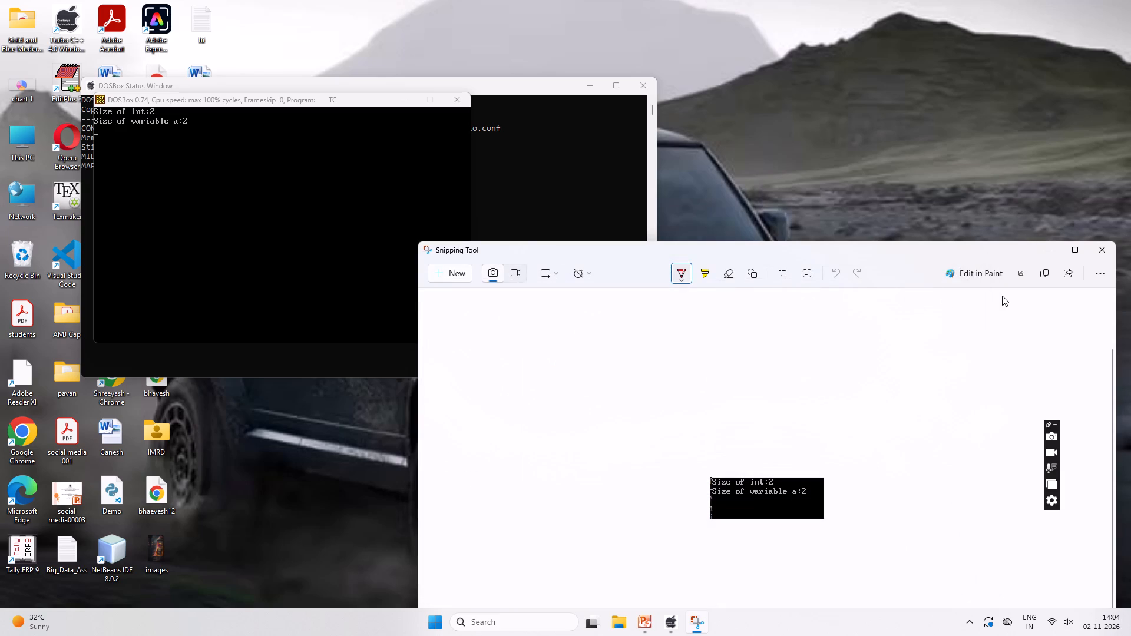
Minimise the Snipping Tool, the program output window and the DOSBox status window.
{"action": "left_click", "coordinate": [1057, 250]}
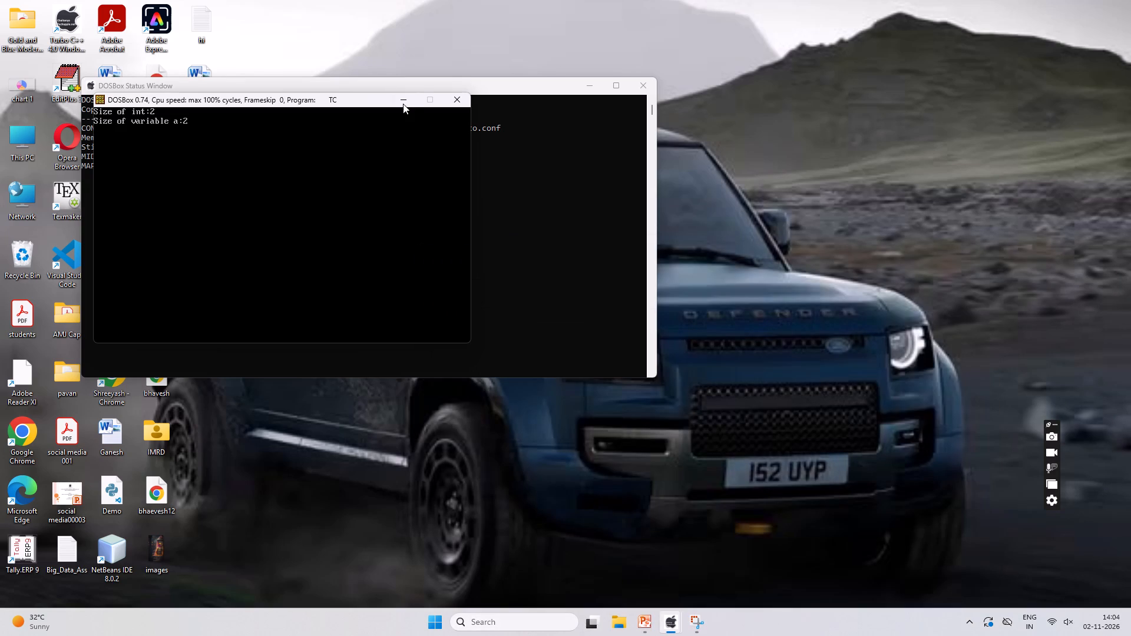
{"action": "left_click", "coordinate": [403, 104]}
{"action": "left_click", "coordinate": [588, 80]}
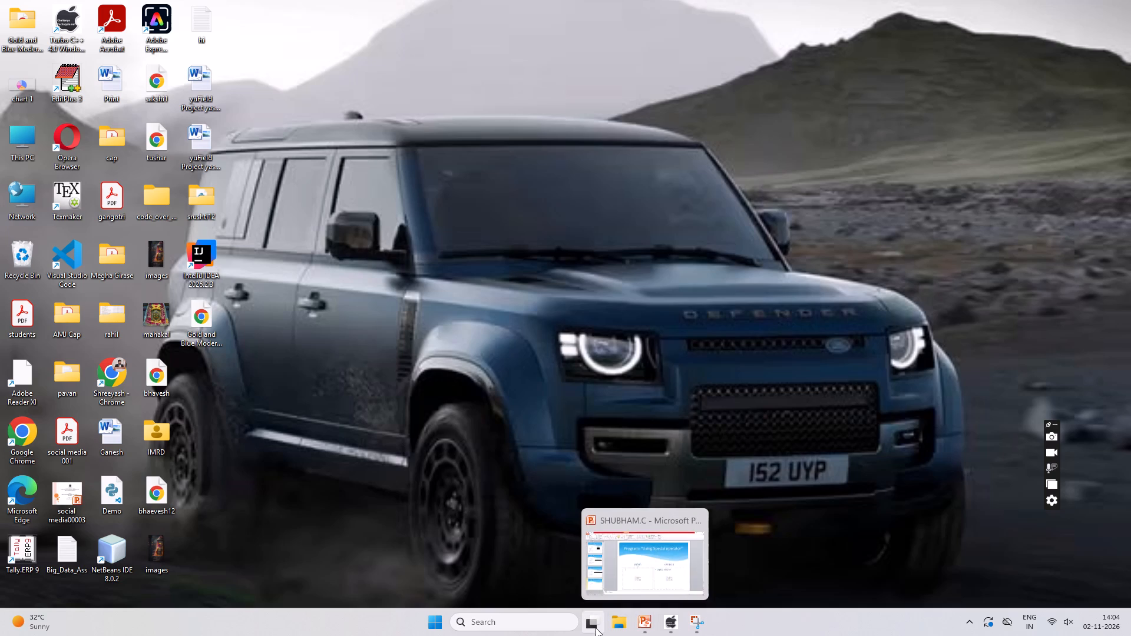
In File Explorer, browse to the C:\TurboC4\TC\BIN folder and refresh its file list.
{"action": "left_click", "coordinate": [618, 625]}
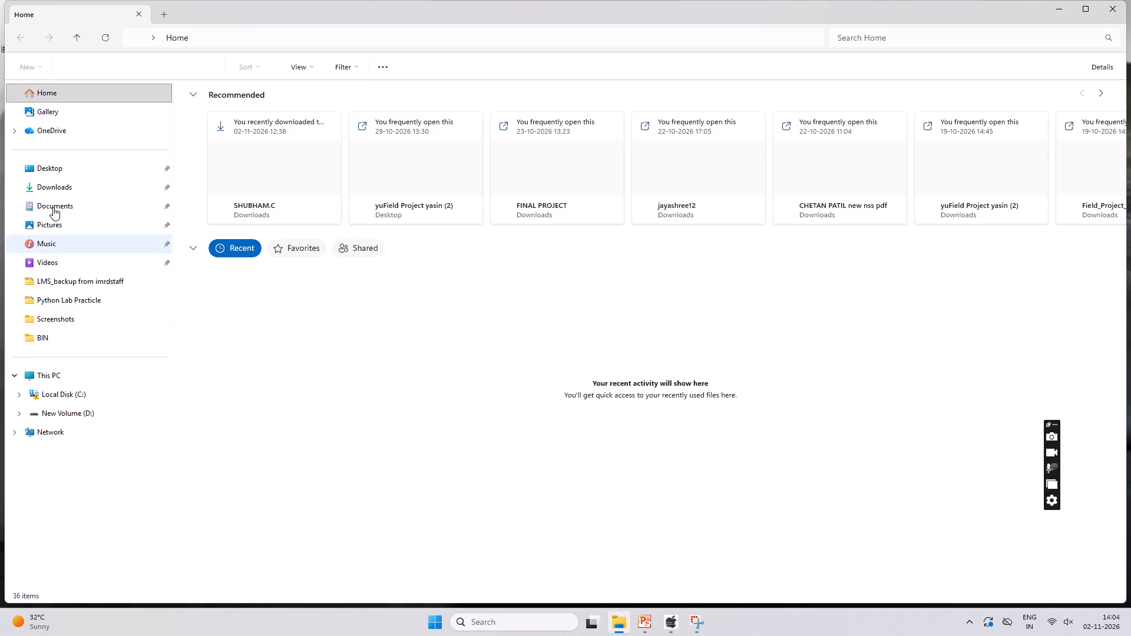
{"action": "double_click", "coordinate": [125, 392]}
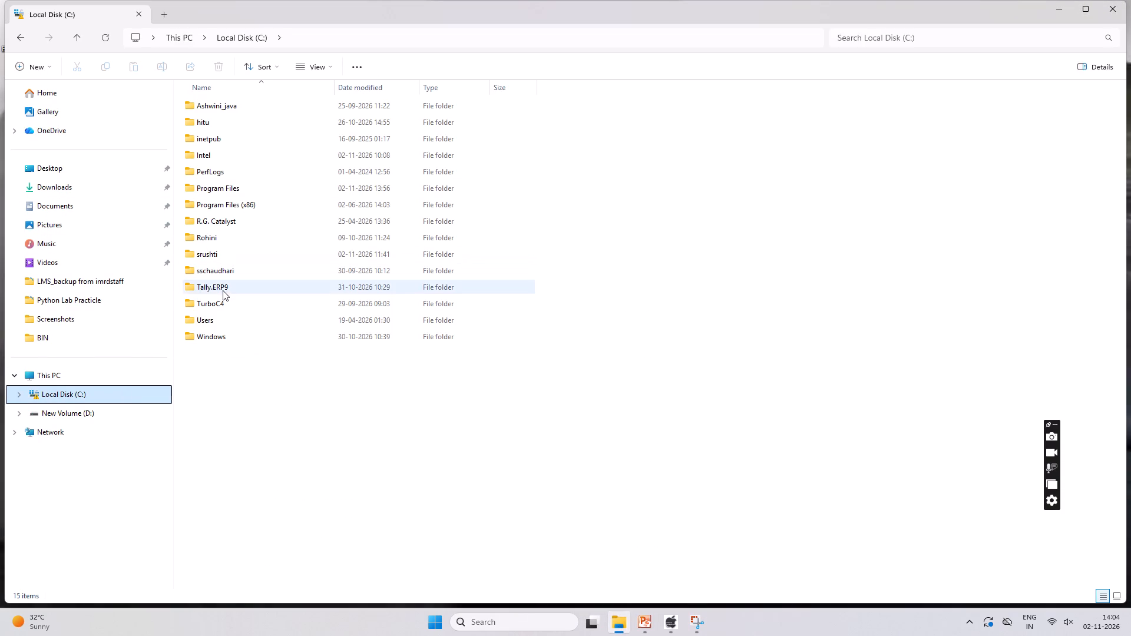
{"action": "double_click", "coordinate": [223, 297]}
{"action": "double_click", "coordinate": [196, 125]}
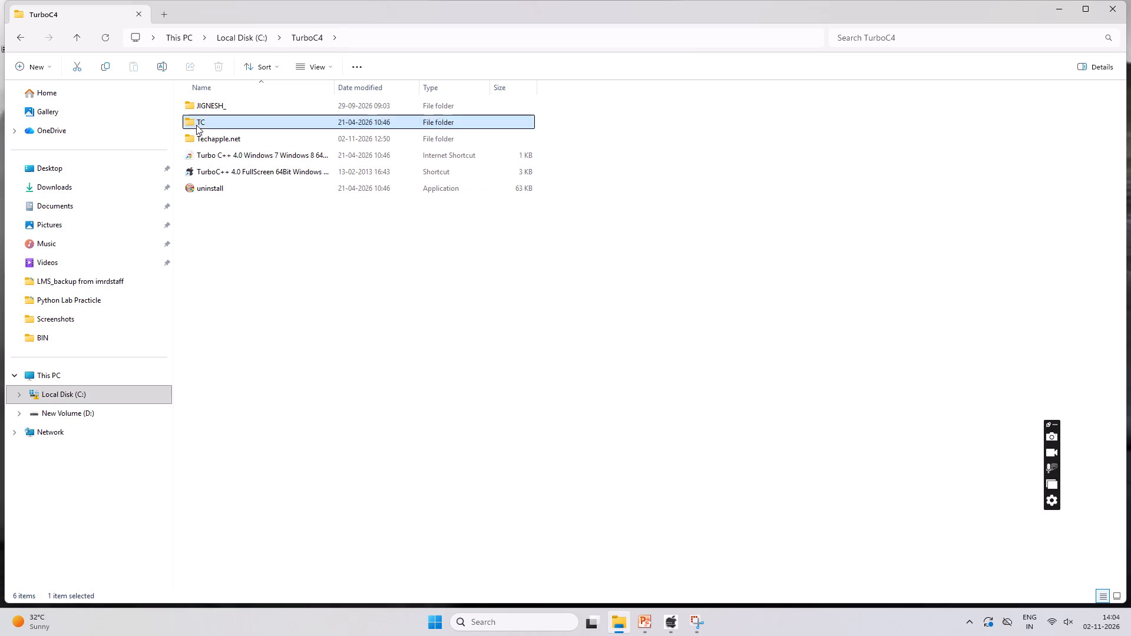
{"action": "double_click", "coordinate": [191, 121]}
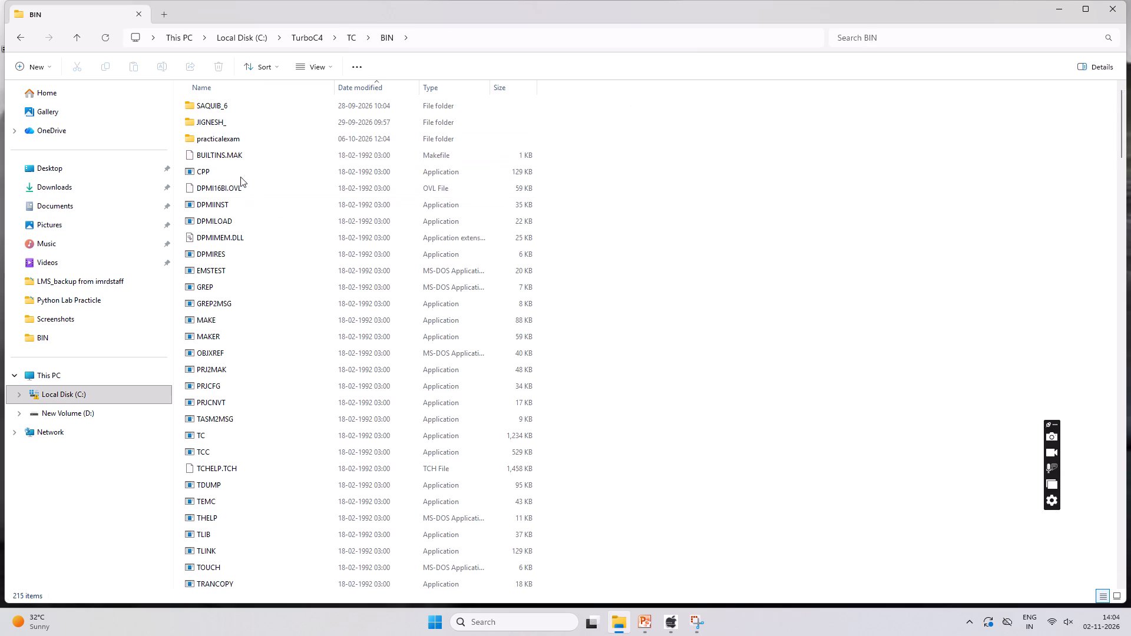
{"action": "left_click", "coordinate": [97, 38]}
Open the SHUBHAM.SPE source file from the BIN folder in Microsoft Word and dismiss the activation wizard.
{"action": "scroll", "coordinate": [259, 183], "scroll_direction": "down", "scroll_amount": 12}
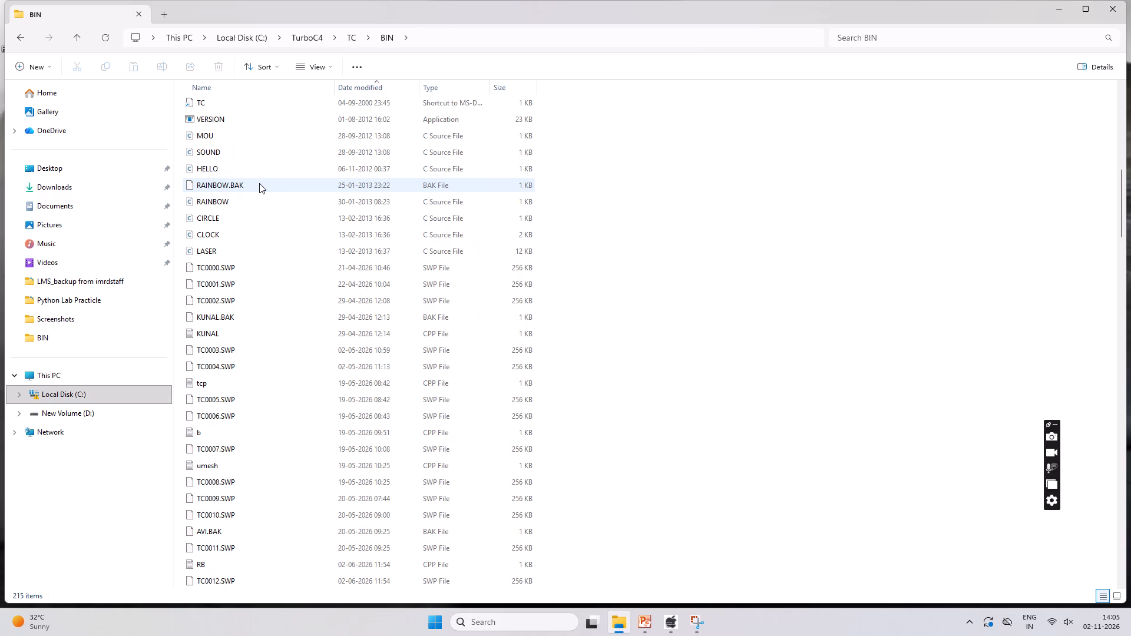
{"action": "scroll", "coordinate": [259, 183], "scroll_direction": "down", "scroll_amount": 14}
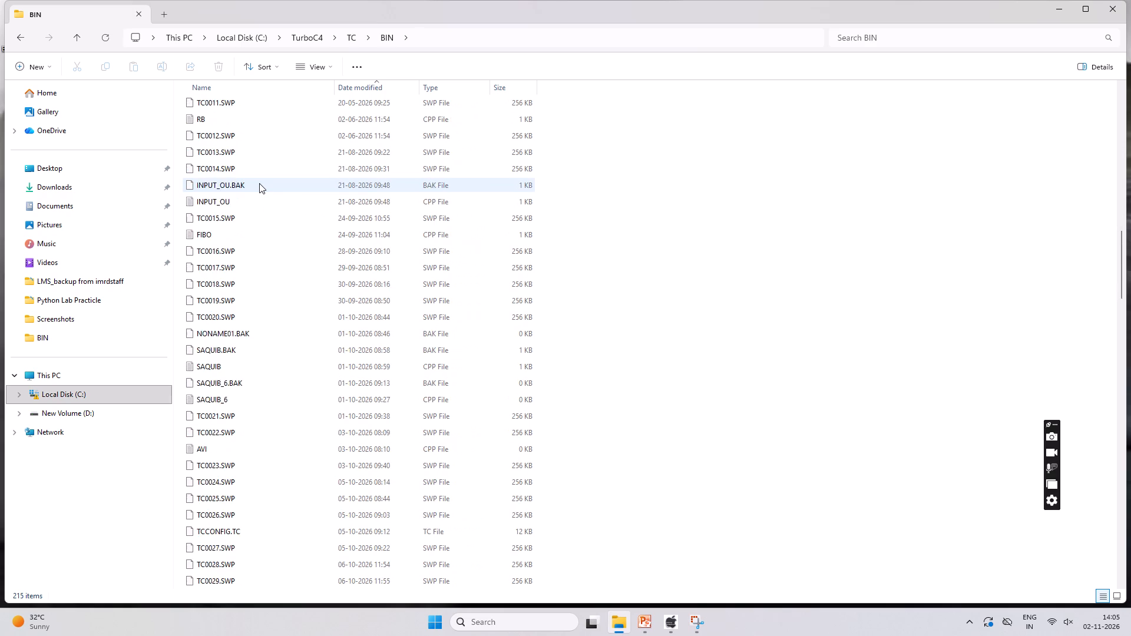
{"action": "scroll", "coordinate": [259, 183], "scroll_direction": "down", "scroll_amount": 20}
{"action": "scroll", "coordinate": [259, 183], "scroll_direction": "down", "scroll_amount": 13}
{"action": "scroll", "coordinate": [259, 183], "scroll_direction": "down", "scroll_amount": 9}
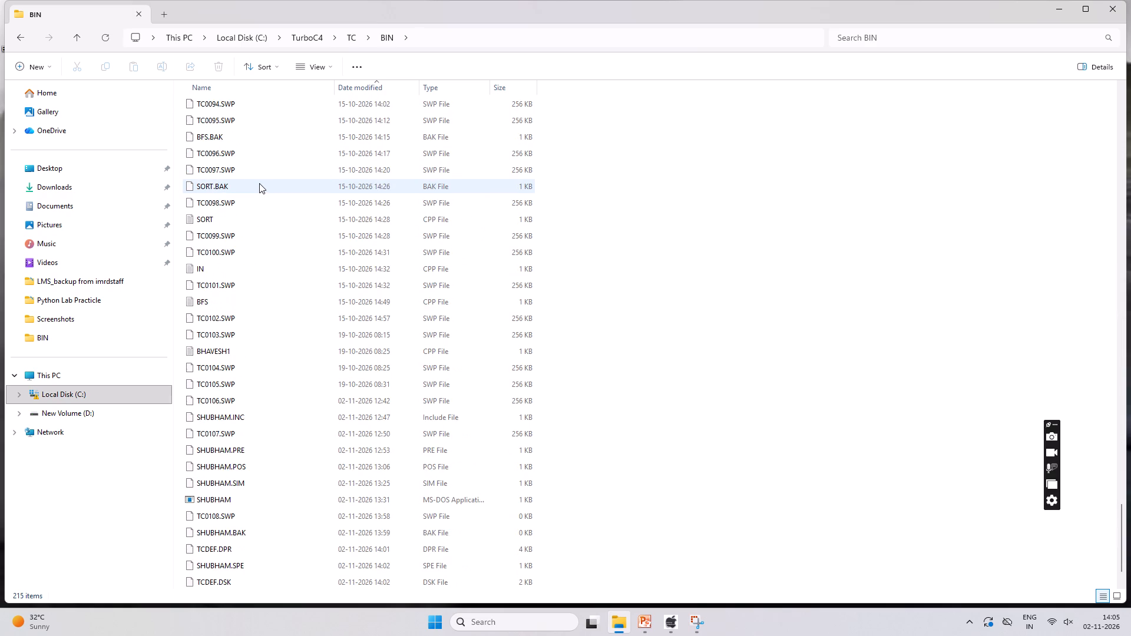
{"action": "scroll", "coordinate": [259, 183], "scroll_direction": "down", "scroll_amount": 20}
{"action": "scroll", "coordinate": [259, 183], "scroll_direction": "down", "scroll_amount": 1}
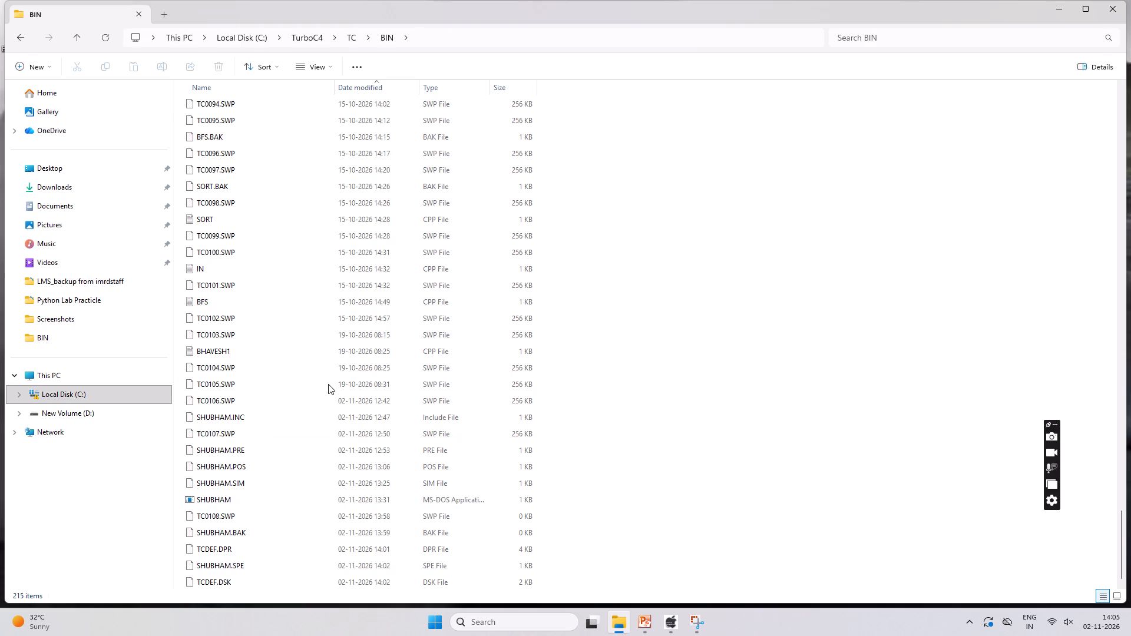
{"action": "double_click", "coordinate": [250, 568]}
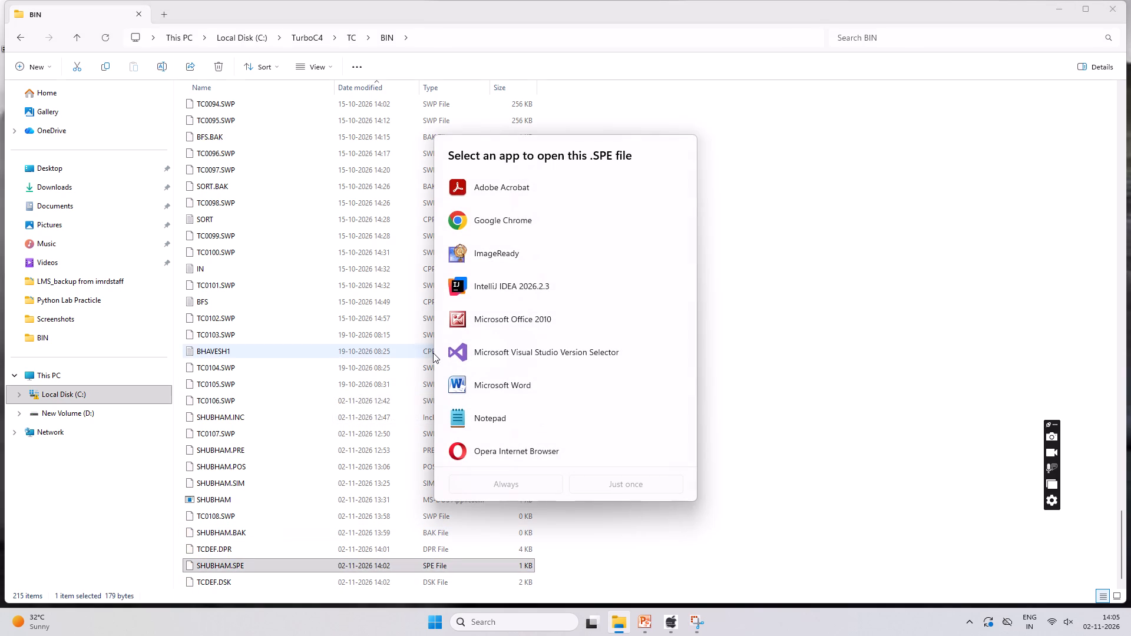
{"action": "double_click", "coordinate": [510, 390]}
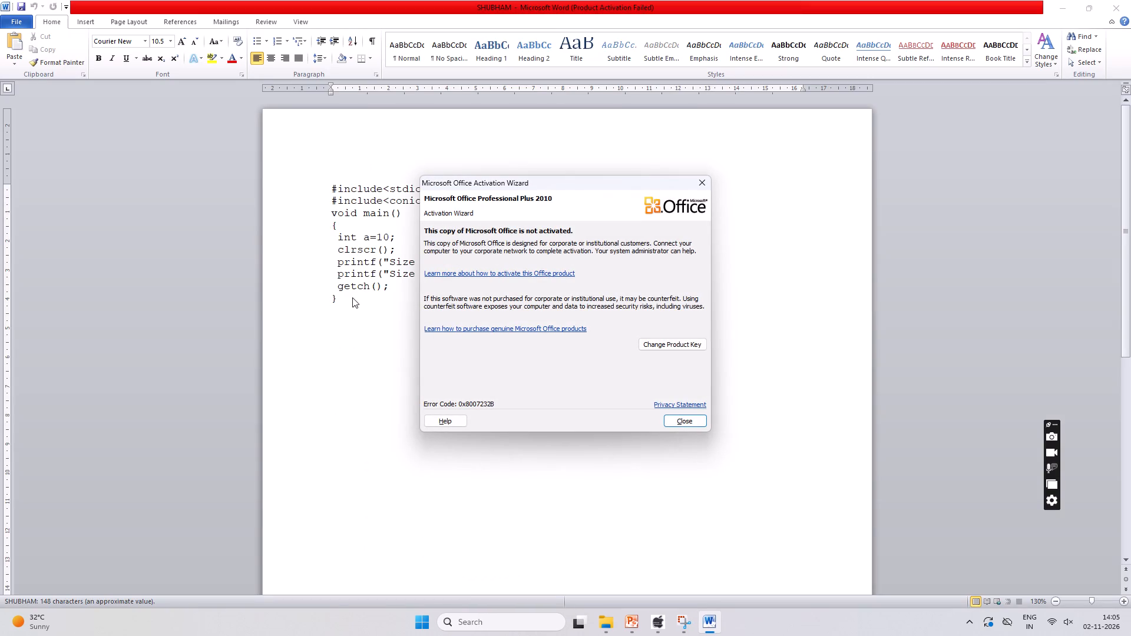
{"action": "left_click", "coordinate": [683, 418]}
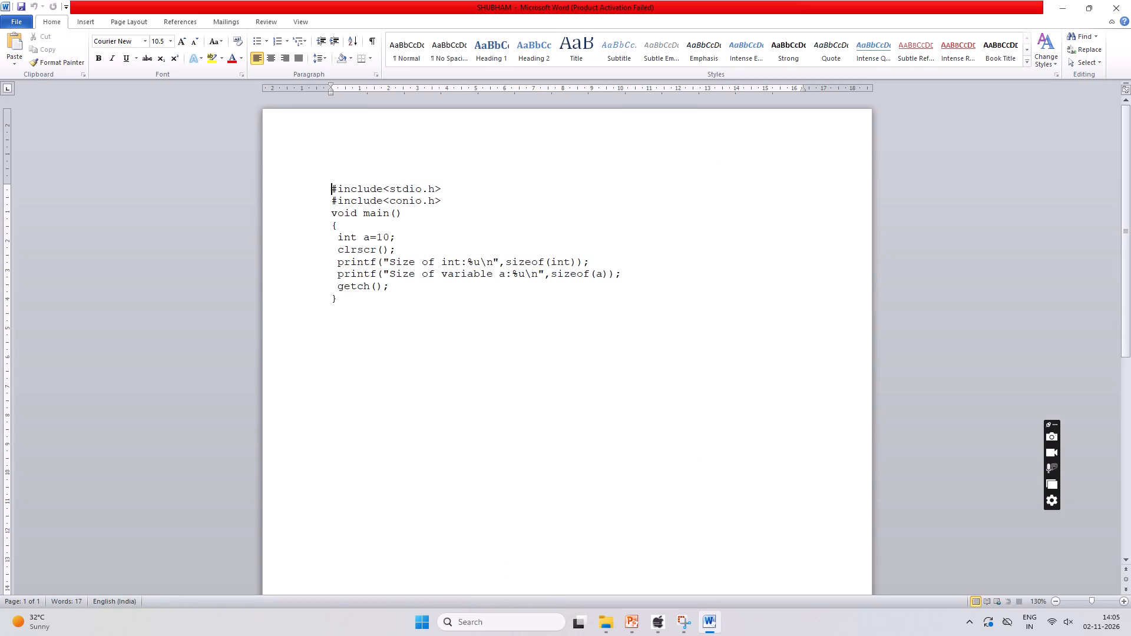
Copy the whole sizeof program from Word and paste it into the INPUT placeholder of slide 14 in PowerPoint.
{"action": "left_click_drag", "start_coordinate": [339, 299], "coordinate": [296, 168]}
{"action": "right_click", "coordinate": [363, 204]}
{"action": "left_click", "coordinate": [383, 221]}
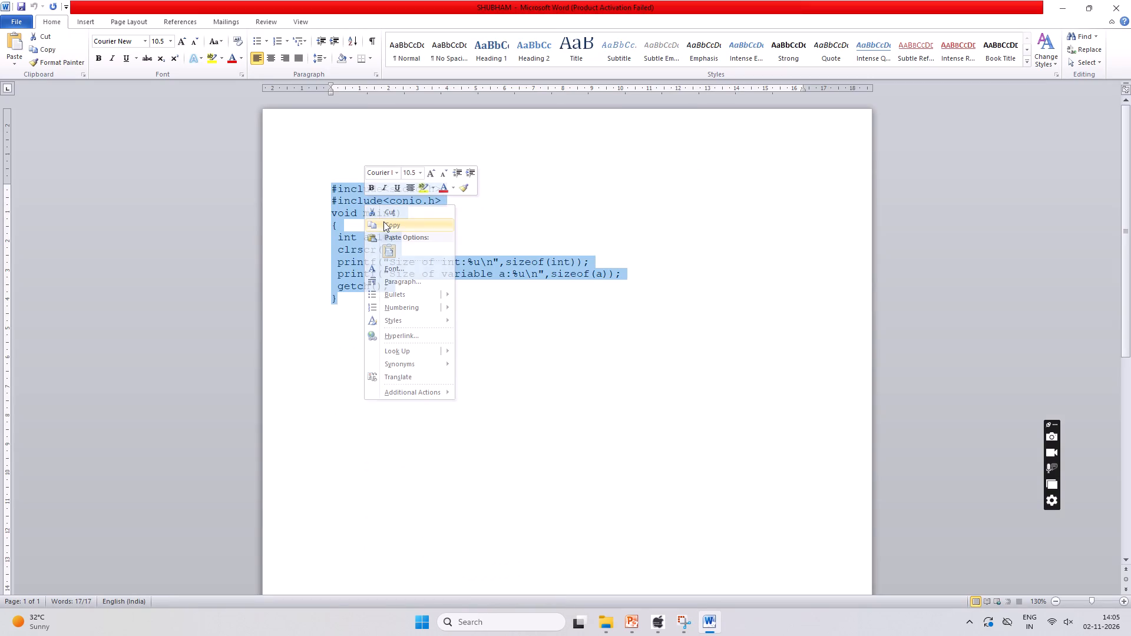
{"action": "left_click", "coordinate": [631, 615]}
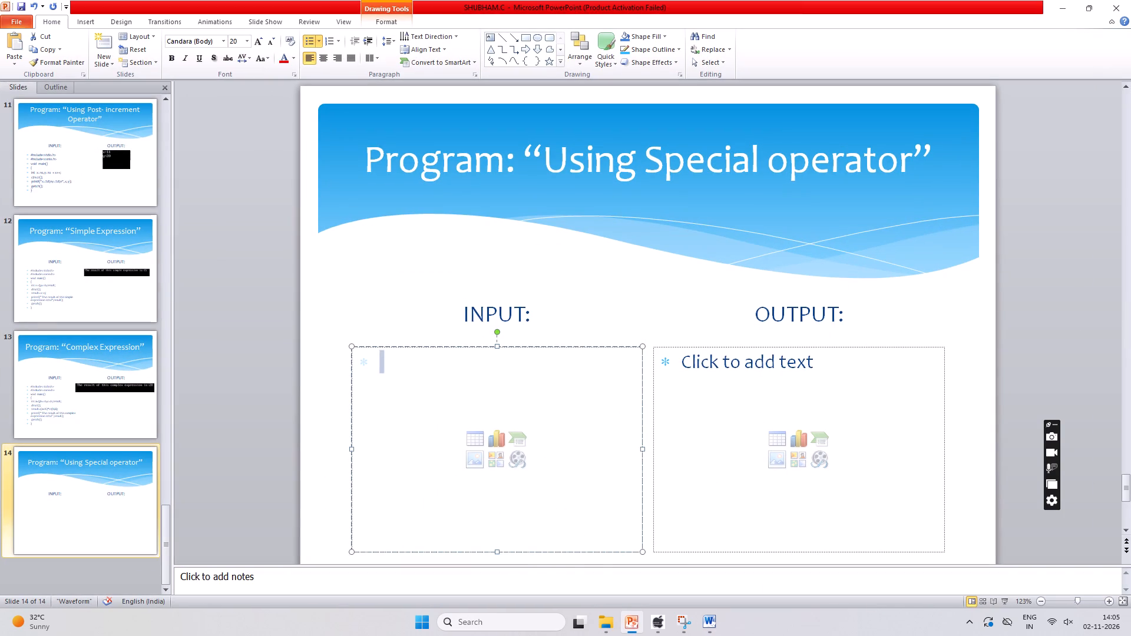
{"action": "right_click", "coordinate": [503, 373]}
{"action": "left_click", "coordinate": [584, 415]}
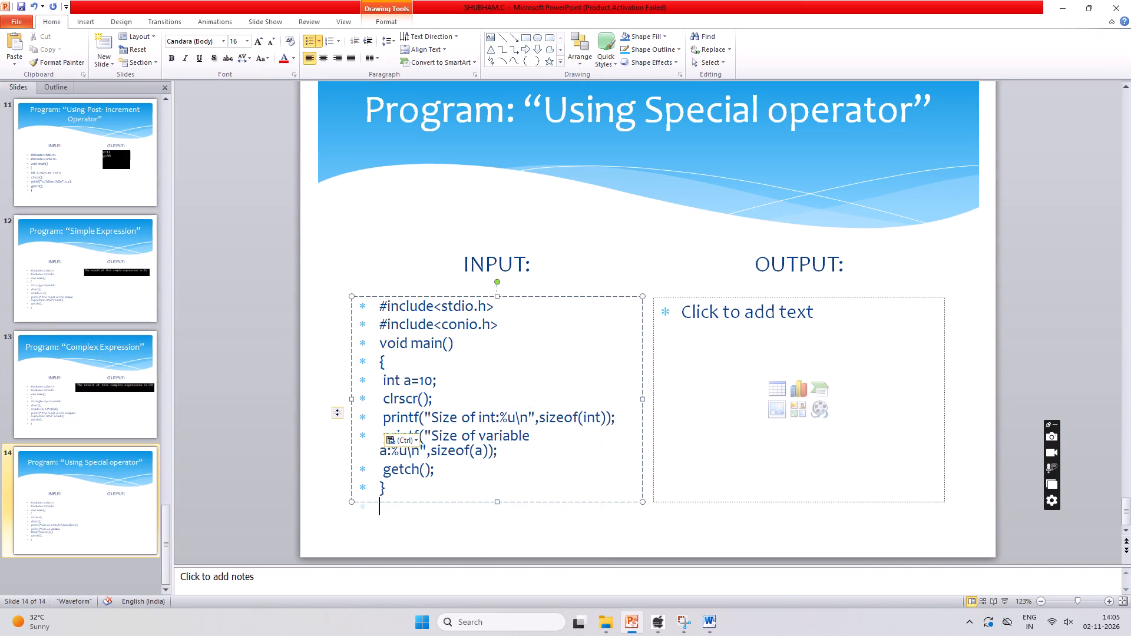
Insert the SPECIAL OPERATOR OUTPUT picture from the Pictures > Screenshots folder into the OUTPUT placeholder of slide 14.
{"action": "left_click", "coordinate": [774, 416]}
{"action": "left_click", "coordinate": [142, 125]}
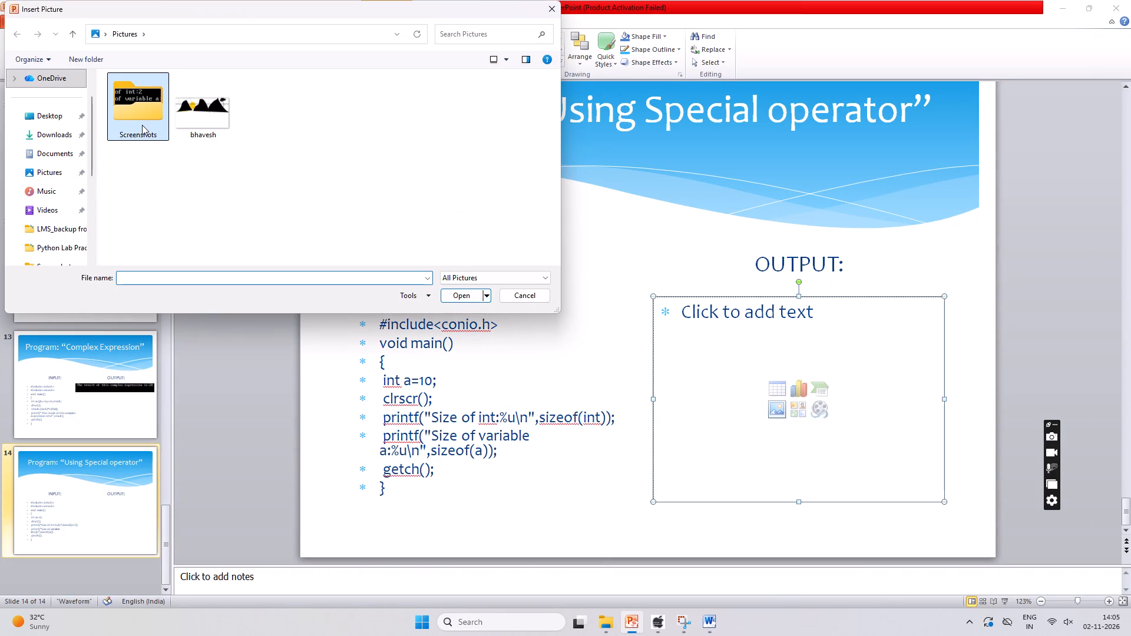
{"action": "left_click", "coordinate": [142, 125]}
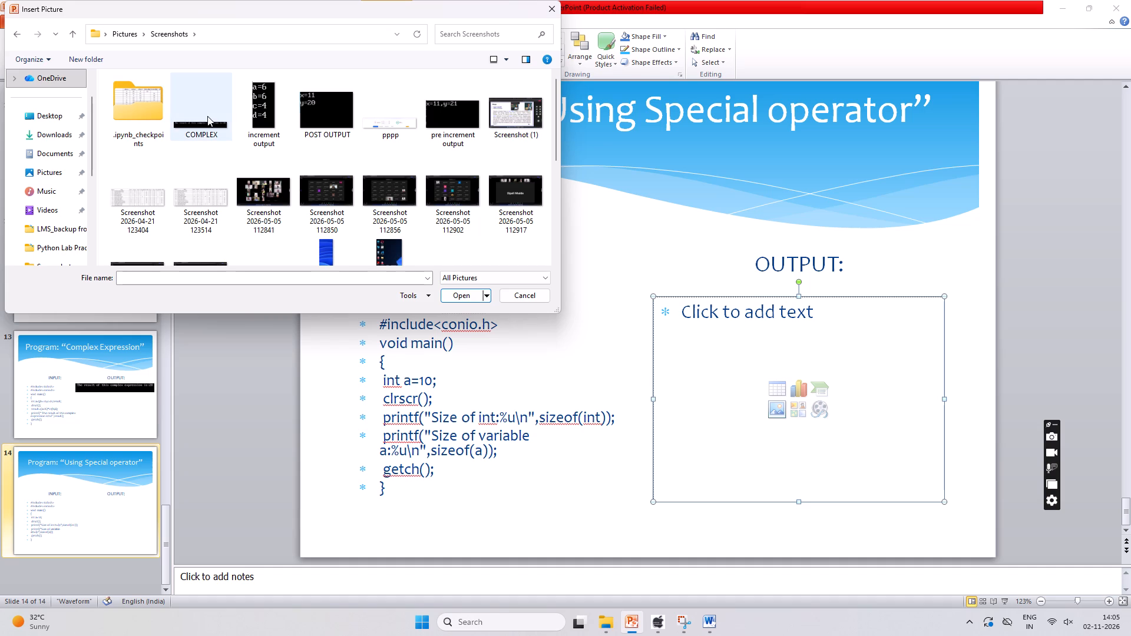
{"action": "scroll", "coordinate": [346, 274], "scroll_direction": "down", "scroll_amount": 11}
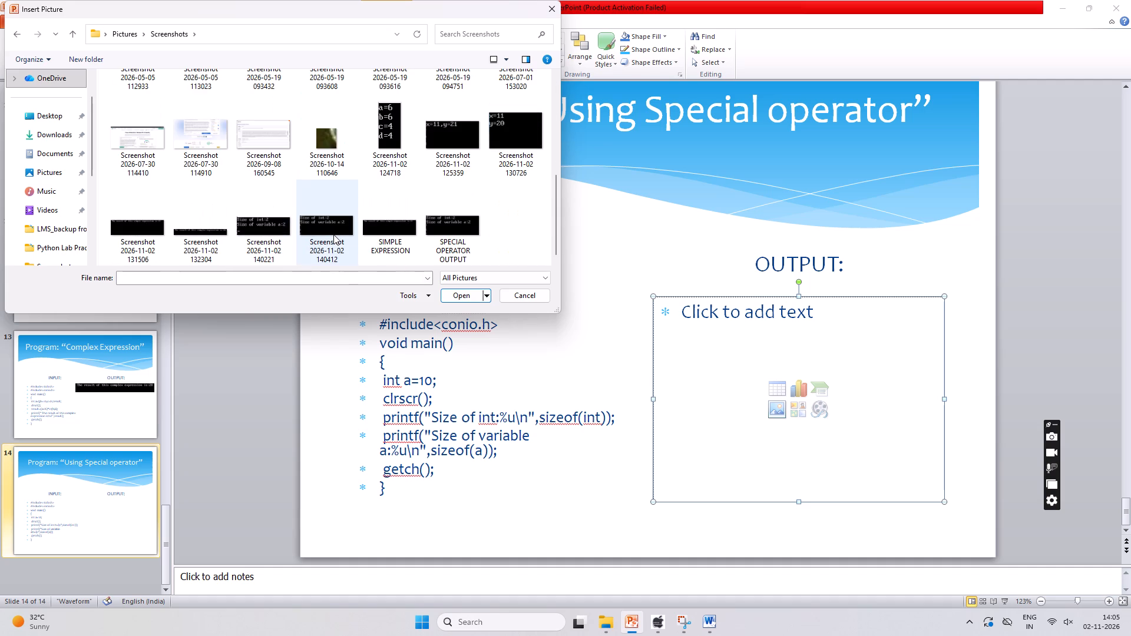
{"action": "scroll", "coordinate": [333, 234], "scroll_direction": "down", "scroll_amount": 6}
{"action": "left_click", "coordinate": [439, 220]}
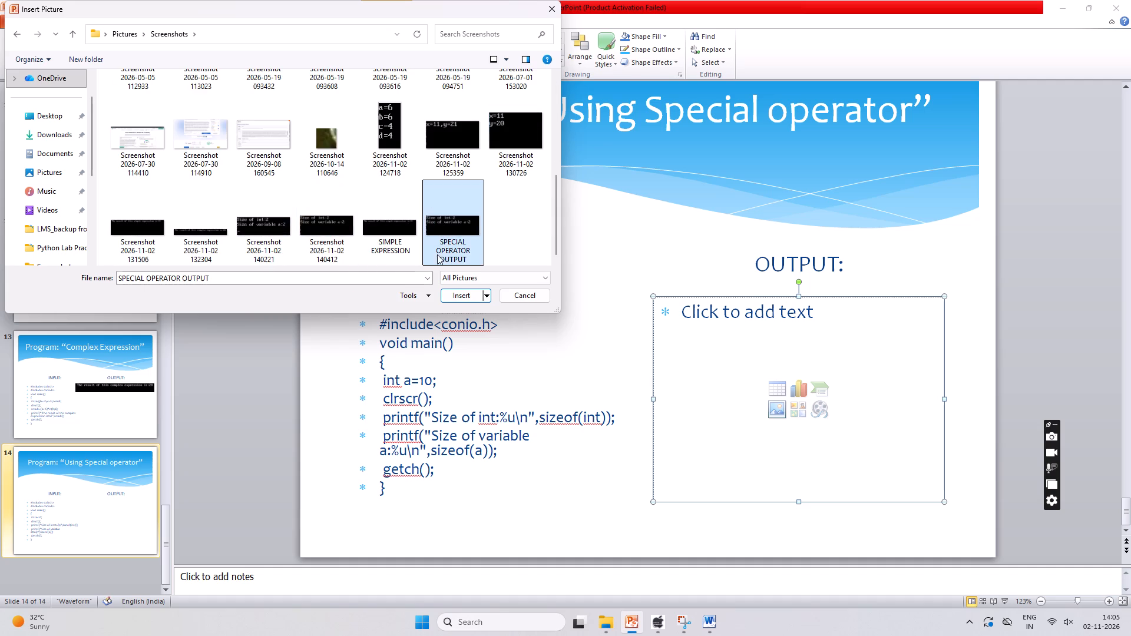
{"action": "left_click", "coordinate": [457, 297]}
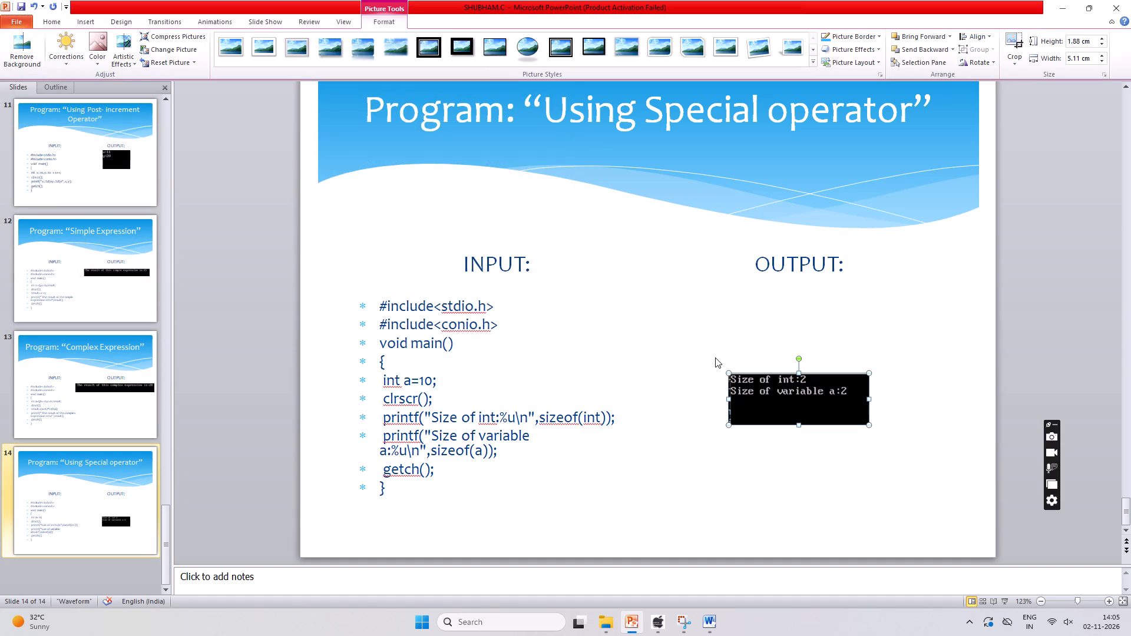
Enlarge the output picture to about 10.02 cm wide by 3.69 cm high and position it directly below the OUTPUT heading.
{"action": "left_click_drag", "start_coordinate": [727, 373], "coordinate": [709, 323]}
{"action": "left_click_drag", "start_coordinate": [725, 346], "coordinate": [743, 342]}
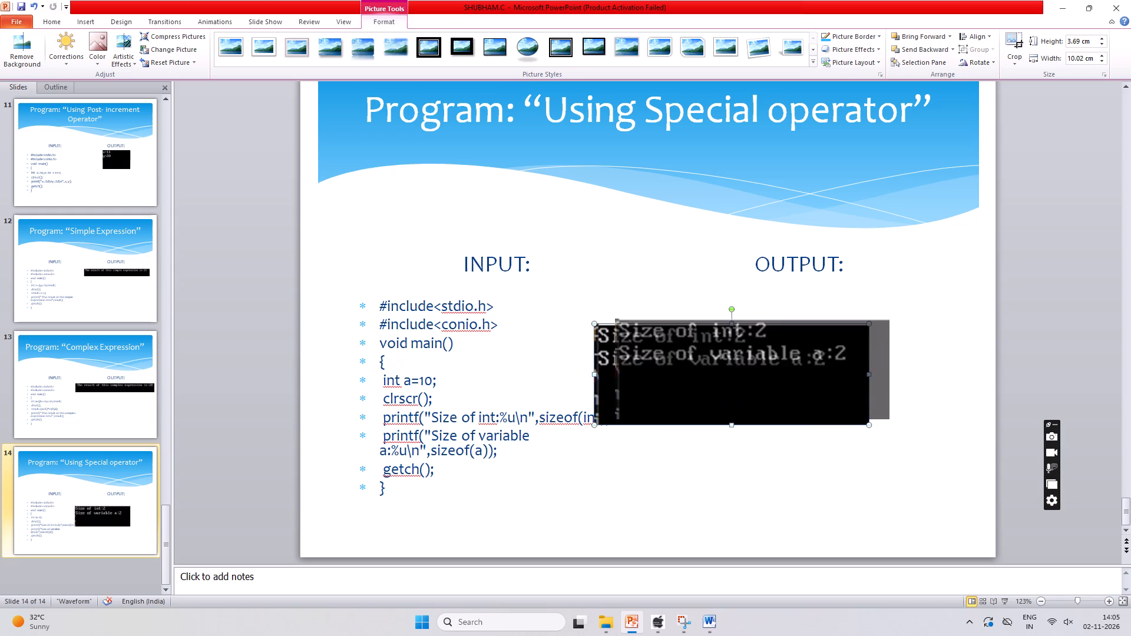
{"action": "left_click_drag", "start_coordinate": [743, 342], "coordinate": [793, 315]}
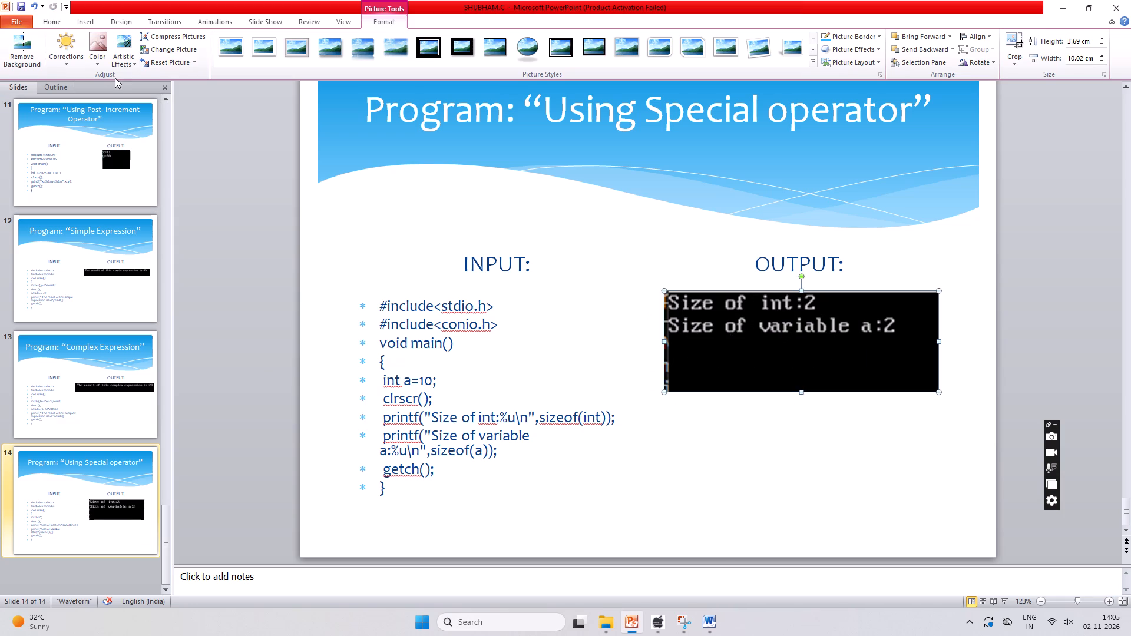
Add slide 15 after slide 14, using the layout with a title, two headings and two content placeholders.
{"action": "left_click", "coordinate": [35, 18]}
{"action": "left_click", "coordinate": [97, 60]}
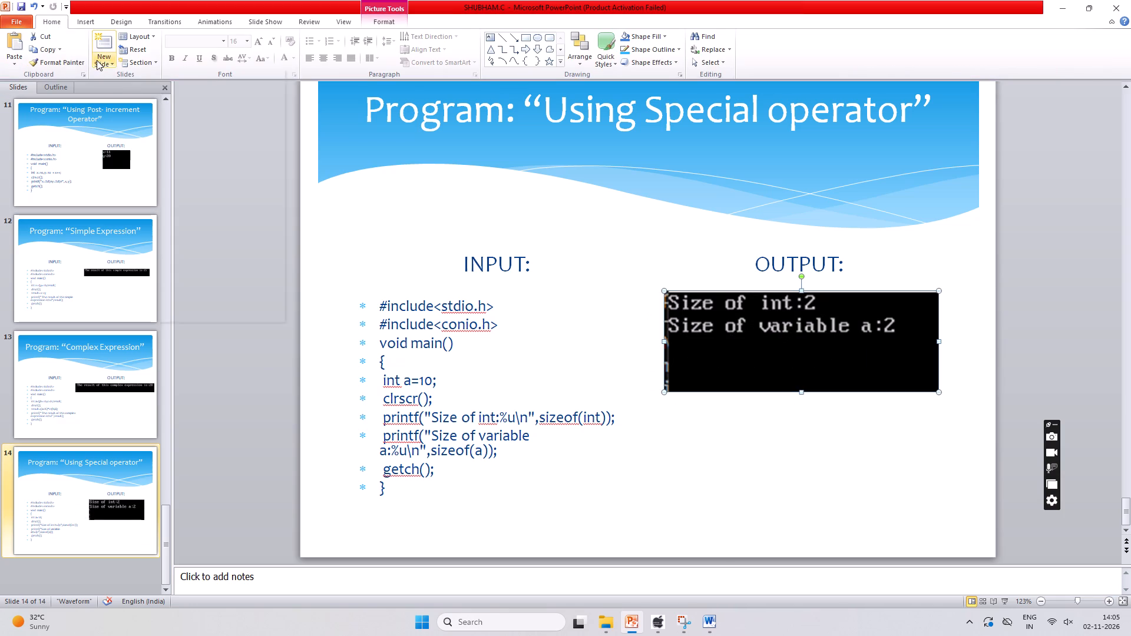
{"action": "left_click", "coordinate": [198, 154]}
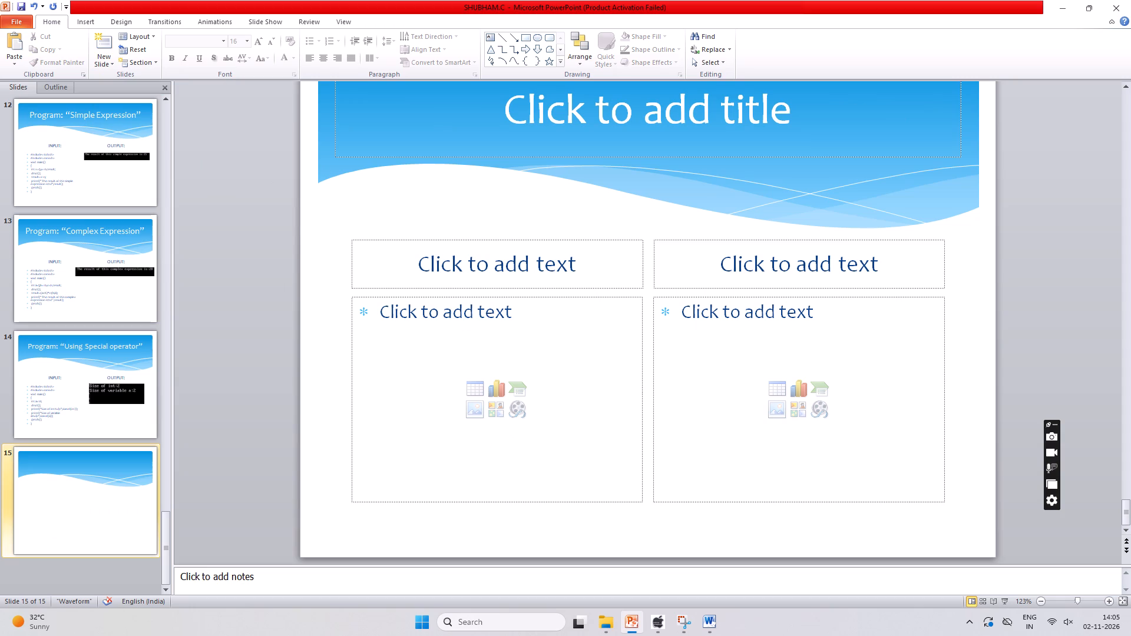
Enter the title Program: “Using Special Operator (,) on slide 15, leaving the quotation mark open.
{"action": "left_click", "coordinate": [471, 124]}
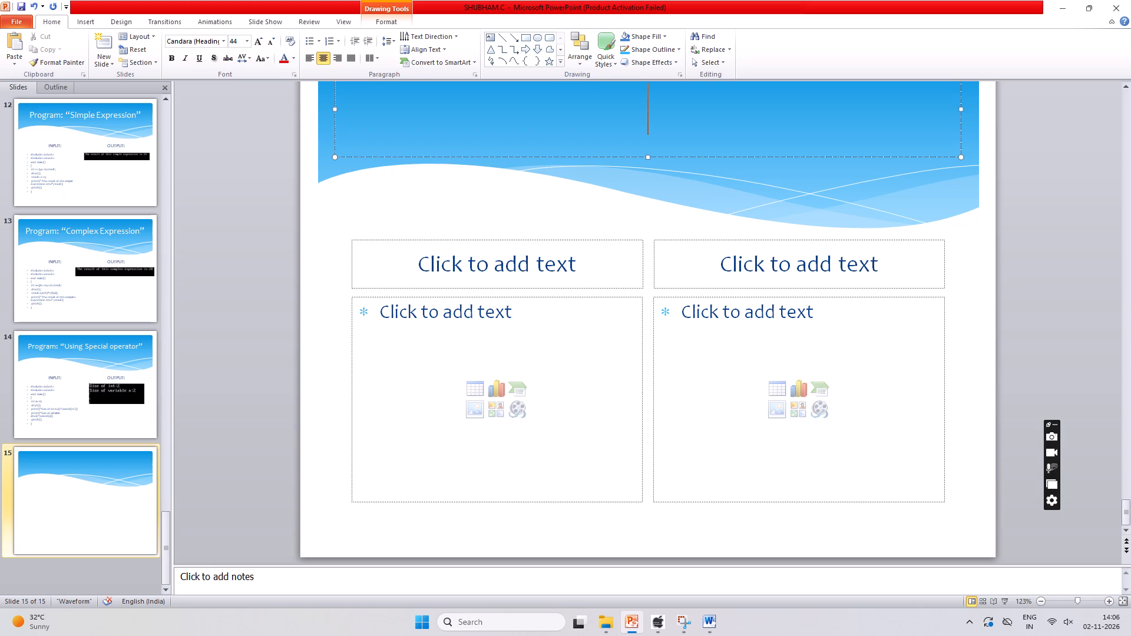
{"action": "type", "text": "pRO"}
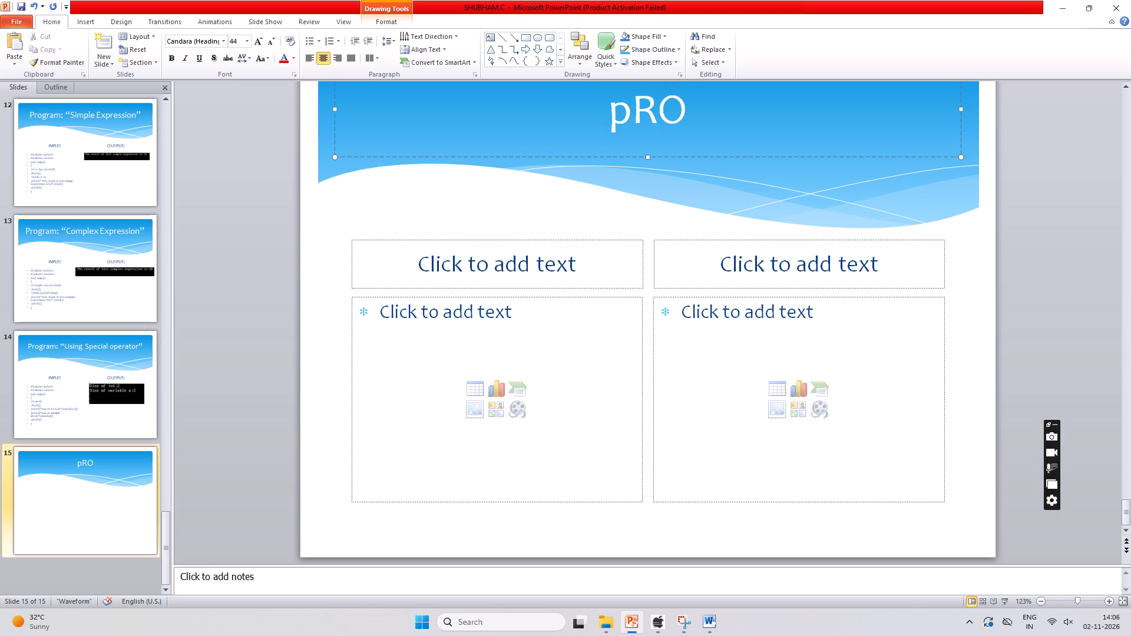
{"action": "key", "text": "BackSpace"}
{"action": "key", "text": "BackSpace"}
{"action": "key", "text": "BackSpace"}
{"action": "type", "text": "Program"}
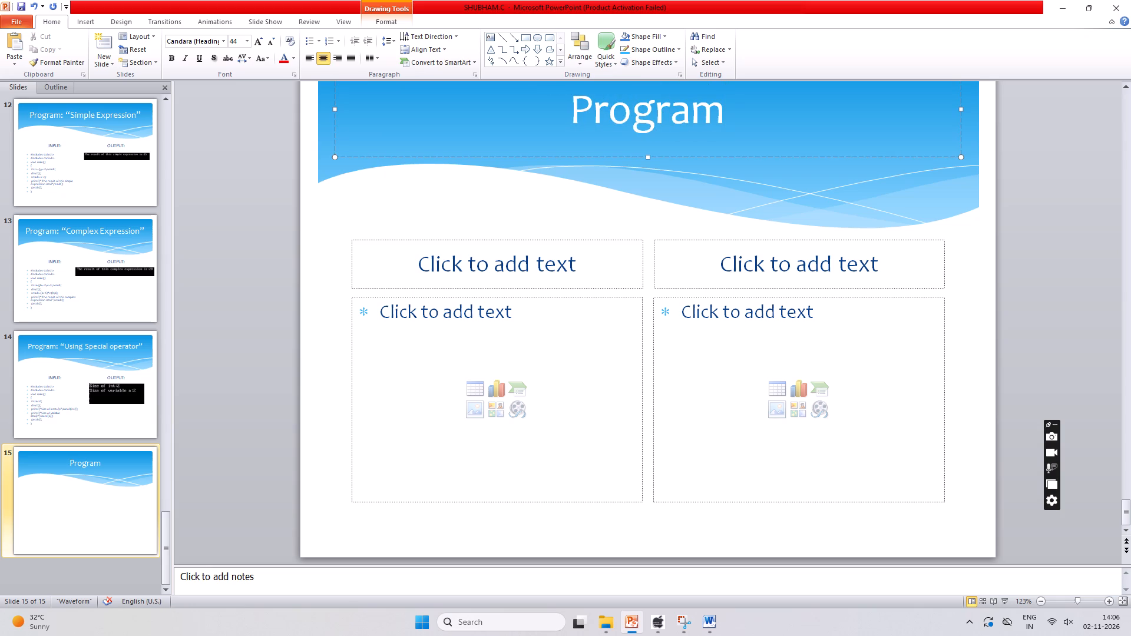
{"action": "key", "text": "shift+colon"}
{"action": "key", "text": "space"}
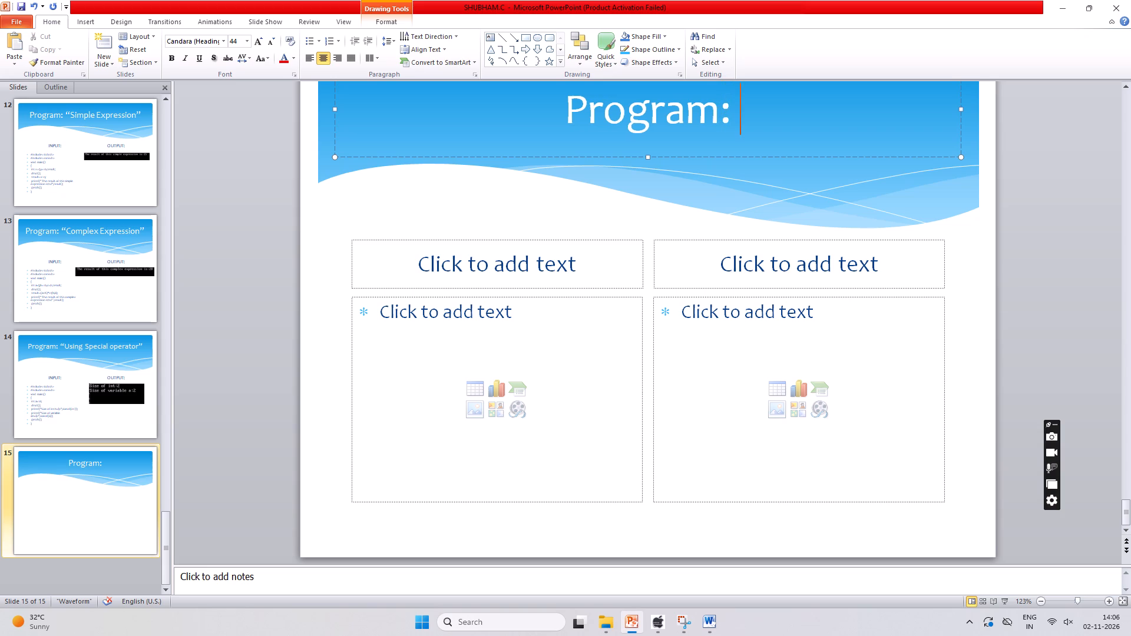
{"action": "type", "text": "\""}
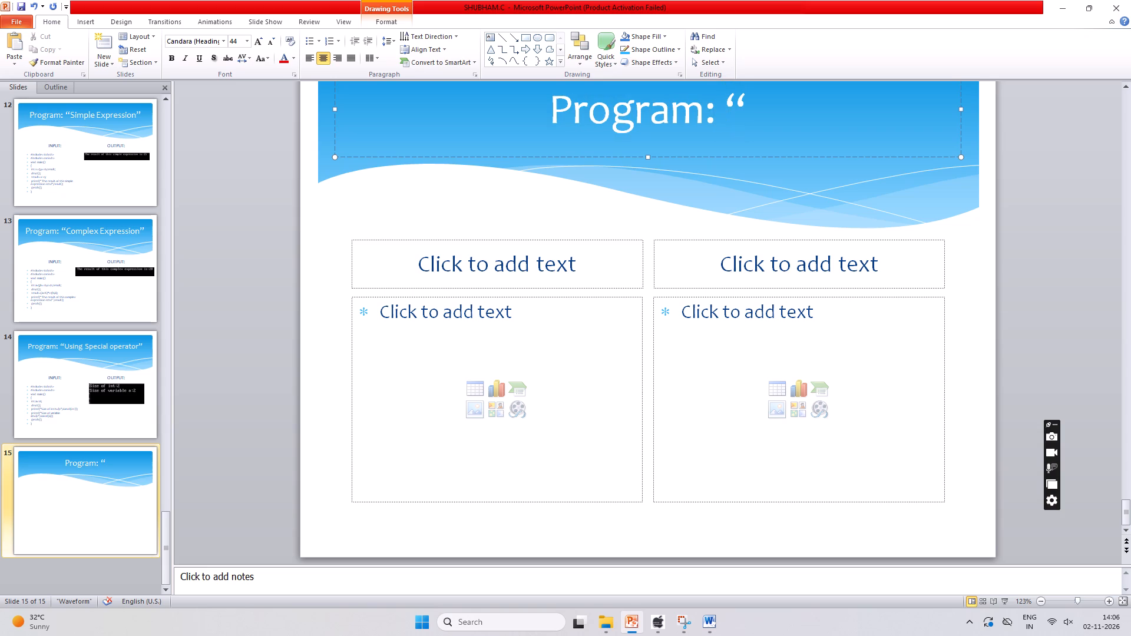
{"action": "type", "text": "Ui"}
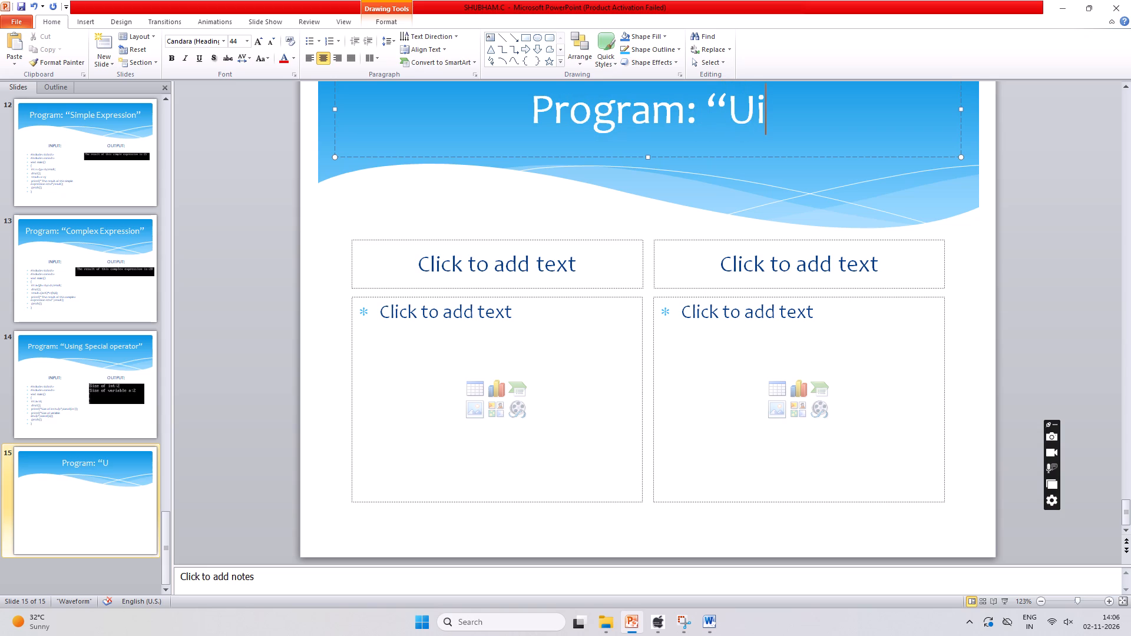
{"action": "key", "text": "equal"}
{"action": "key", "text": "BackSpace"}
{"action": "key", "text": "BackSpace"}
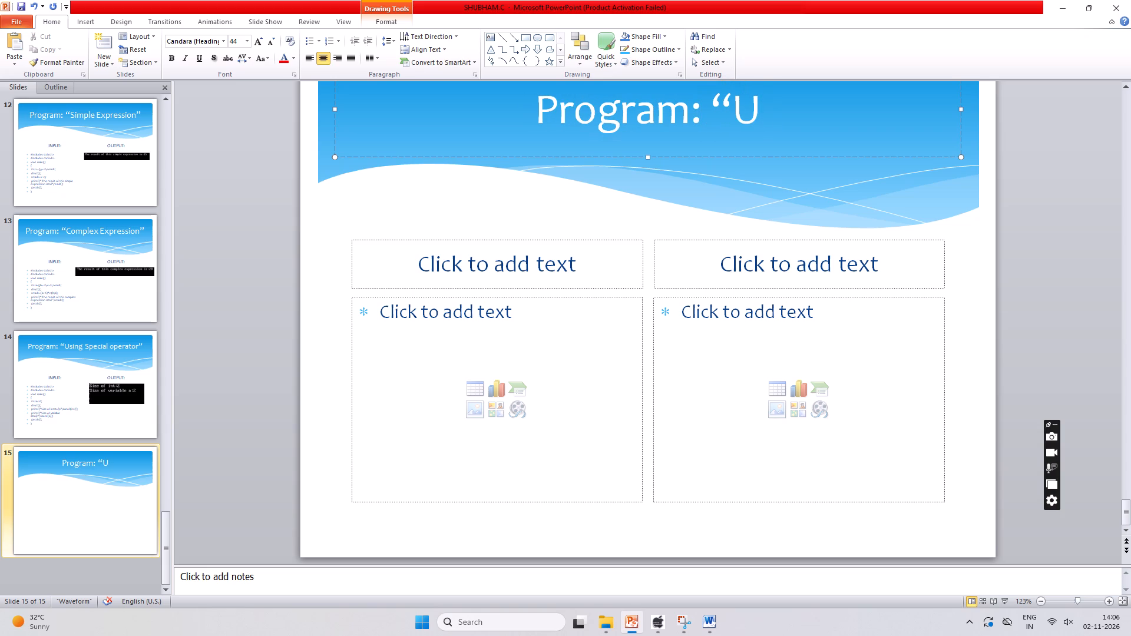
{"action": "type", "text": "sing"}
{"action": "key", "text": "space"}
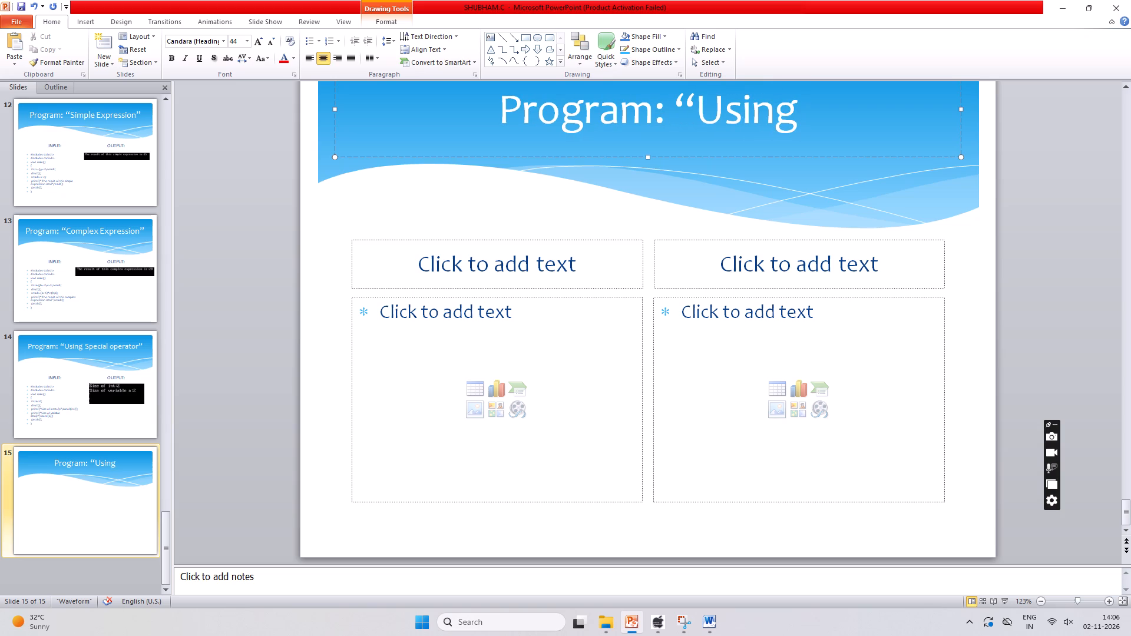
{"action": "type", "text": "Special"}
{"action": "key", "text": "space"}
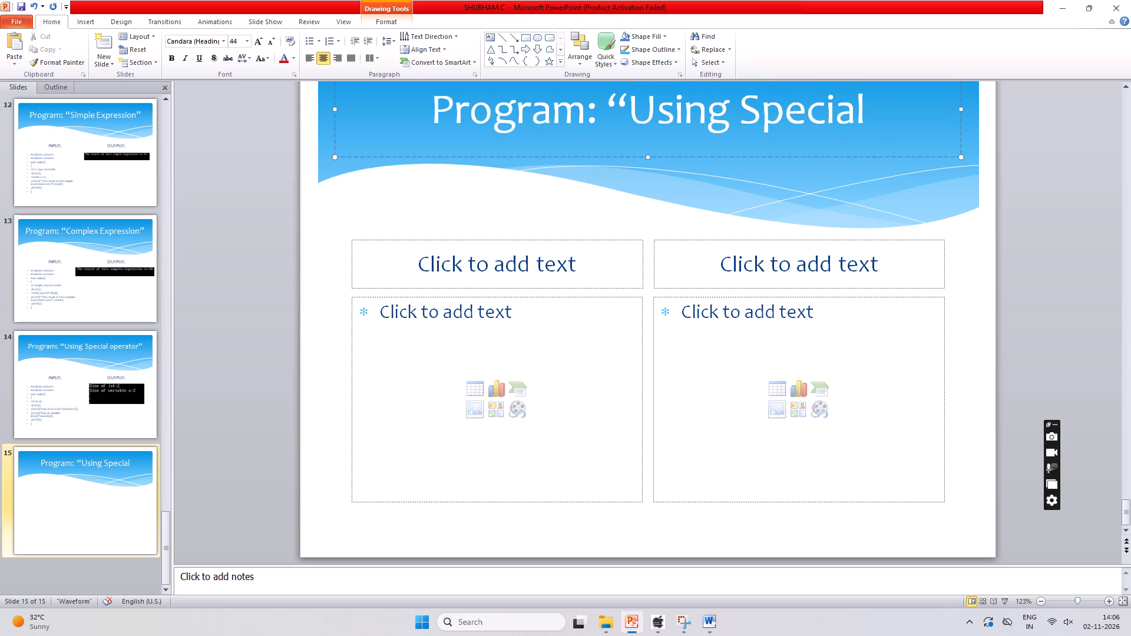
{"action": "type", "text": "Operat"}
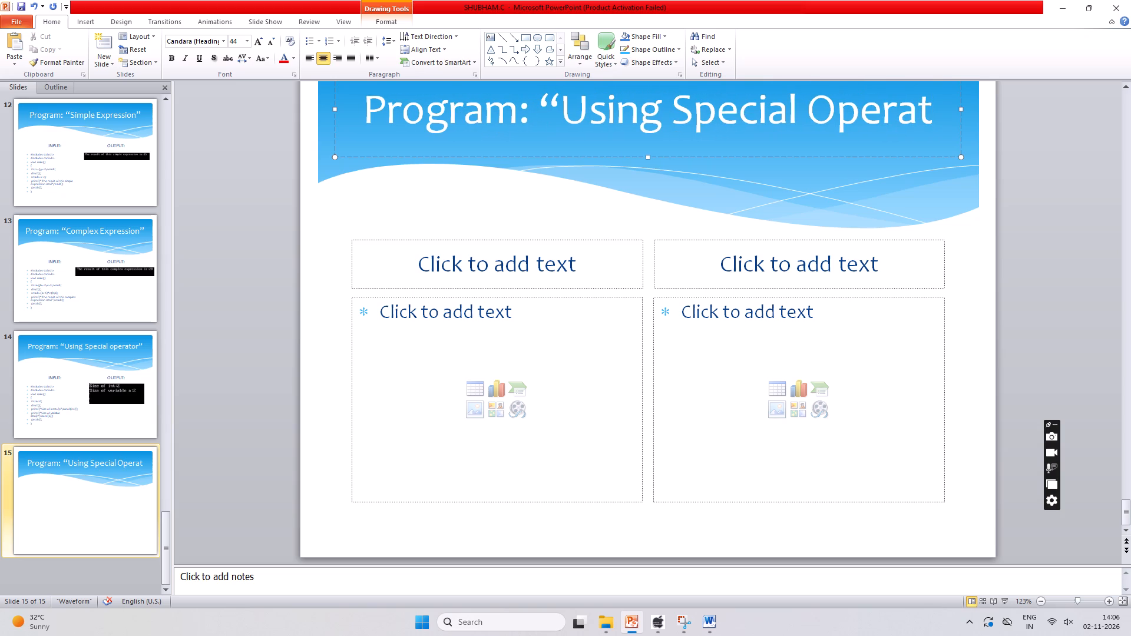
{"action": "type", "text": "or"}
{"action": "key", "text": "space"}
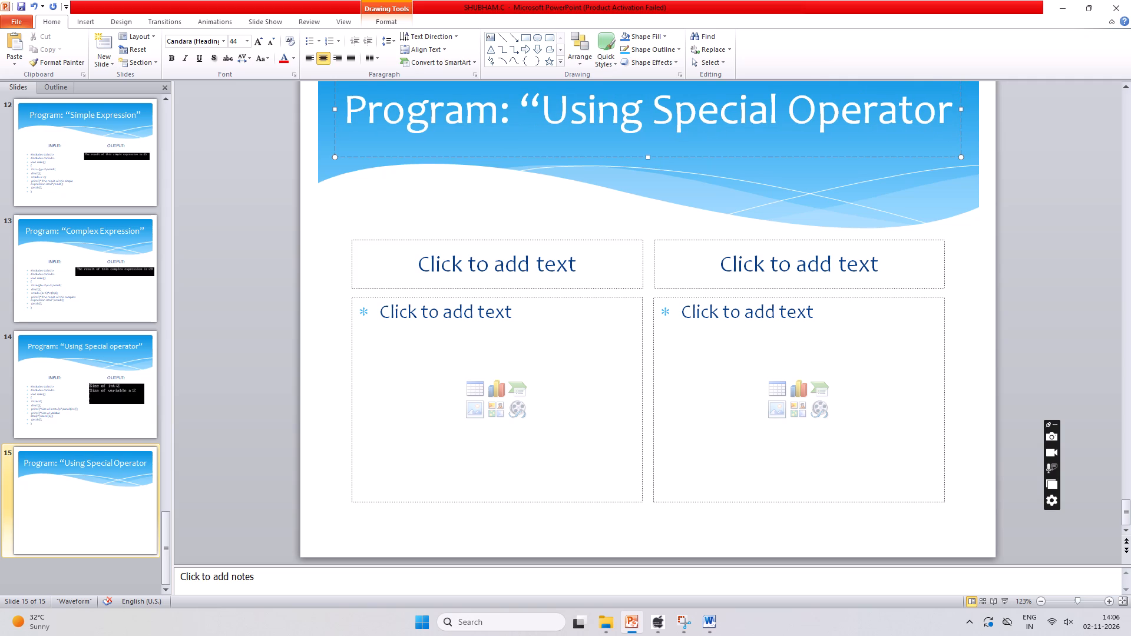
{"action": "key", "text": "shift+parenleft"}
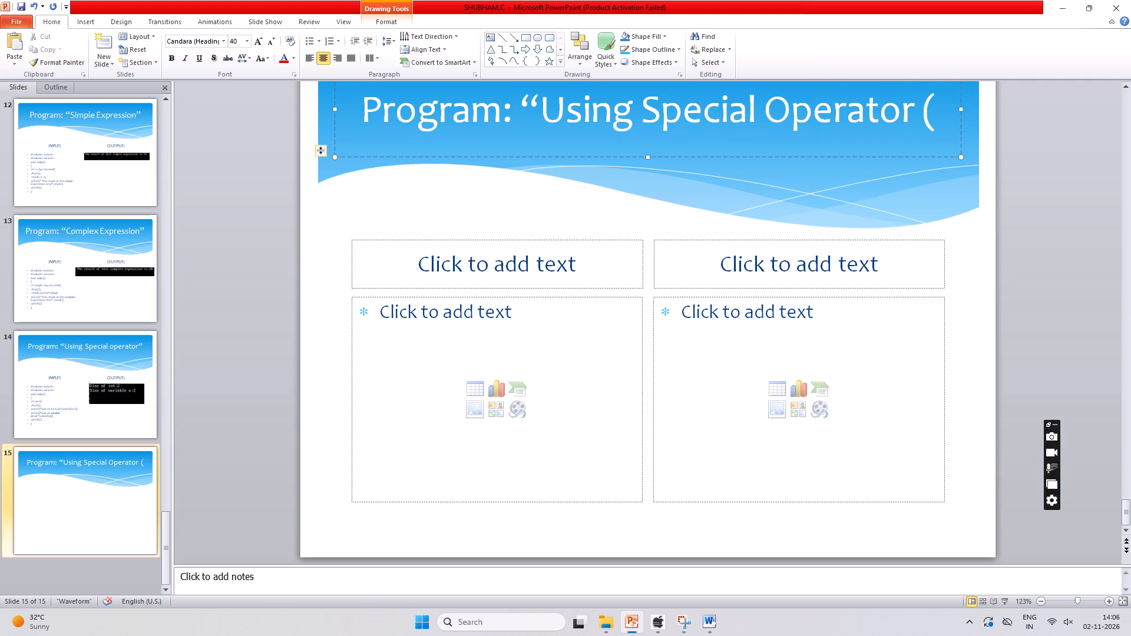
{"action": "key", "text": "comma"}
{"action": "key", "text": "shift+parenright"}
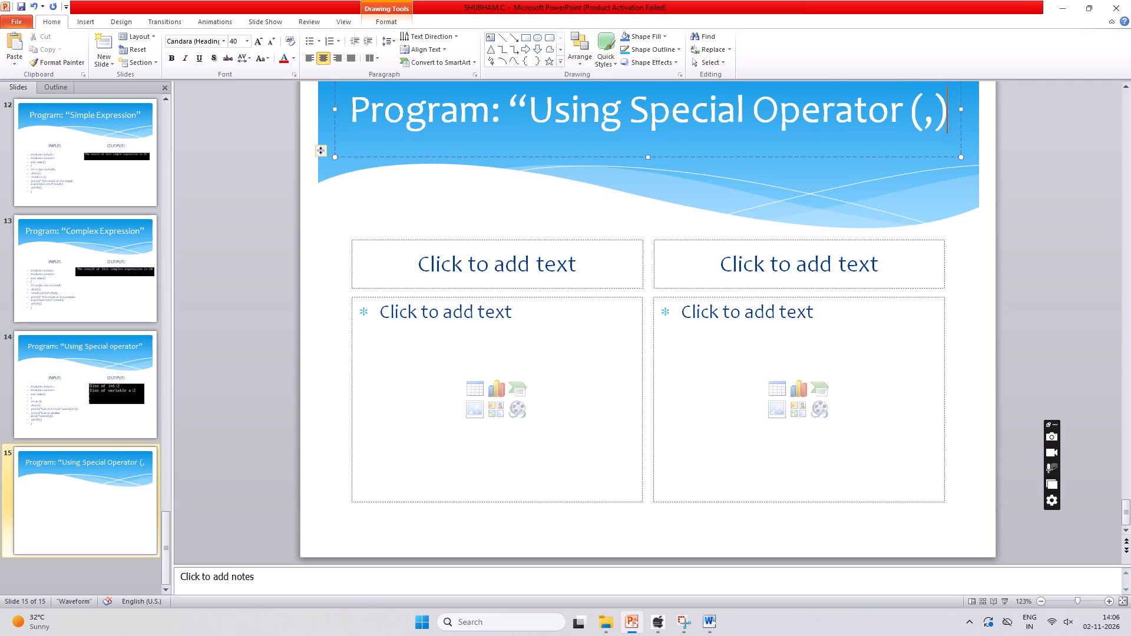
Insert the word comma directly before (,) in the title of slide 15.
{"action": "key", "text": "Left"}
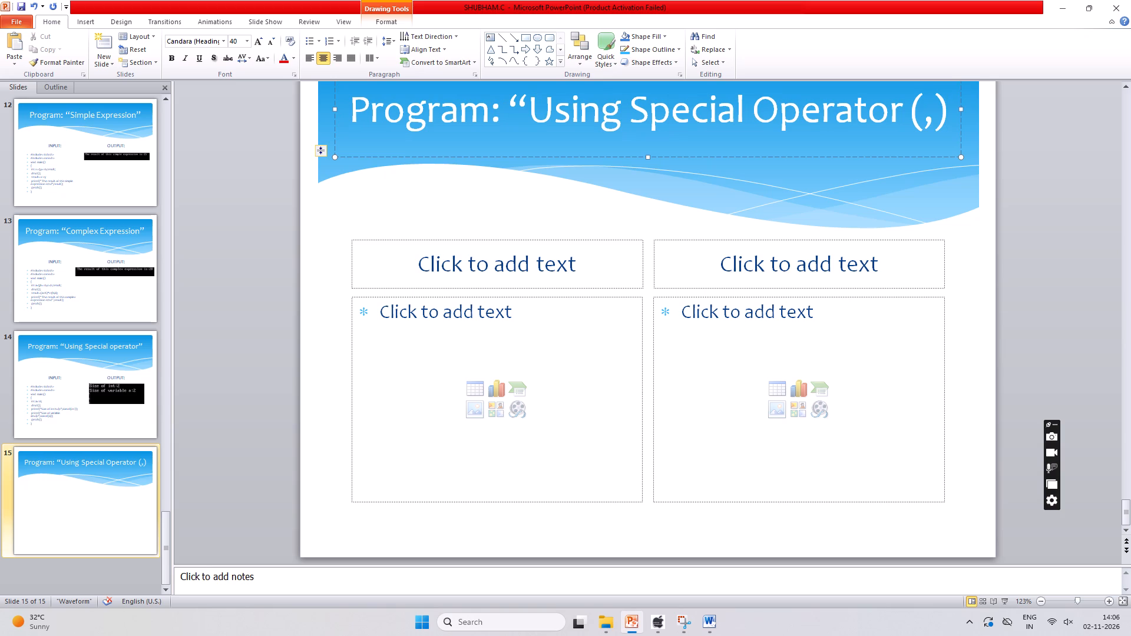
{"action": "key", "text": "Left"}
{"action": "key", "text": "Left"}
{"action": "type", "text": "comma"}
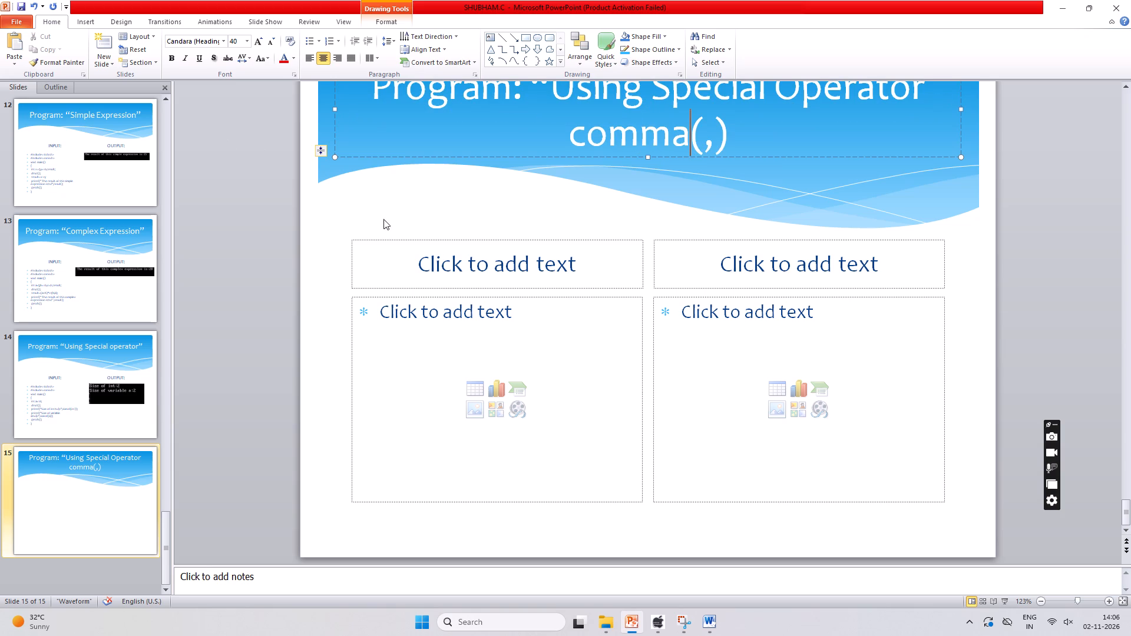
Fill in the two column headings of slide 15 as INPUT: and OUTPUT:.
{"action": "left_click", "coordinate": [400, 244]}
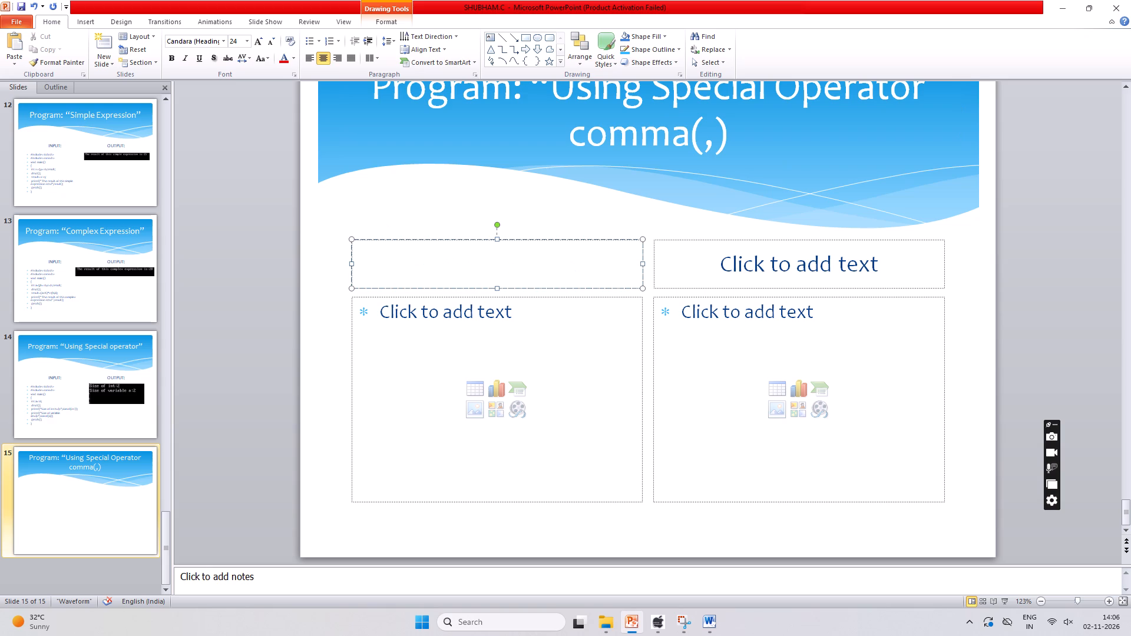
{"action": "type", "text": "INPUT"}
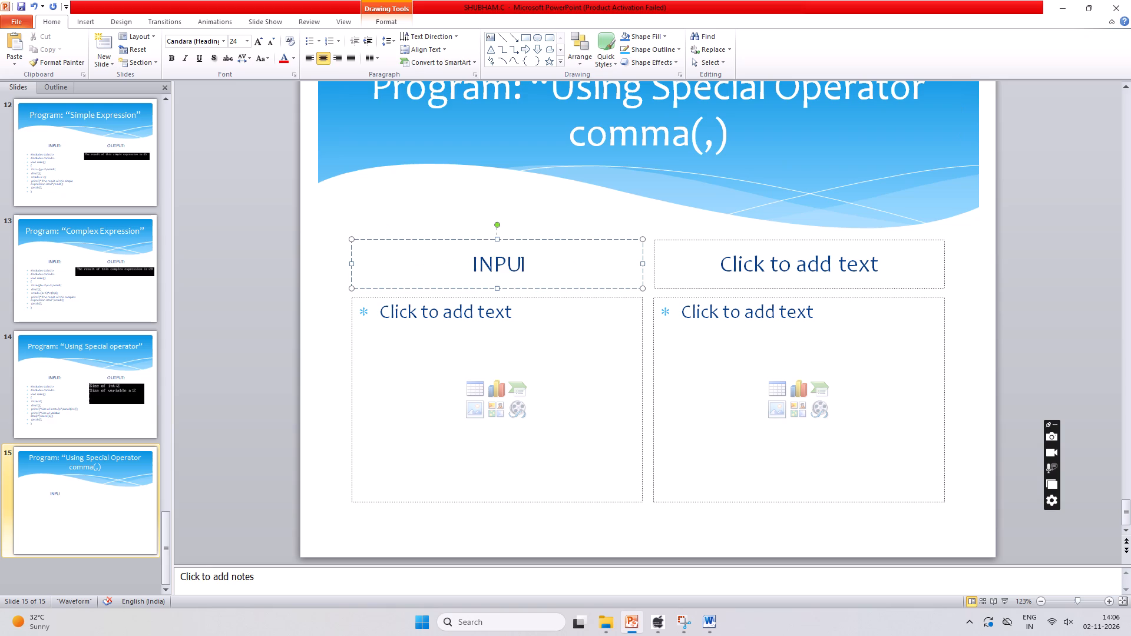
{"action": "key", "text": "shift+colon"}
{"action": "left_click", "coordinate": [694, 266]}
{"action": "type", "text": "OUT"}
{"action": "key", "text": "bracketleft"}
{"action": "key", "text": "BackSpace"}
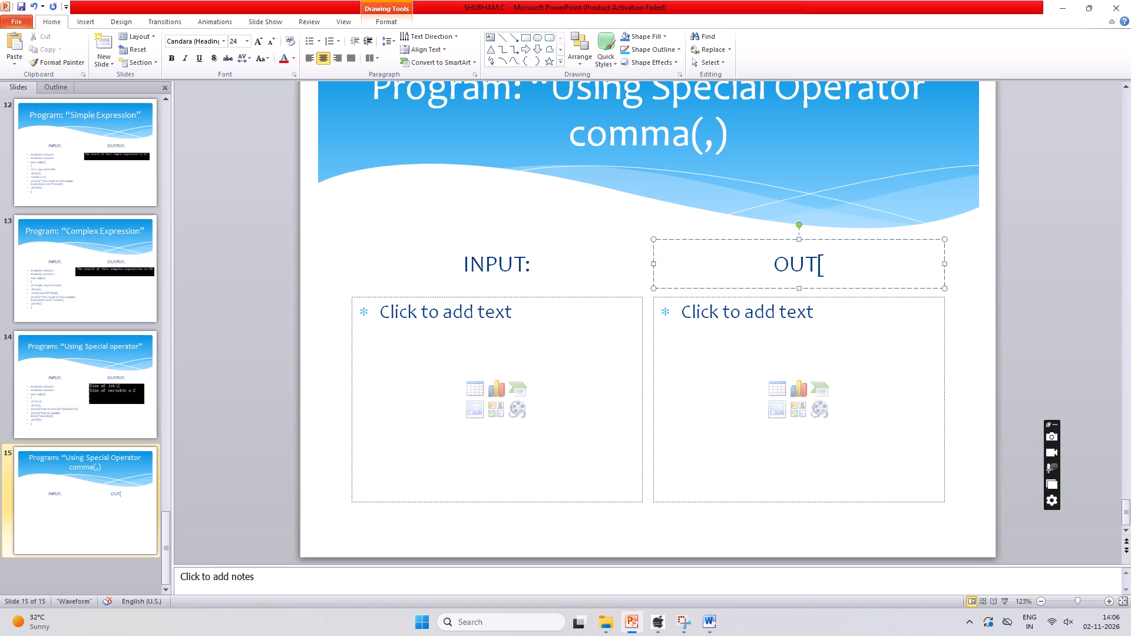
{"action": "type", "text": "PUT"}
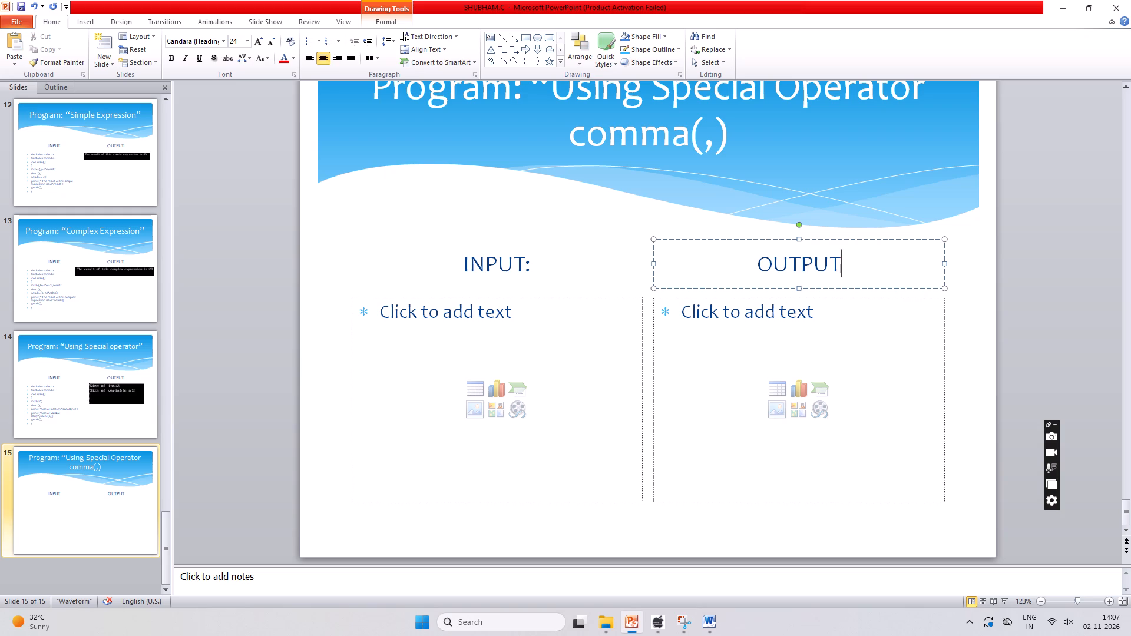
{"action": "key", "text": "shift+colon"}
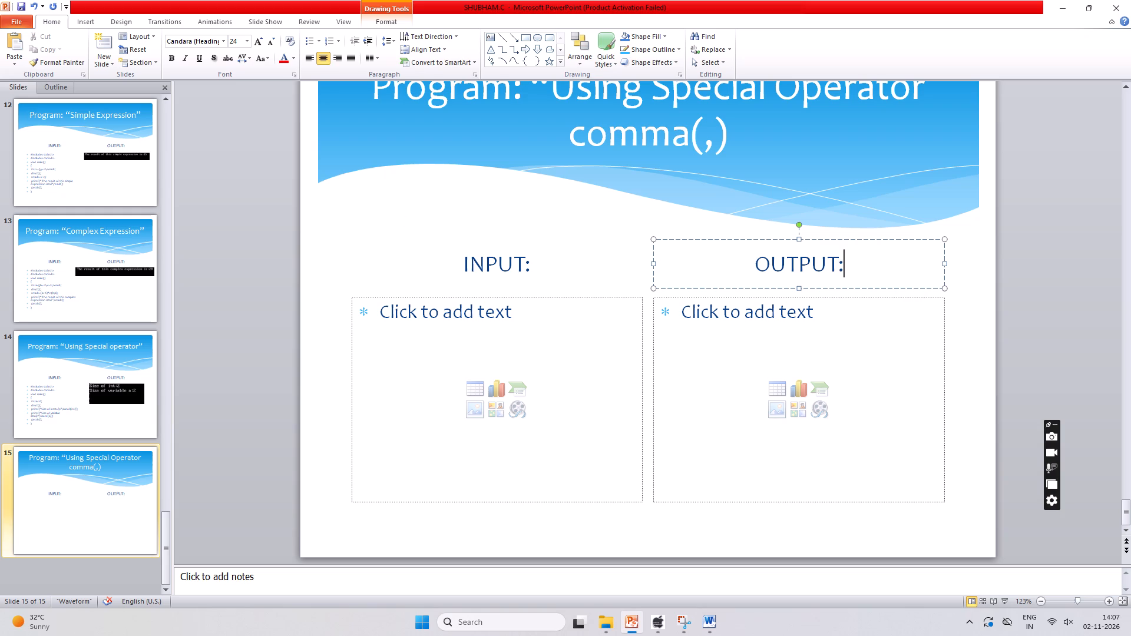
Switch to the DOSBox Turbo C window in full screen, leave the program output and reload SHUBHAM.SPE from disk.
{"action": "left_click_drag", "start_coordinate": [432, 303], "coordinate": [432, 313]}
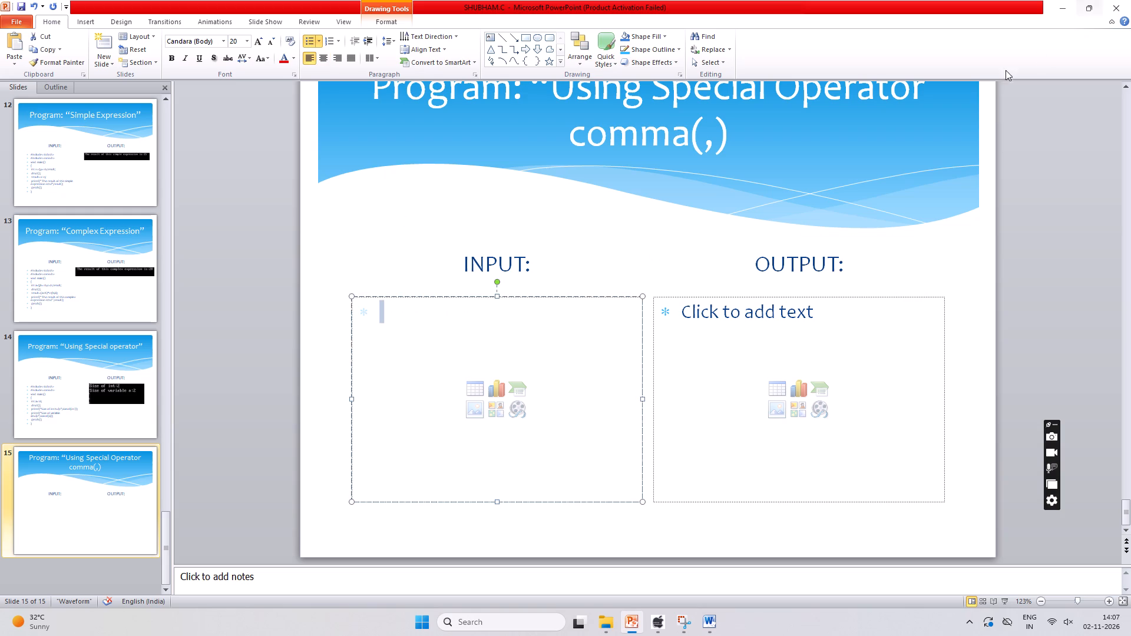
{"action": "double_click", "coordinate": [663, 618]}
{"action": "left_click", "coordinate": [690, 566]}
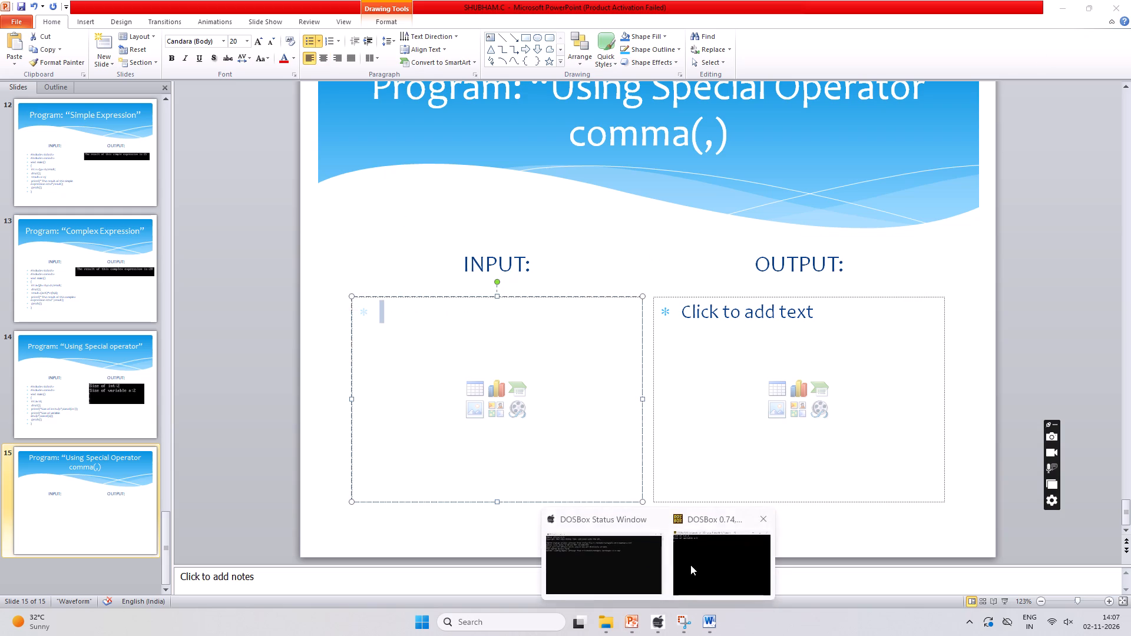
{"action": "key", "text": "ctrl+alt+Return"}
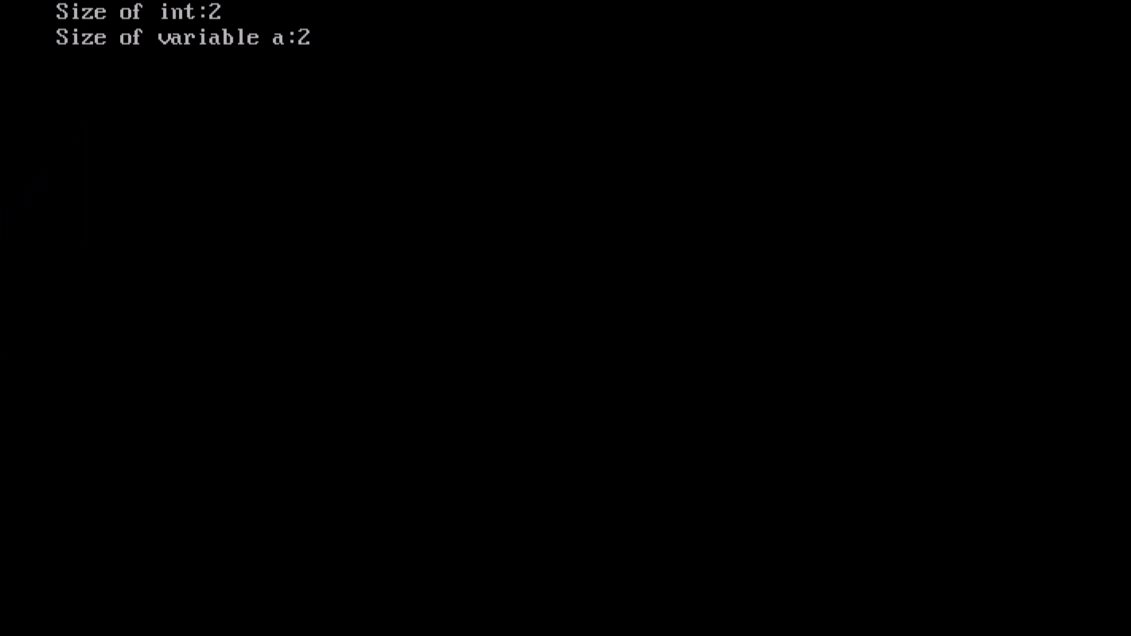
{"action": "key", "text": "BackSpace"}
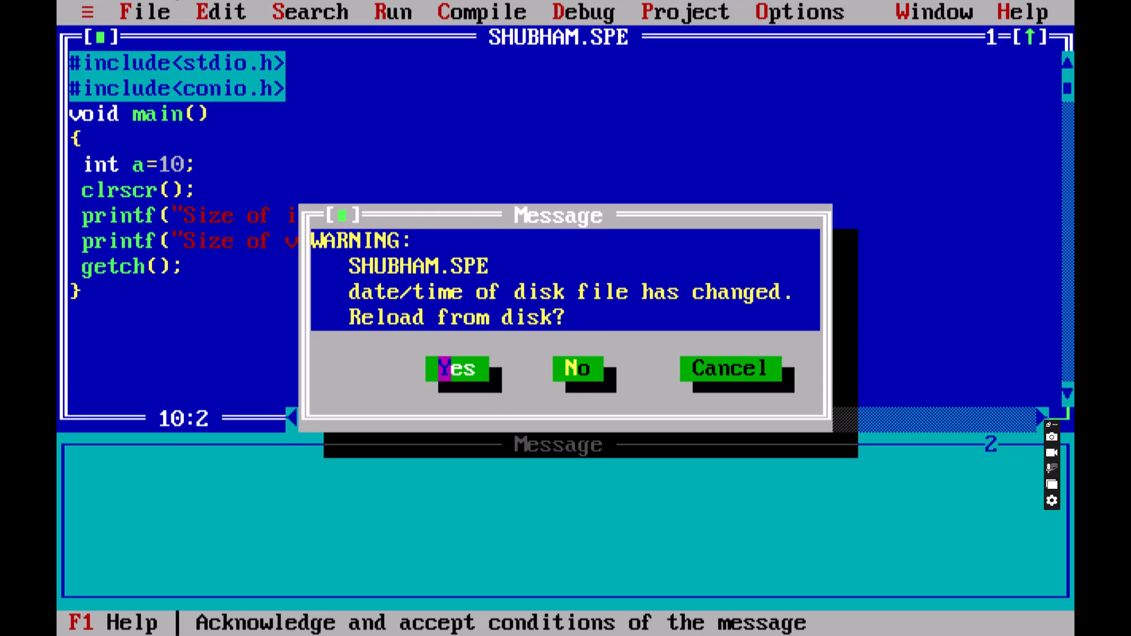
{"action": "left_click", "coordinate": [565, 318]}
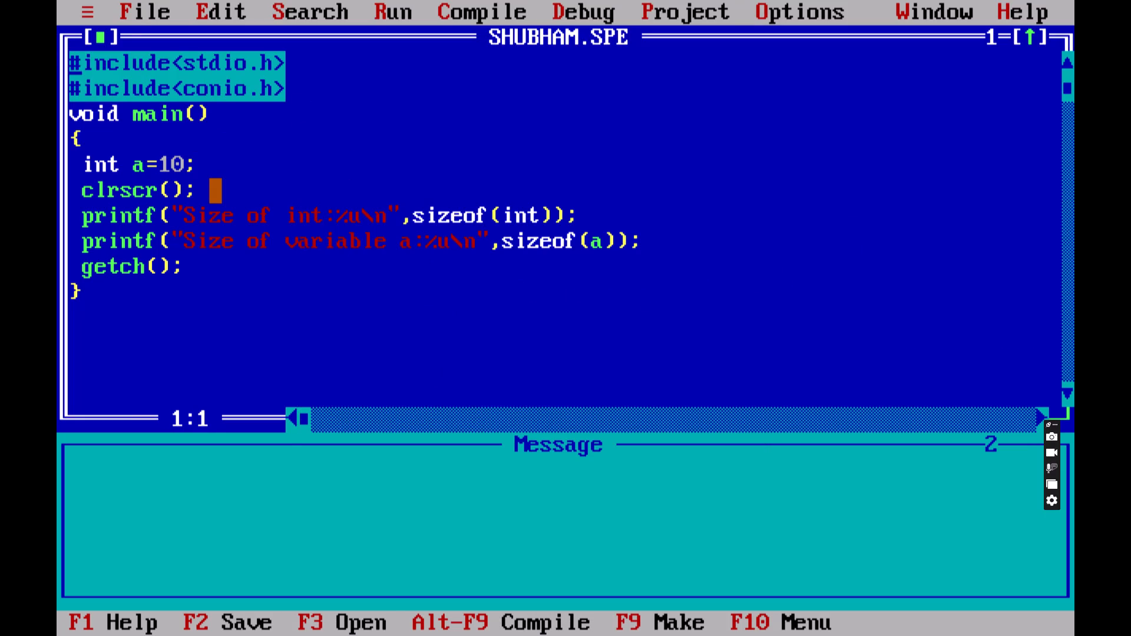
Delete the code from the first printf's opening quotation mark through the end of the second printf line, keeping printf( in place.
{"action": "left_click", "coordinate": [565, 318]}
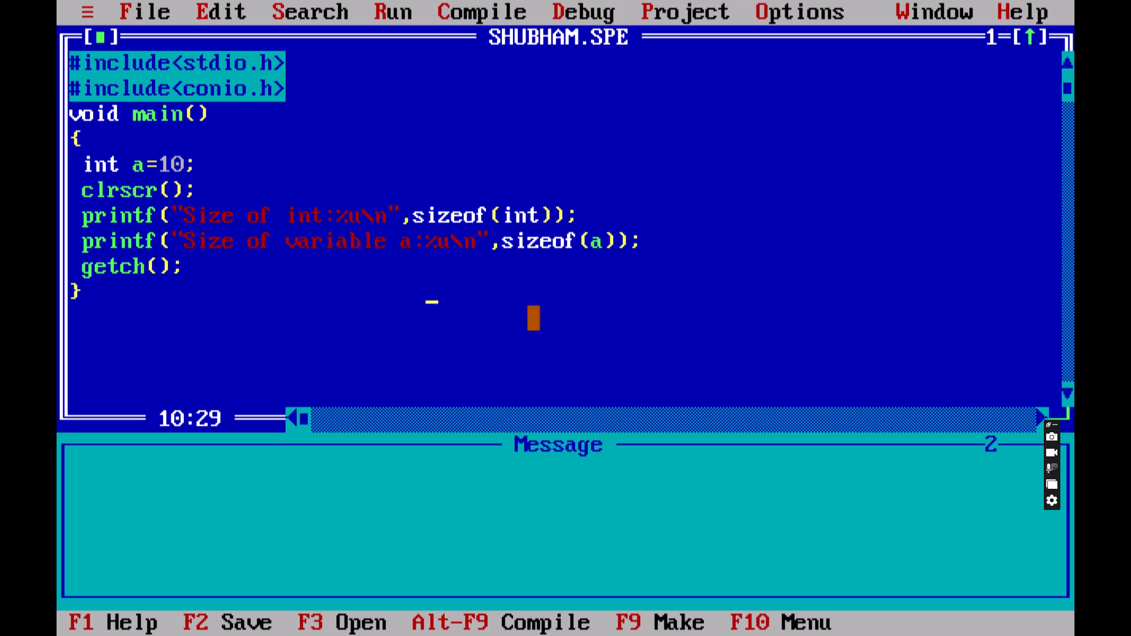
{"action": "left_click", "coordinate": [565, 318]}
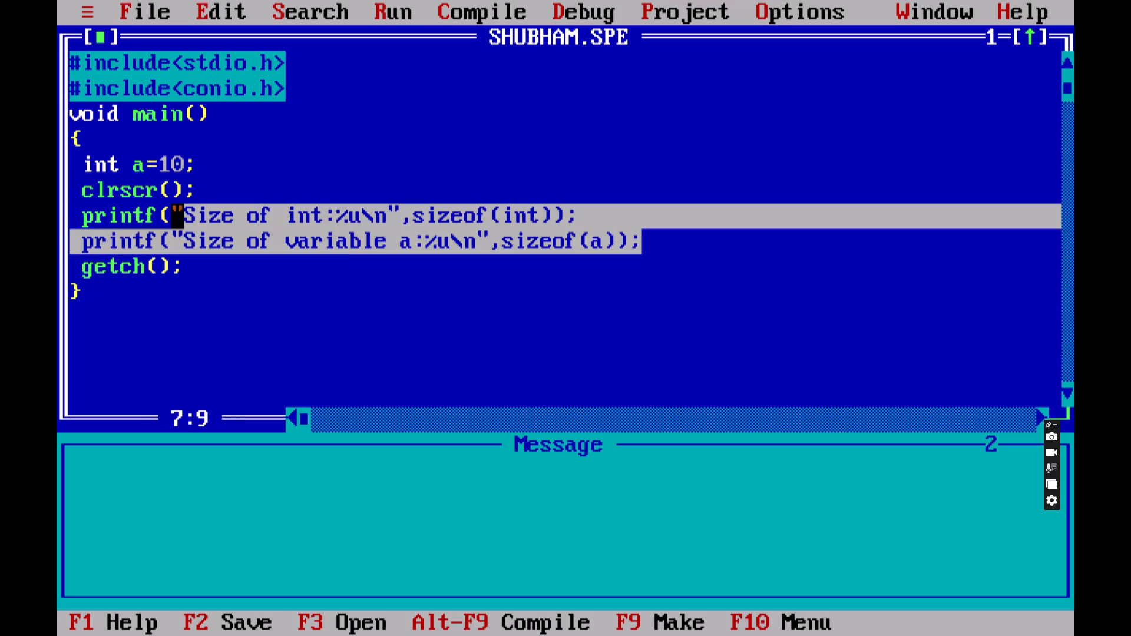
{"action": "left_click", "coordinate": [565, 318]}
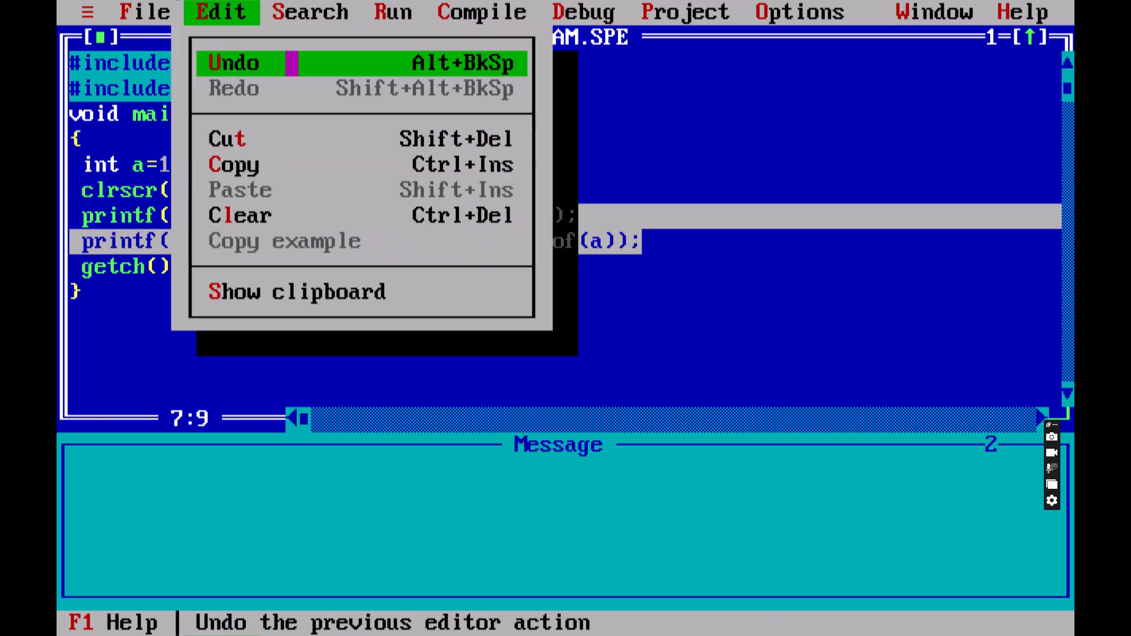
{"action": "left_click", "coordinate": [565, 318]}
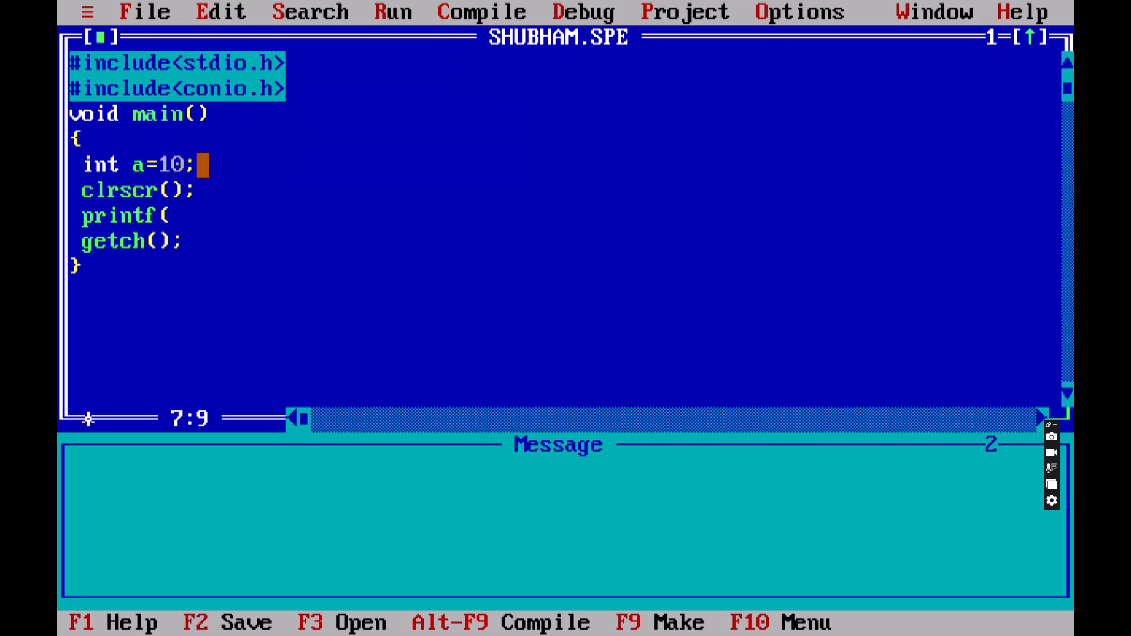
Change the declaration of variable a to int a=(10,20,30); using the comma operator.
{"action": "left_click", "coordinate": [565, 318]}
{"action": "left_click", "coordinate": [565, 318]}
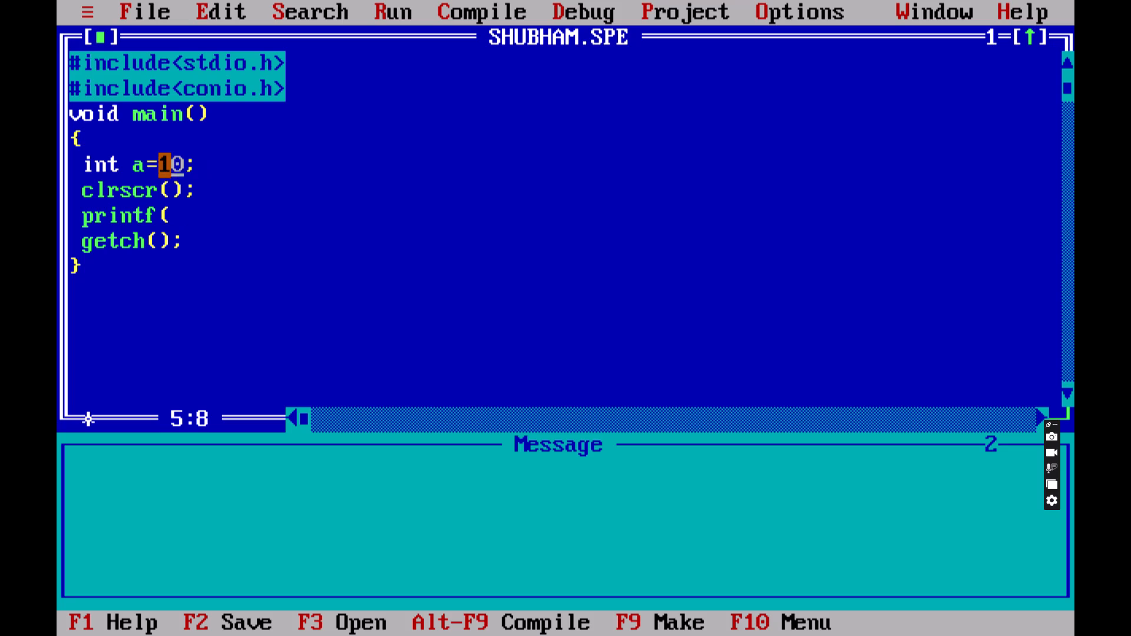
{"action": "key", "text": "shift+parenleft"}
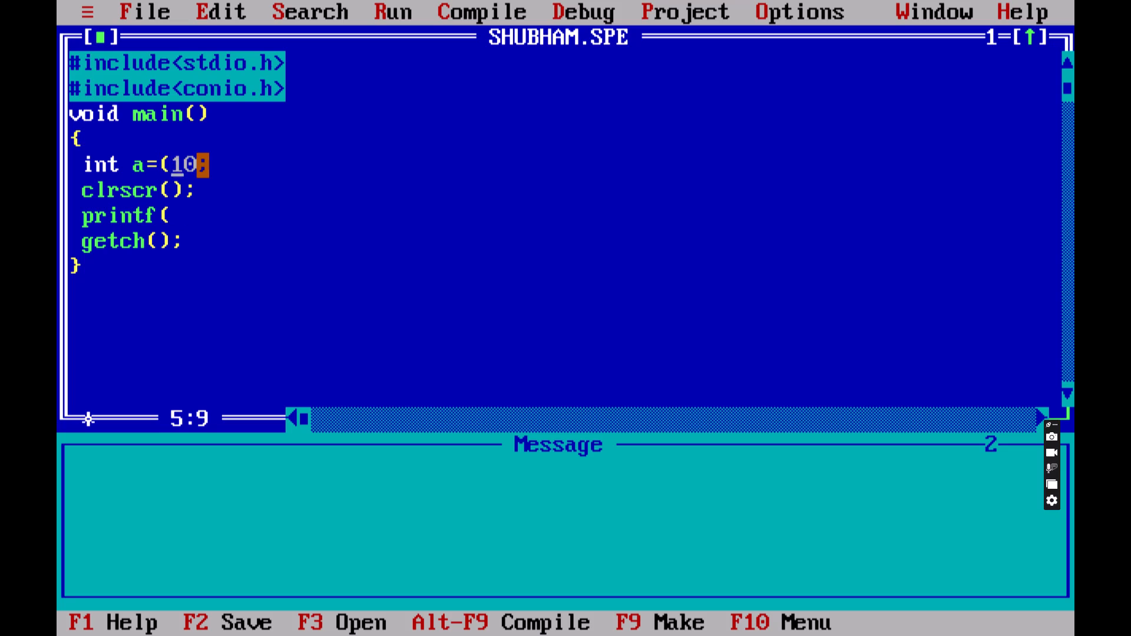
{"action": "key", "text": "Right"}
{"action": "key", "text": "Right"}
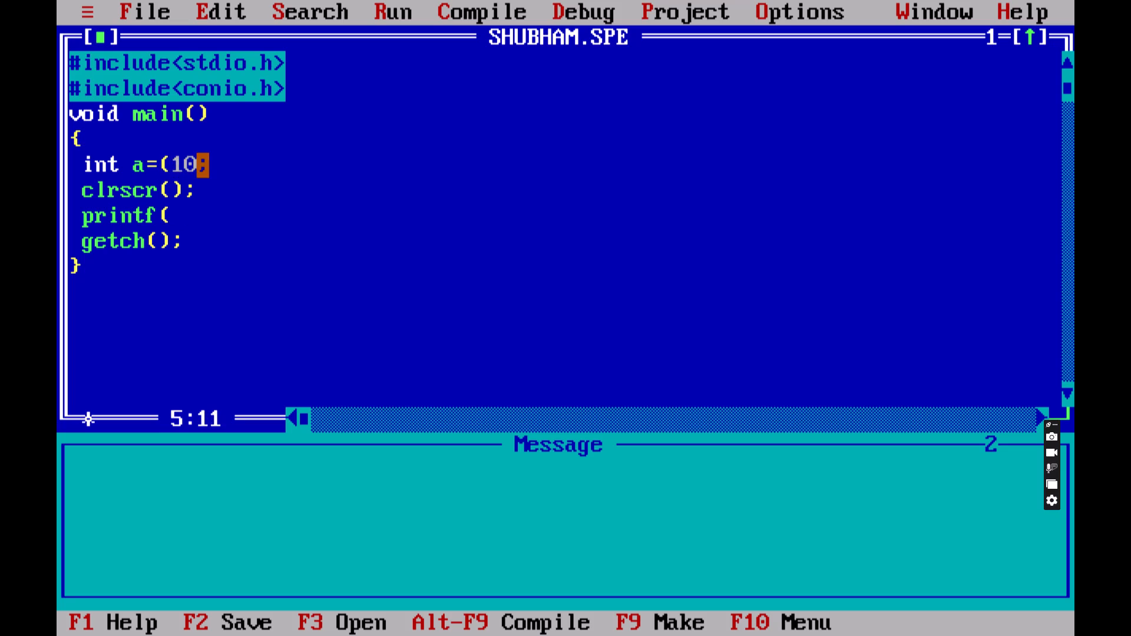
{"action": "type", "text": ",20,30"}
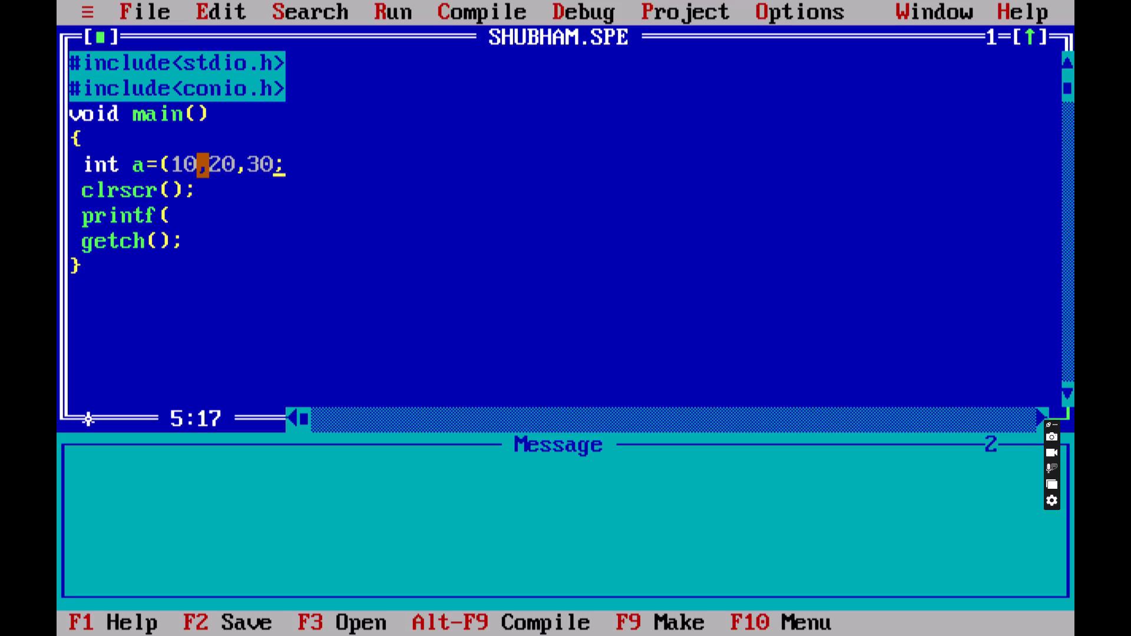
{"action": "key", "text": "shift+parenright"}
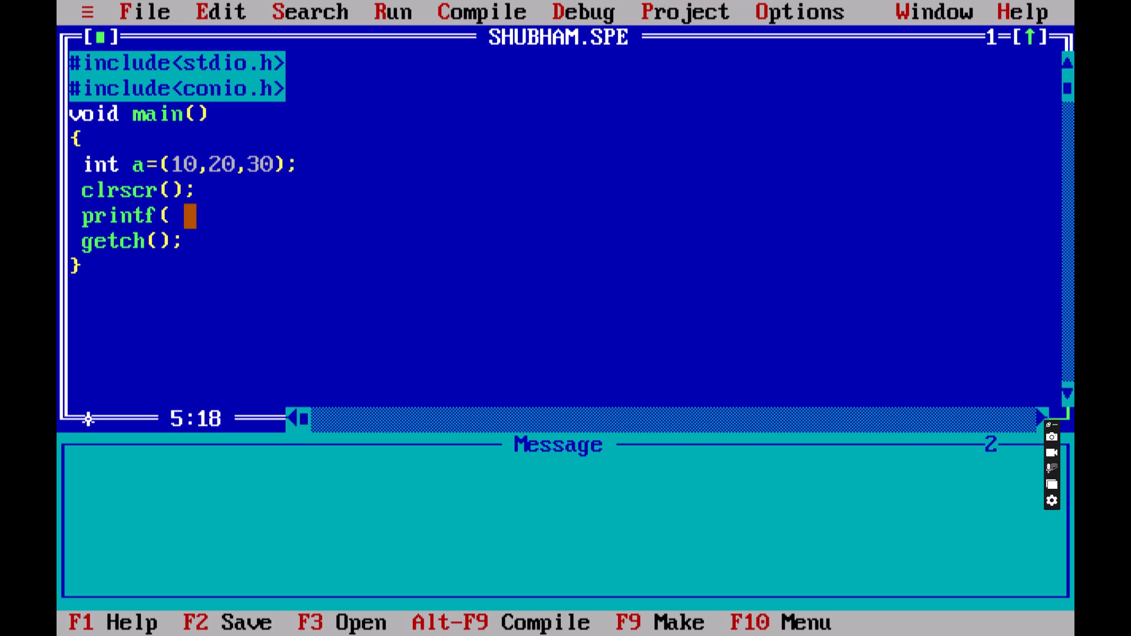
Complete the unfinished print statement as printf("Value of a:%d\n",a);.
{"action": "left_click", "coordinate": [565, 318]}
{"action": "key", "text": "Left"}
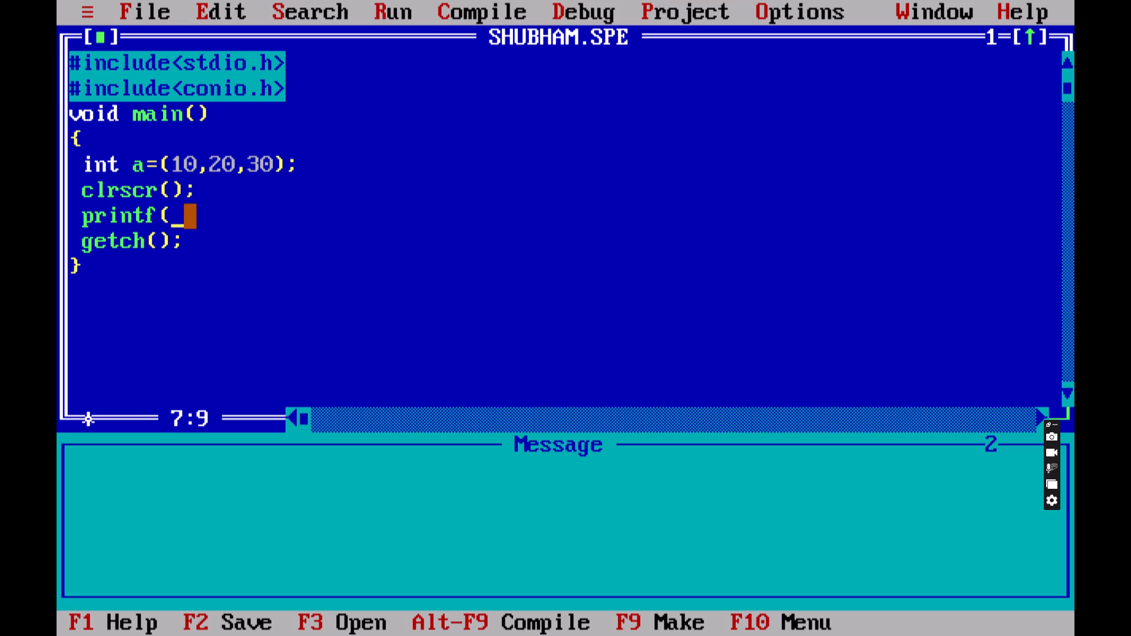
{"action": "key", "text": "shift+quotedbl"}
{"action": "key", "text": "shift+v"}
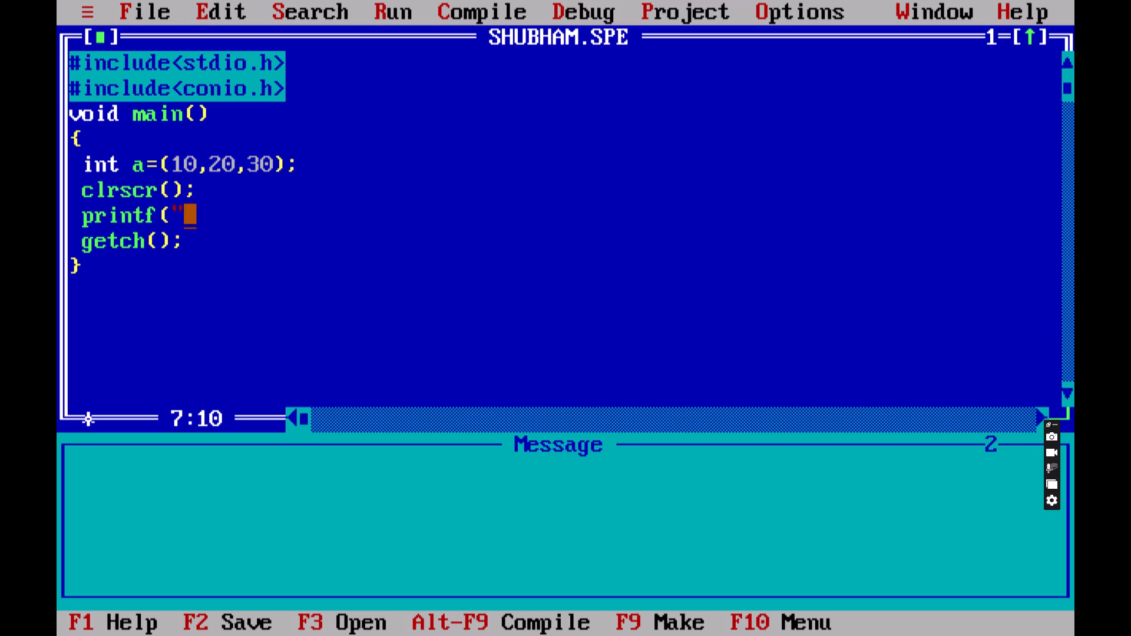
{"action": "type", "text": "ALUE"}
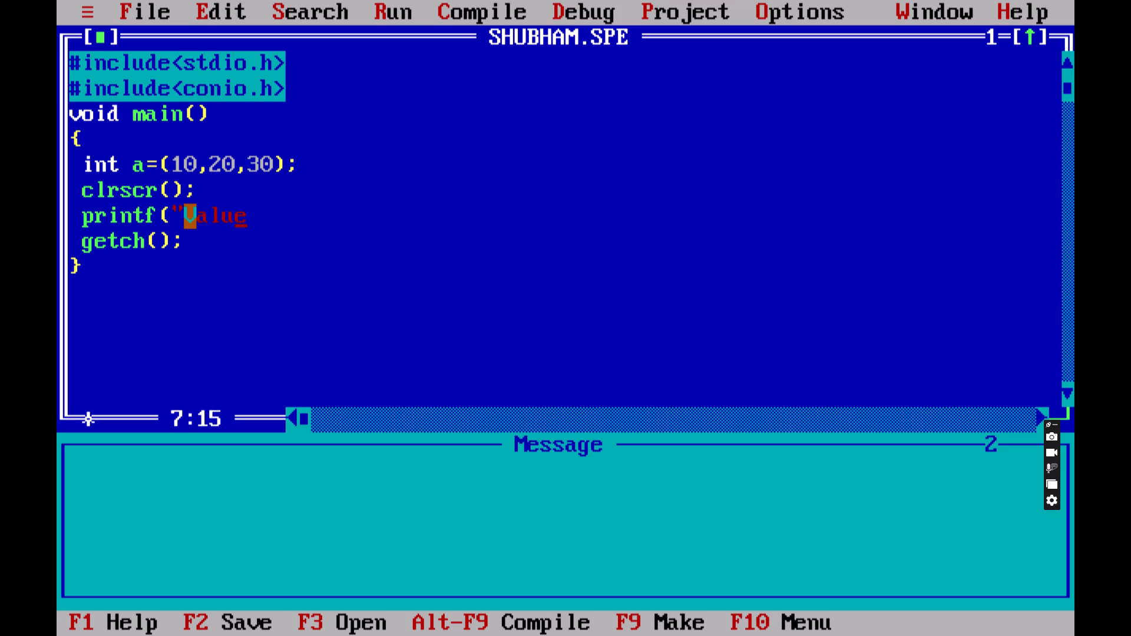
{"action": "key", "text": "space"}
{"action": "type", "text": "OF A"}
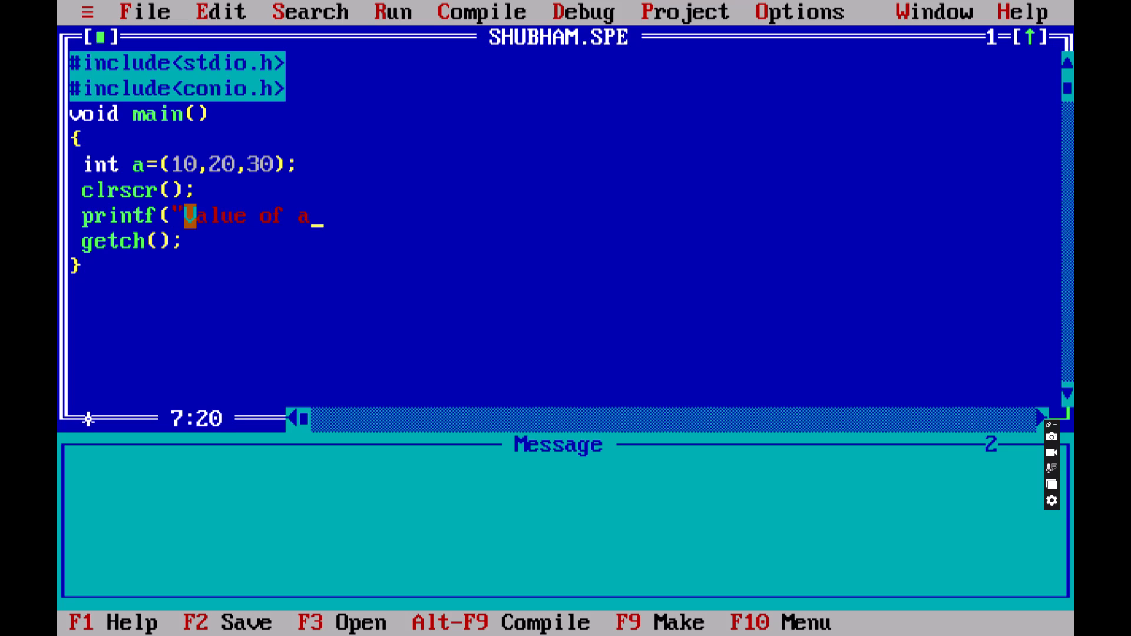
{"action": "key", "text": "shift+colon"}
{"action": "type", "text": "%D"}
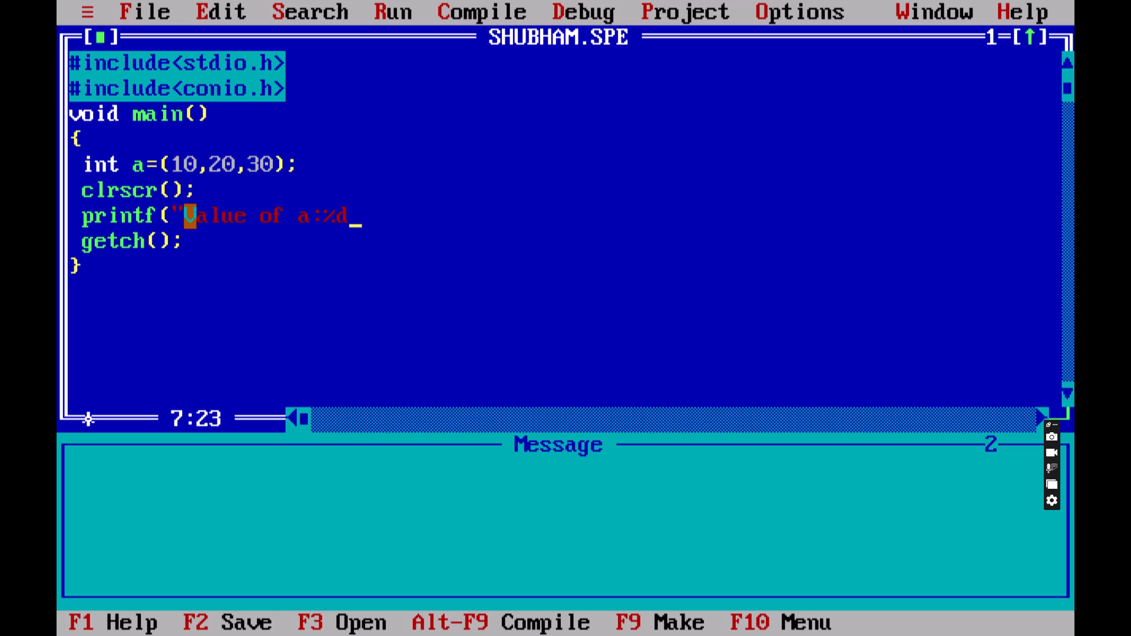
{"action": "type", "text": "\\N"}
{"action": "key", "text": "shift+quotedbl"}
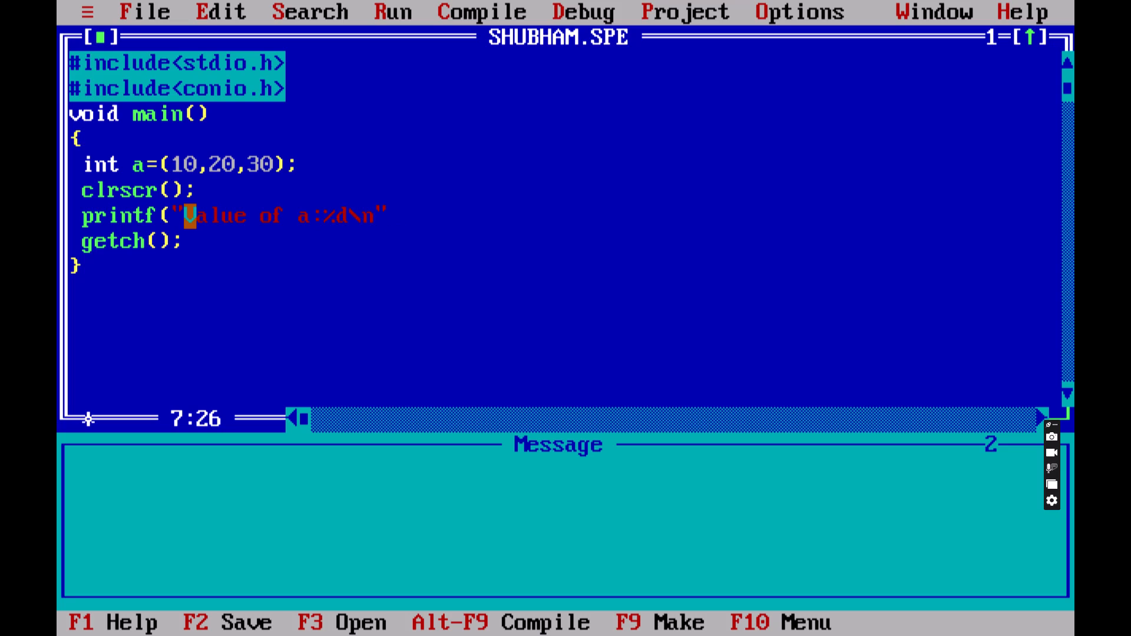
{"action": "type", "text": ",A"}
{"action": "key", "text": "shift+parenright"}
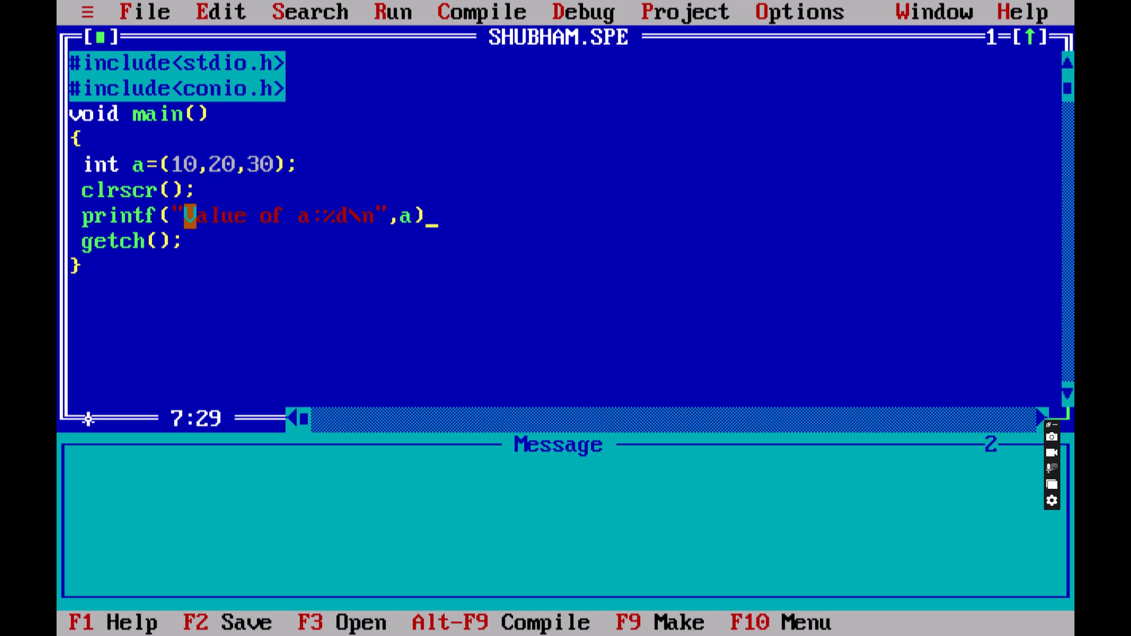
{"action": "key", "text": "semicolon"}
Compile and run the comma operator program, view its output, and return to the code editor.
{"action": "key", "text": "F9"}
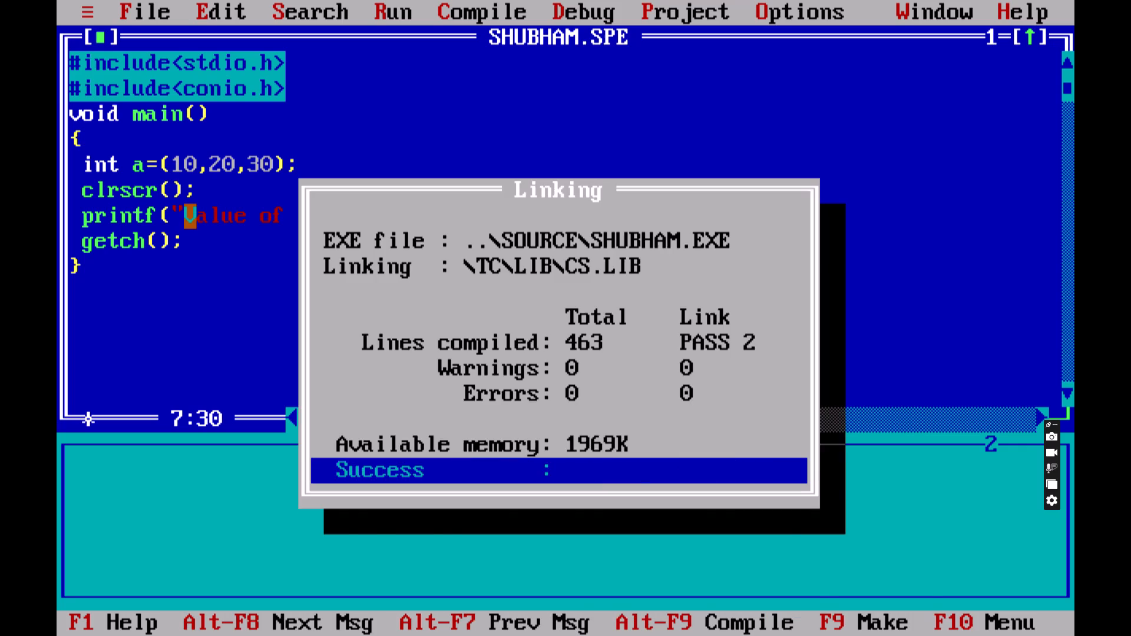
{"action": "key", "text": "space"}
{"action": "key", "text": "ctrl+F9"}
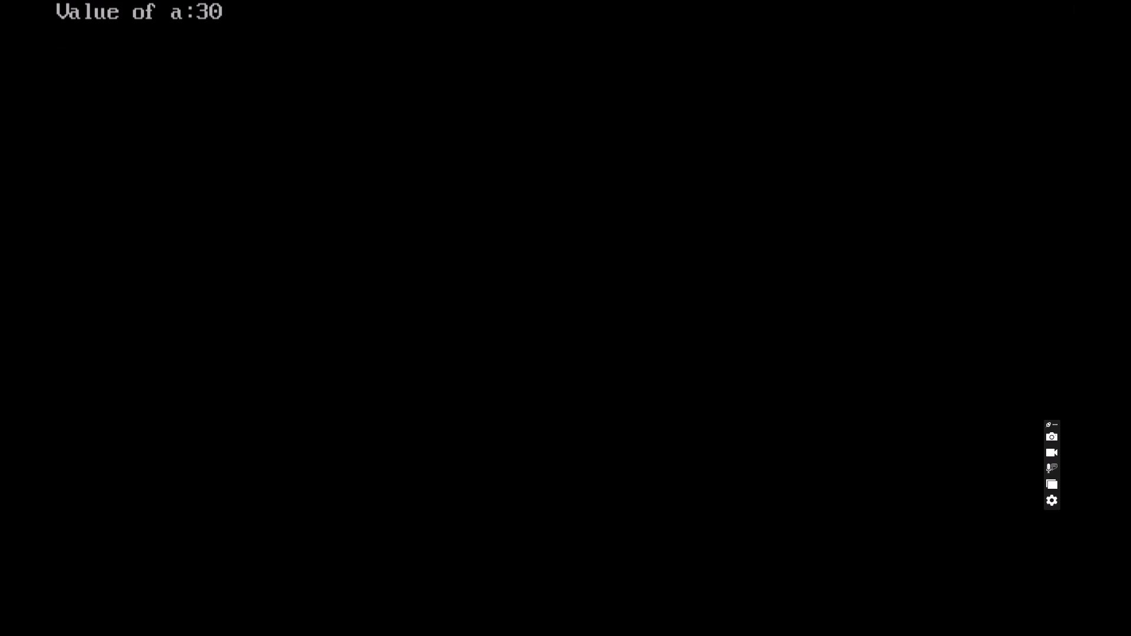
{"action": "scroll", "coordinate": [565, 318], "scroll_direction": "down", "scroll_amount": 3}
{"action": "key", "text": "BackSpace"}
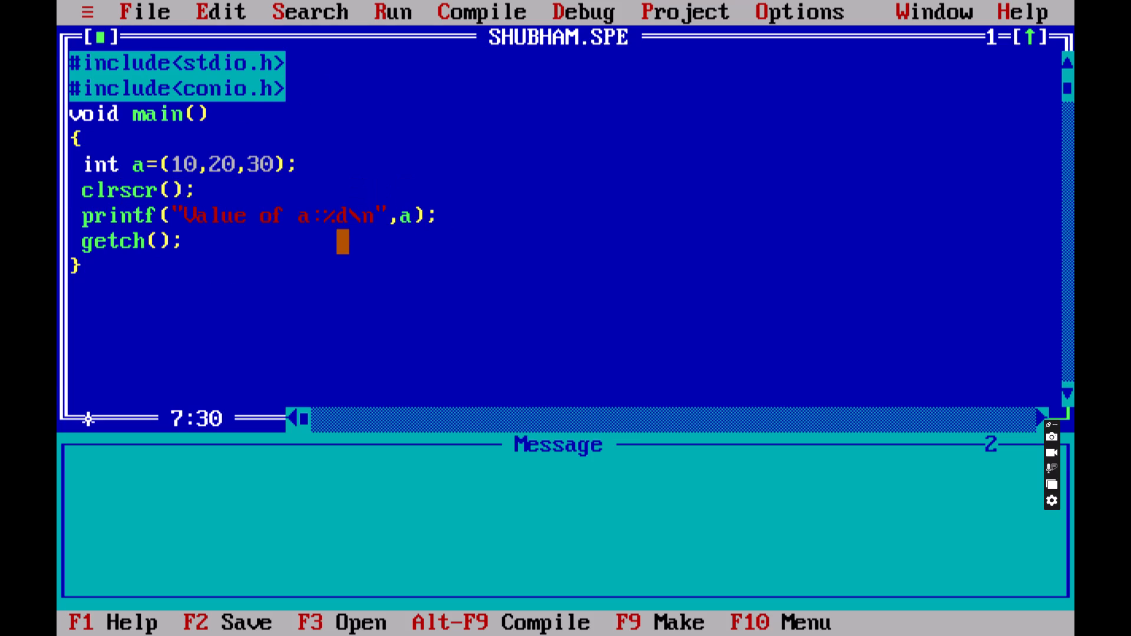
Change the format specifier in the printf statement to %c.
{"action": "left_click", "coordinate": [565, 318]}
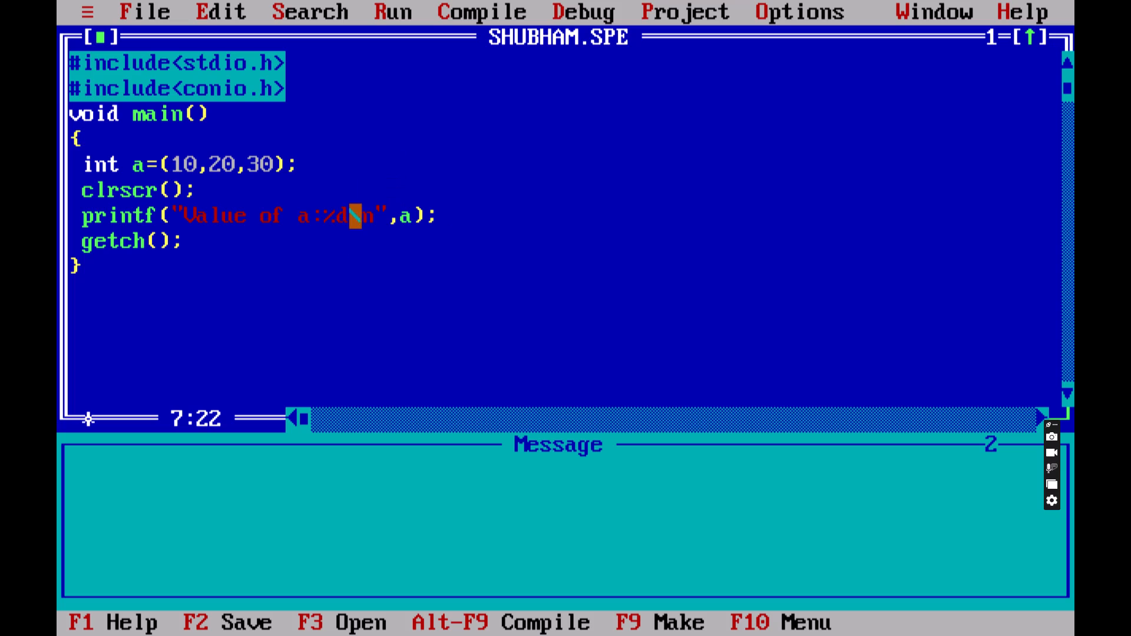
{"action": "left_click", "coordinate": [565, 318]}
{"action": "key", "text": "BackSpace"}
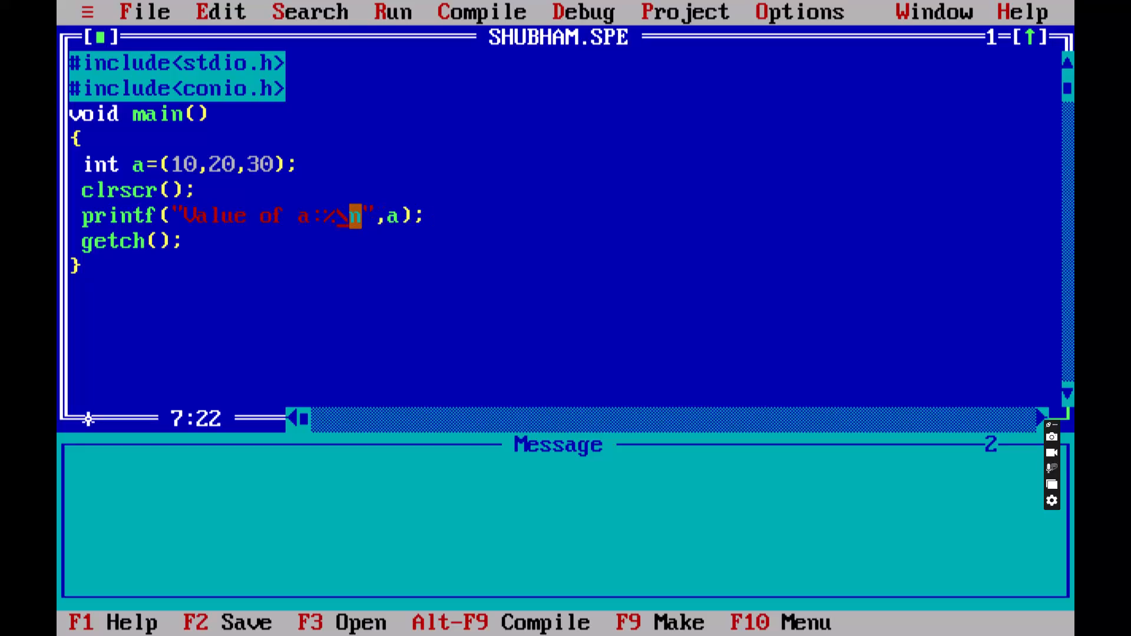
{"action": "key", "text": "c"}
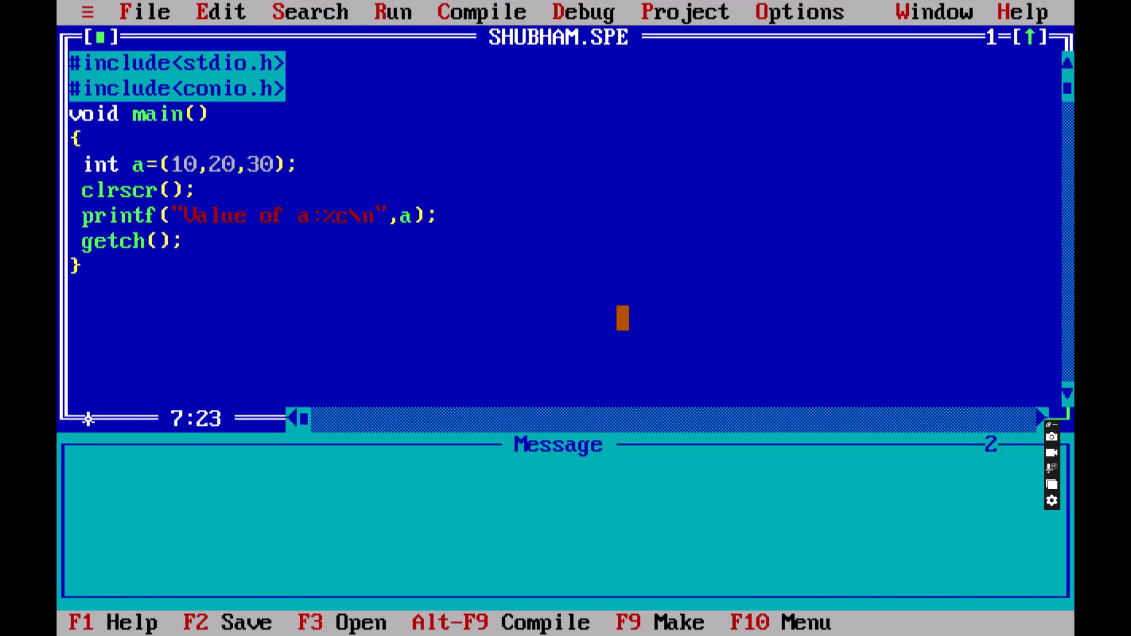
Compile and run the program with the %c specifier, view its output, and return to the code.
{"action": "key", "text": "F9"}
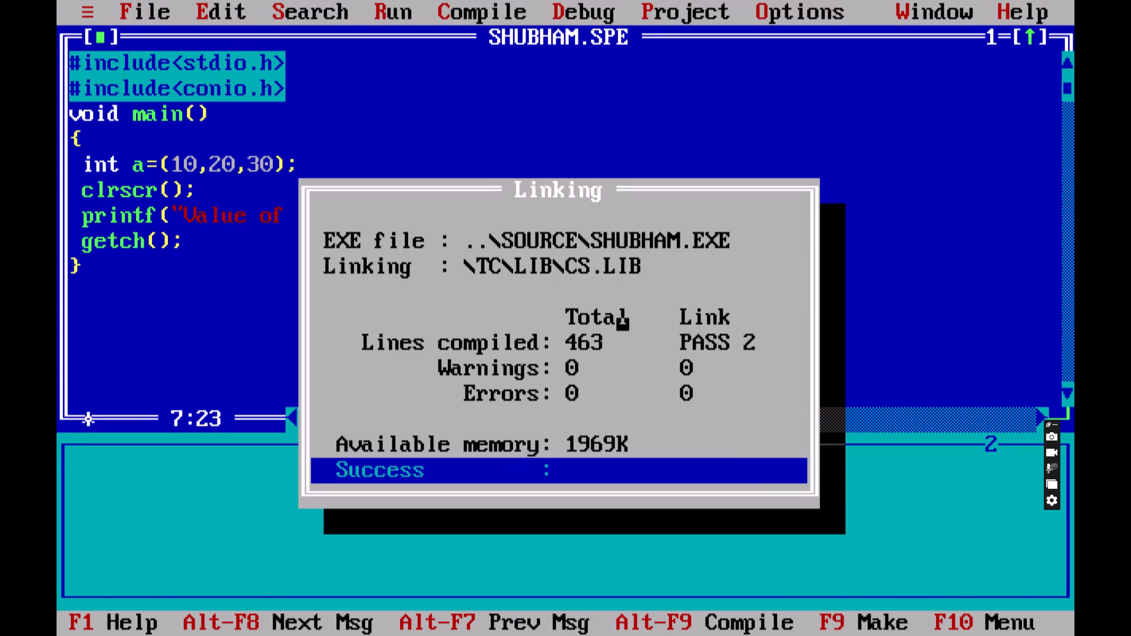
{"action": "key", "text": "space"}
{"action": "key", "text": "ctrl+F9"}
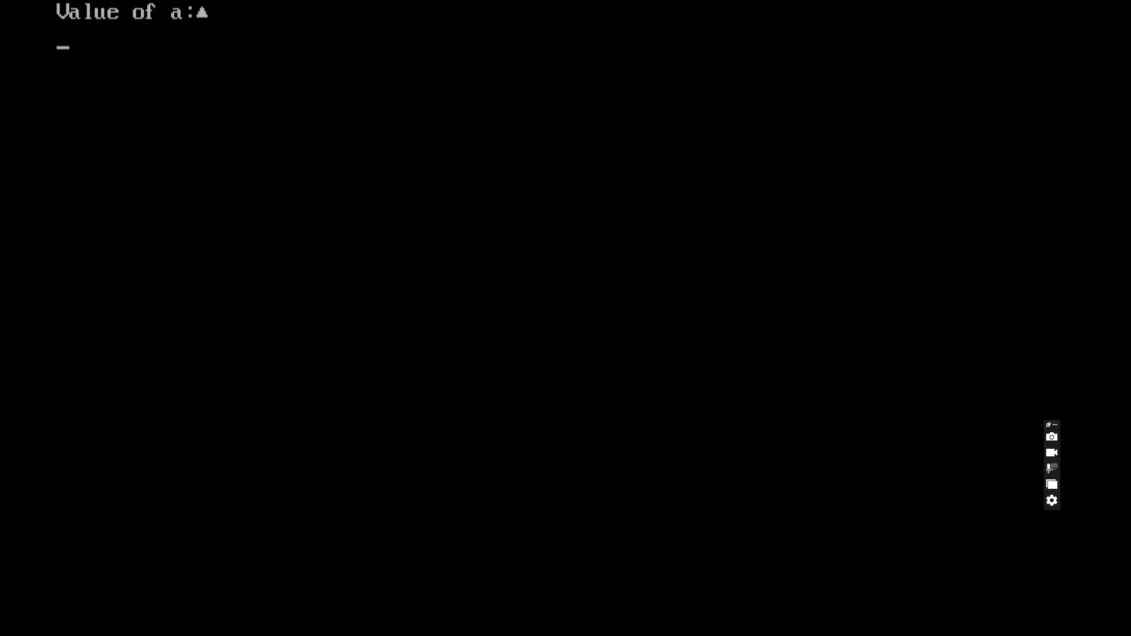
{"action": "left_click", "coordinate": [565, 318]}
{"action": "double_click", "coordinate": [565, 318]}
{"action": "key", "text": "BackSpace"}
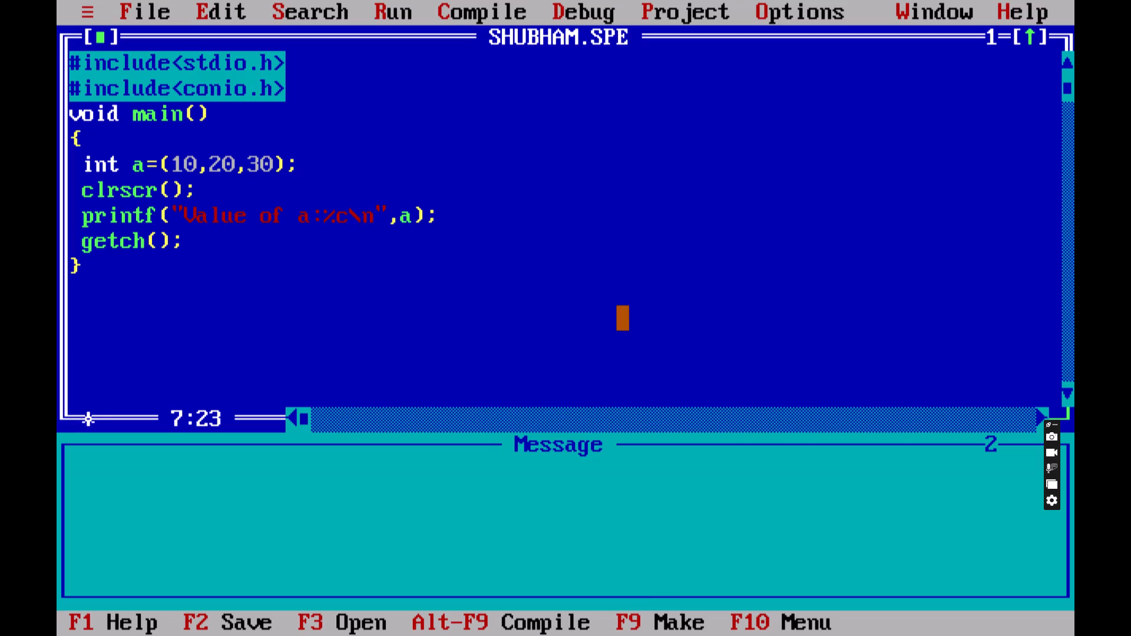
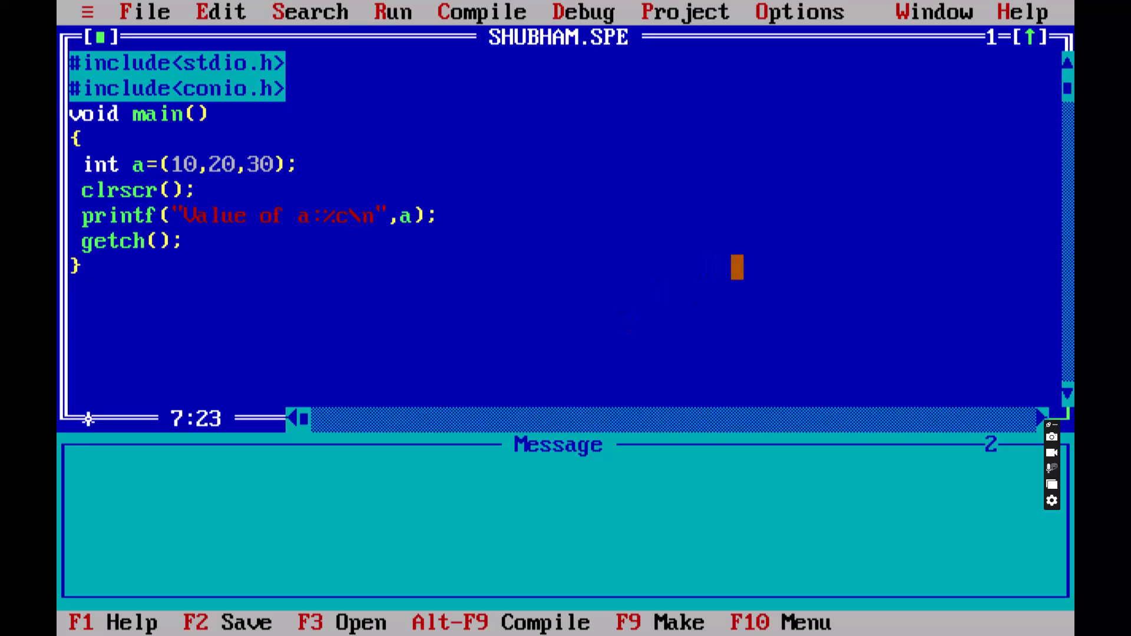
Run the comma operator program with the %c specifier again, view its output, and return to the code.
{"action": "key", "text": "ctrl+F9"}
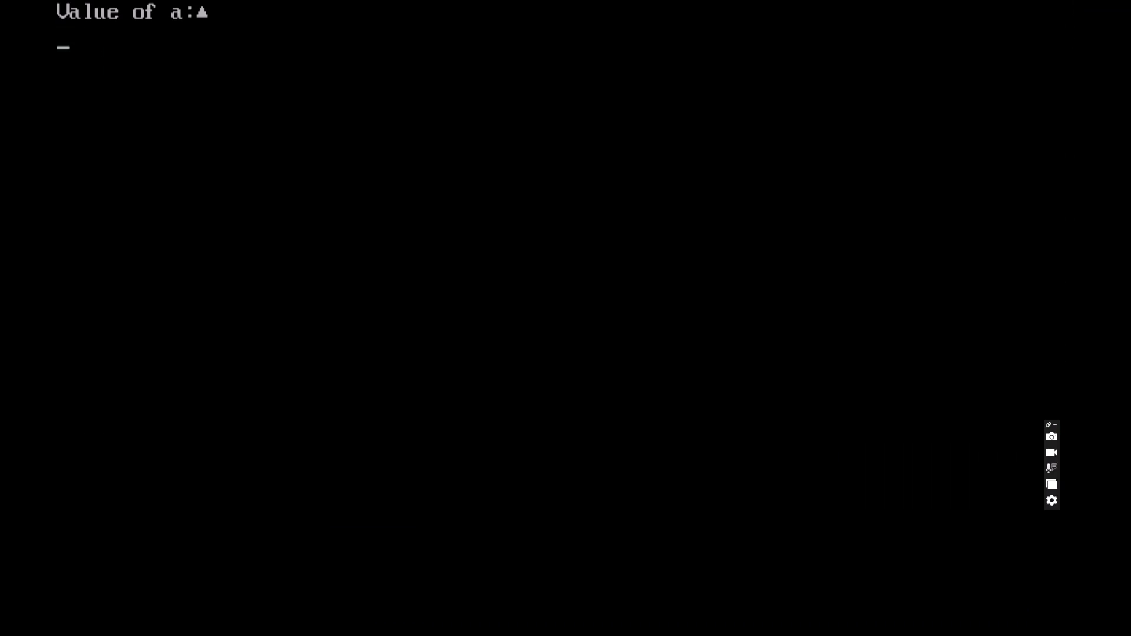
{"action": "key", "text": "BackSpace"}
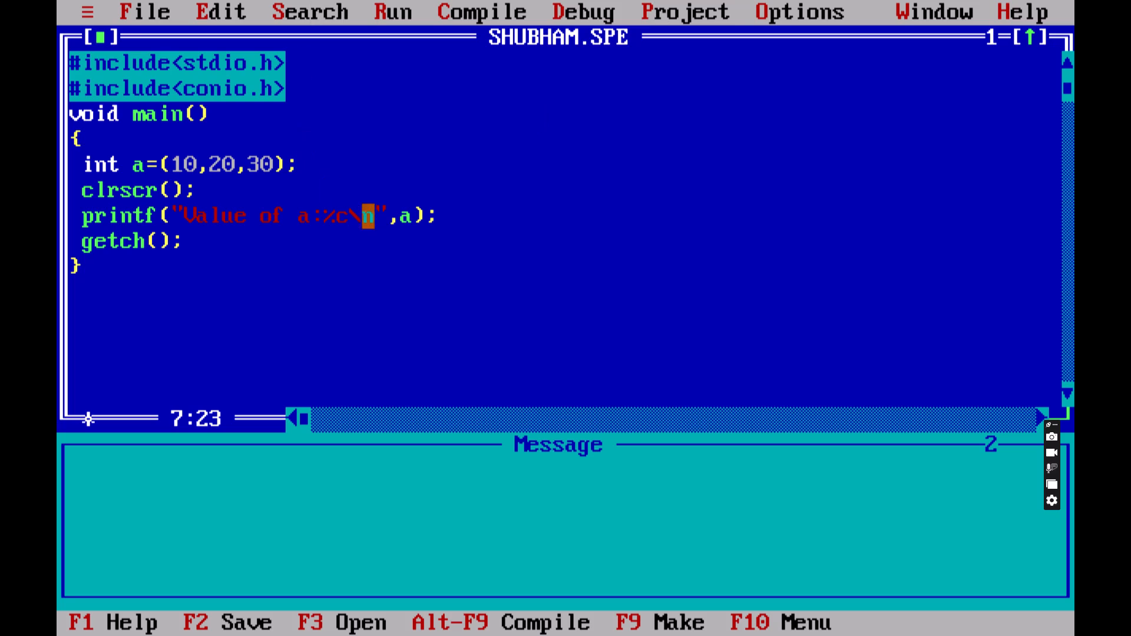
Change the format specifier in the printf statement to %d.
{"action": "key", "text": "BackSpace"}
{"action": "key", "text": "d"}
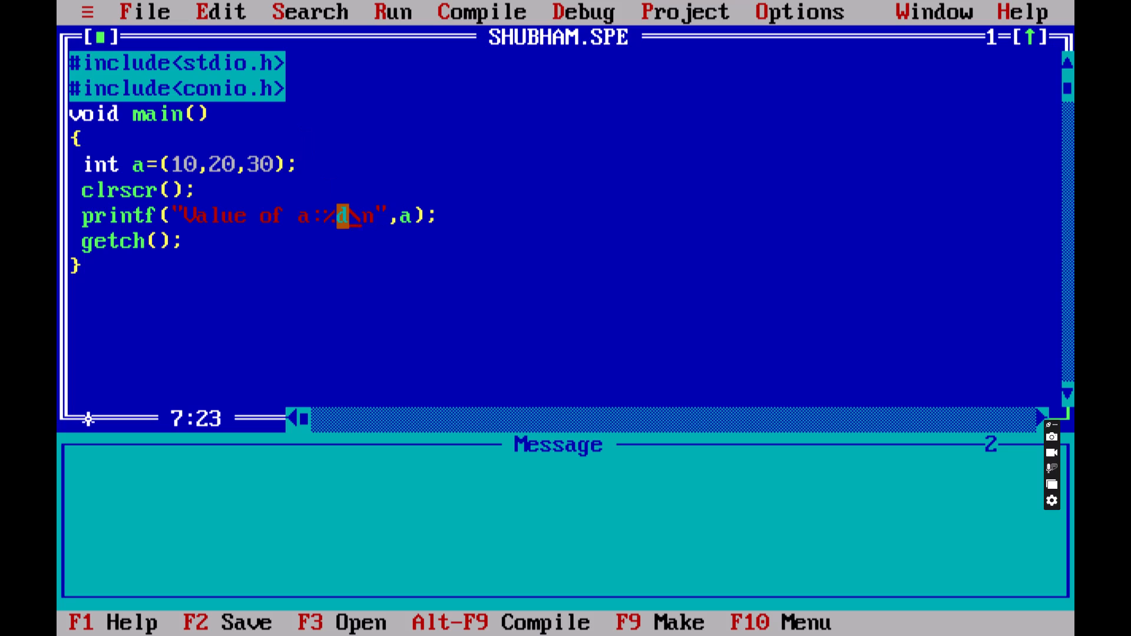
Compile and run the program with the %d specifier, view its output, and return to the code.
{"action": "scroll", "coordinate": [565, 318], "scroll_direction": "down", "scroll_amount": 1}
{"action": "key", "text": "ctrl+F9"}
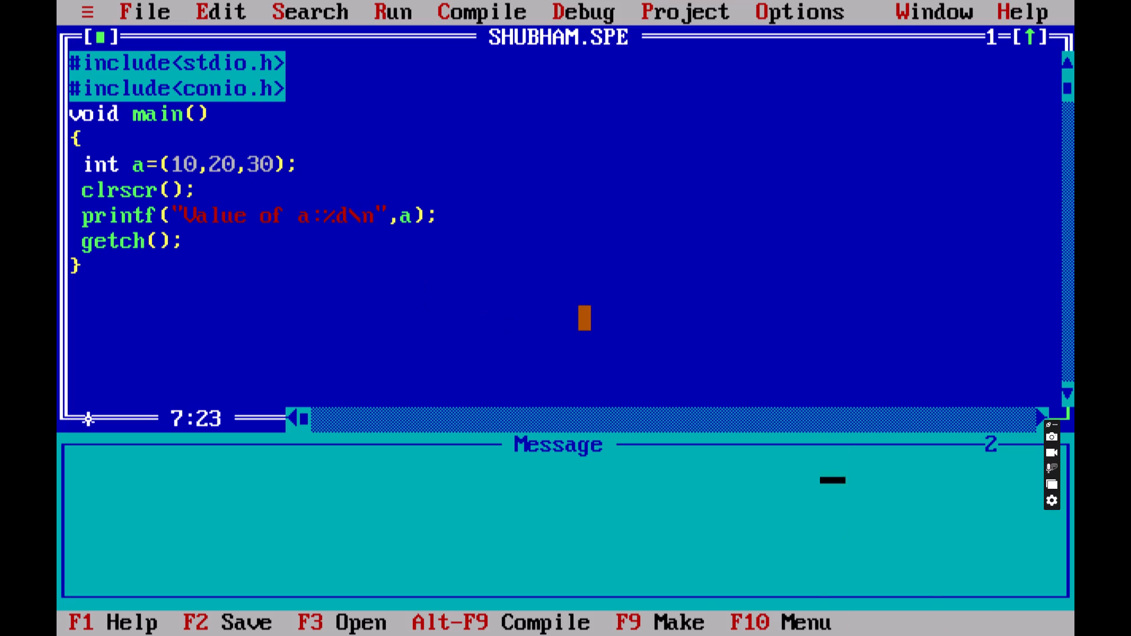
{"action": "key", "text": "BackSpace"}
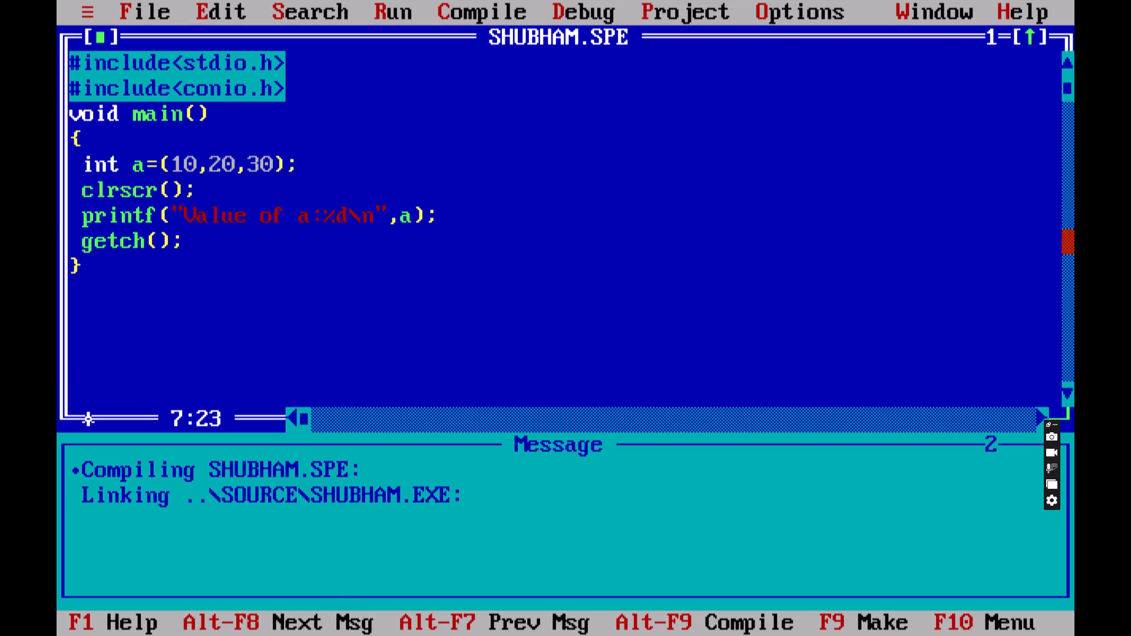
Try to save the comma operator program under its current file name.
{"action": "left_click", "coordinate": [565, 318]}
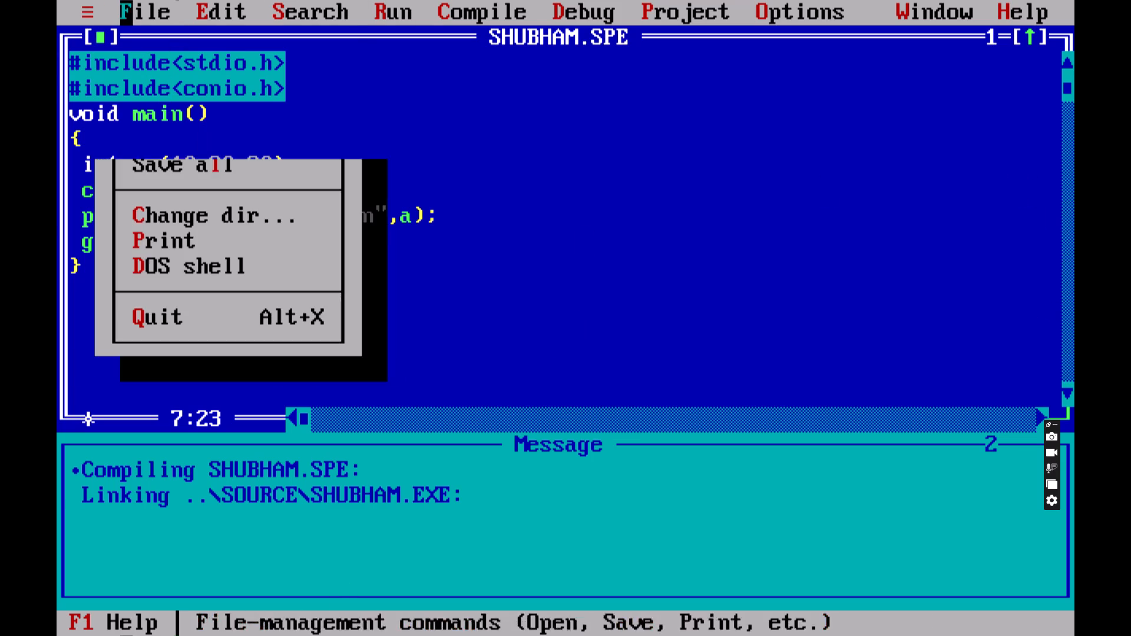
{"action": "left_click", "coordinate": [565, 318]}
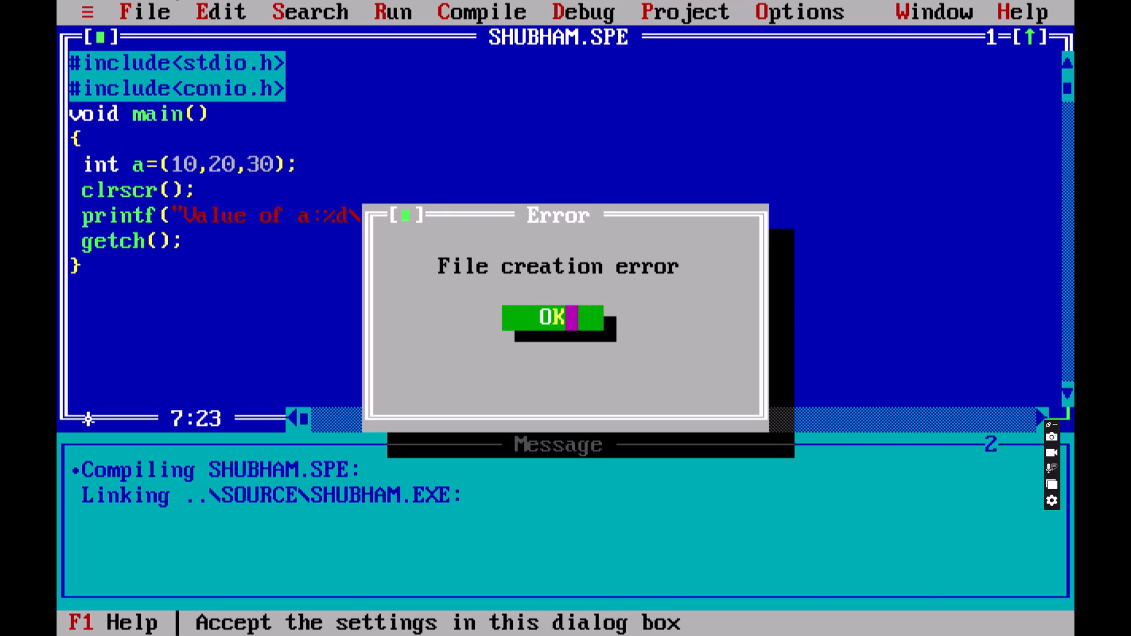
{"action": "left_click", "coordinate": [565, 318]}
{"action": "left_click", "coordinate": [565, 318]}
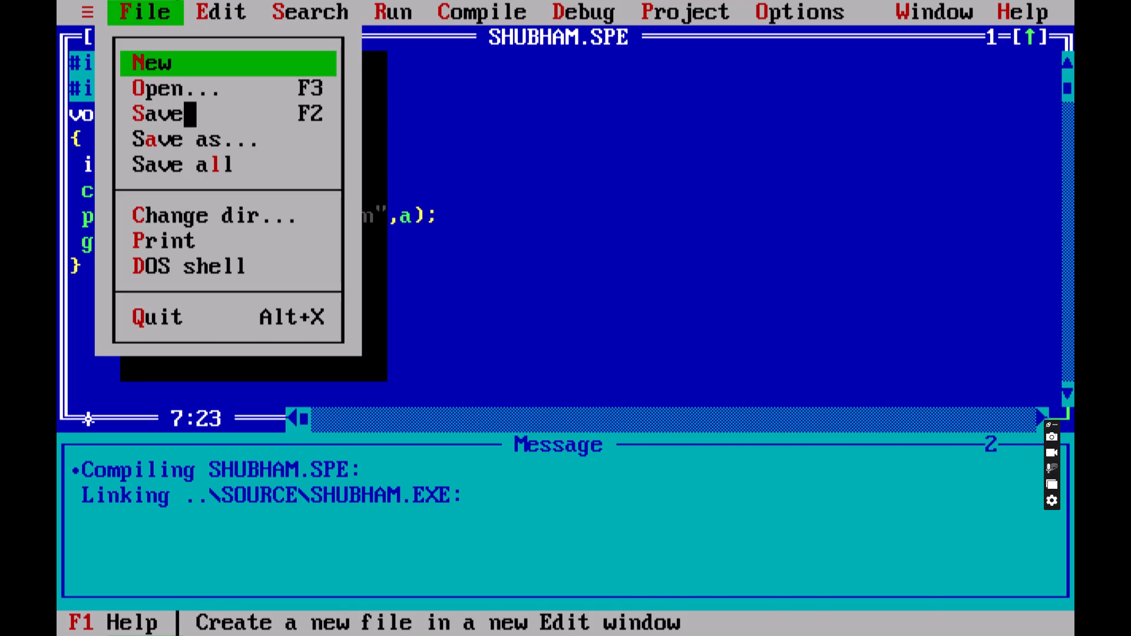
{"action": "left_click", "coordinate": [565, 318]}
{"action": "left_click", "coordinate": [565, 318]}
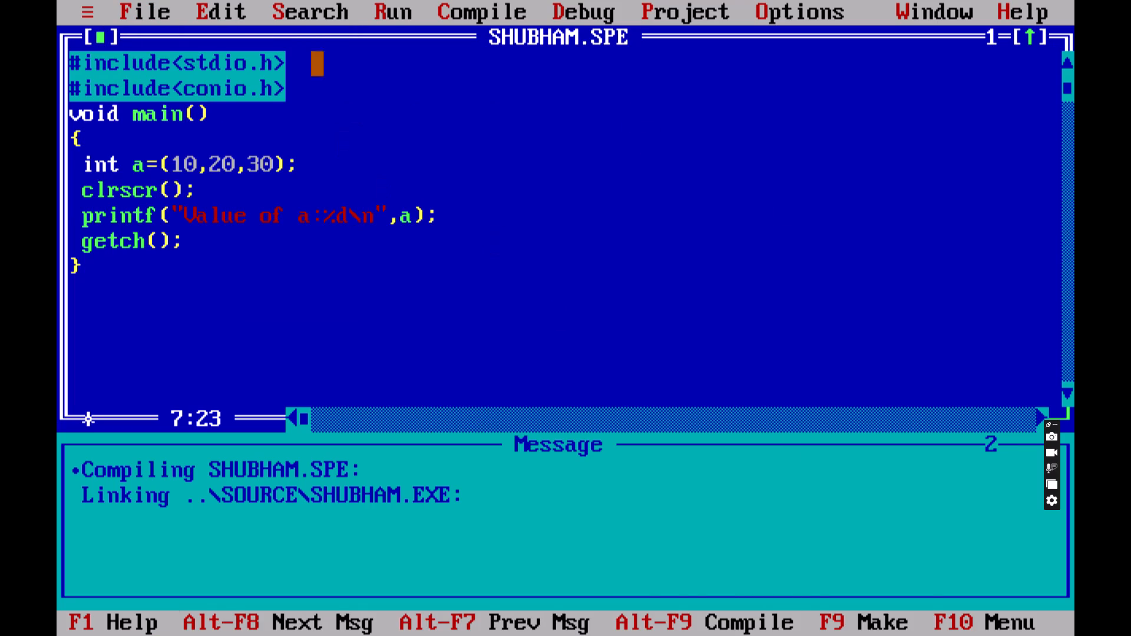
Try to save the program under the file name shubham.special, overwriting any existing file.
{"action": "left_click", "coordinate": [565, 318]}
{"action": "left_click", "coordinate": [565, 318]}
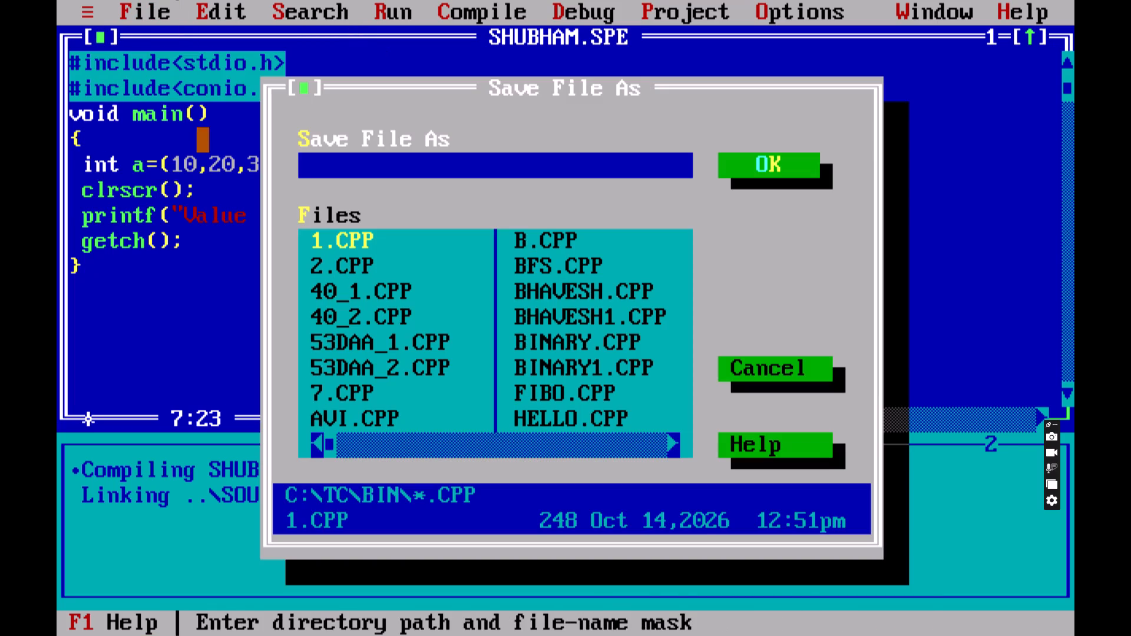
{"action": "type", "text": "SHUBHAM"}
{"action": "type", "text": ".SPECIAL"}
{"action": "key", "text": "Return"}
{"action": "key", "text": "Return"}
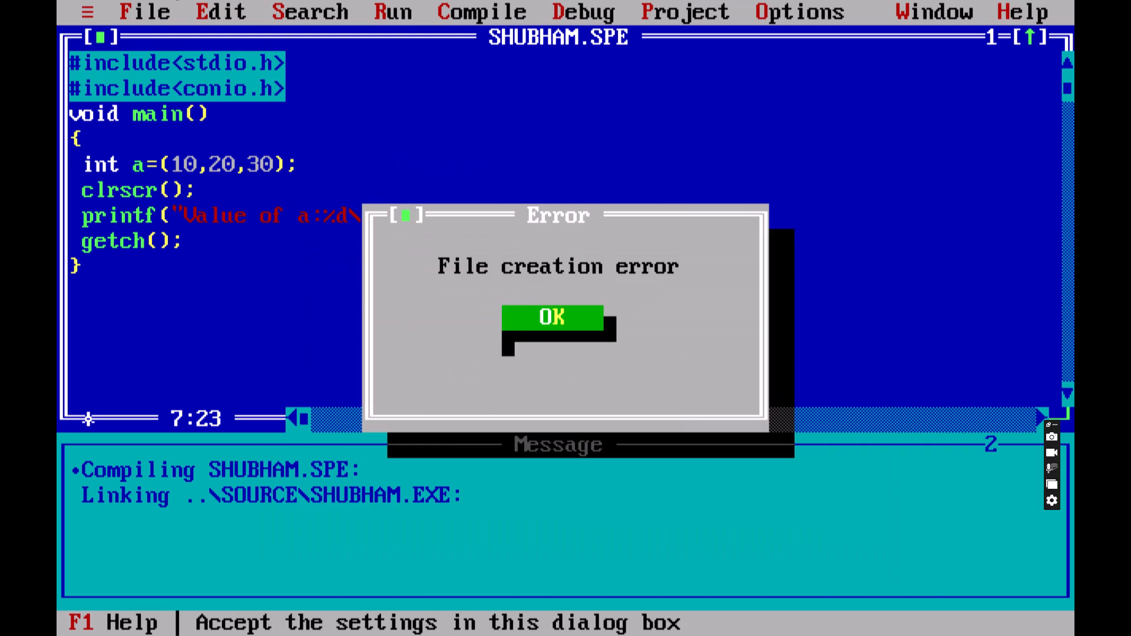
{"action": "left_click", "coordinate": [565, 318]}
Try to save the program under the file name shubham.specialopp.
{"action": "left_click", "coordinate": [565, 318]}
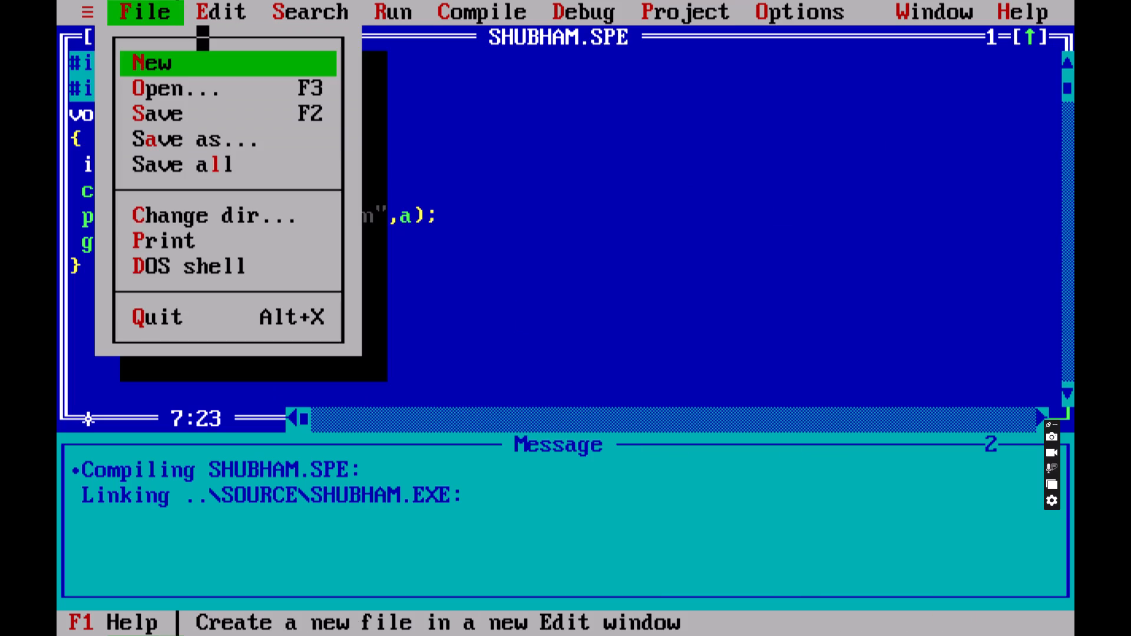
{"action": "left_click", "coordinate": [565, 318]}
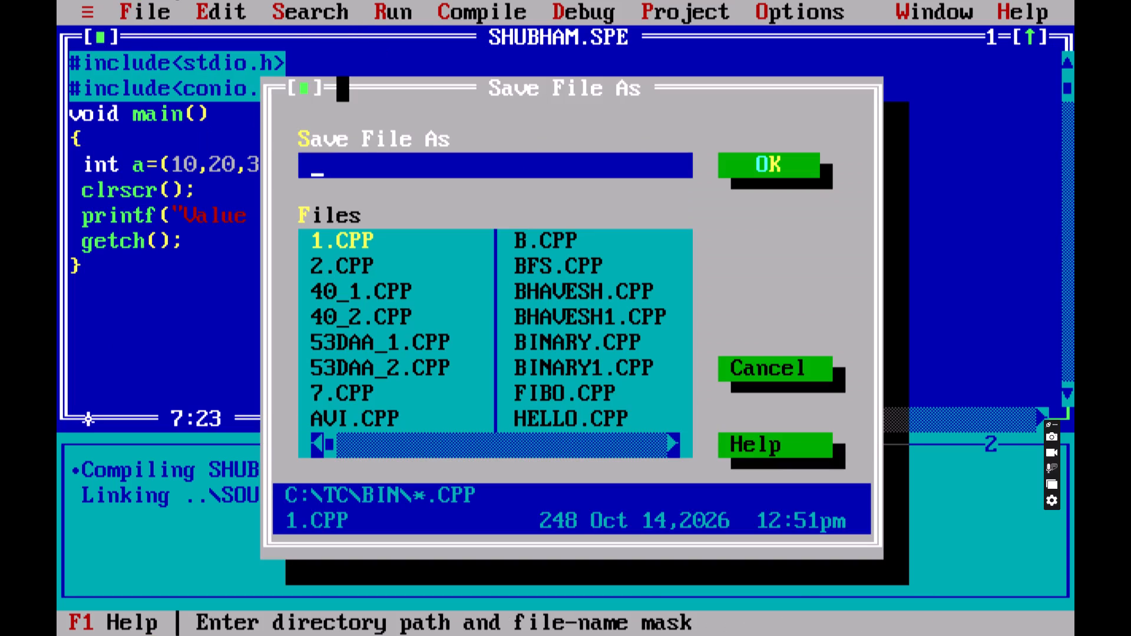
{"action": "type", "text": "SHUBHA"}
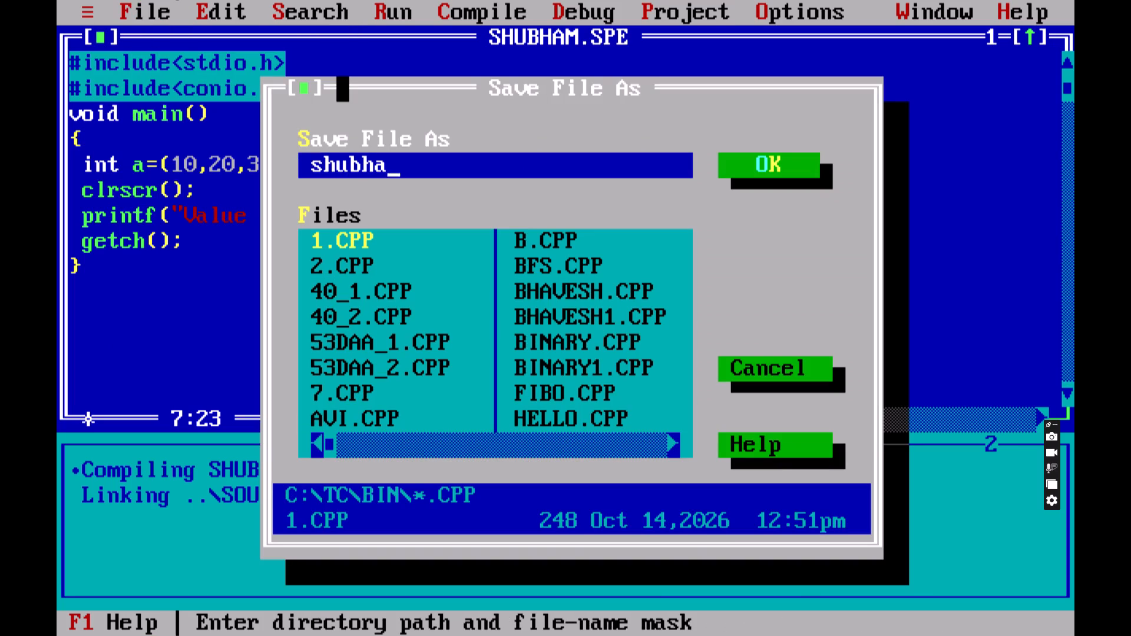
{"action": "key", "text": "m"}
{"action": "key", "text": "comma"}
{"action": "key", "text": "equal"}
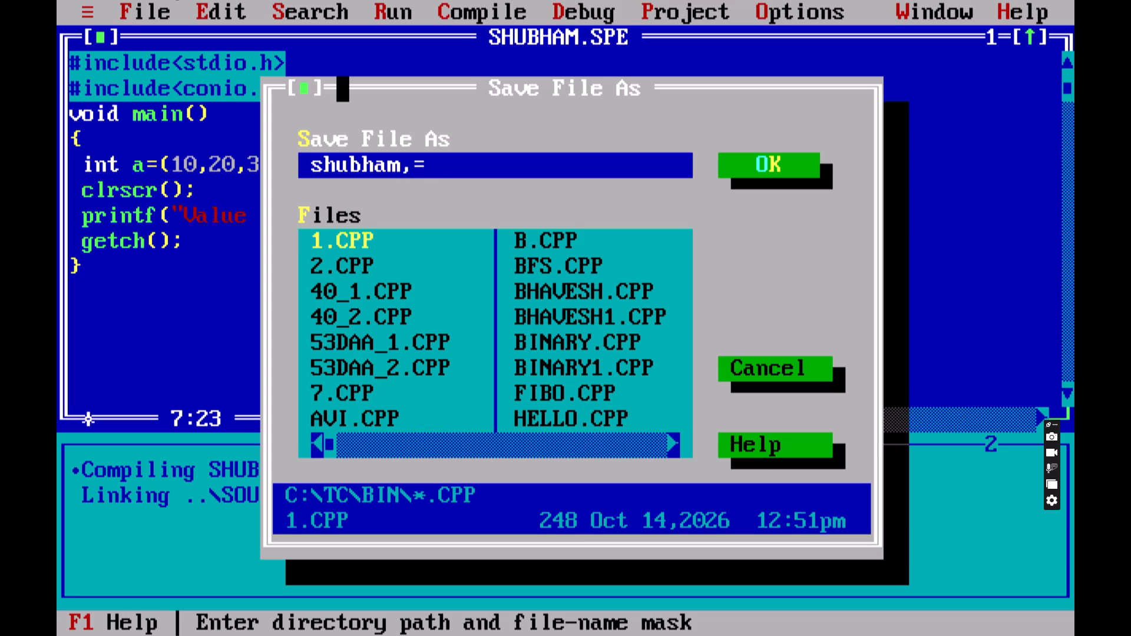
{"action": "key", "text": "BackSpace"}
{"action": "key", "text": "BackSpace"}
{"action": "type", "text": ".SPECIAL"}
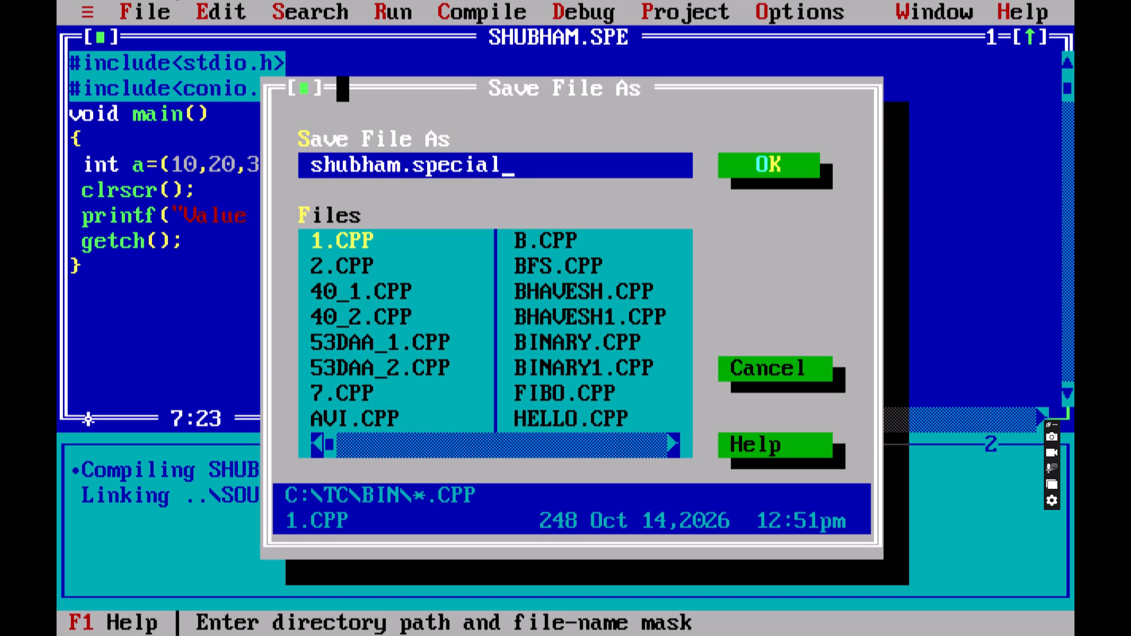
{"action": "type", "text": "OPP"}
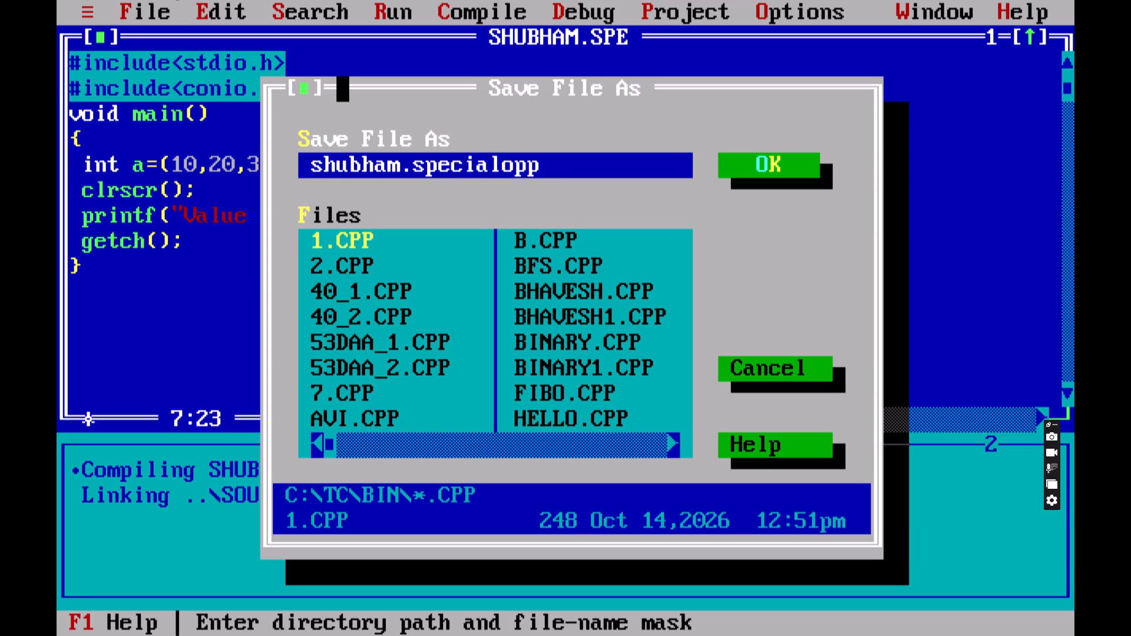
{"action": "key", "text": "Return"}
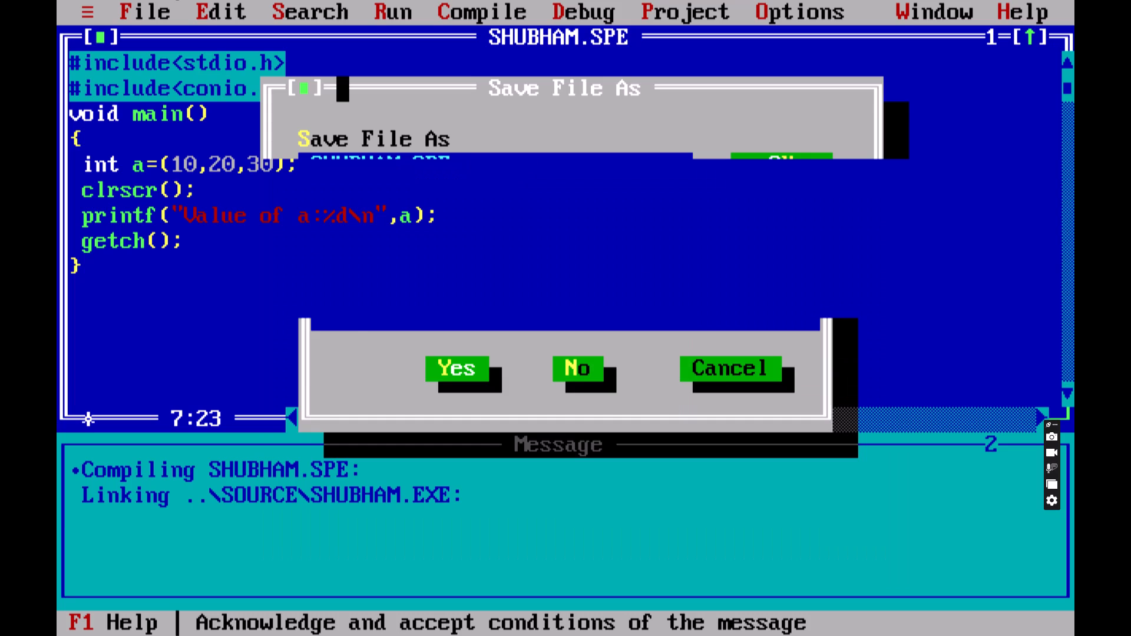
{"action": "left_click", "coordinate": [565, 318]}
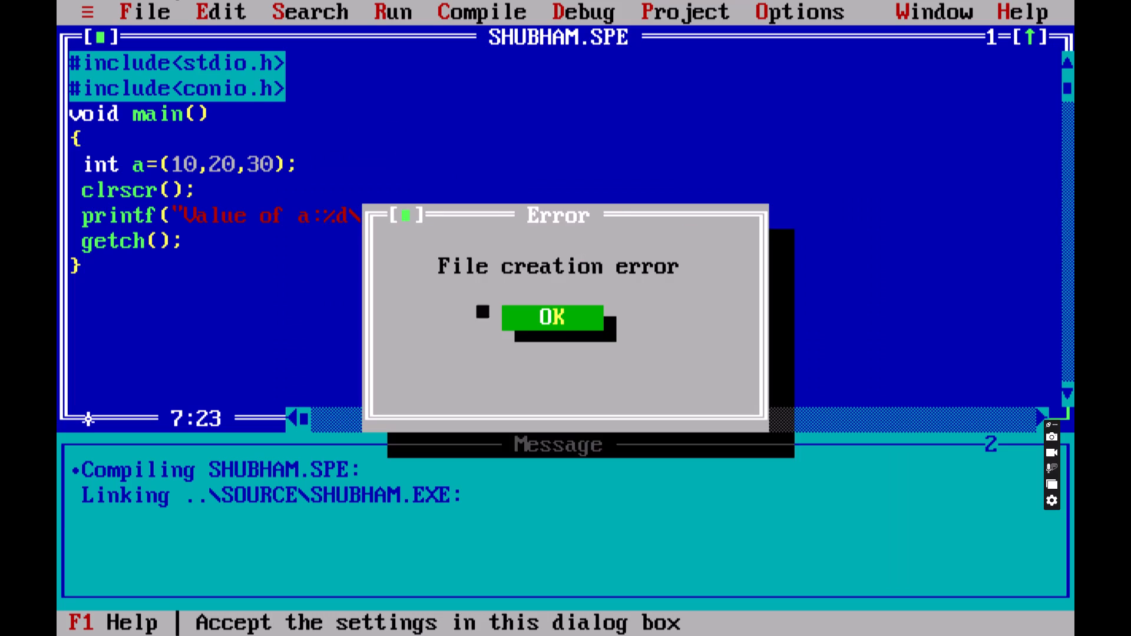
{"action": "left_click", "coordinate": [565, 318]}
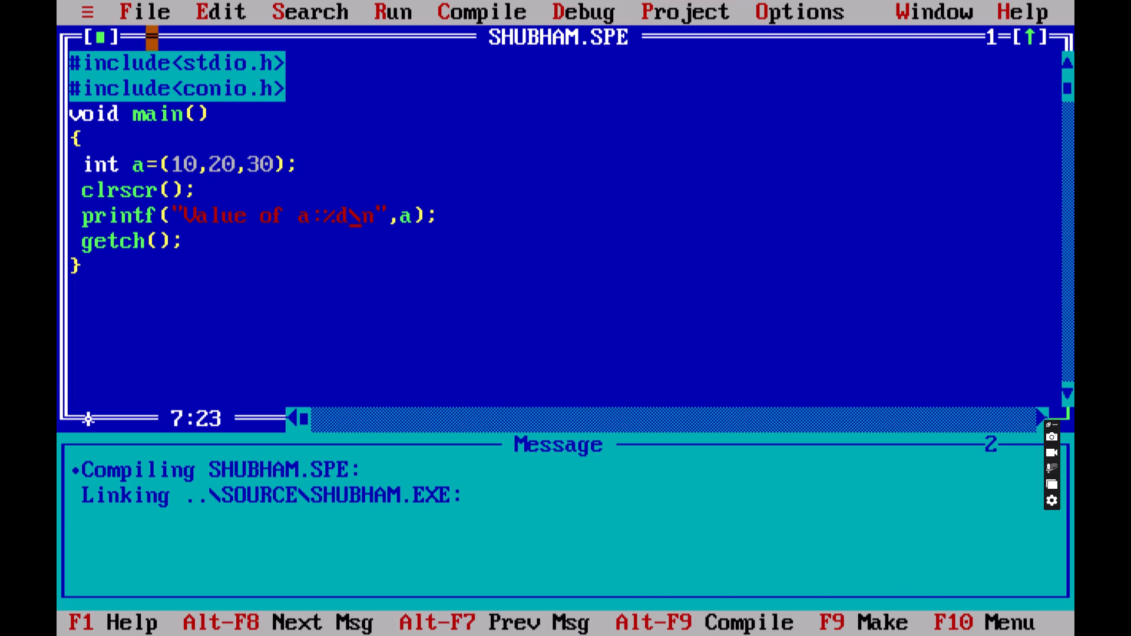
Save the program as a new file with the name specialoperatorinput.
{"action": "left_click", "coordinate": [565, 318]}
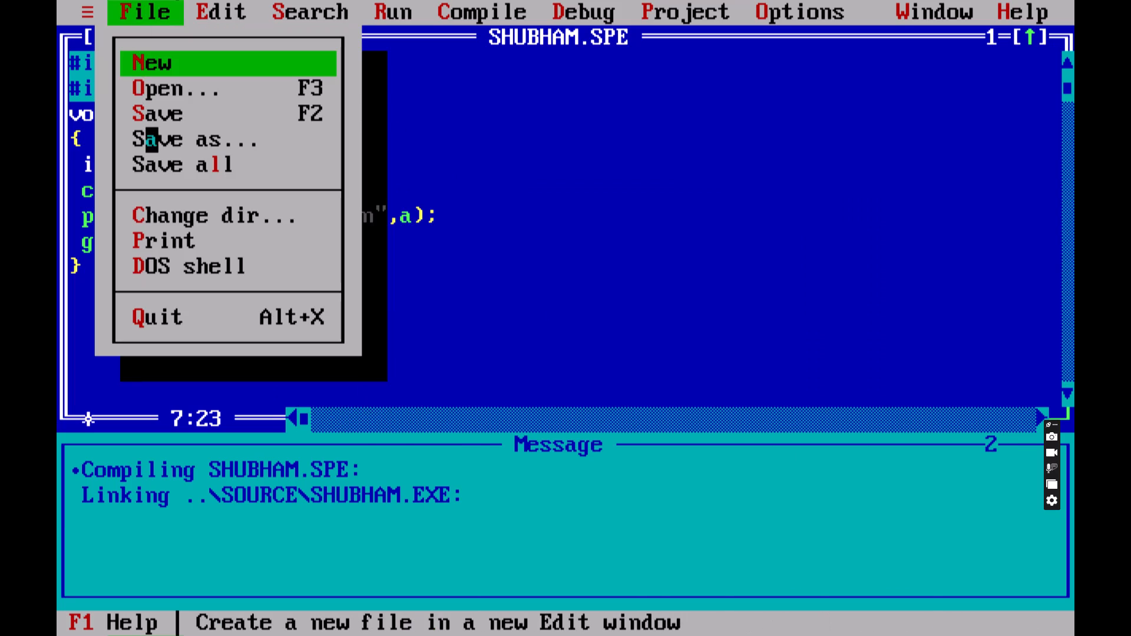
{"action": "left_click", "coordinate": [565, 318]}
{"action": "type", "text": "SPECIAL"}
{"action": "key", "text": "space"}
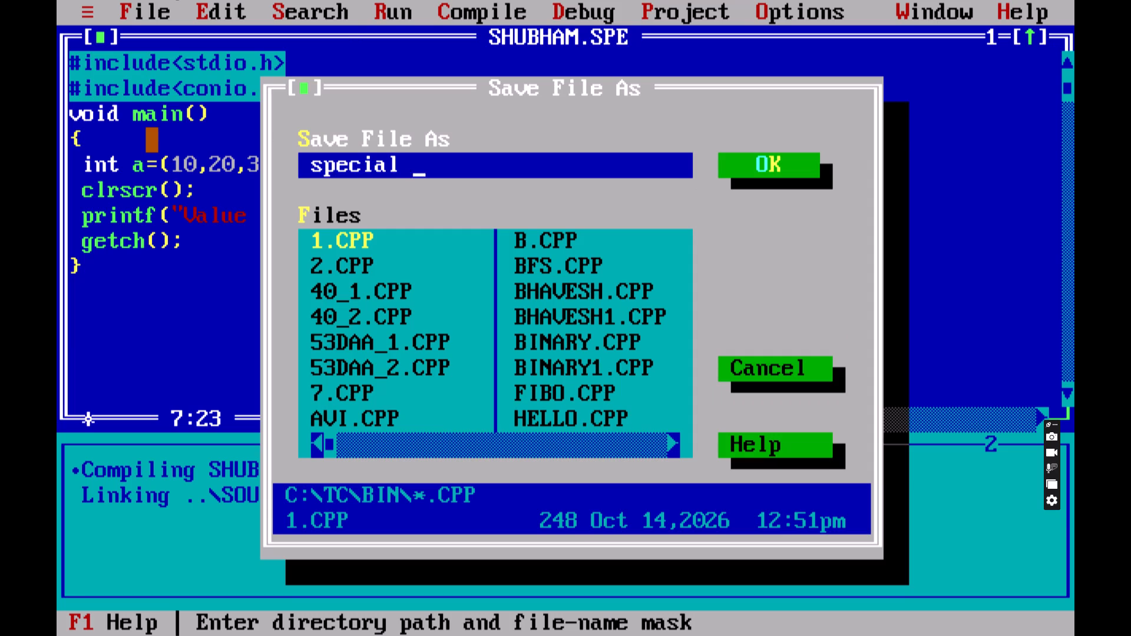
{"action": "type", "text": "OPPERATOR"}
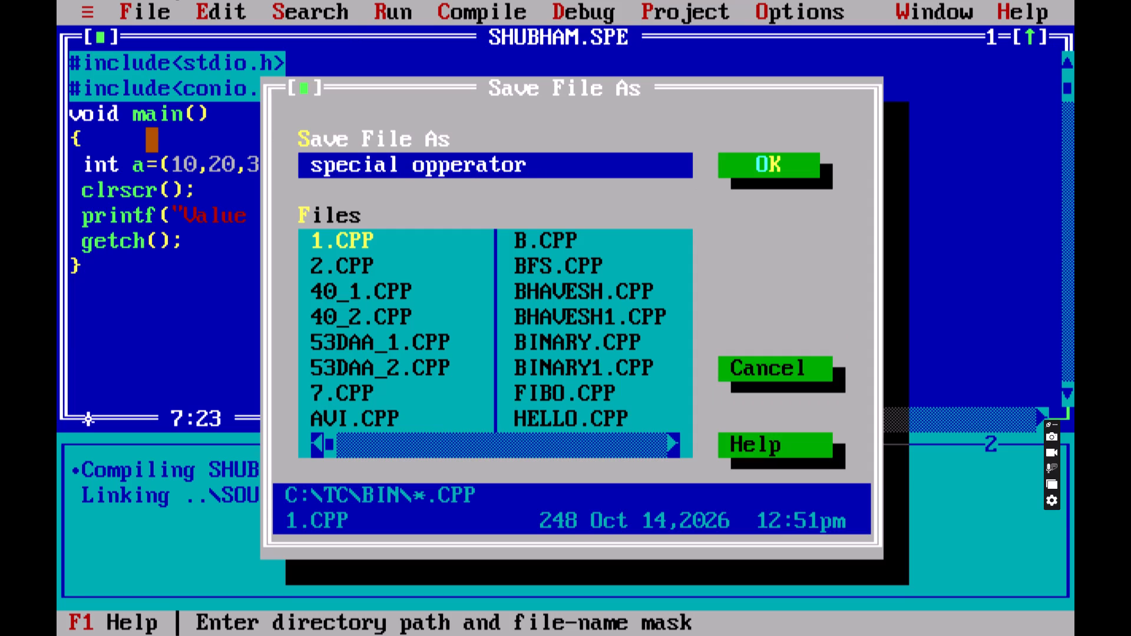
{"action": "key", "text": "Left"}
{"action": "key", "text": "Left"}
{"action": "key", "text": "Left"}
{"action": "key", "text": "Left"}
{"action": "key", "text": "Left"}
{"action": "key", "text": "Left"}
{"action": "key", "text": "BackSpace"}
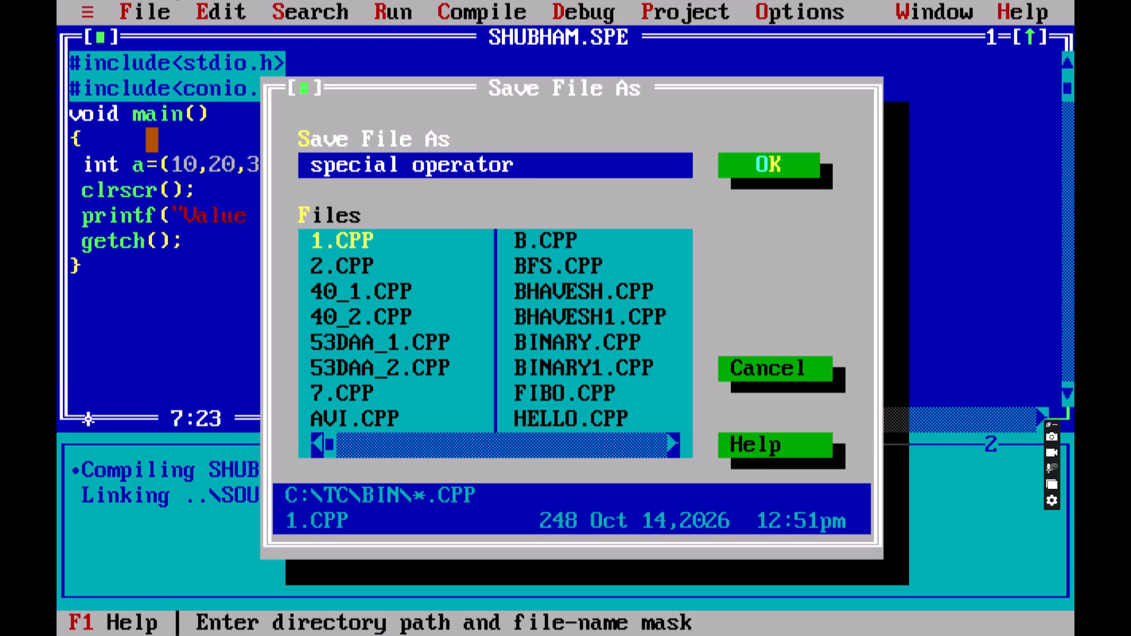
{"action": "key", "text": "Left"}
{"action": "key", "text": "Left"}
{"action": "key", "text": "BackSpace"}
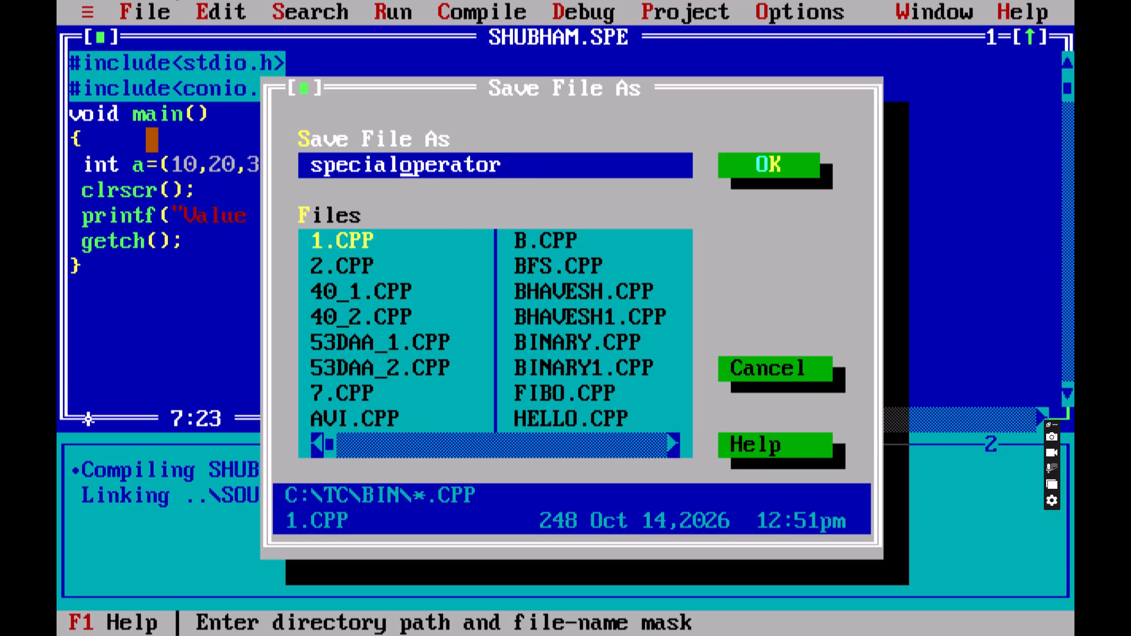
{"action": "key", "text": "Right"}
{"action": "key", "text": "Right"}
{"action": "key", "text": "Right"}
{"action": "key", "text": "Right"}
{"action": "key", "text": "Right"}
{"action": "key", "text": "Right"}
{"action": "key", "text": "Right"}
{"action": "key", "text": "Right"}
{"action": "key", "text": "Right"}
{"action": "key", "text": "Right"}
{"action": "type", "text": "INPUYT"}
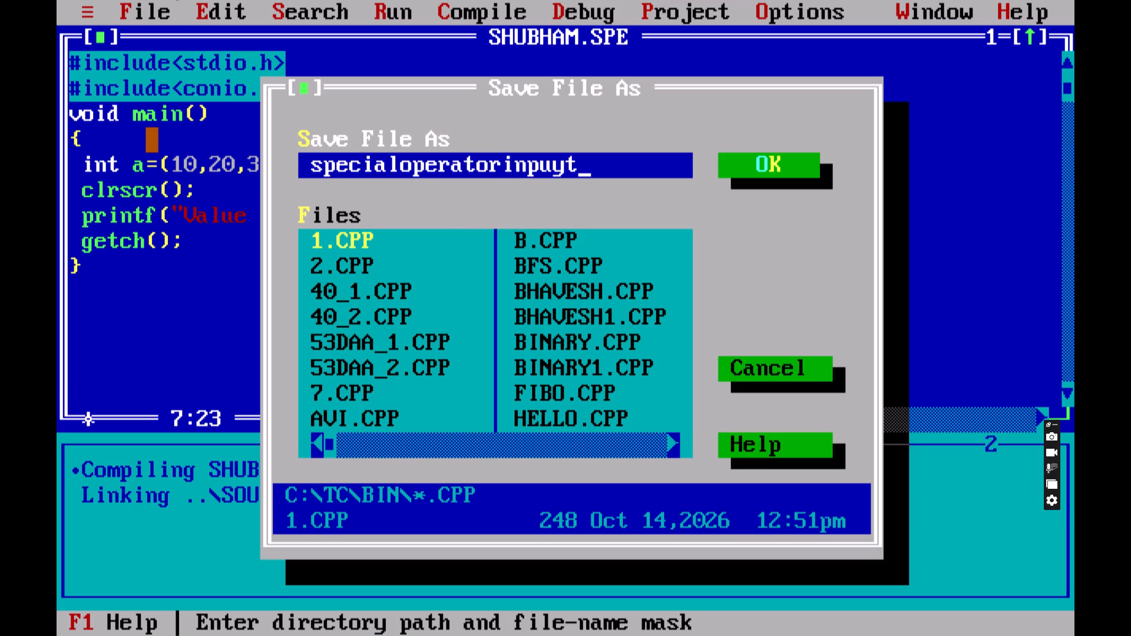
{"action": "key", "text": "BackSpace"}
{"action": "key", "text": "BackSpace"}
{"action": "key", "text": "t"}
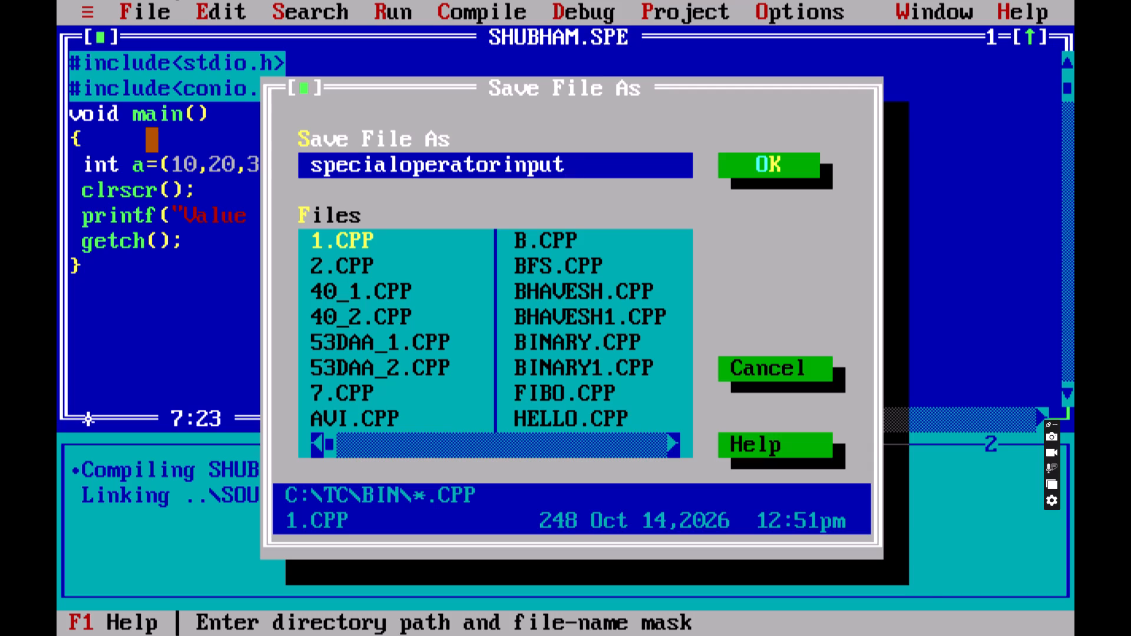
{"action": "key", "text": "Return"}
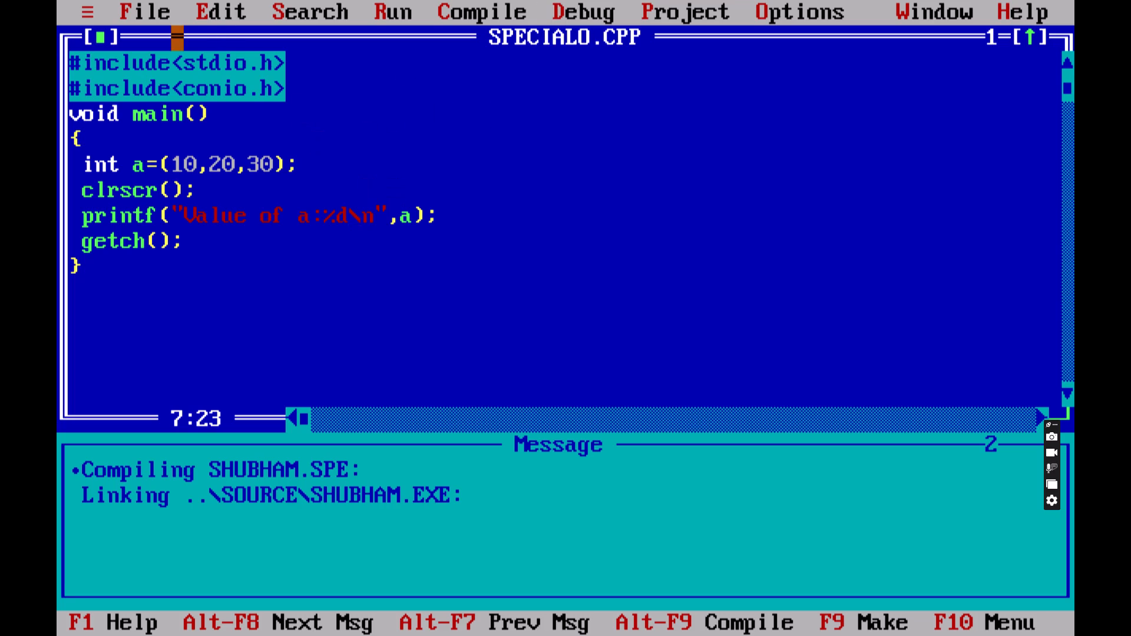
Bring up the file-management commands for the saved program.
{"action": "left_click", "coordinate": [565, 318]}
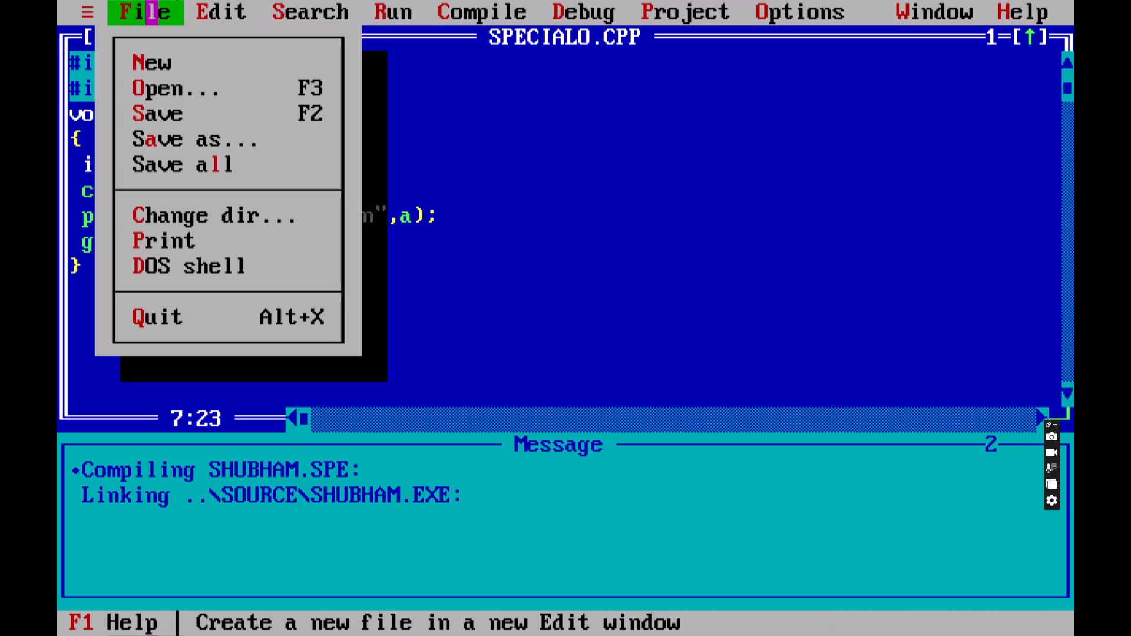
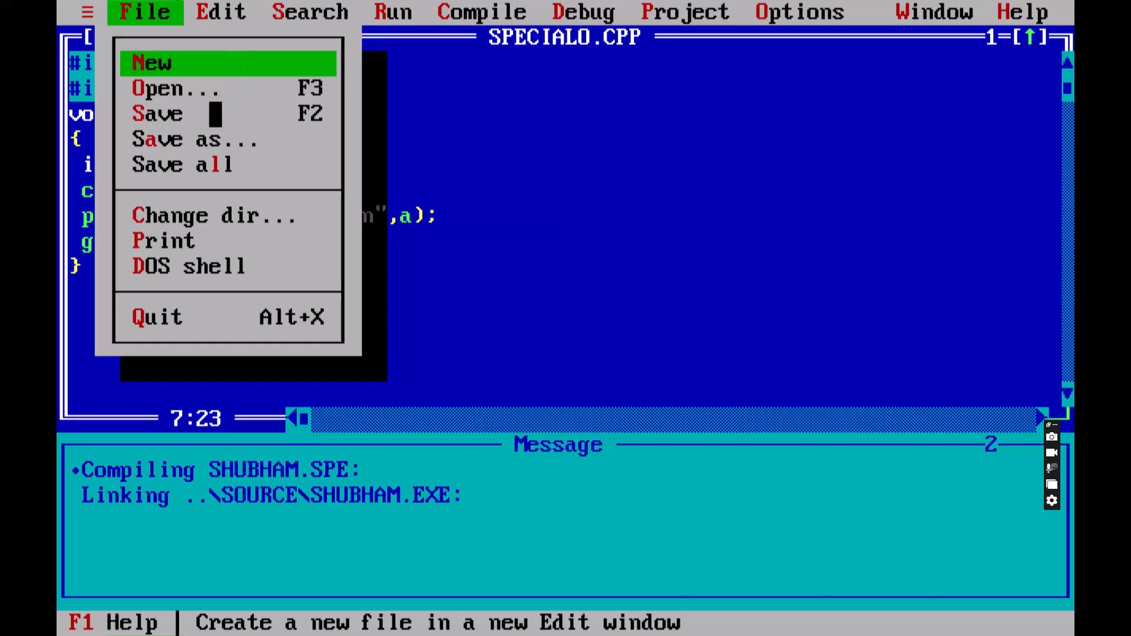
Run the comma operator program and bring its output screen out of full-screen view.
{"action": "left_click", "coordinate": [565, 318]}
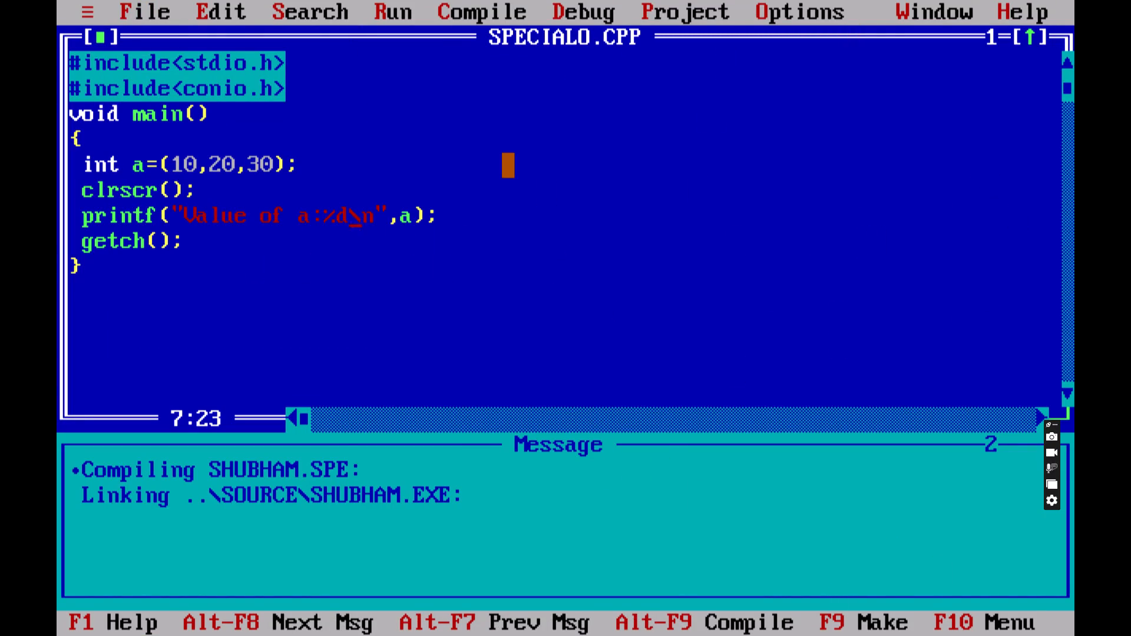
{"action": "key", "text": "ctrl+F9"}
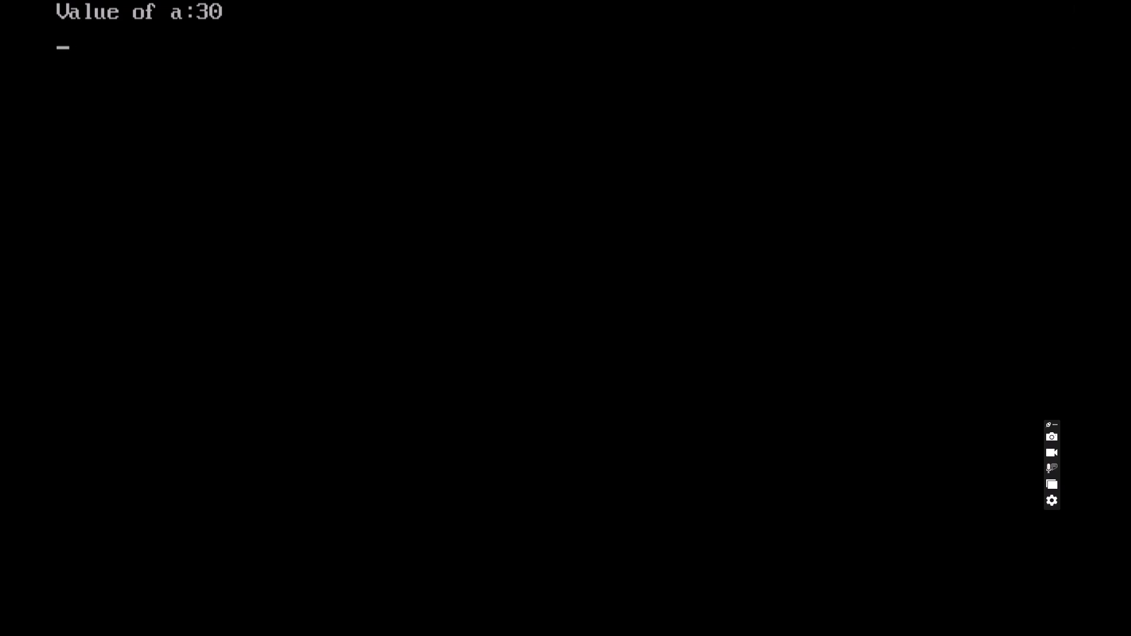
{"action": "key", "text": "ctrl+alt+Return"}
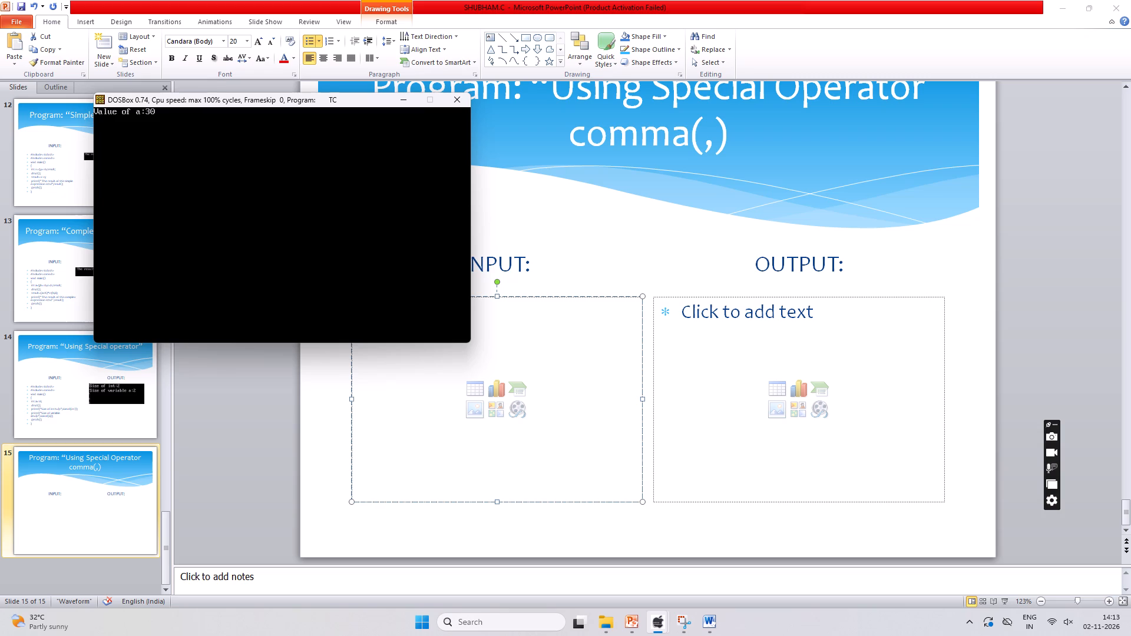
Capture a snip of the program's output area showing the value of a with the Snipping Tool.
{"action": "left_click", "coordinate": [675, 632]}
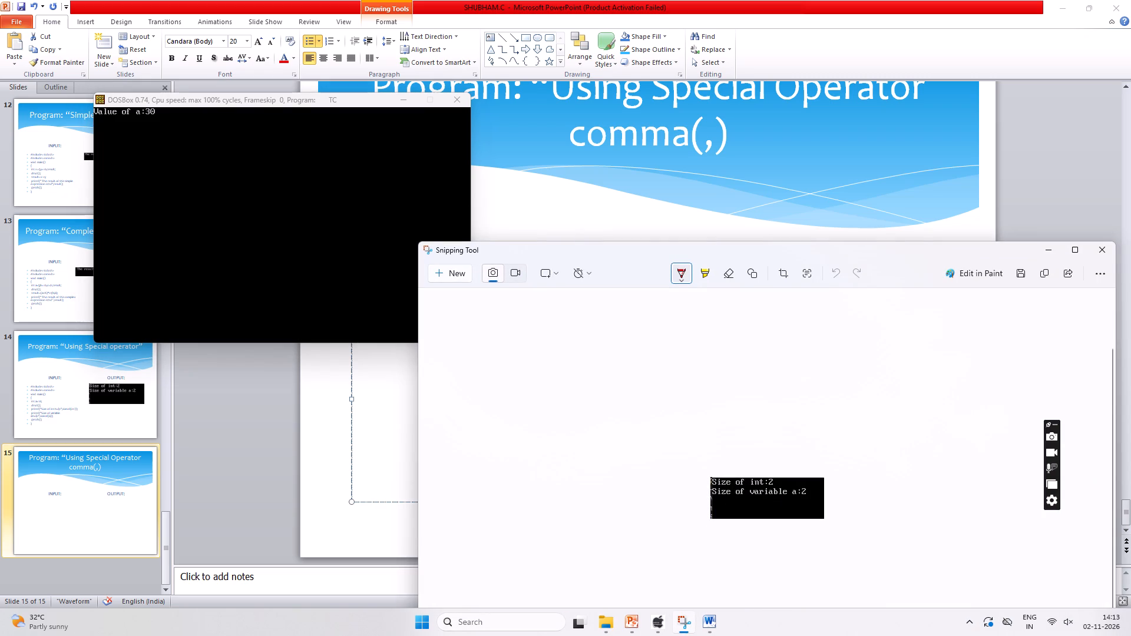
{"action": "left_click", "coordinate": [453, 264]}
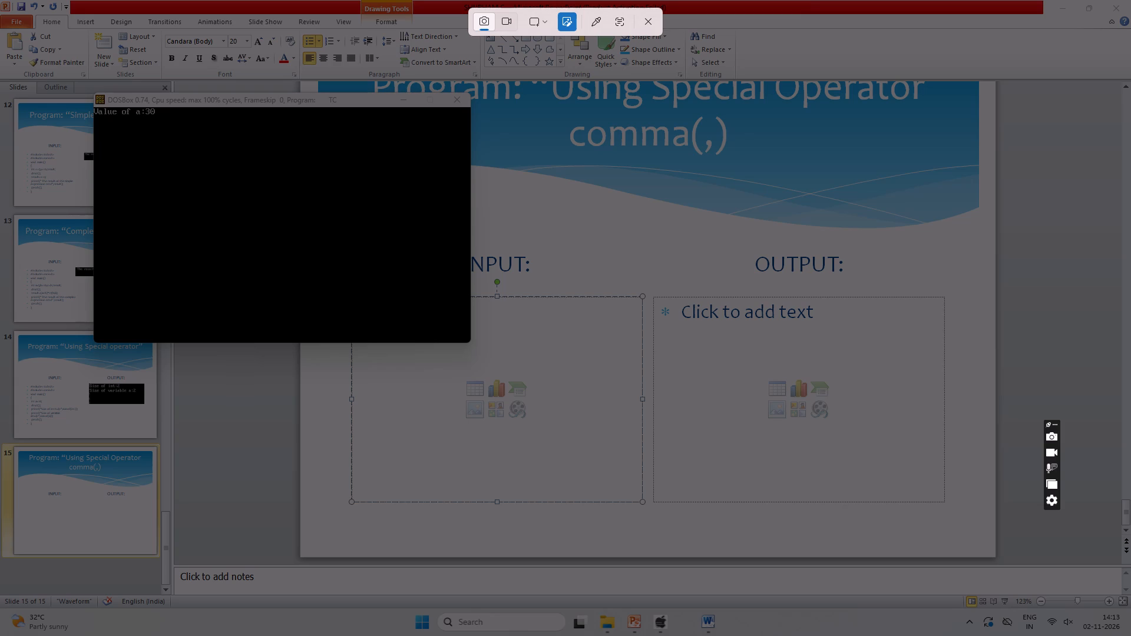
{"action": "left_click_drag", "start_coordinate": [92, 107], "coordinate": [183, 152]}
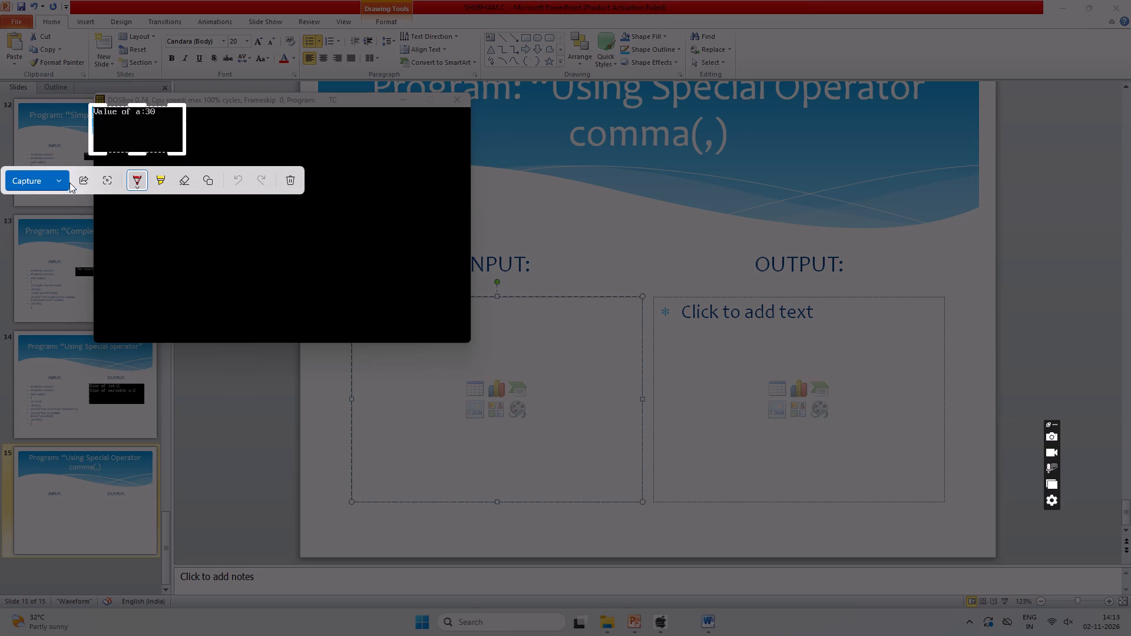
{"action": "left_click", "coordinate": [29, 178]}
{"action": "left_click", "coordinate": [1007, 469]}
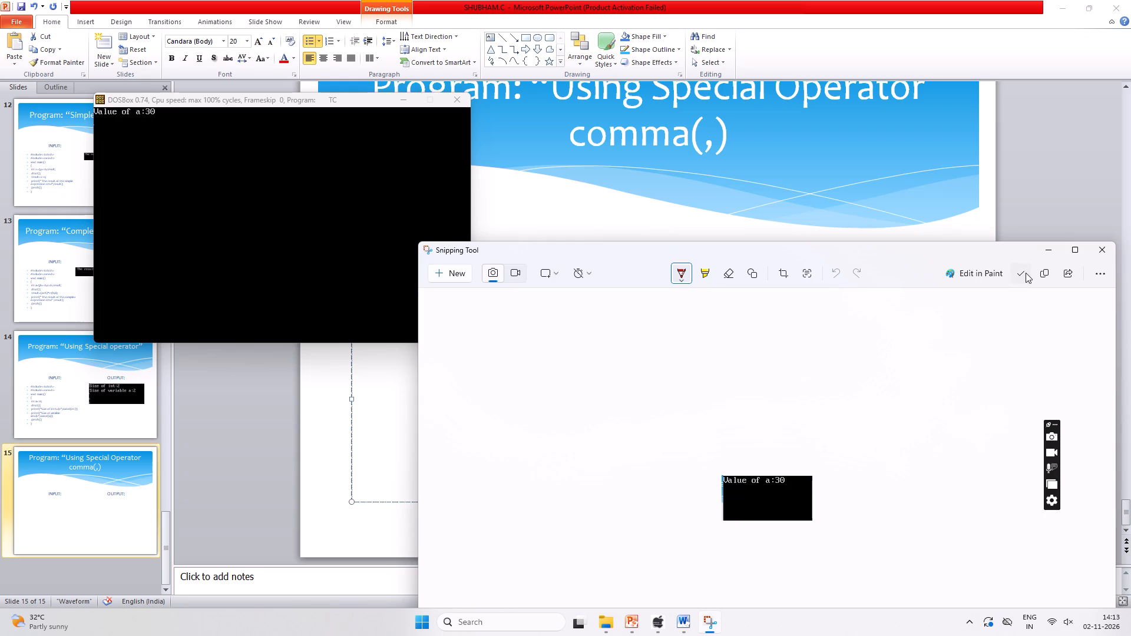
Save the snip as a PNG named SPECIAL OPERATOR OUTPUT in the Screenshots folder, replacing the existing file.
{"action": "left_click", "coordinate": [1026, 272]}
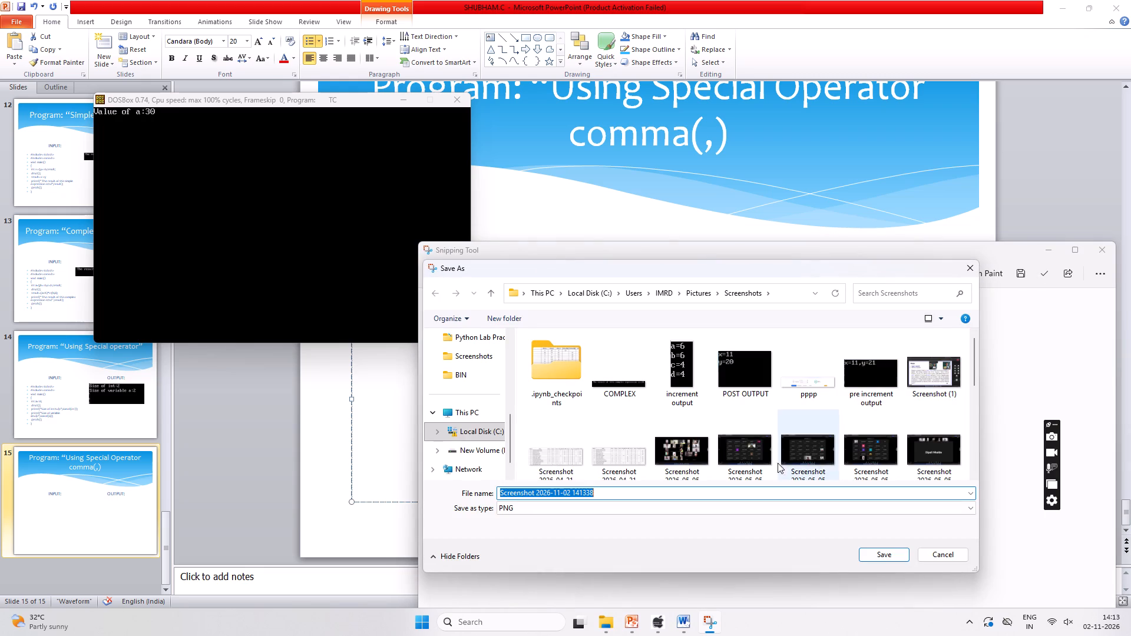
{"action": "left_click", "coordinate": [772, 494]}
{"action": "key", "text": "BackSpace"}
{"action": "key", "text": "BackSpace"}
{"action": "key", "text": "BackSpace"}
{"action": "key", "text": "BackSpace"}
{"action": "key", "text": "BackSpace"}
{"action": "key", "text": "BackSpace"}
{"action": "key", "text": "BackSpace"}
{"action": "key", "text": "BackSpace"}
{"action": "key", "text": "BackSpace"}
{"action": "key", "text": "BackSpace"}
{"action": "key", "text": "BackSpace"}
{"action": "key", "text": "BackSpace"}
{"action": "key", "text": "BackSpace"}
{"action": "key", "text": "BackSpace"}
{"action": "key", "text": "BackSpace"}
{"action": "key", "text": "BackSpace"}
{"action": "key", "text": "BackSpace"}
{"action": "key", "text": "BackSpace"}
{"action": "key", "text": "BackSpace"}
{"action": "key", "text": "BackSpace"}
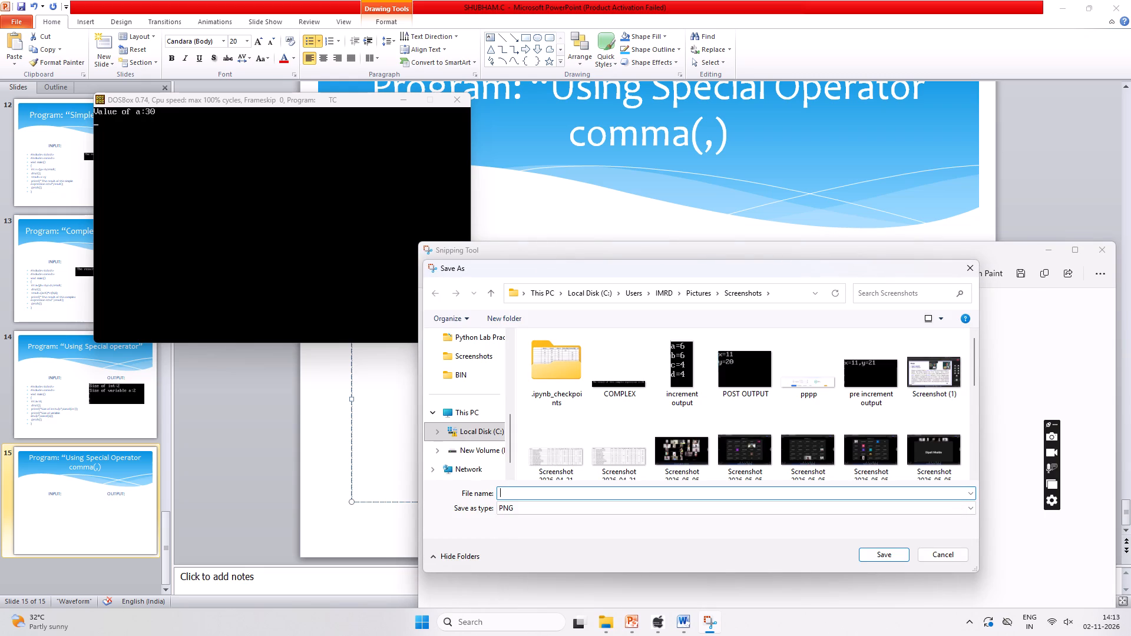
{"action": "type", "text": "SPECIAL OPERAT0OR"}
{"action": "key", "text": "space"}
{"action": "key", "text": "BackSpace"}
{"action": "key", "text": "BackSpace"}
{"action": "key", "text": "BackSpace"}
{"action": "key", "text": "BackSpace"}
{"action": "type", "text": "OR"}
{"action": "key", "text": "space"}
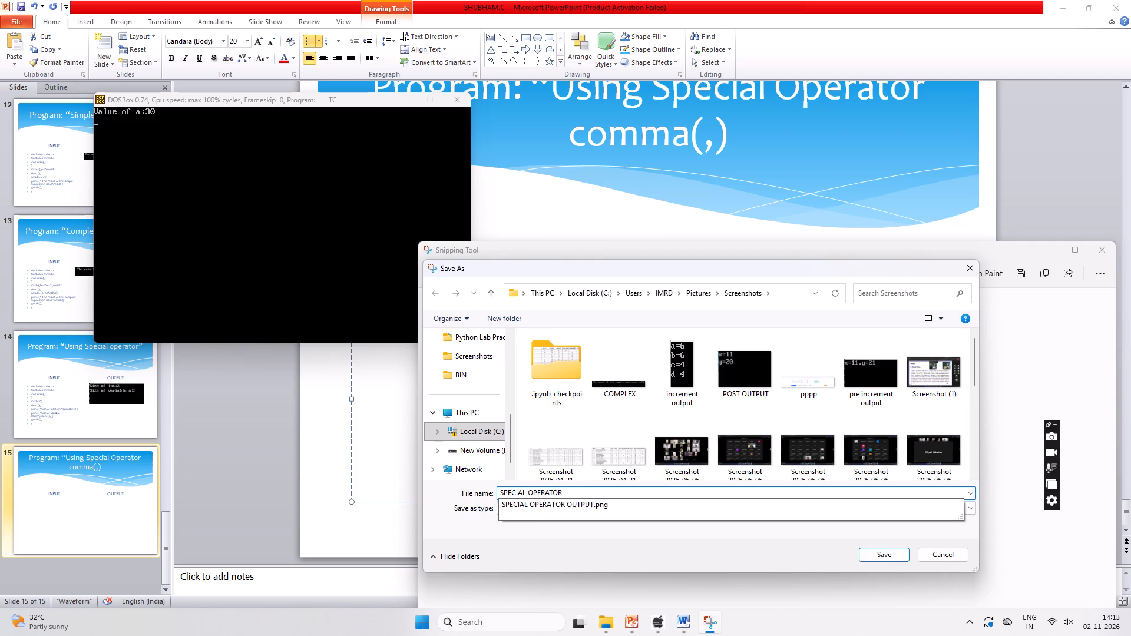
{"action": "type", "text": "OUTPUT"}
{"action": "key", "text": "Return"}
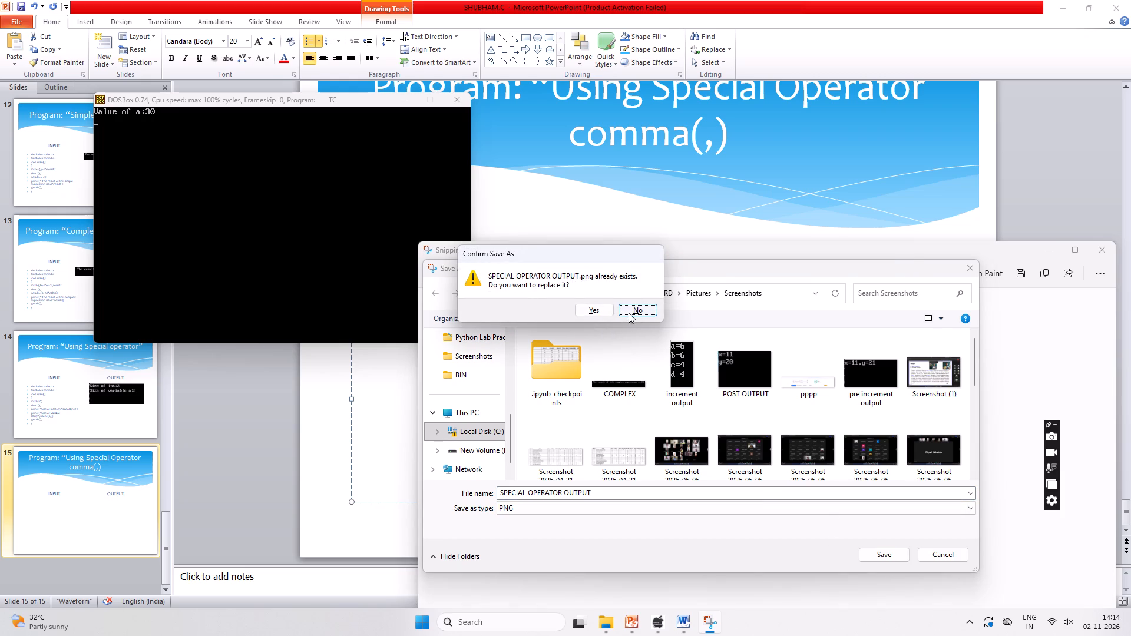
{"action": "left_click", "coordinate": [588, 310]}
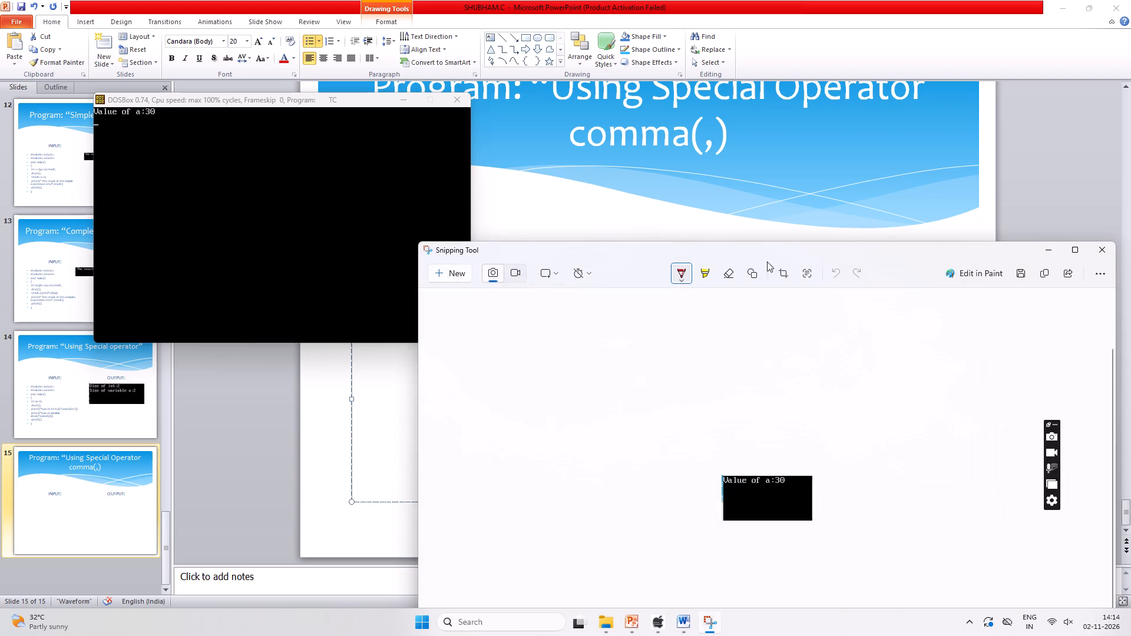
Close the Snipping Tool and the DOSBox window to return to the presentation.
{"action": "left_click", "coordinate": [1104, 249]}
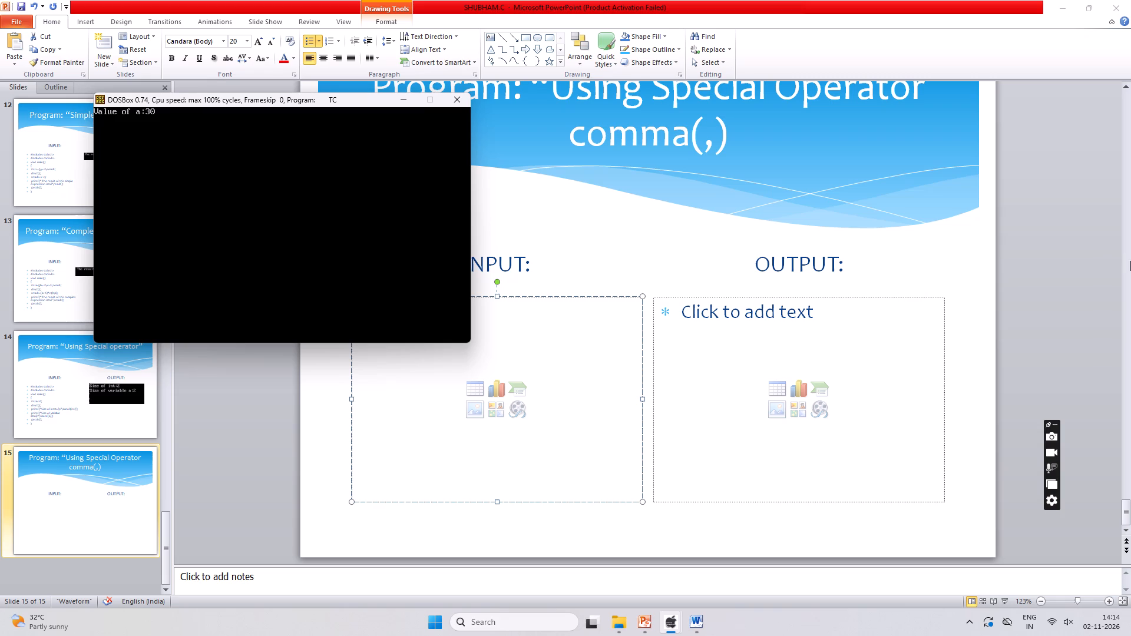
{"action": "left_click", "coordinate": [450, 102]}
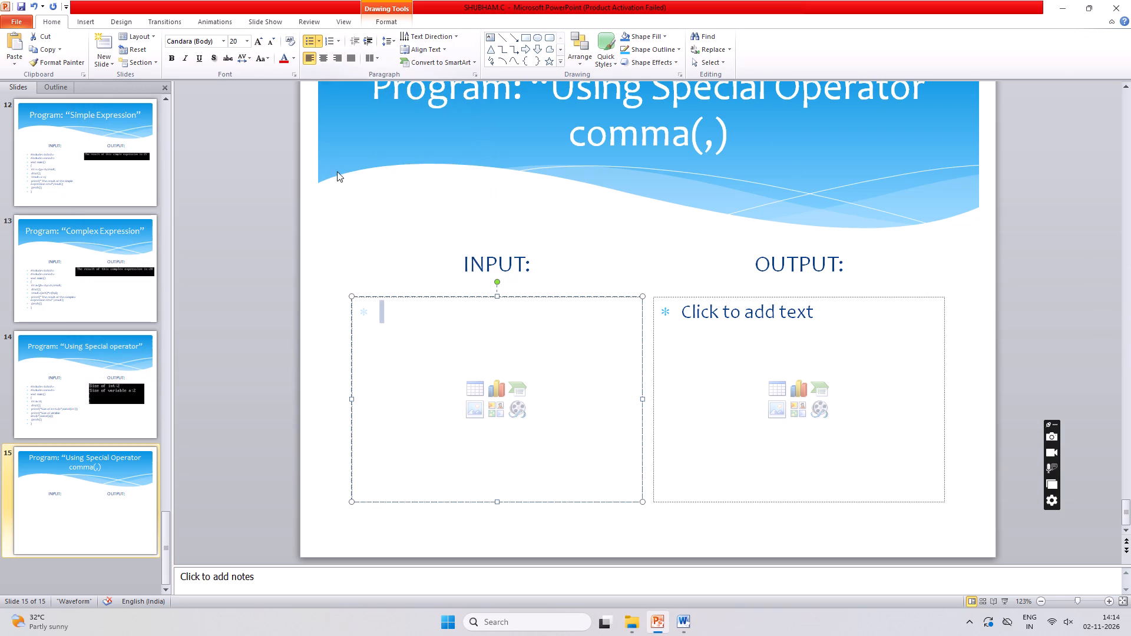
Insert the SPECIAL OPERATOR OUTPUT picture from the Screenshots folder into slide 15's OUTPUT placeholder.
{"action": "left_click", "coordinate": [767, 411]}
{"action": "left_click", "coordinate": [769, 411]}
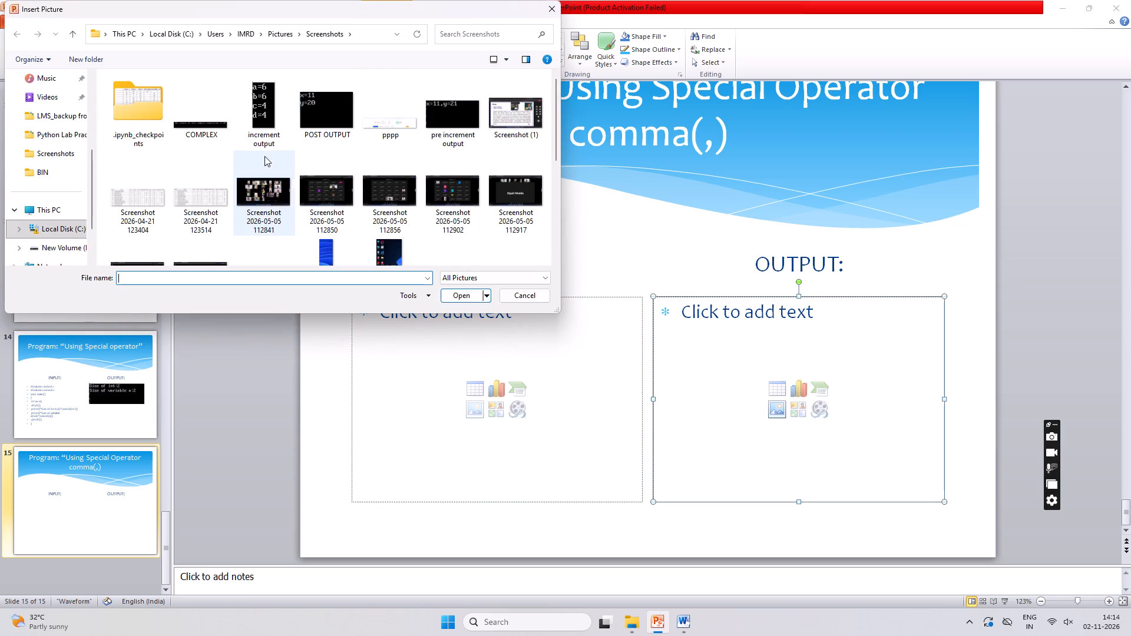
{"action": "scroll", "coordinate": [192, 191], "scroll_direction": "down", "scroll_amount": 7}
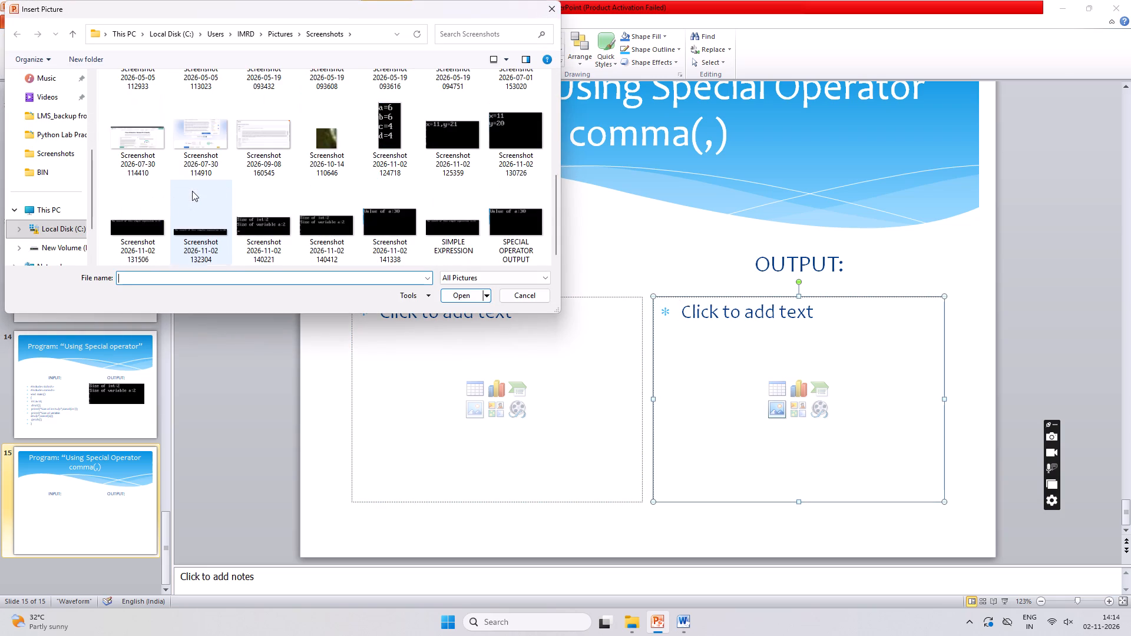
{"action": "scroll", "coordinate": [192, 191], "scroll_direction": "down", "scroll_amount": 3}
{"action": "left_click", "coordinate": [519, 244]}
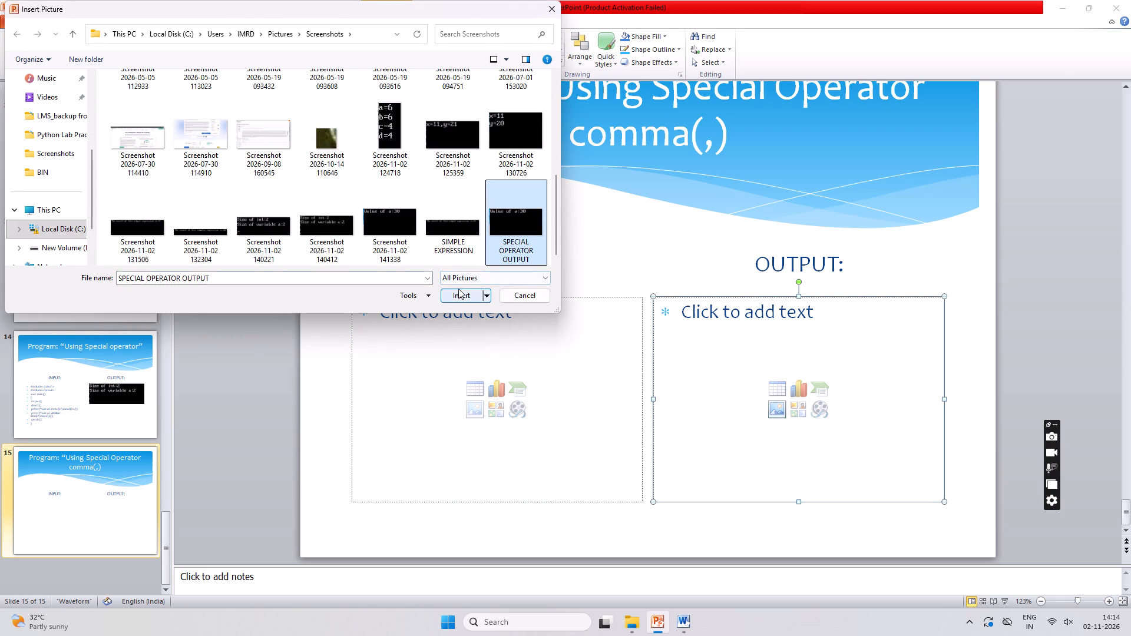
{"action": "left_click", "coordinate": [457, 296]}
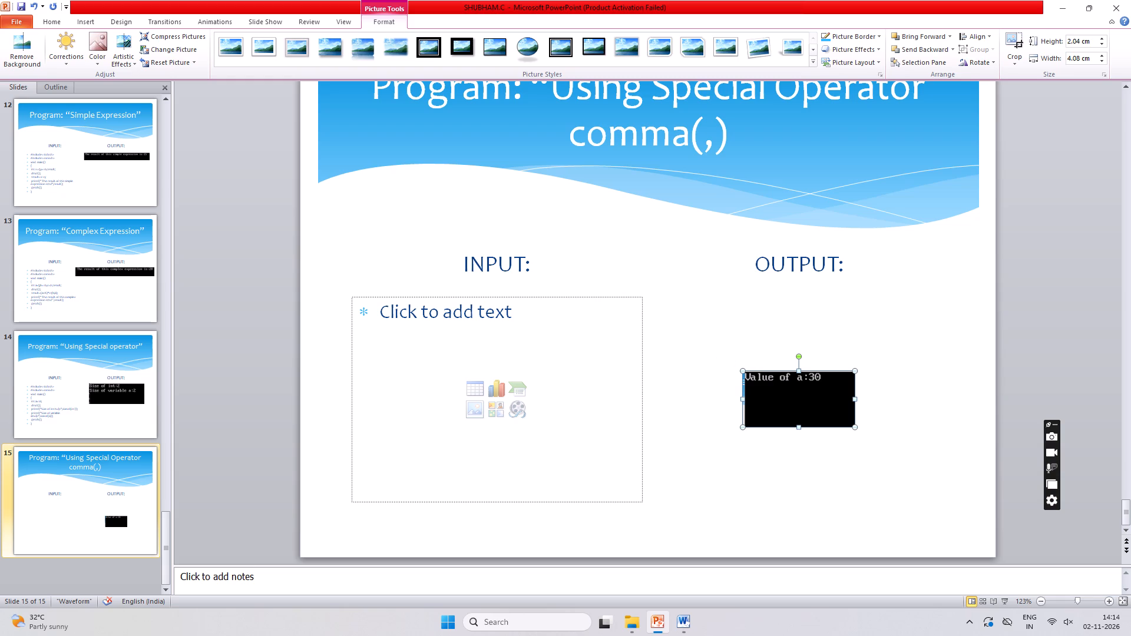
Enlarge the output picture to about 3.37 cm by 6.73 cm and position it just below the OUTPUT heading.
{"action": "left_click_drag", "start_coordinate": [742, 370], "coordinate": [707, 334]}
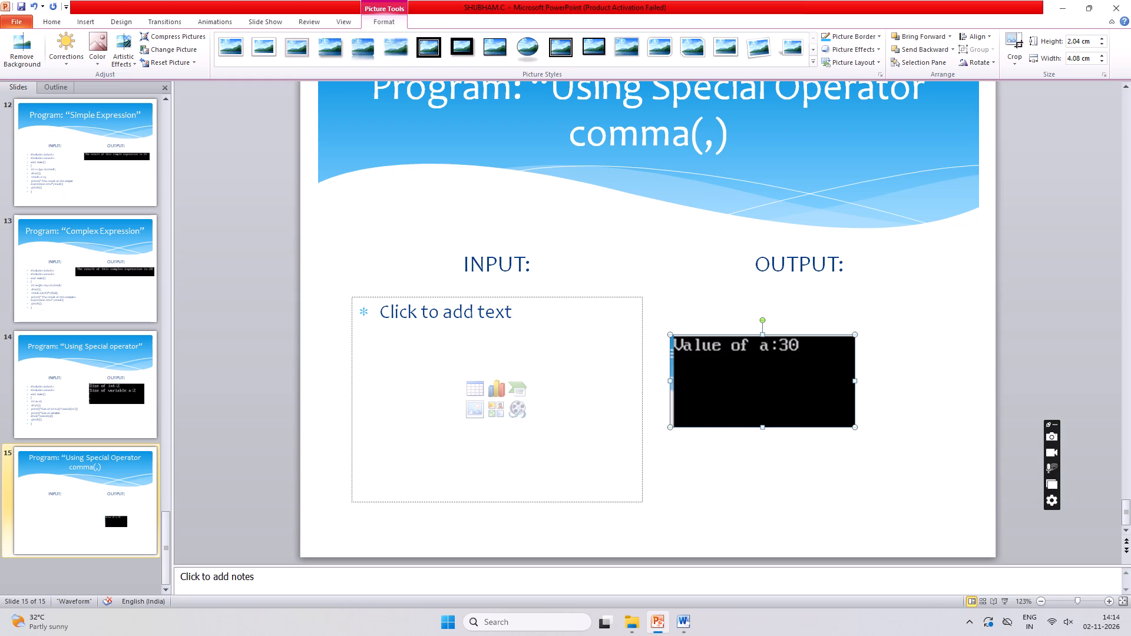
{"action": "left_click_drag", "start_coordinate": [752, 371], "coordinate": [785, 338]}
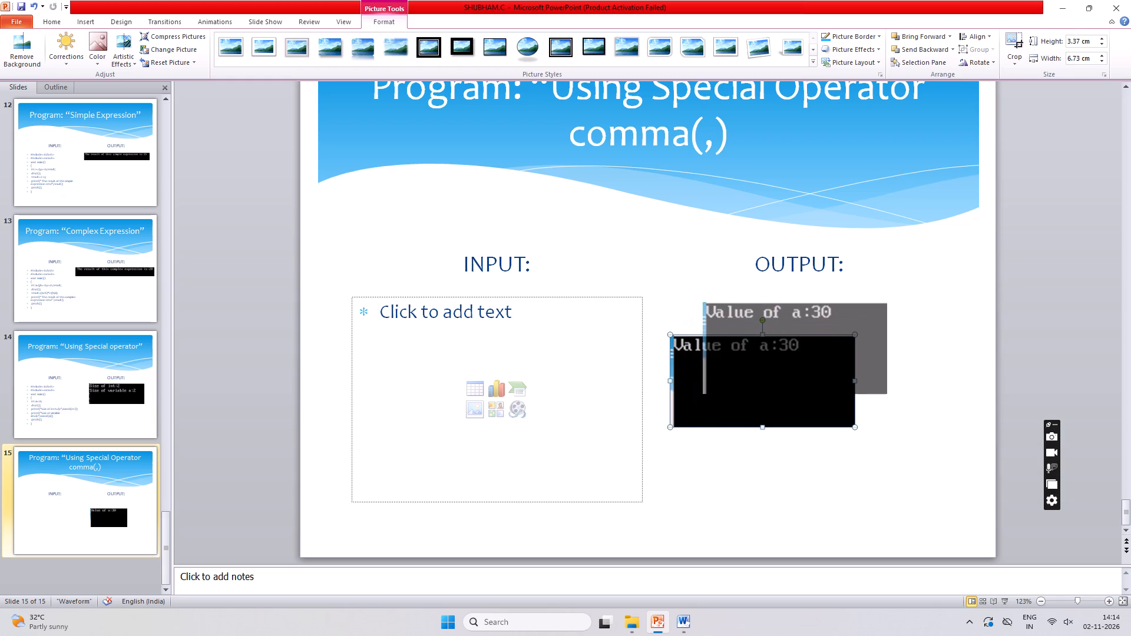
{"action": "left_click_drag", "start_coordinate": [785, 338], "coordinate": [789, 331]}
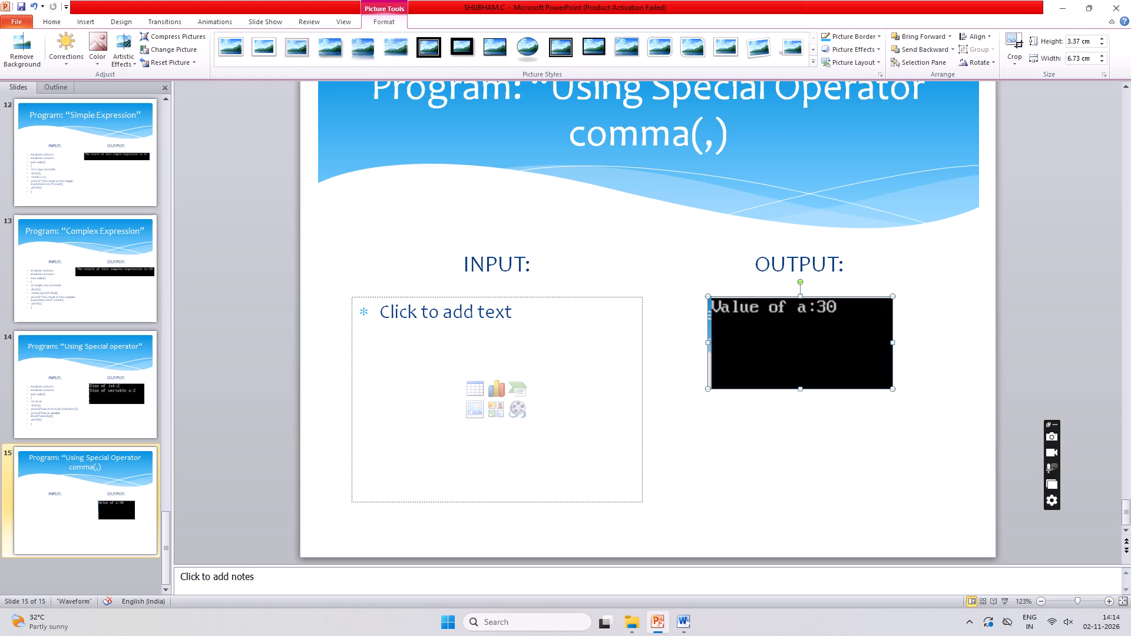
Place the cursor in slide 15's INPUT placeholder, then browse to the newest program files in C:\TurboC4\TC\BIN.
{"action": "left_click", "coordinate": [484, 330]}
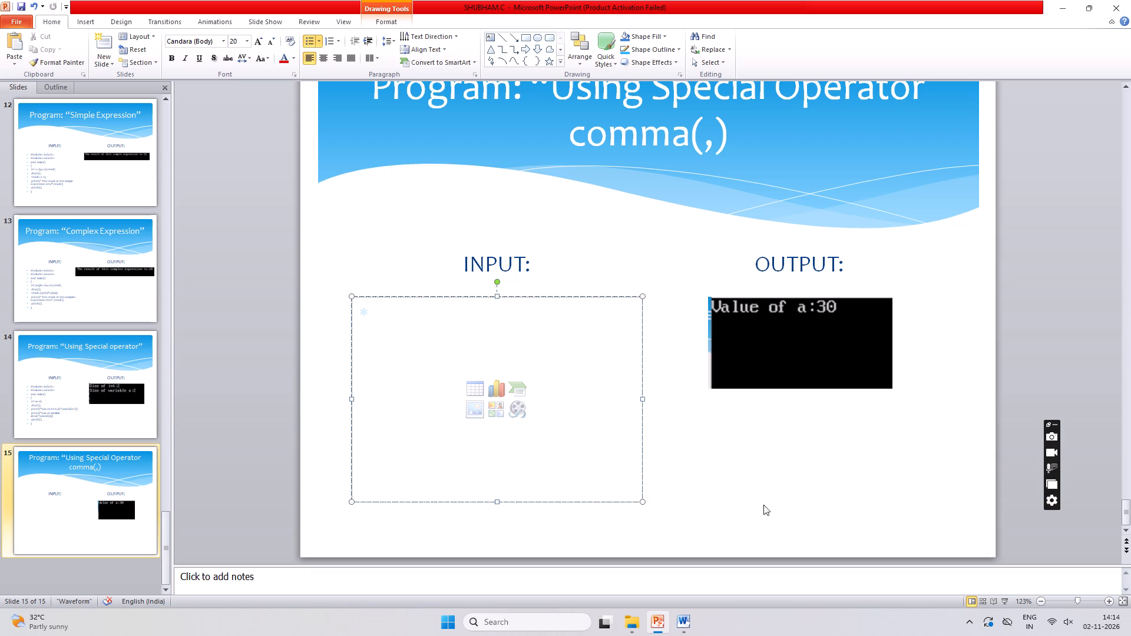
{"action": "left_click", "coordinate": [630, 622]}
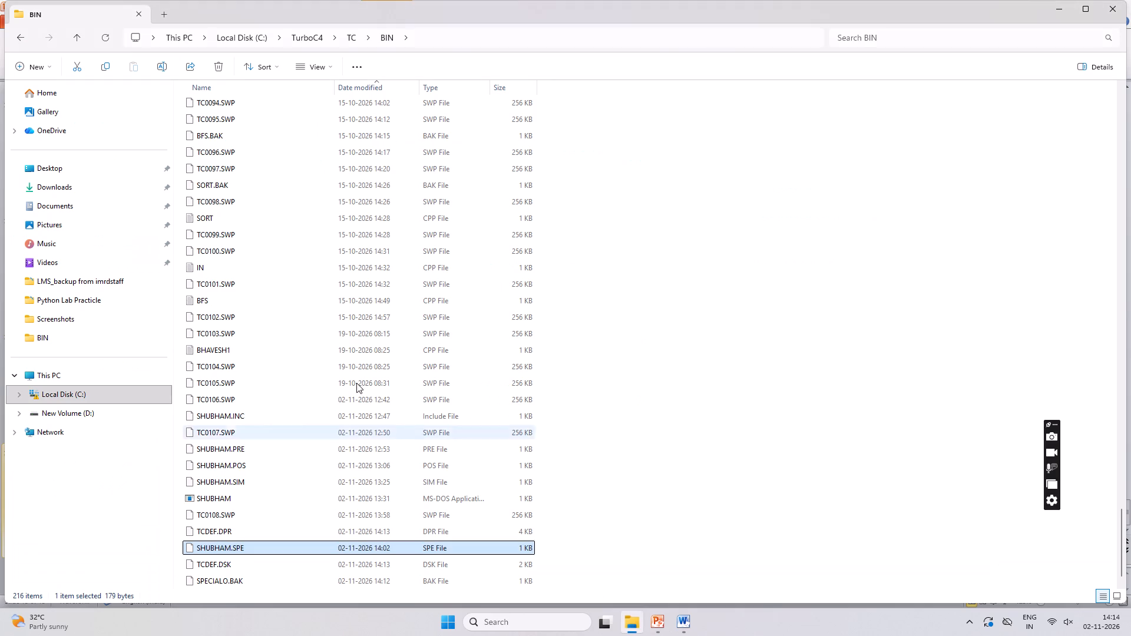
{"action": "left_click", "coordinate": [87, 399]}
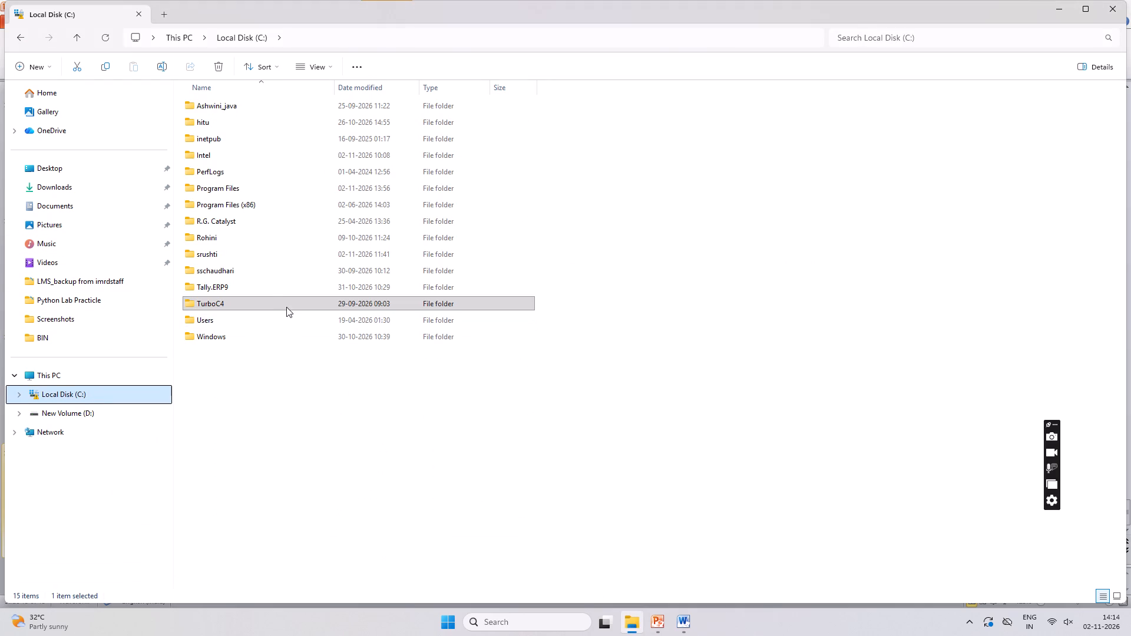
{"action": "double_click", "coordinate": [286, 307]}
{"action": "double_click", "coordinate": [212, 127]}
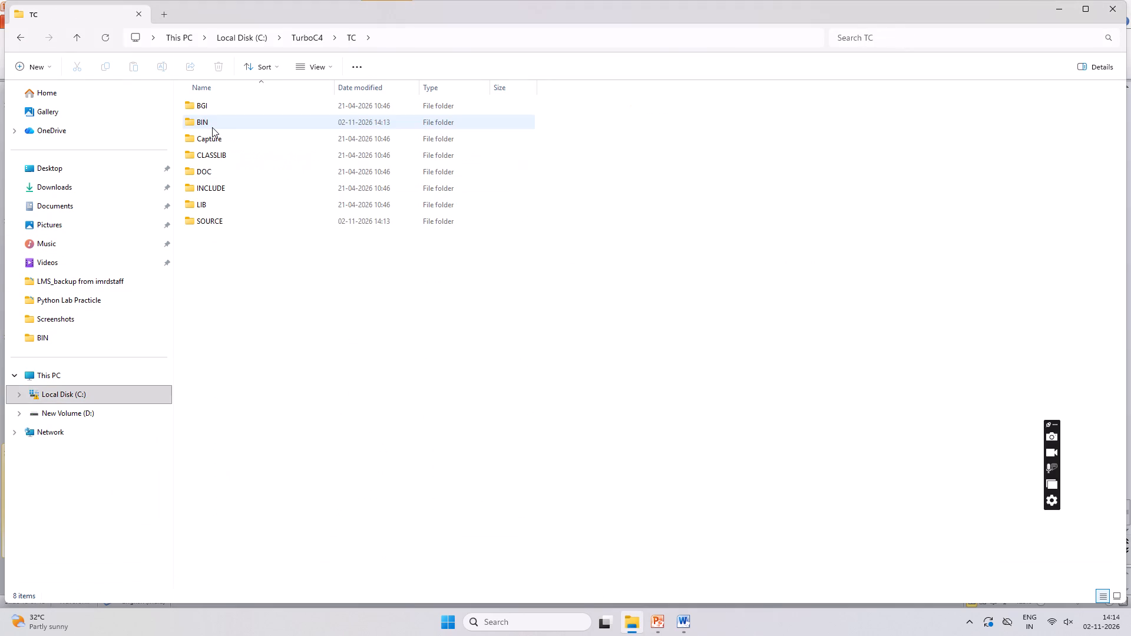
{"action": "double_click", "coordinate": [205, 128]}
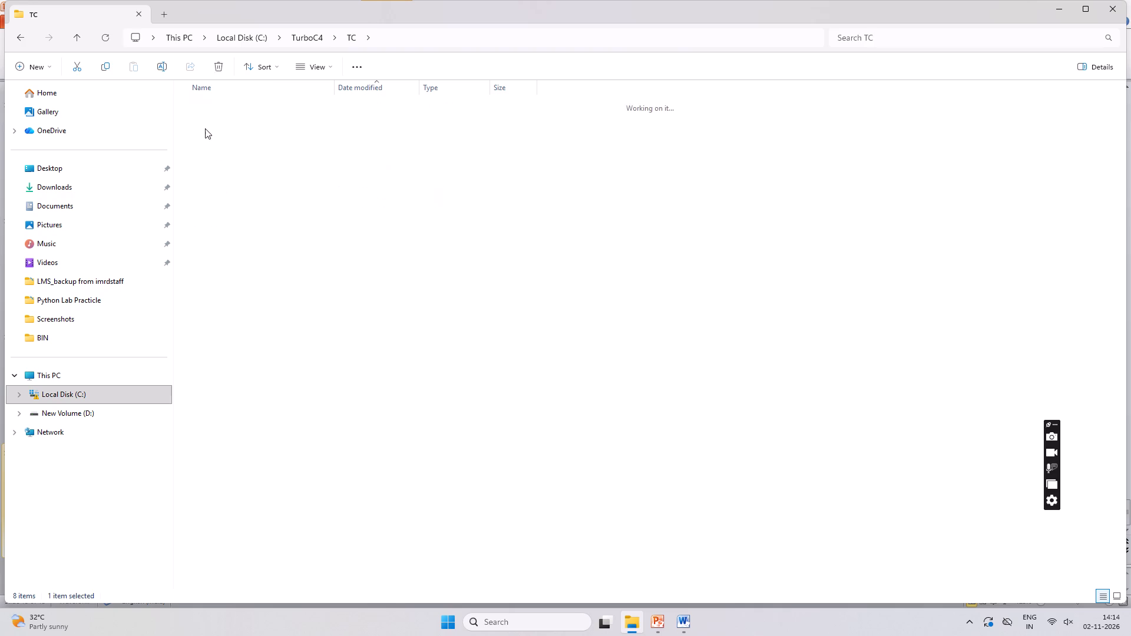
{"action": "scroll", "coordinate": [217, 158], "scroll_direction": "down", "scroll_amount": 8}
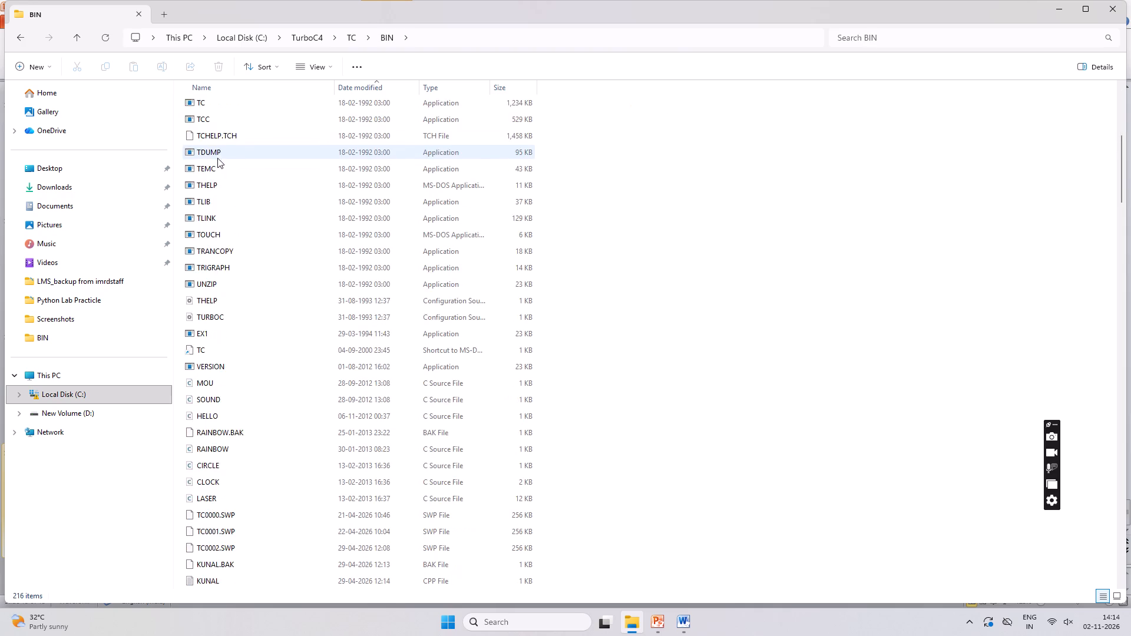
{"action": "scroll", "coordinate": [217, 158], "scroll_direction": "down", "scroll_amount": 12}
{"action": "scroll", "coordinate": [217, 158], "scroll_direction": "down", "scroll_amount": 20}
{"action": "scroll", "coordinate": [217, 158], "scroll_direction": "down", "scroll_amount": 14}
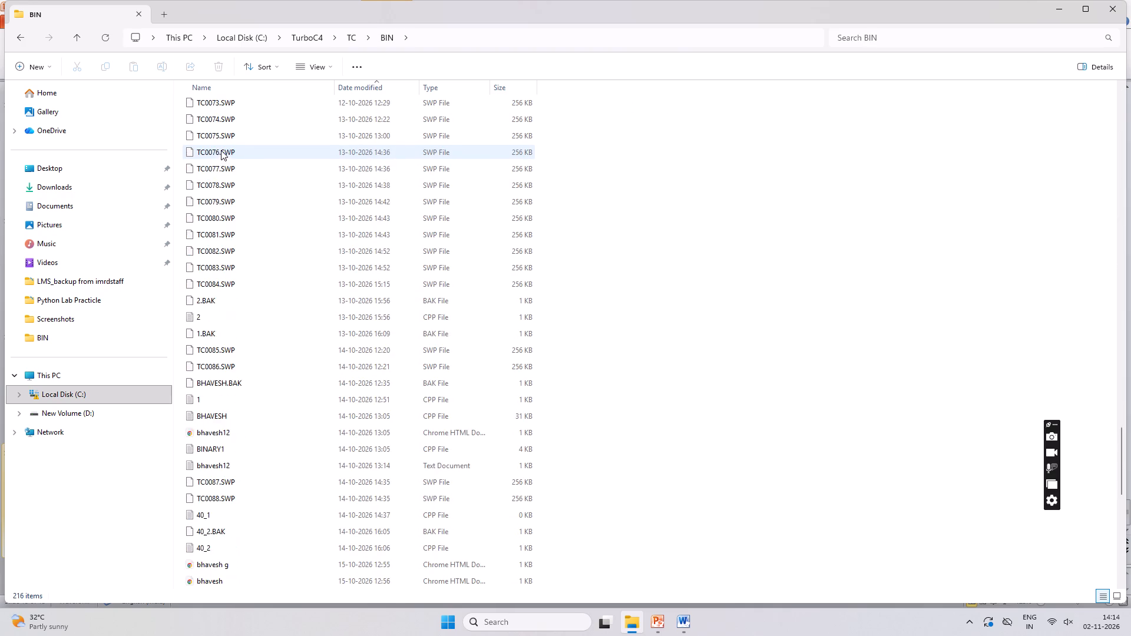
{"action": "scroll", "coordinate": [221, 150], "scroll_direction": "down", "scroll_amount": 20}
{"action": "scroll", "coordinate": [221, 150], "scroll_direction": "down", "scroll_amount": 9}
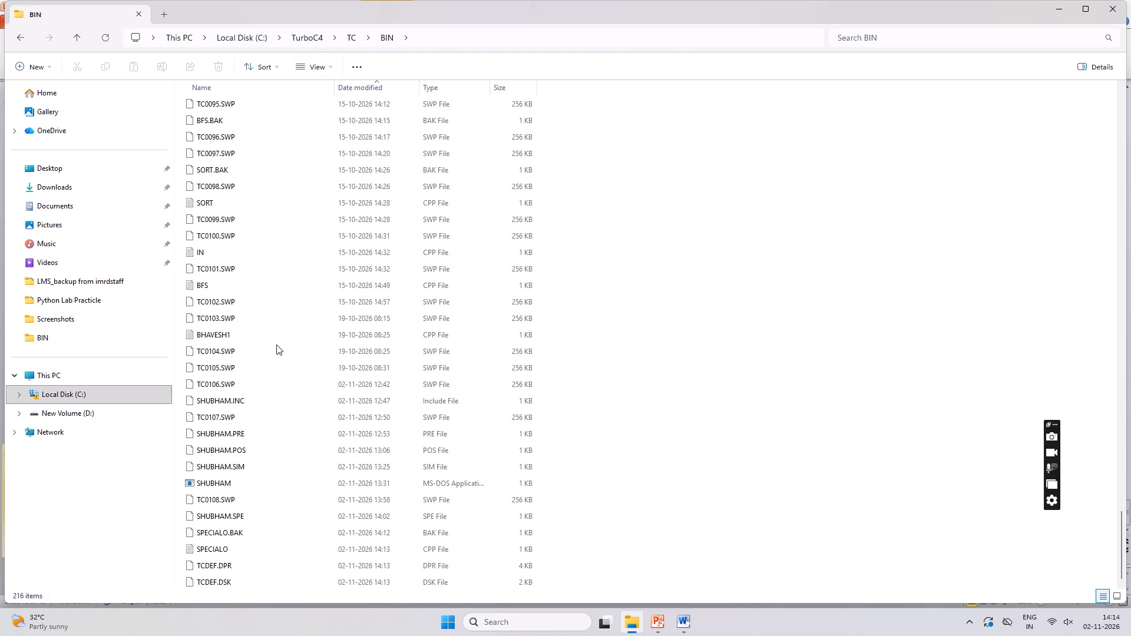
Open SHUBHAM.SPE in Microsoft Word to check its code, then go back to the BIN folder.
{"action": "double_click", "coordinate": [261, 512]}
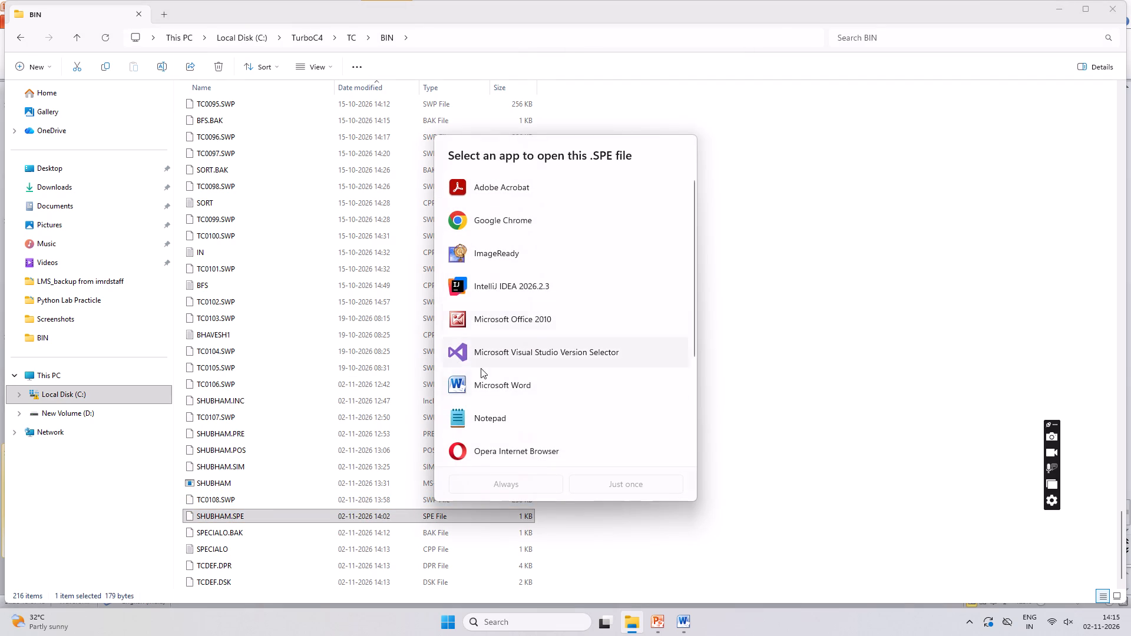
{"action": "double_click", "coordinate": [475, 396]}
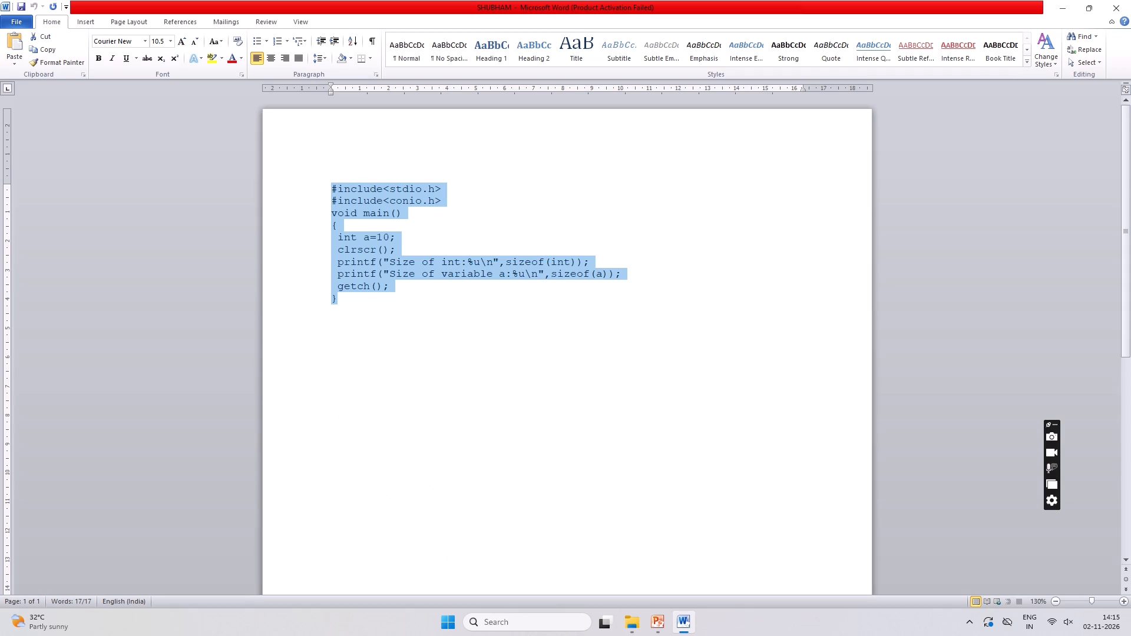
{"action": "left_click", "coordinate": [408, 306]}
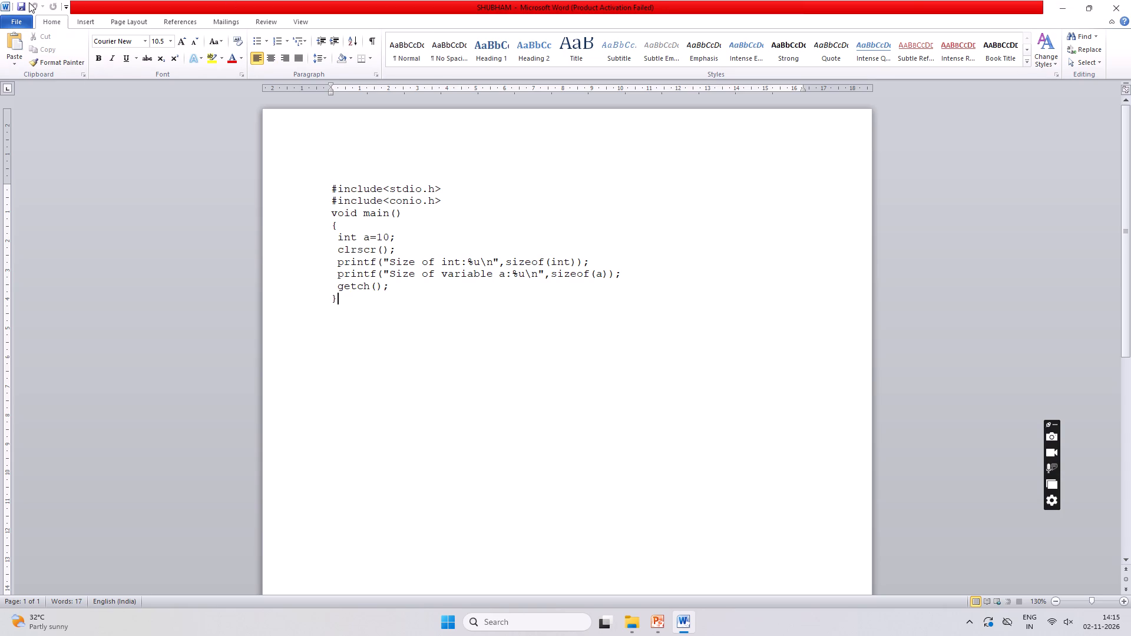
{"action": "left_click", "coordinate": [636, 631]}
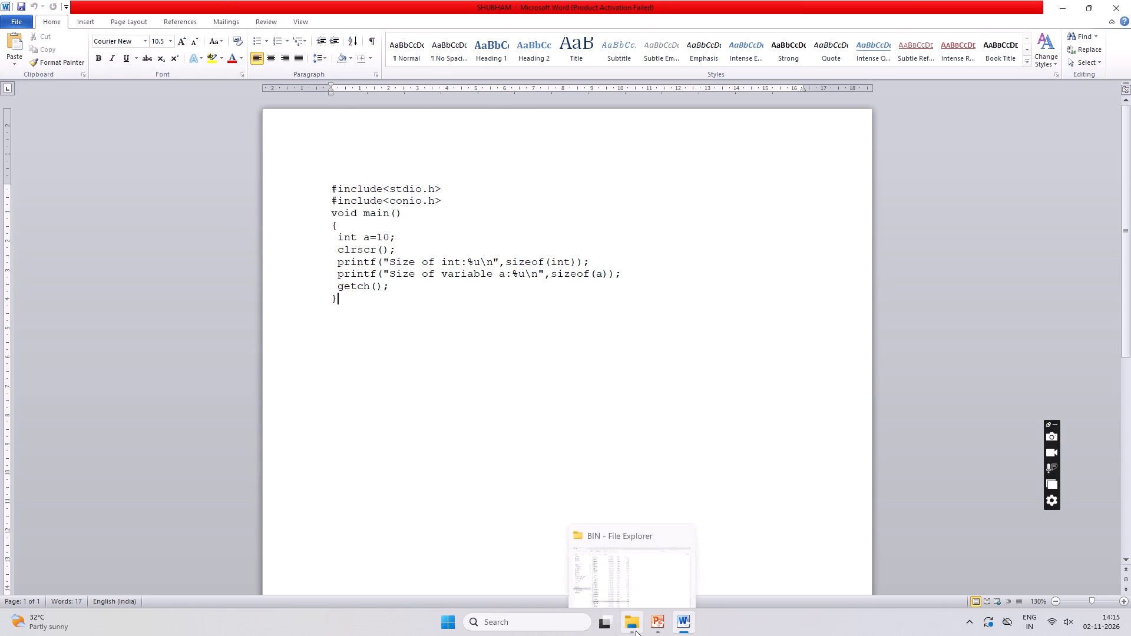
Open SPECIALO.BAK from the BIN folder in Microsoft Word and copy its entire comma operator code.
{"action": "scroll", "coordinate": [386, 432], "scroll_direction": "down", "scroll_amount": 6}
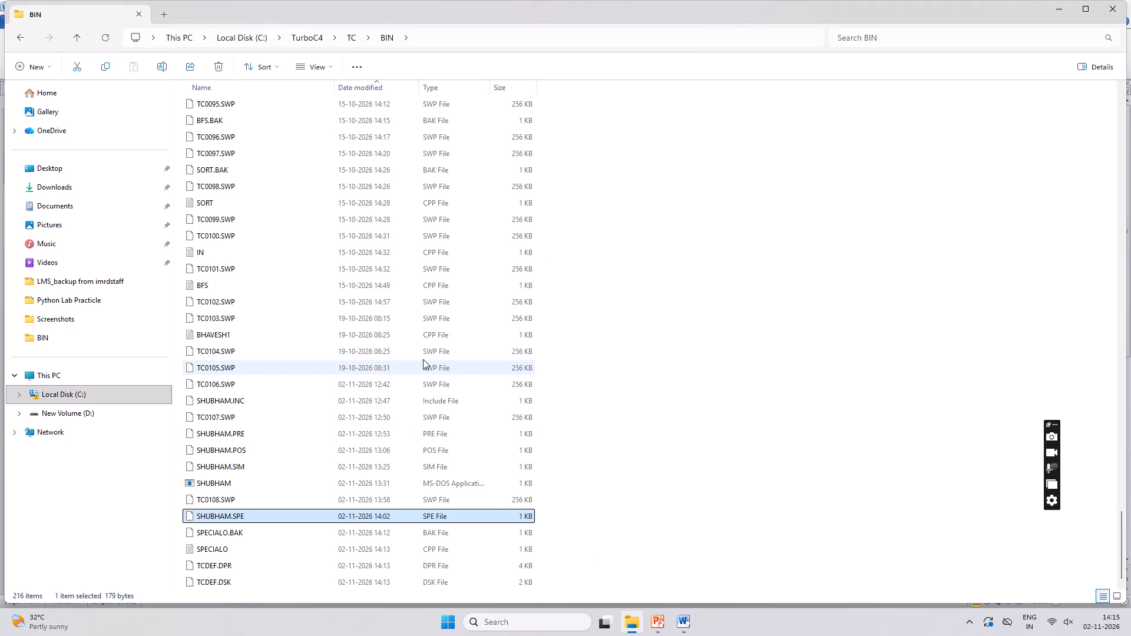
{"action": "double_click", "coordinate": [261, 529]}
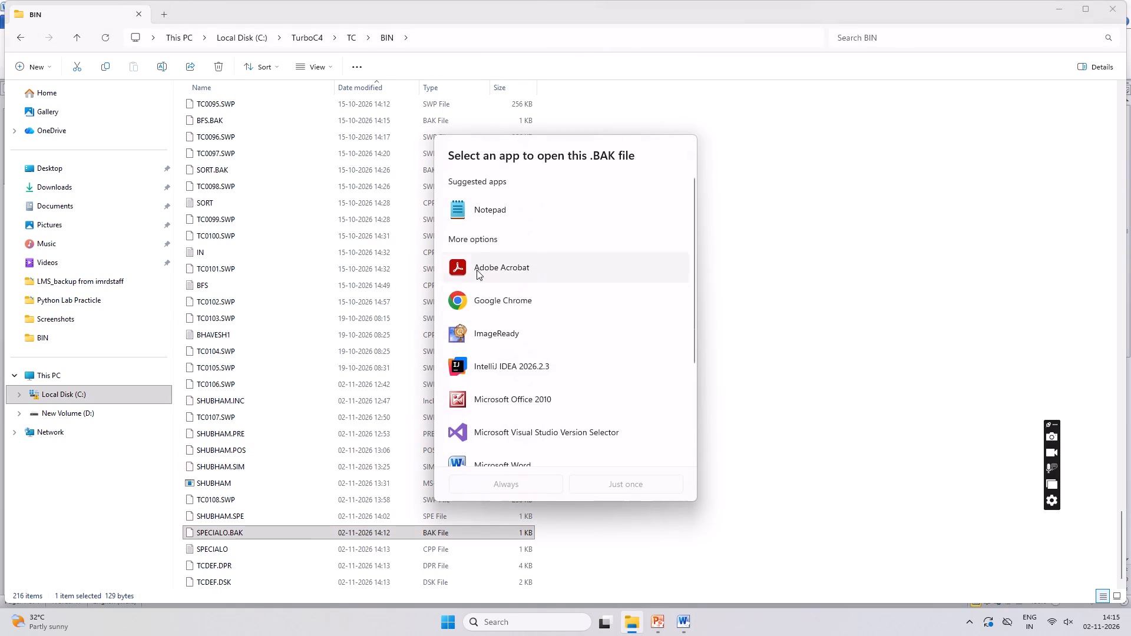
{"action": "double_click", "coordinate": [469, 456]}
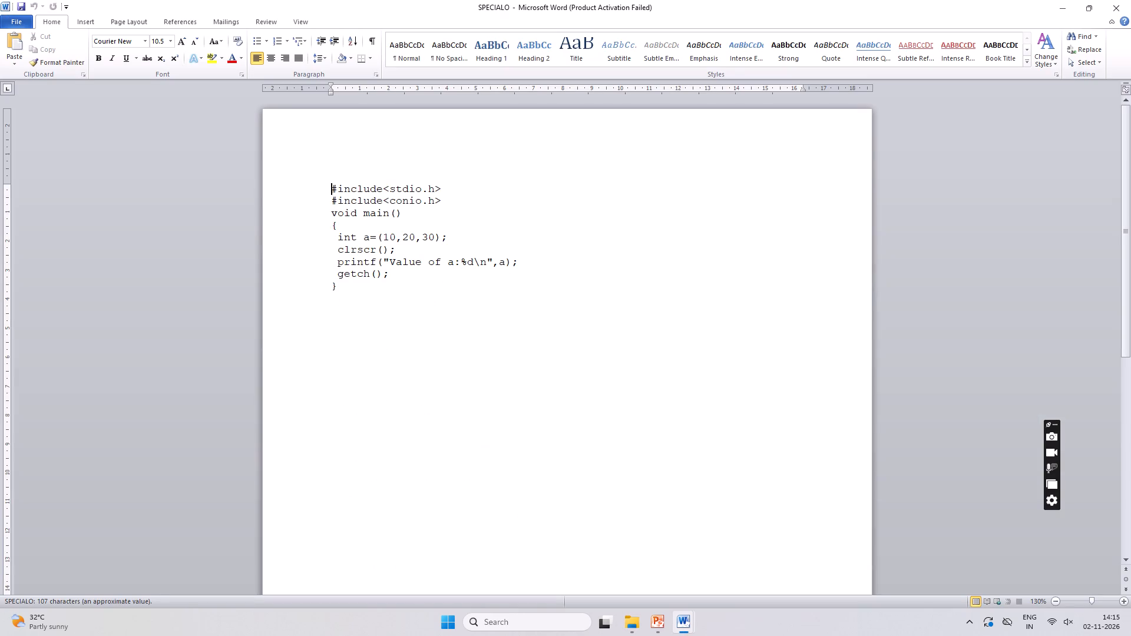
{"action": "left_click_drag", "start_coordinate": [336, 289], "coordinate": [331, 176]}
{"action": "right_click", "coordinate": [361, 213]}
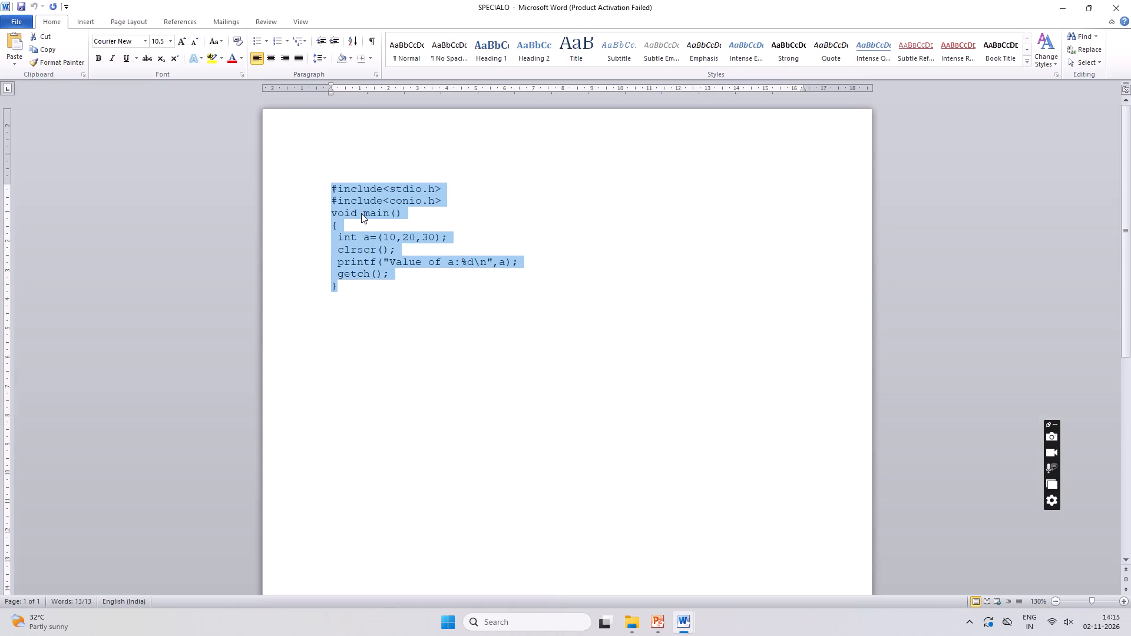
{"action": "left_click", "coordinate": [410, 230]}
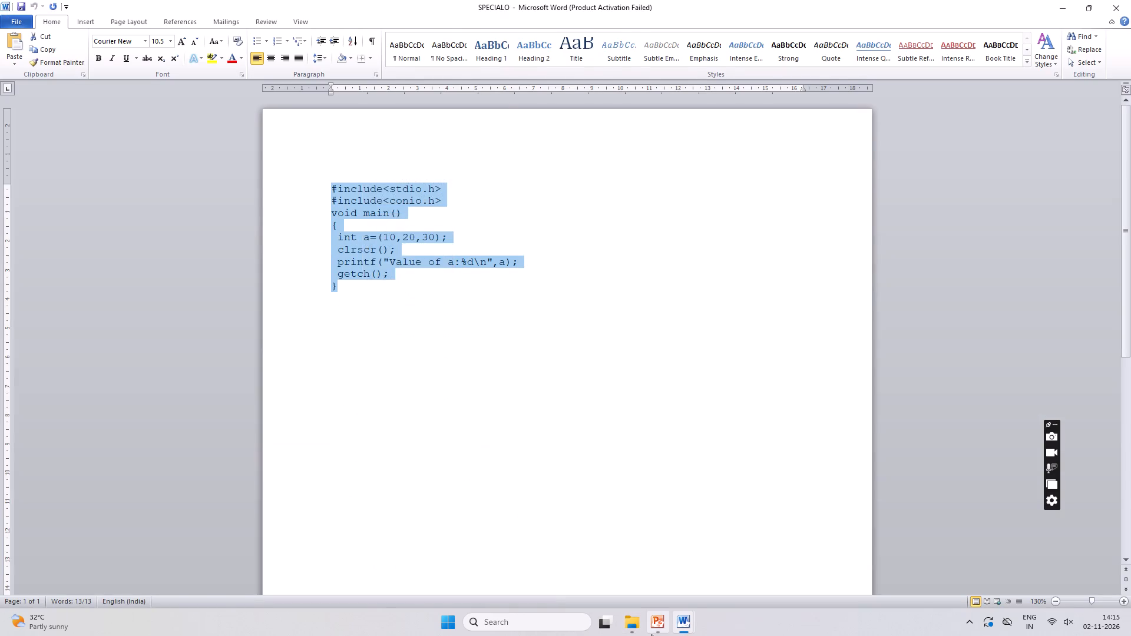
Switch to PowerPoint and paste the copied code as text only into slide 15's INPUT placeholder.
{"action": "left_click", "coordinate": [652, 634]}
{"action": "right_click", "coordinate": [429, 331]}
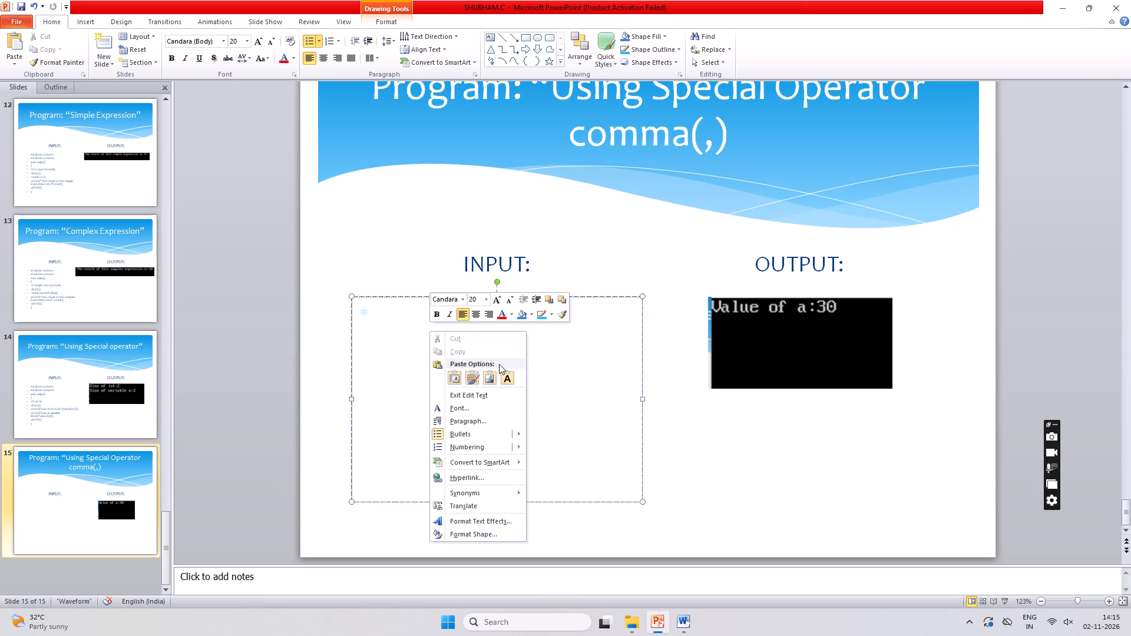
{"action": "left_click", "coordinate": [512, 379]}
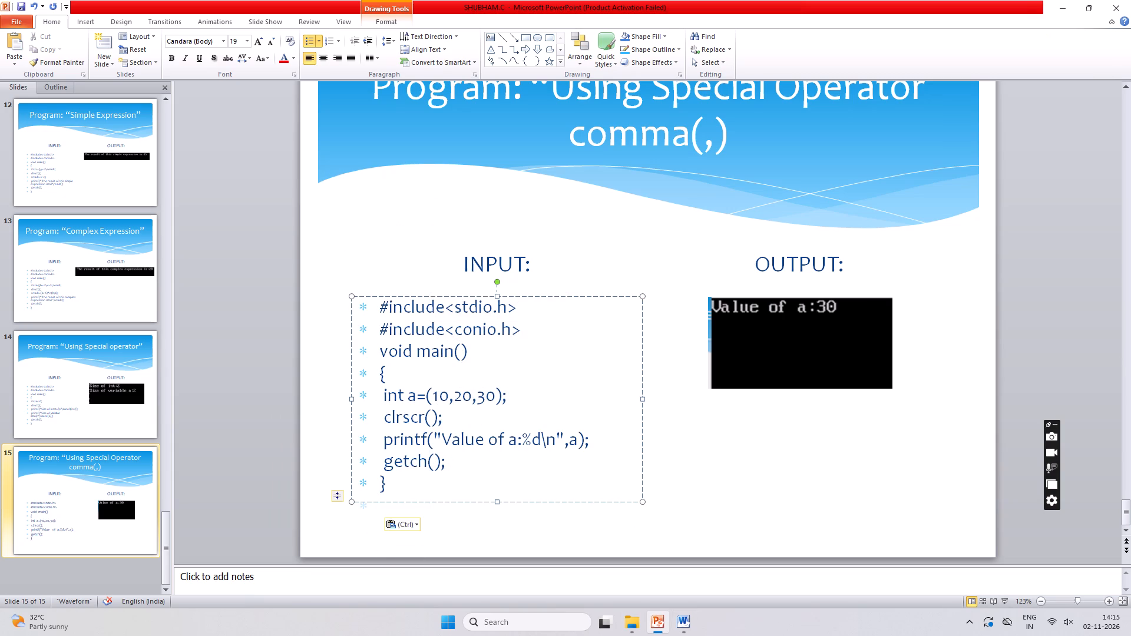
{"action": "left_click", "coordinate": [646, 424]}
{"action": "left_click", "coordinate": [746, 459]}
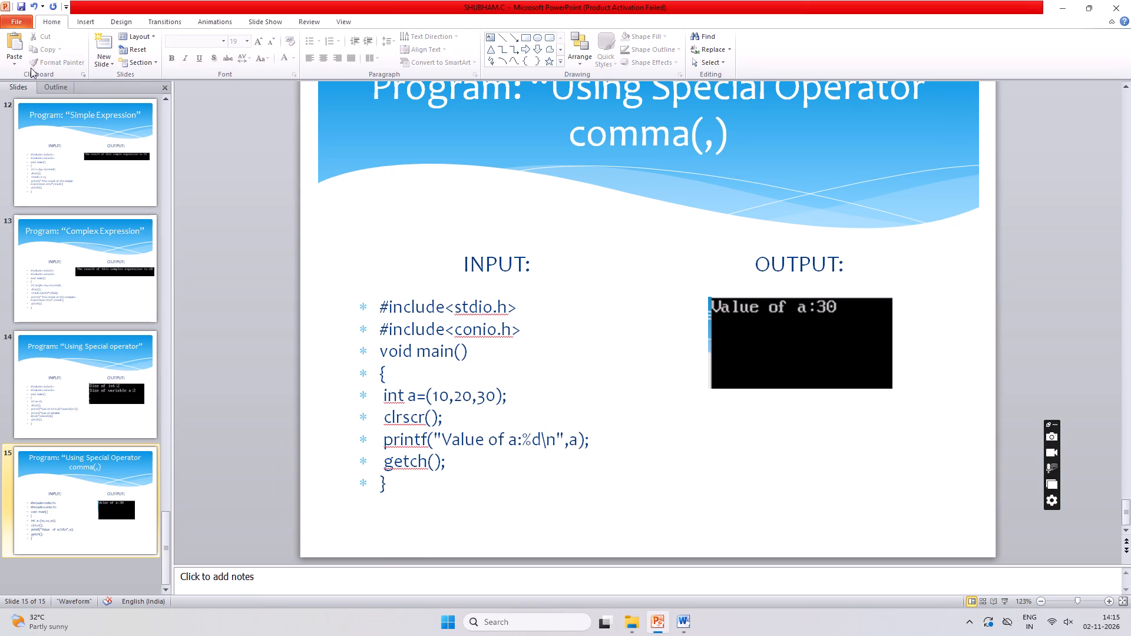
Add slide 16 after slide 15, using the layout with two column headings and two content placeholders.
{"action": "left_click", "coordinate": [91, 48]}
{"action": "left_click", "coordinate": [97, 55]}
{"action": "left_click", "coordinate": [183, 167]}
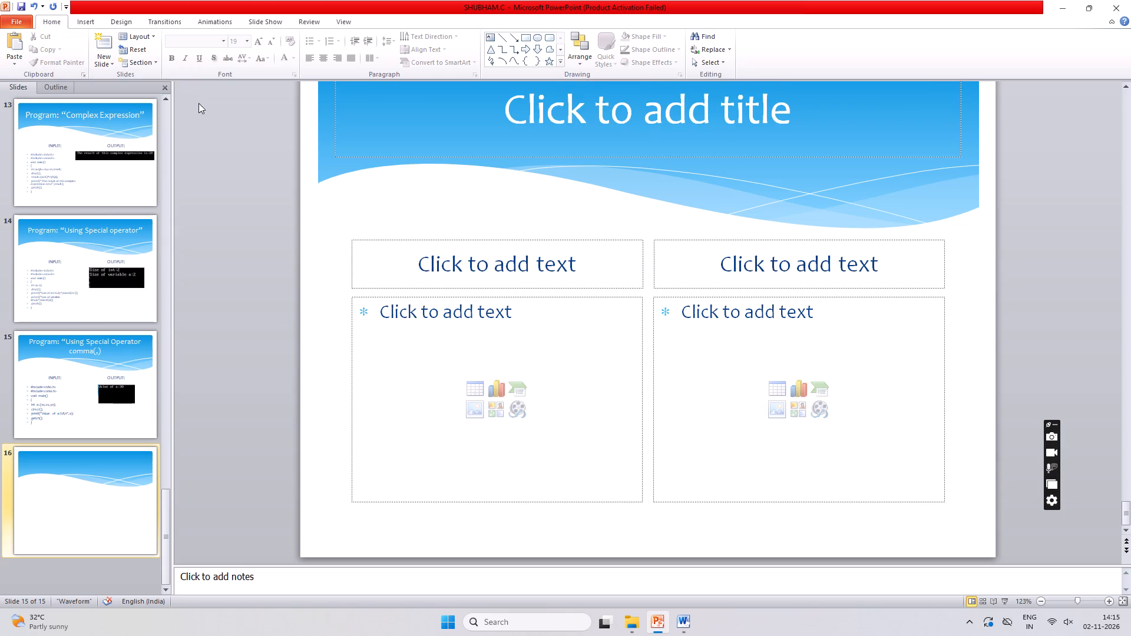
Enter the title Program: “Using Special operator Typecast” on slide 16.
{"action": "left_click", "coordinate": [610, 105]}
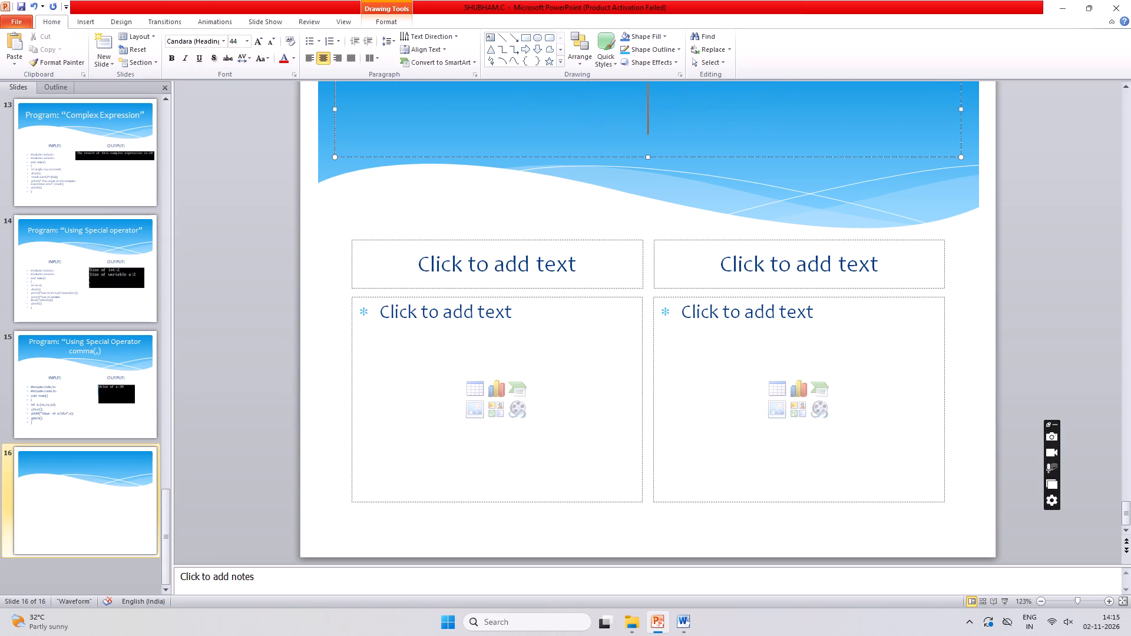
{"action": "key", "text": "shift+p"}
{"action": "key", "text": "BackSpace"}
{"action": "type", "text": "Program"}
{"action": "type", "text": ":"}
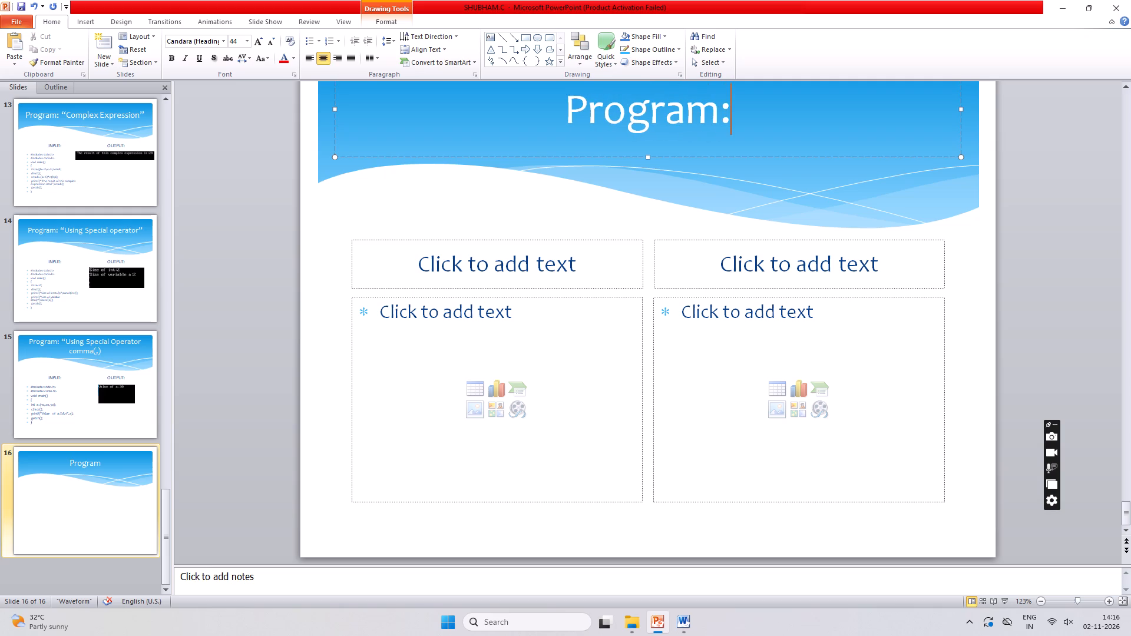
{"action": "key", "text": "space"}
{"action": "type", "text": "\"Using"}
{"action": "key", "text": "space"}
{"action": "key", "text": "shift+p"}
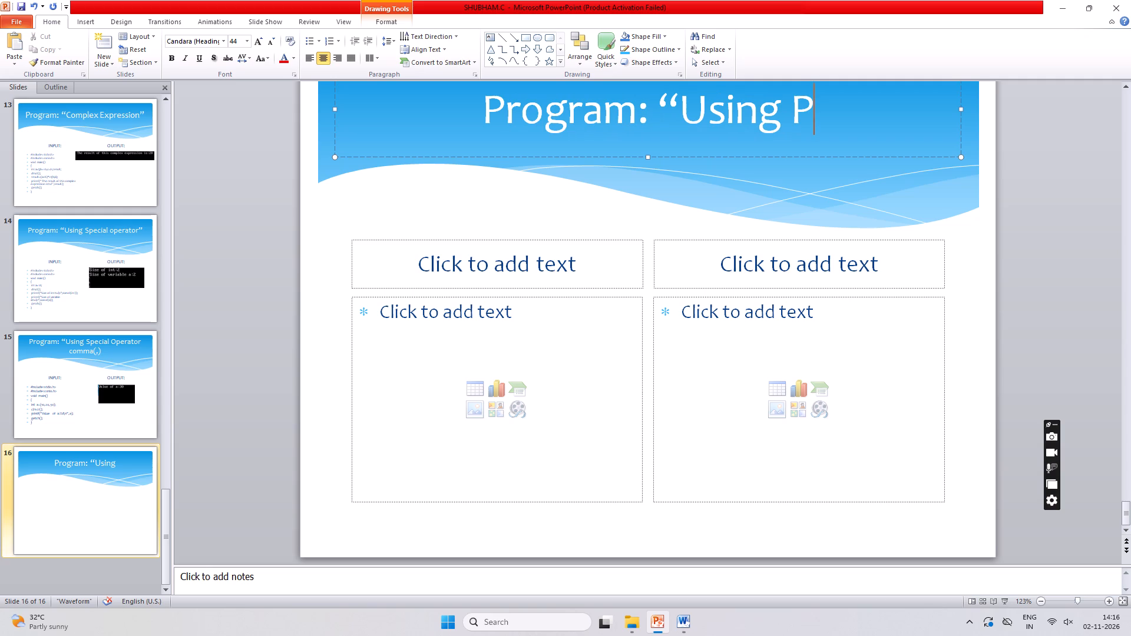
{"action": "key", "text": "BackSpace"}
{"action": "type", "text": "Specialo =="}
{"action": "key", "text": "BackSpace"}
{"action": "key", "text": "backslash"}
{"action": "key", "text": "BackSpace"}
{"action": "key", "text": "BackSpace"}
{"action": "key", "text": "BackSpace"}
{"action": "key", "text": "BackSpace"}
{"action": "key", "text": "BackSpace"}
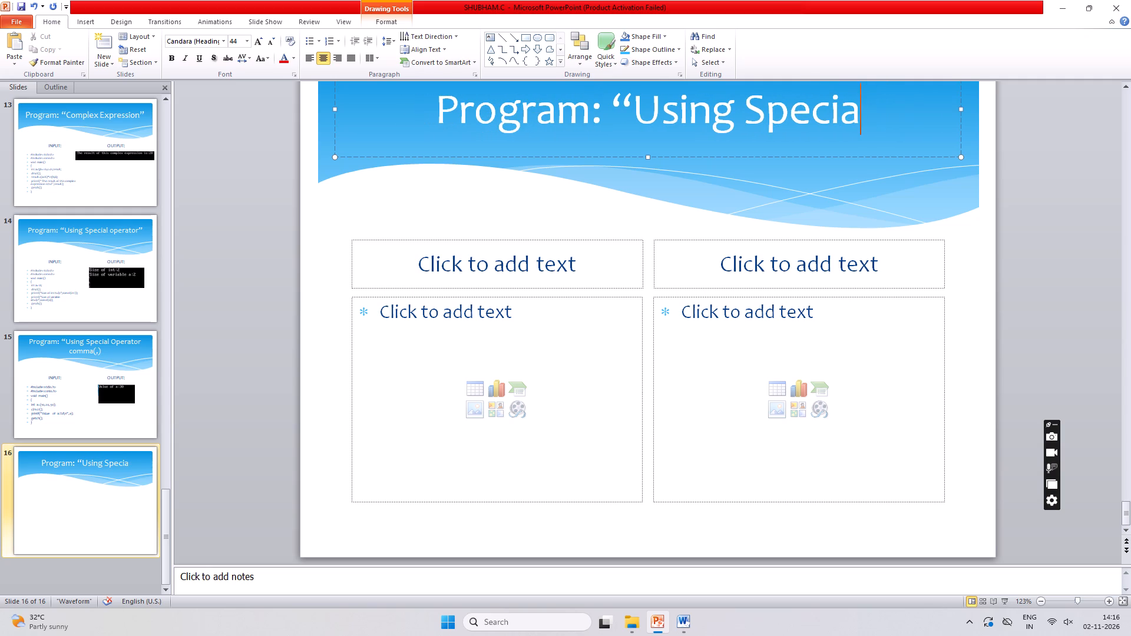
{"action": "type", "text": "l operat0or"}
{"action": "key", "text": "space"}
{"action": "key", "text": "BackSpace"}
{"action": "key", "text": "BackSpace"}
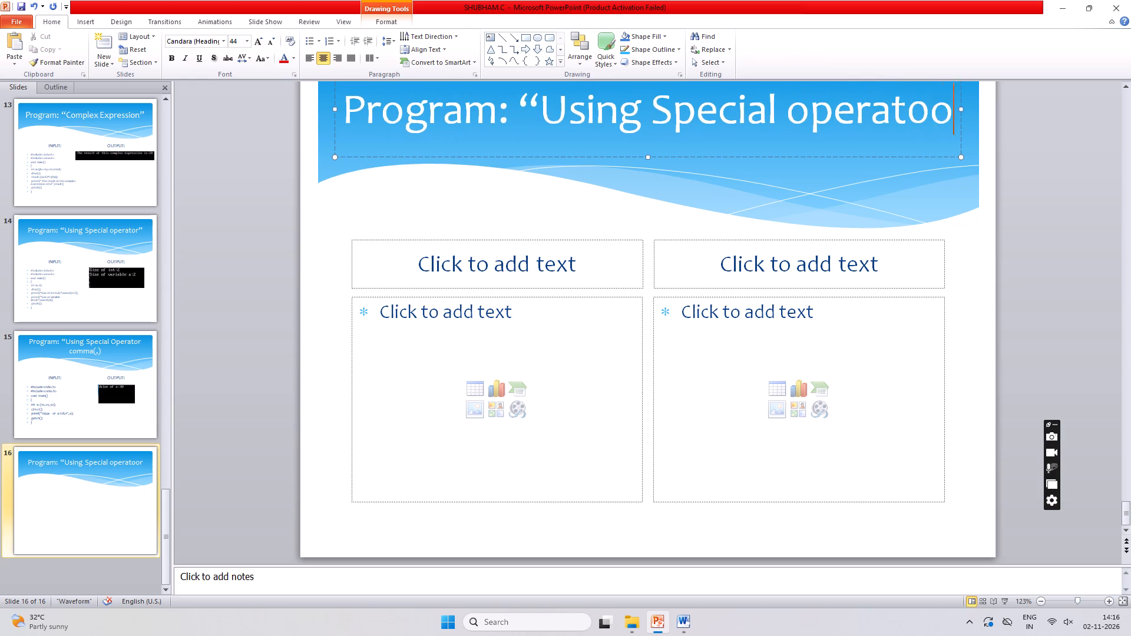
{"action": "key", "text": "BackSpace"}
{"action": "type", "text": "r"}
{"action": "key", "text": "space"}
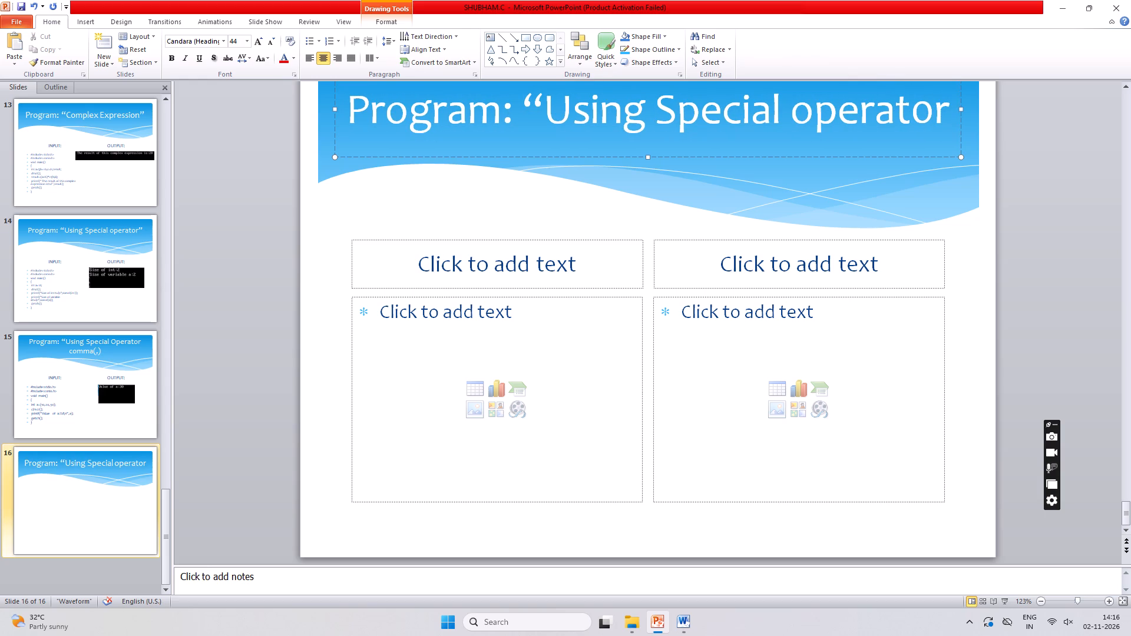
{"action": "type", "text": "TY"}
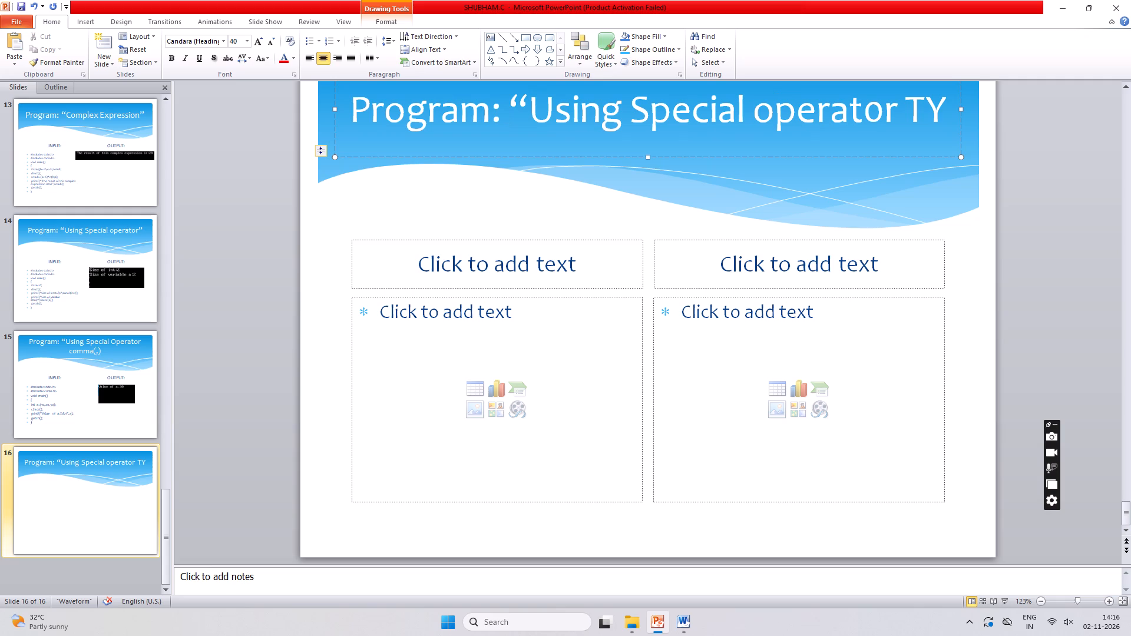
{"action": "key", "text": "BackSpace"}
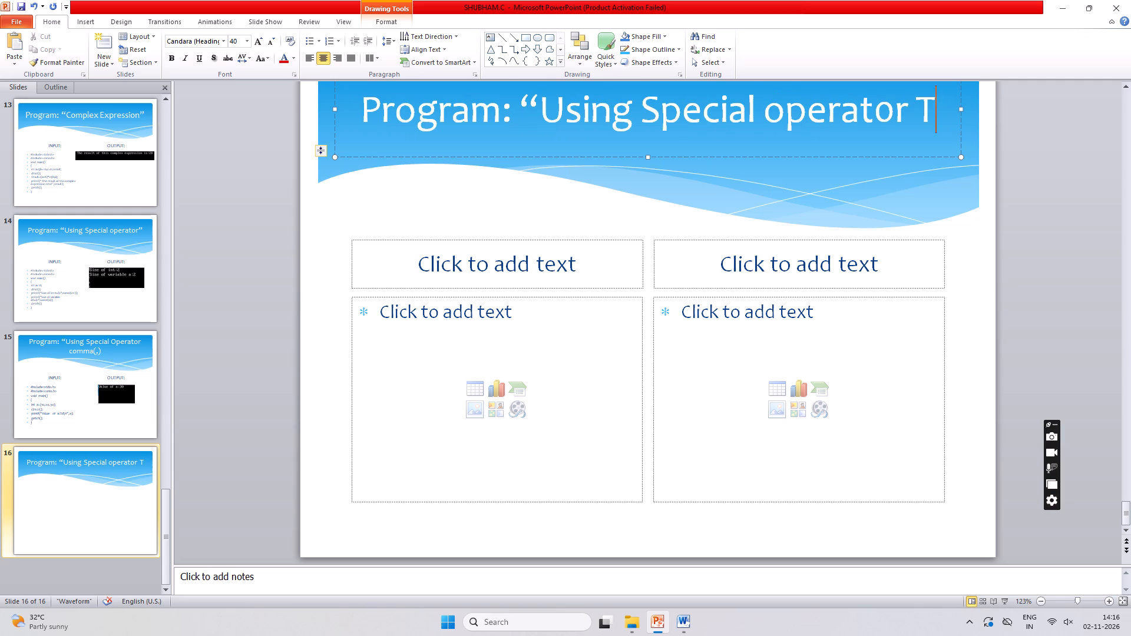
{"action": "type", "text": "ype"}
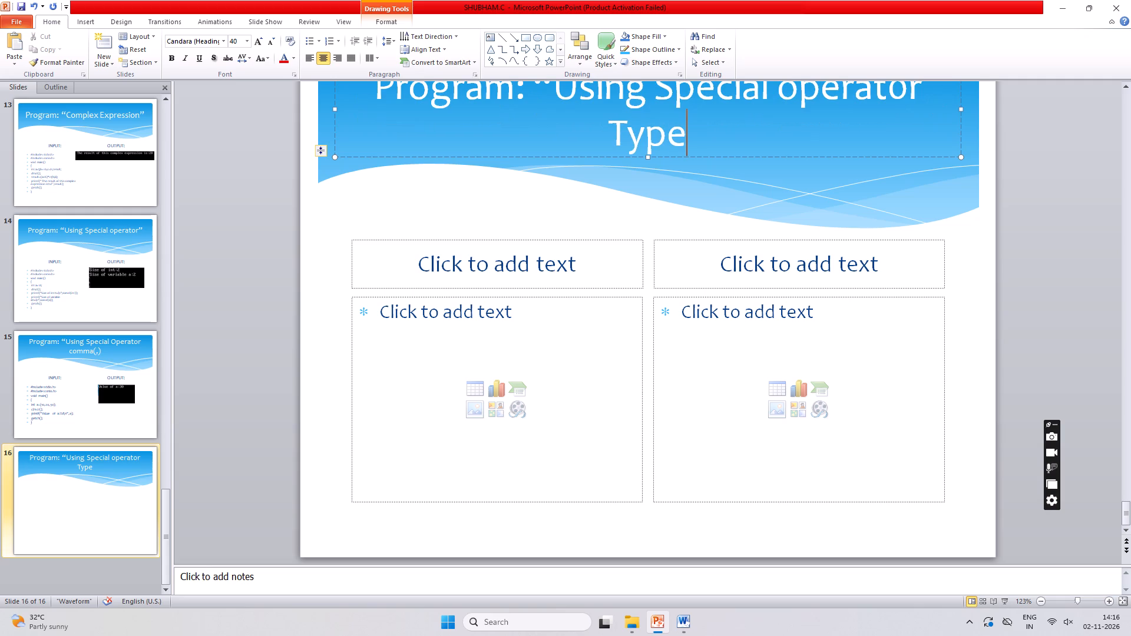
{"action": "type", "text": "caste"}
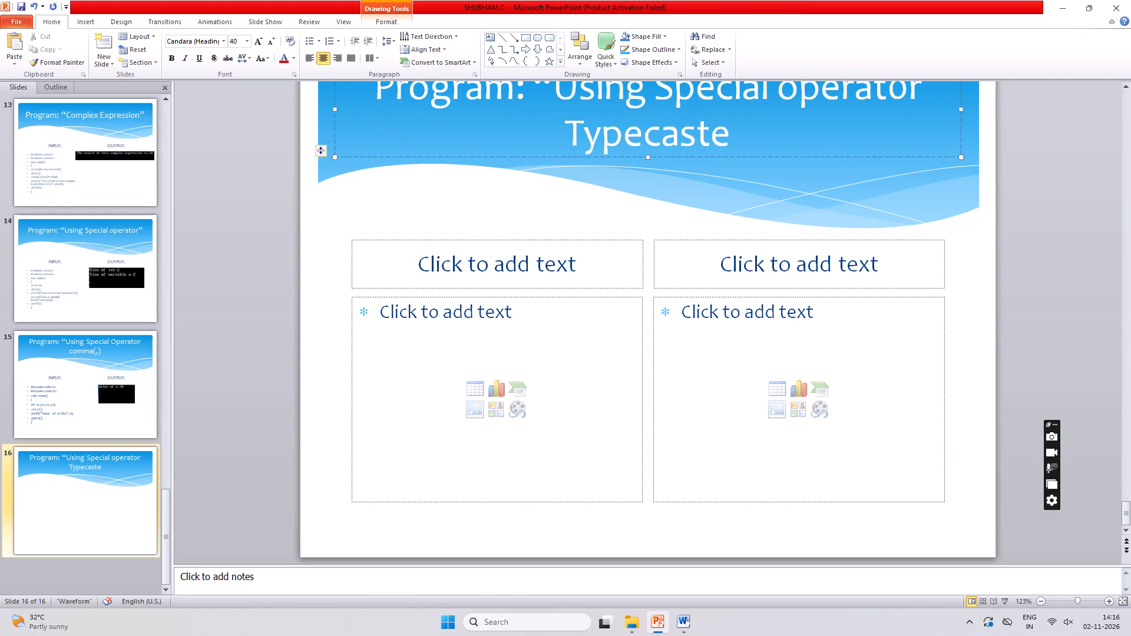
{"action": "key", "text": "BackSpace"}
{"action": "key", "text": "ctrl+apostrophe"}
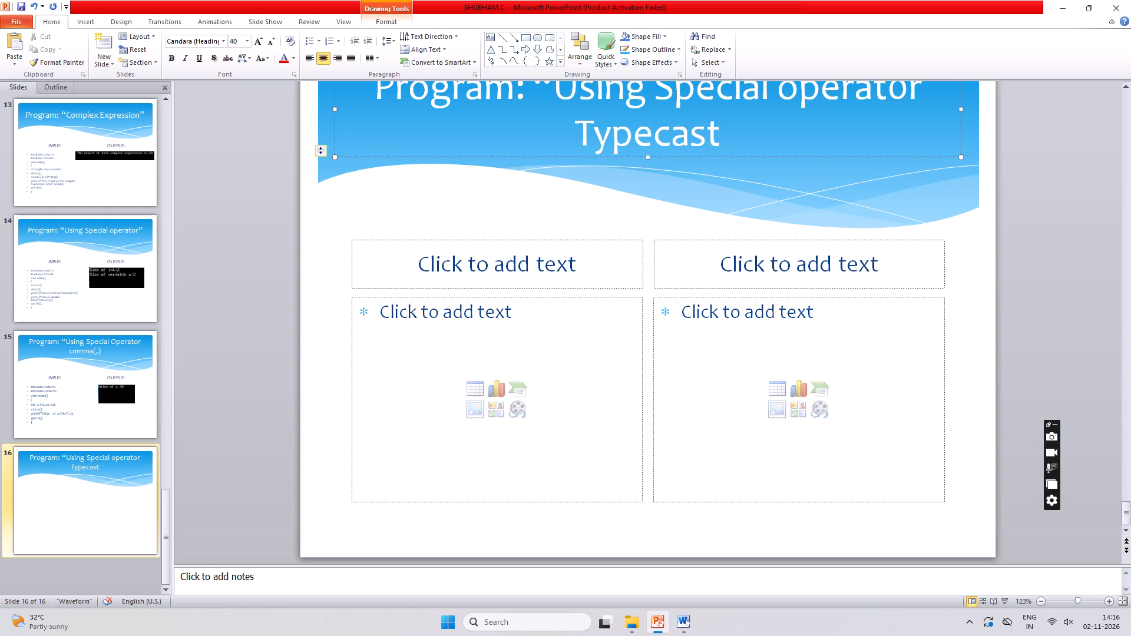
{"action": "key", "text": "shift+quotedbl"}
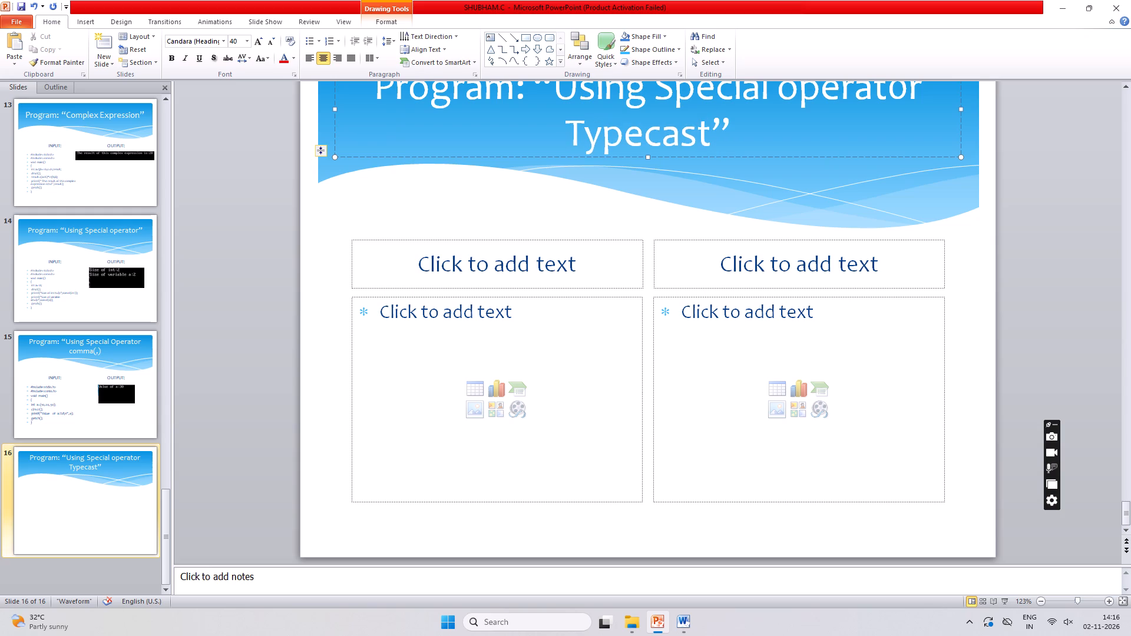
Enter INPUT: and OUTPUT: as slide 16's two column headings, then place the cursor in the content placeholder under INPUT:.
{"action": "left_click", "coordinate": [459, 248]}
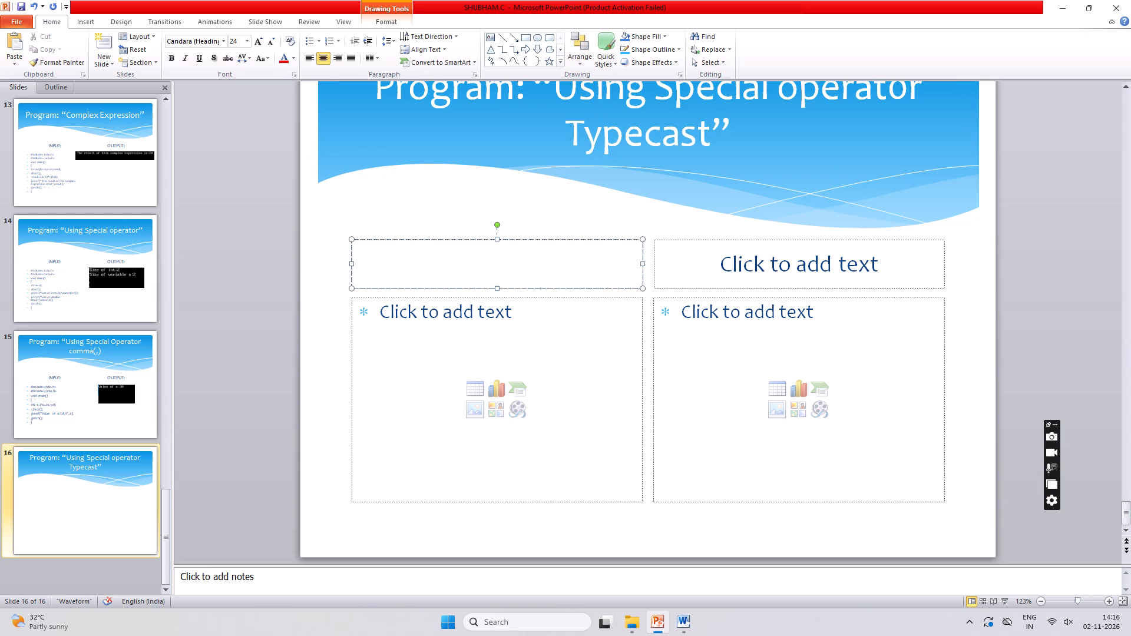
{"action": "type", "text": "NPUT"}
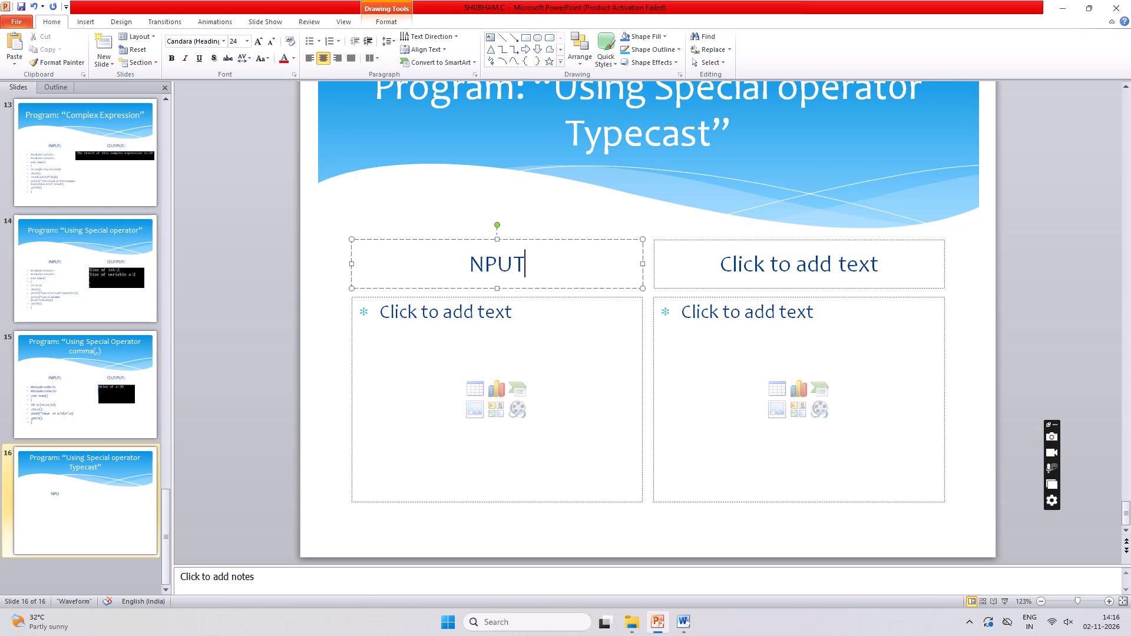
{"action": "key", "text": "Left"}
{"action": "key", "text": "Left"}
{"action": "key", "text": "Left"}
{"action": "key", "text": "Left"}
{"action": "key", "text": "i"}
{"action": "key", "text": "Right"}
{"action": "key", "text": "Right"}
{"action": "key", "text": "Right"}
{"action": "key", "text": "Right"}
{"action": "key", "text": "Right"}
{"action": "key", "text": "Right"}
{"action": "key", "text": "Right"}
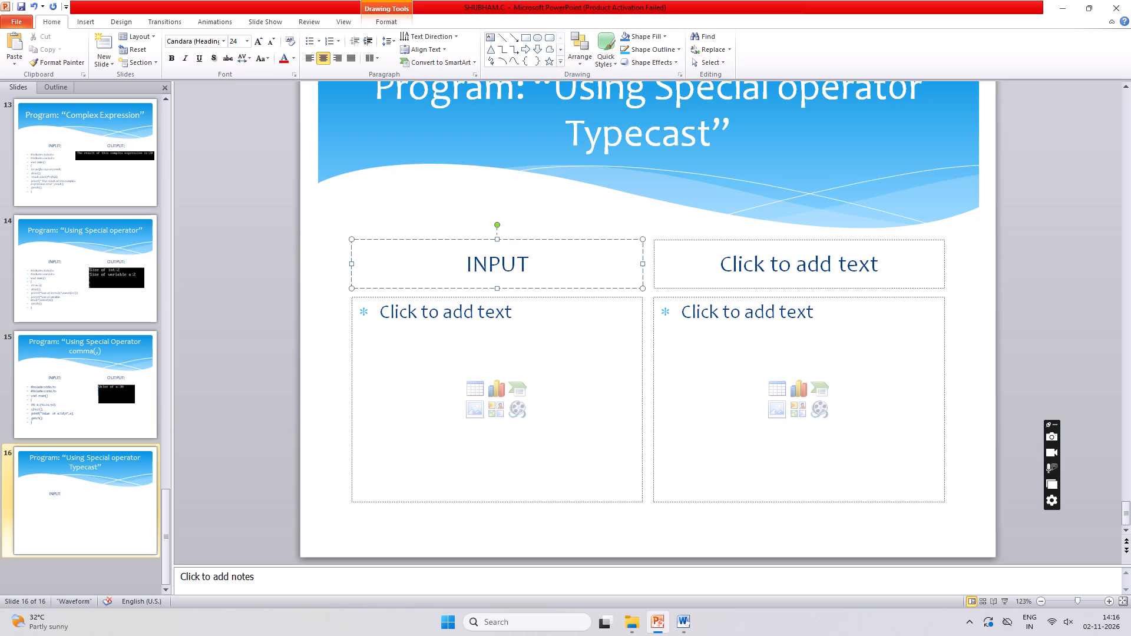
{"action": "key", "text": "shift+colon"}
{"action": "left_click_drag", "start_coordinate": [723, 251], "coordinate": [729, 254]}
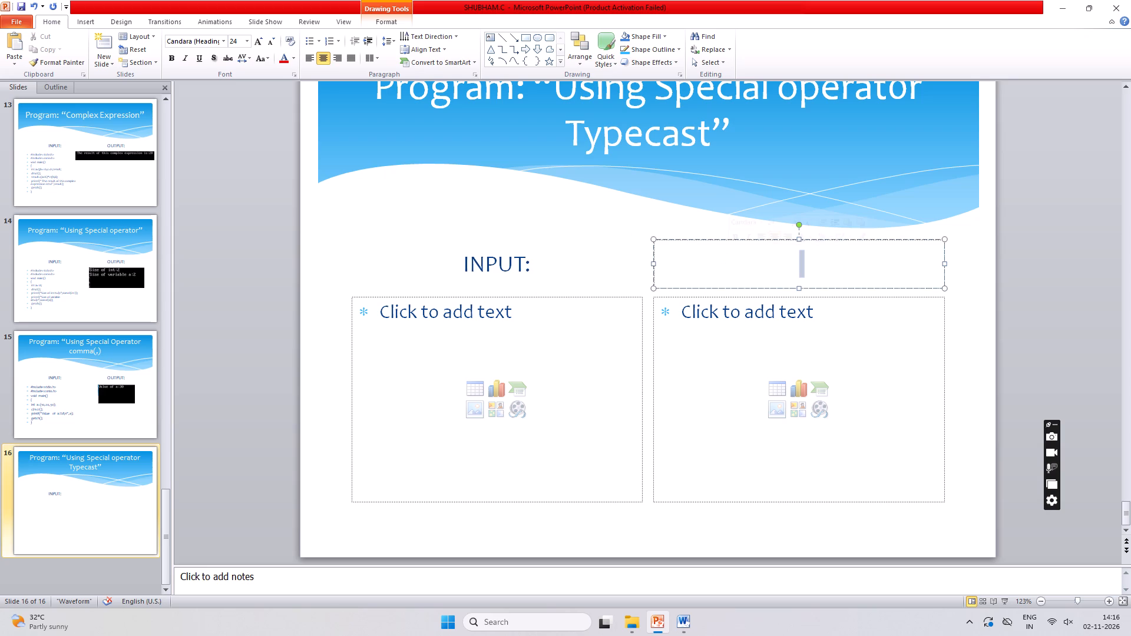
{"action": "type", "text": "OUTPUT"}
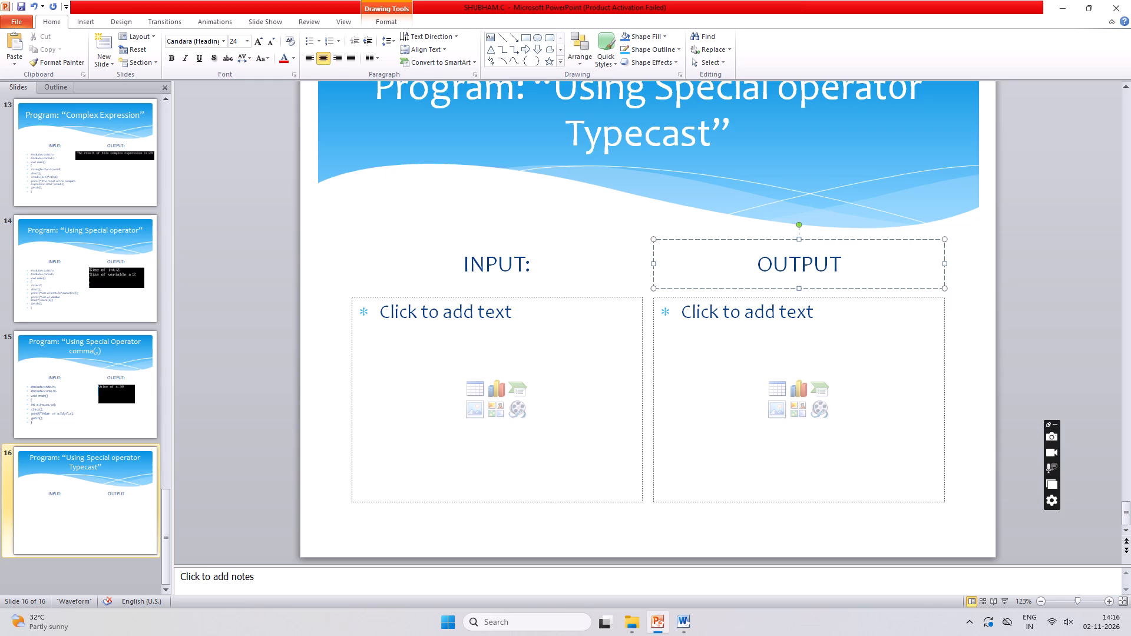
{"action": "key", "text": "shift+colon"}
{"action": "scroll", "coordinate": [700, 250], "scroll_direction": "up", "scroll_amount": 1}
{"action": "left_click", "coordinate": [541, 329]}
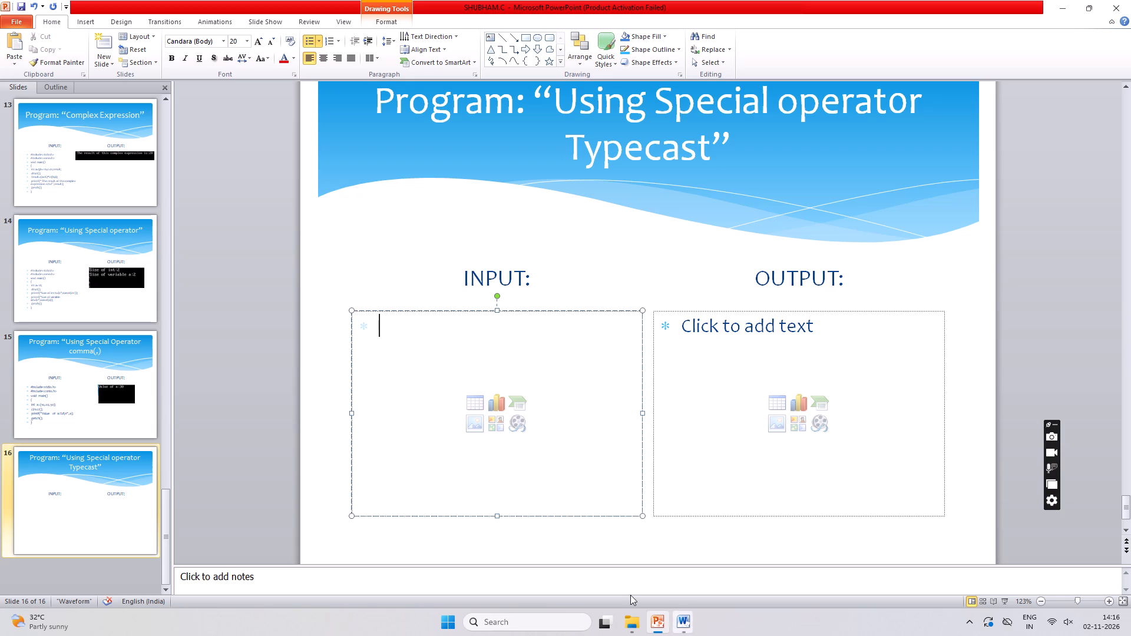
Minimize the presentation and close both Word code documents and the BIN folder window to reach the desktop.
{"action": "left_click", "coordinate": [1072, 12]}
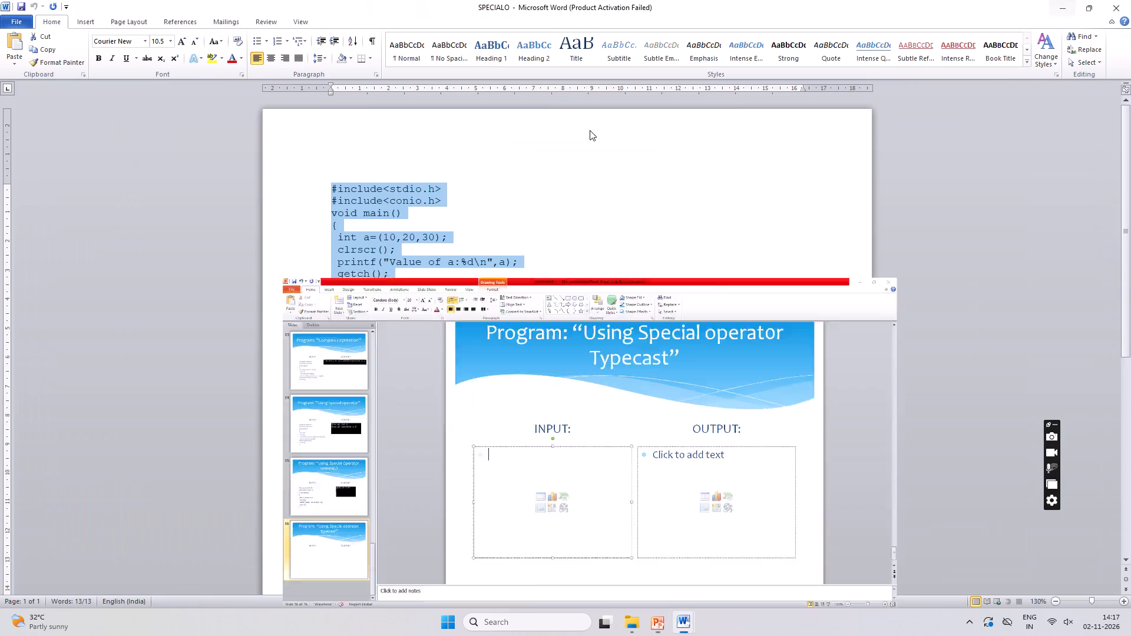
{"action": "left_click", "coordinate": [1067, 20]}
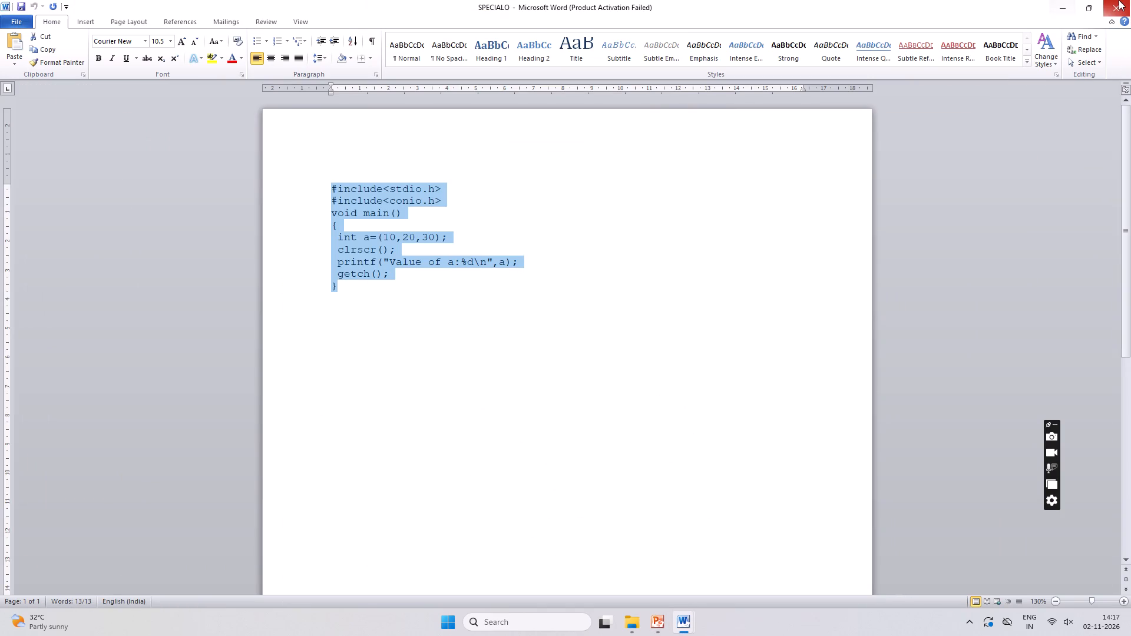
{"action": "left_click", "coordinate": [1119, 0]}
{"action": "left_click", "coordinate": [1113, 9]}
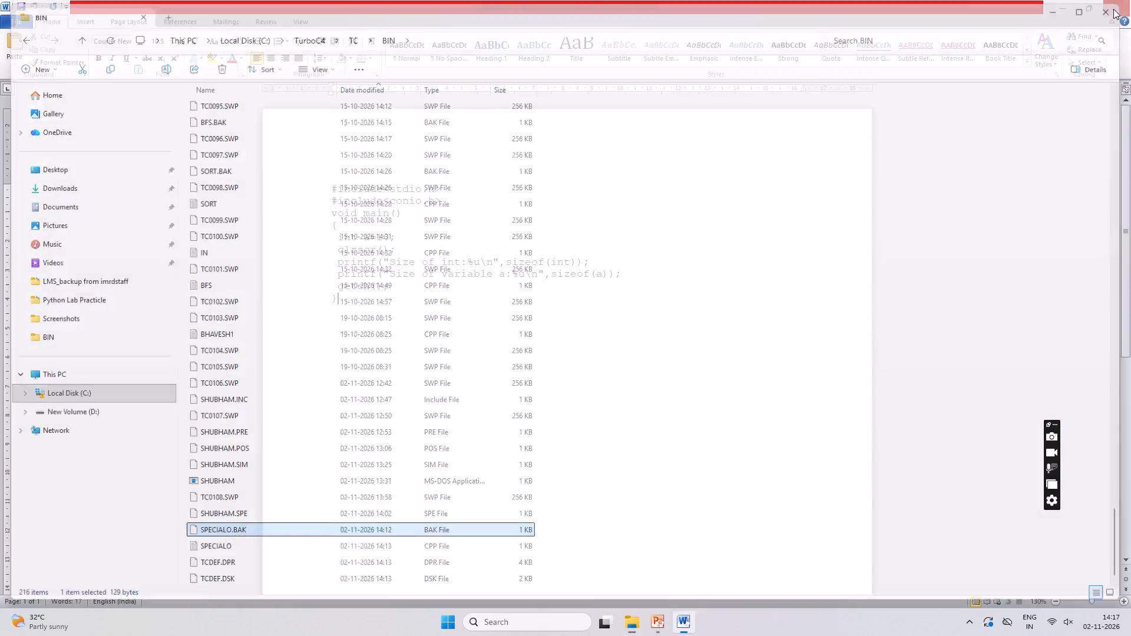
{"action": "left_click", "coordinate": [1103, 1]}
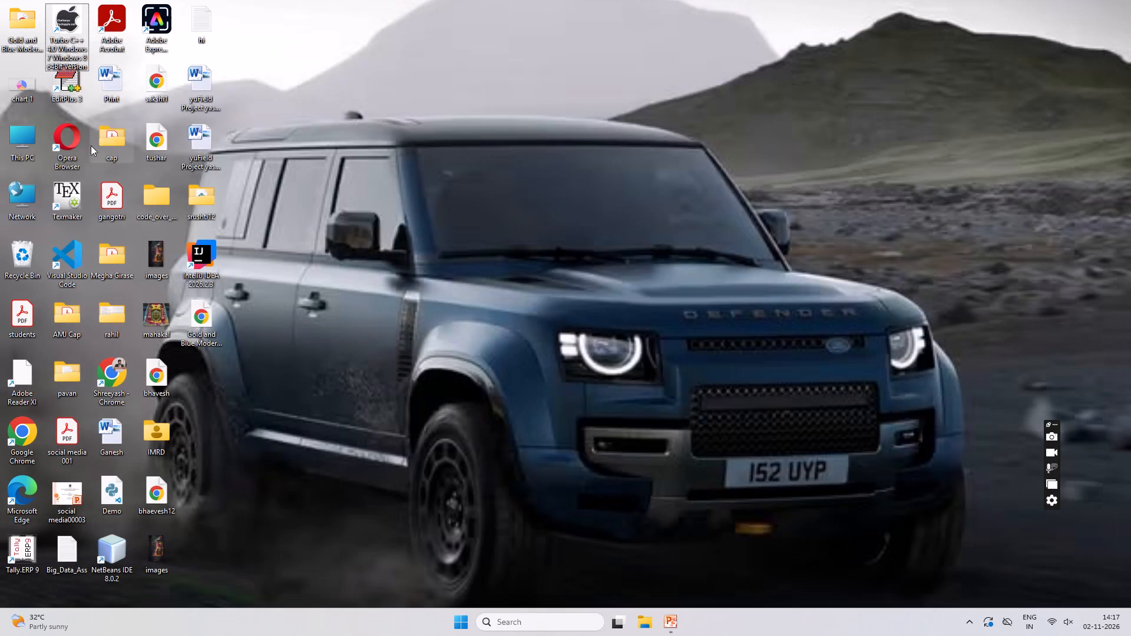
Launch Turbo C++ from the desktop and create a new blank source file.
{"action": "double_click", "coordinate": [52, 17]}
{"action": "double_click", "coordinate": [74, 30]}
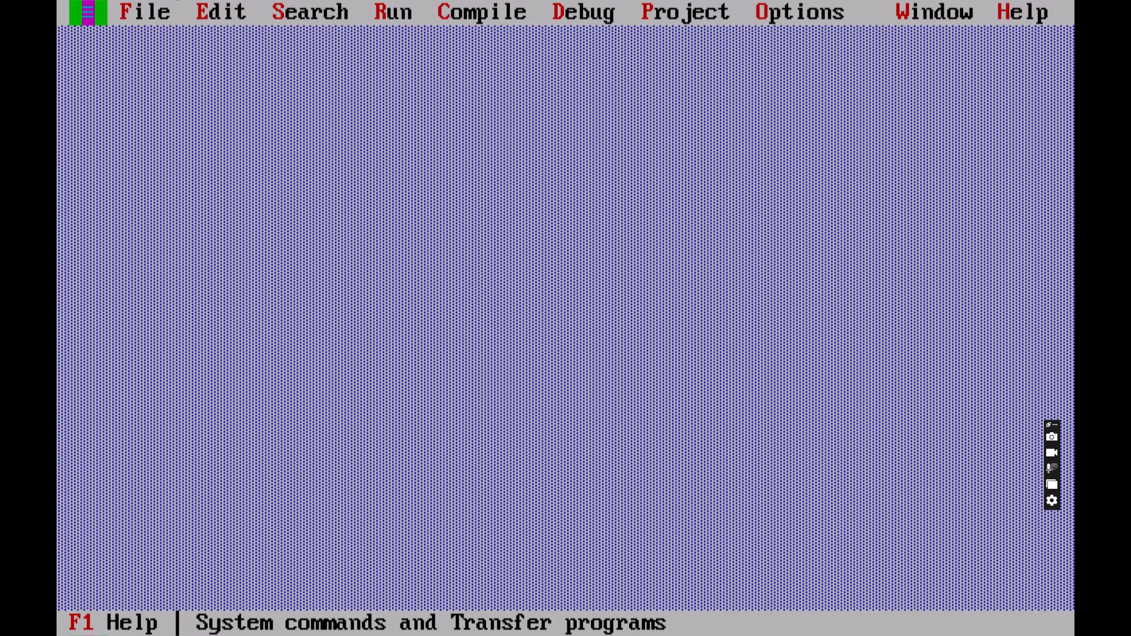
{"action": "left_click", "coordinate": [565, 318]}
{"action": "left_click", "coordinate": [565, 318]}
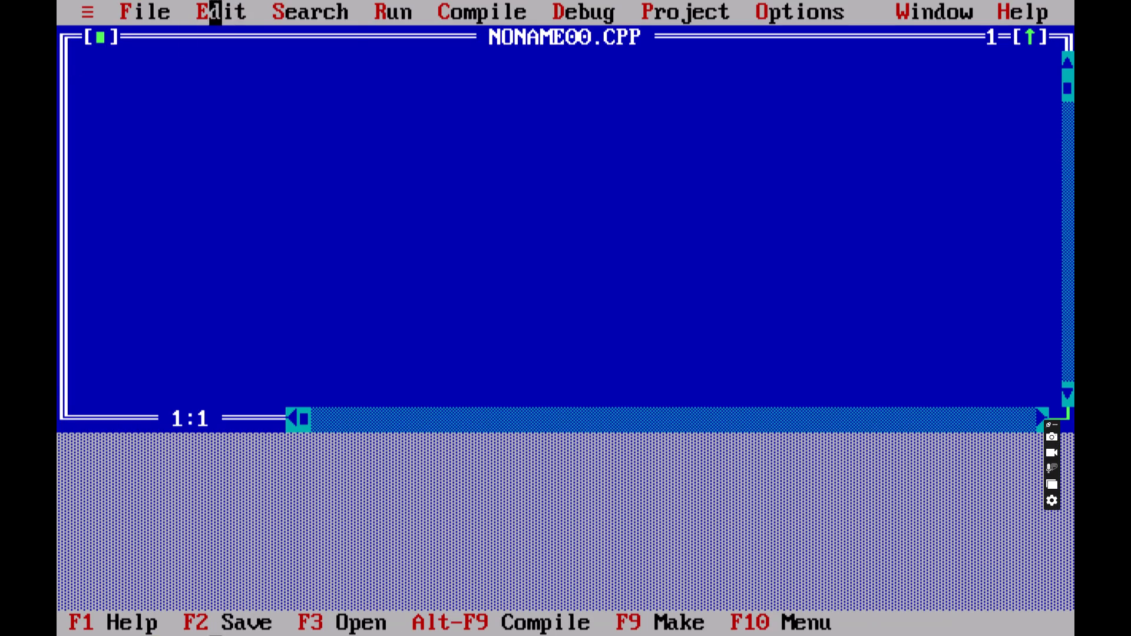
Save the blank source file under the name shubham.typecast.
{"action": "left_click", "coordinate": [565, 318]}
{"action": "left_click", "coordinate": [565, 318]}
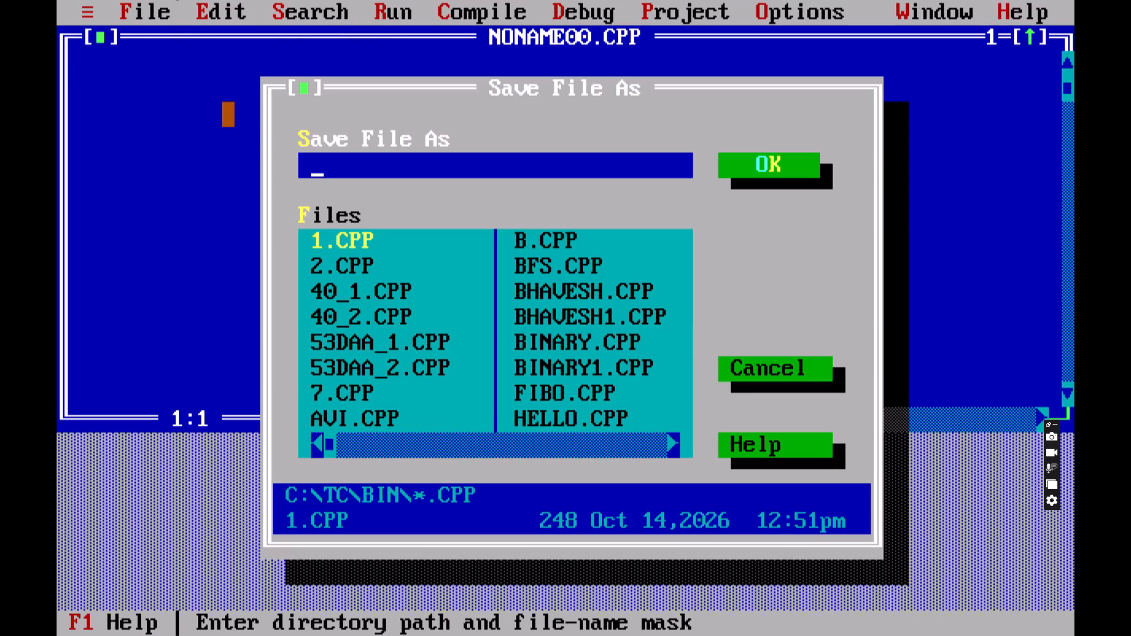
{"action": "type", "text": "SHUHA"}
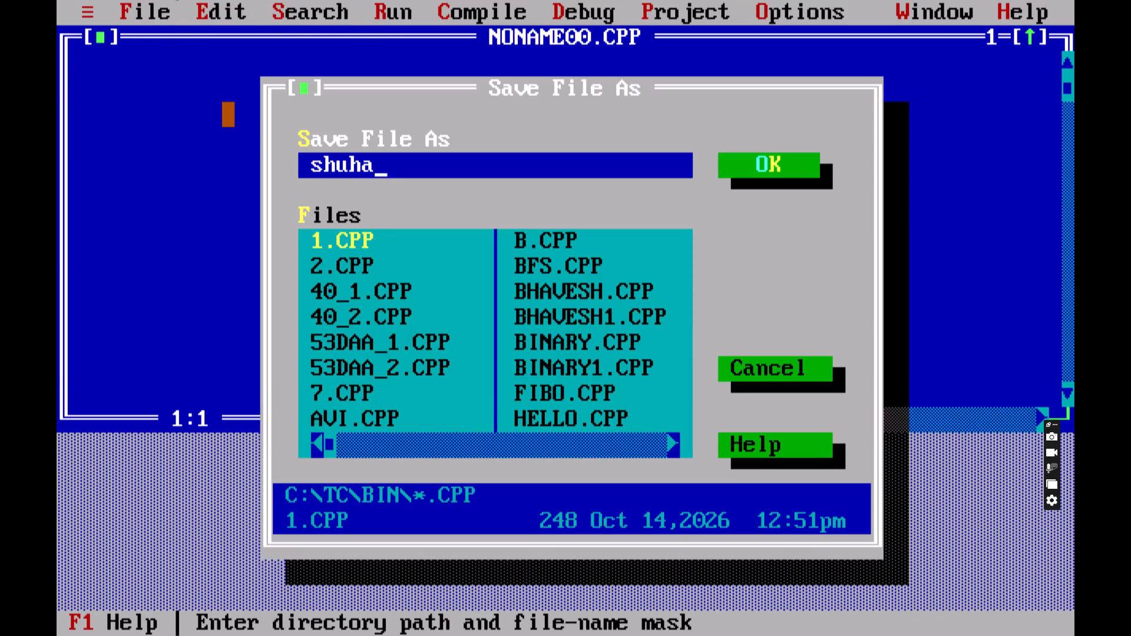
{"action": "key", "text": "BackSpace"}
{"action": "key", "text": "BackSpace"}
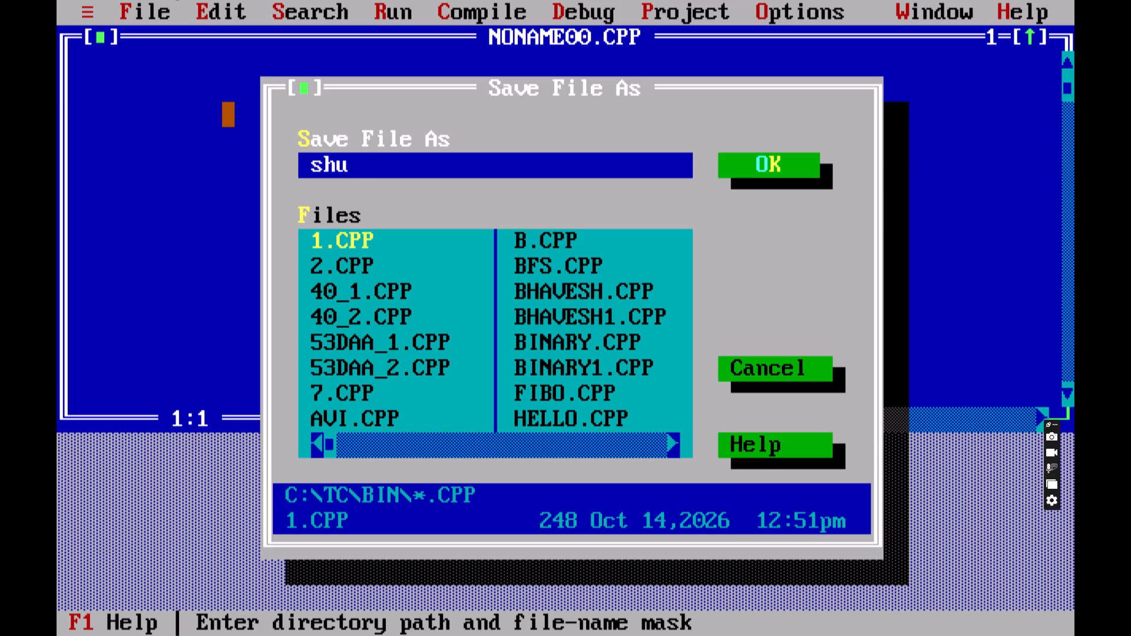
{"action": "type", "text": "BHA"}
{"action": "type", "text": "M."}
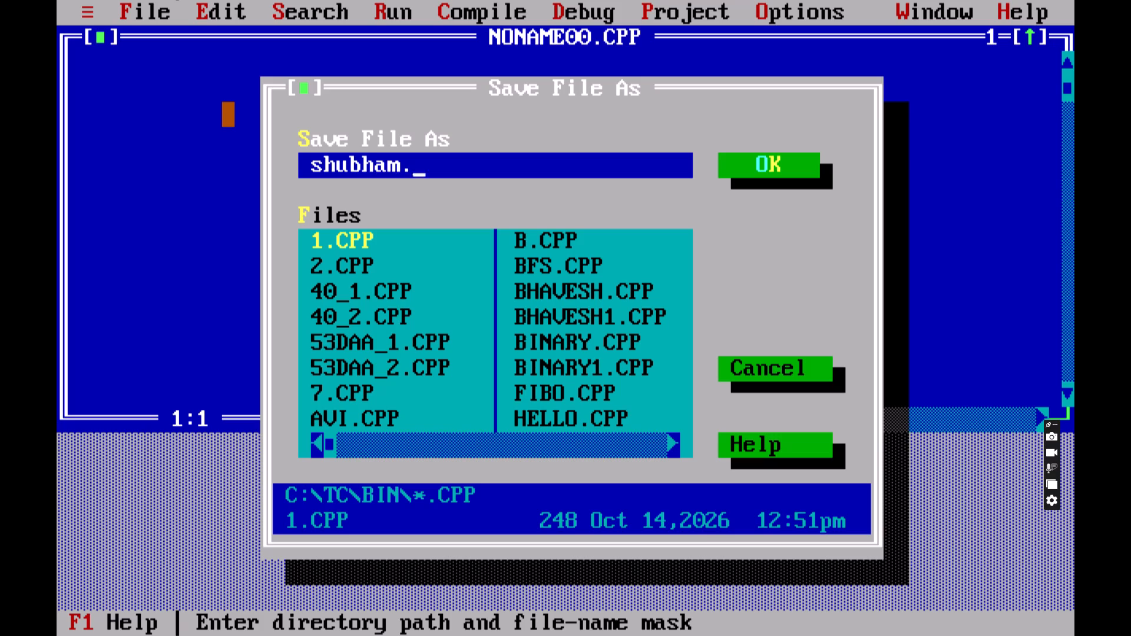
{"action": "type", "text": "TYPECAT"}
{"action": "key", "text": "BackSpace"}
{"action": "key", "text": "s"}
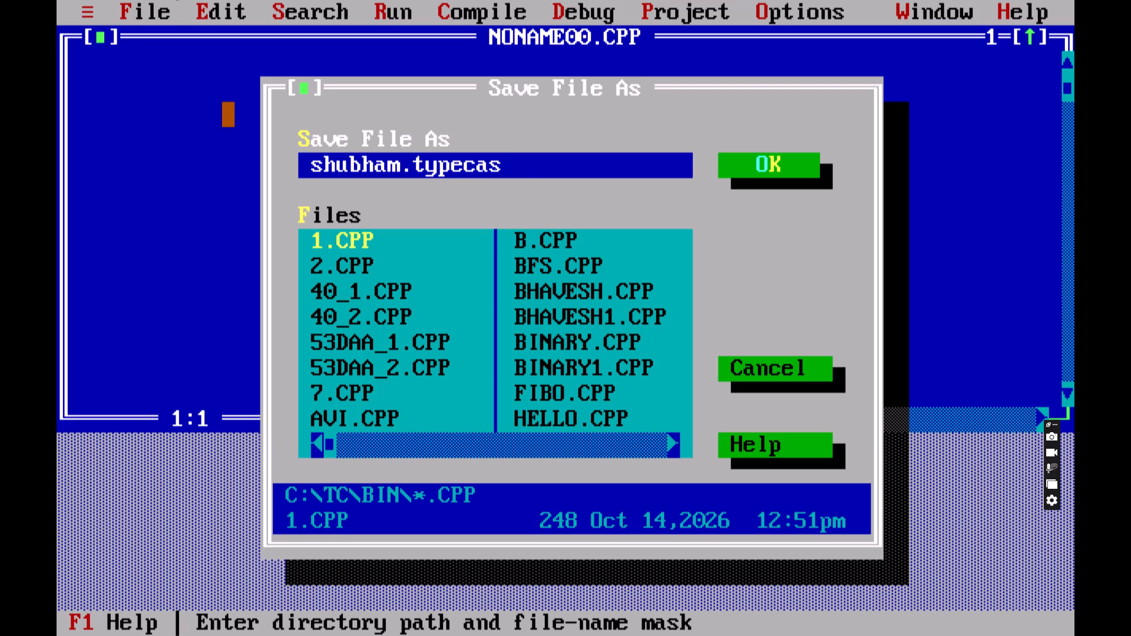
{"action": "key", "text": "t"}
{"action": "key", "text": "Return"}
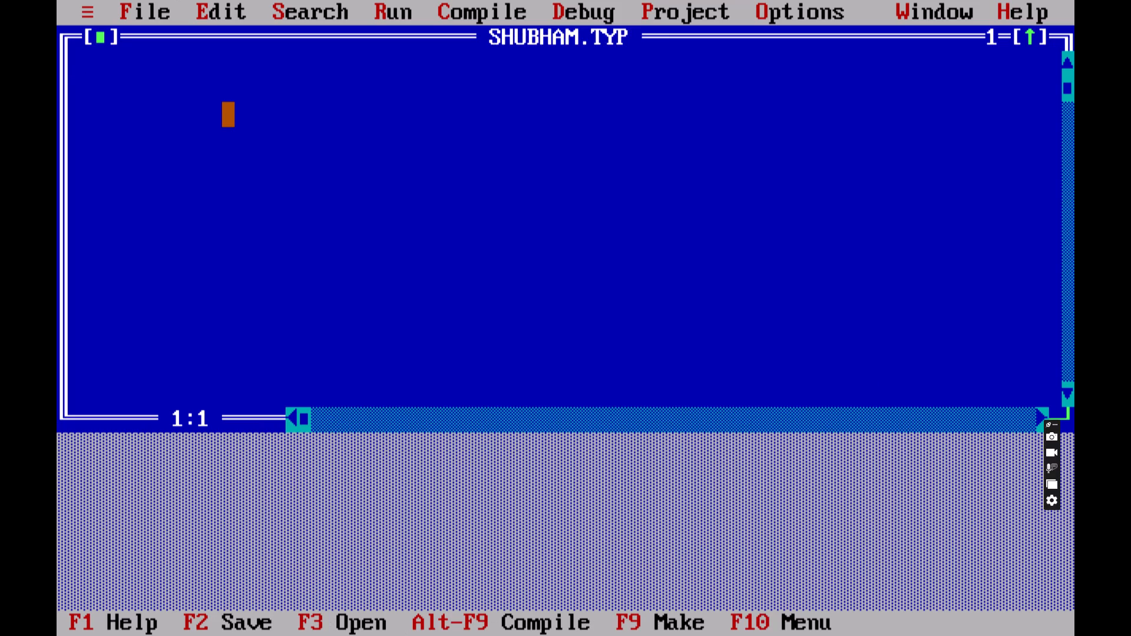
Enter #include<stdio.h> as the program's first line and move to the second line.
{"action": "key", "text": "shift+numbersign"}
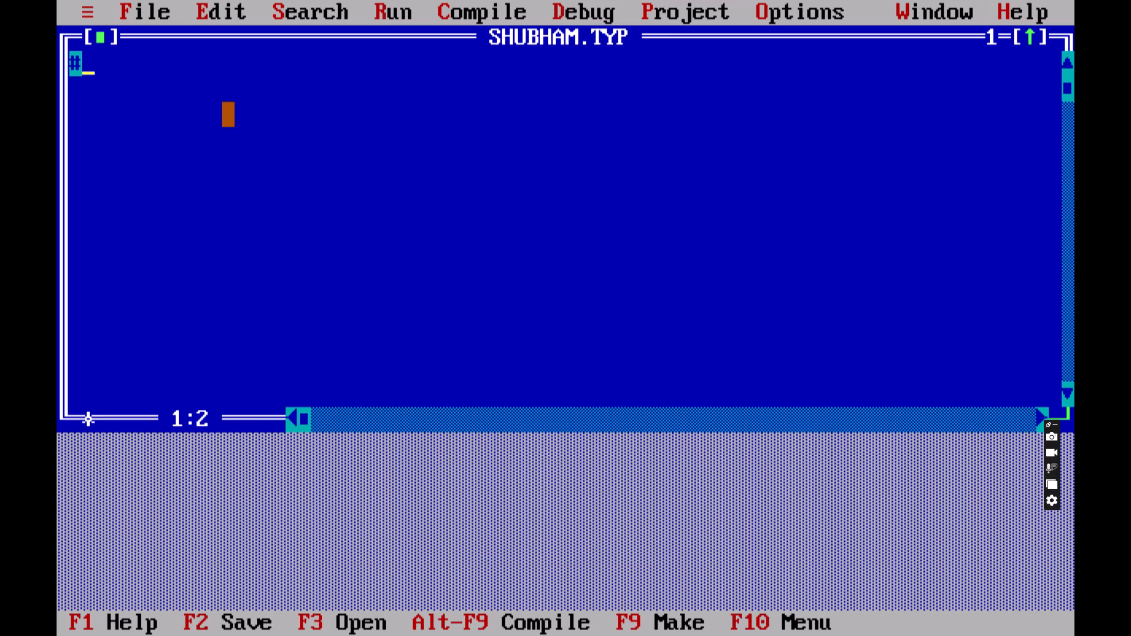
{"action": "type", "text": "INCLYUDE"}
{"action": "key", "text": "space"}
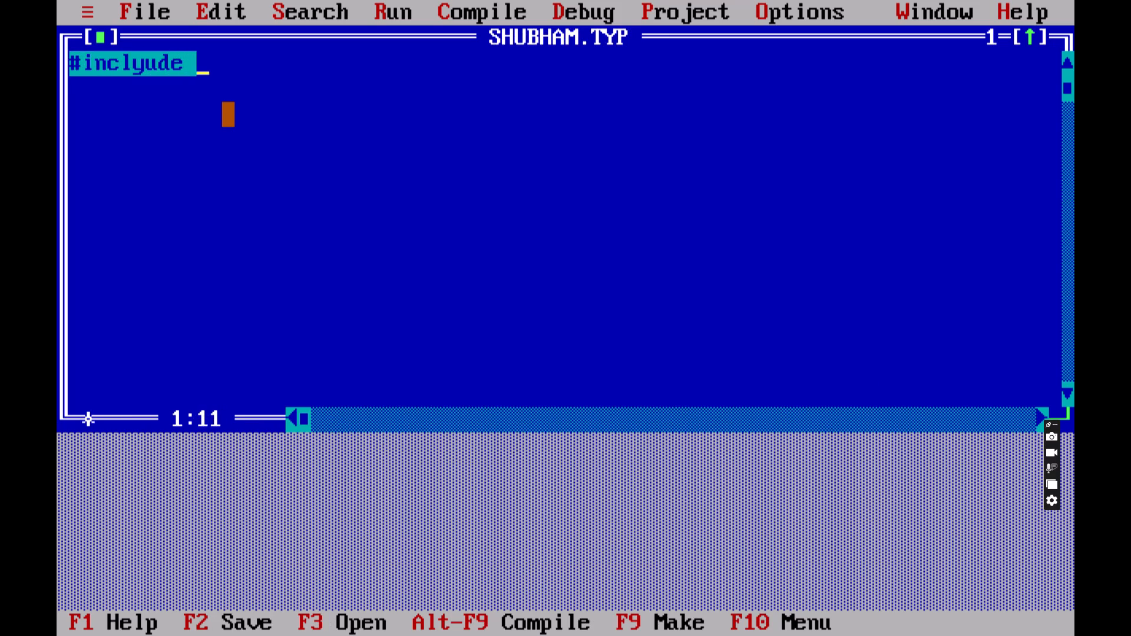
{"action": "key", "text": "BackSpace"}
{"action": "key", "text": "BackSpace"}
{"action": "key", "text": "BackSpace"}
{"action": "key", "text": "BackSpace"}
{"action": "key", "text": "BackSpace"}
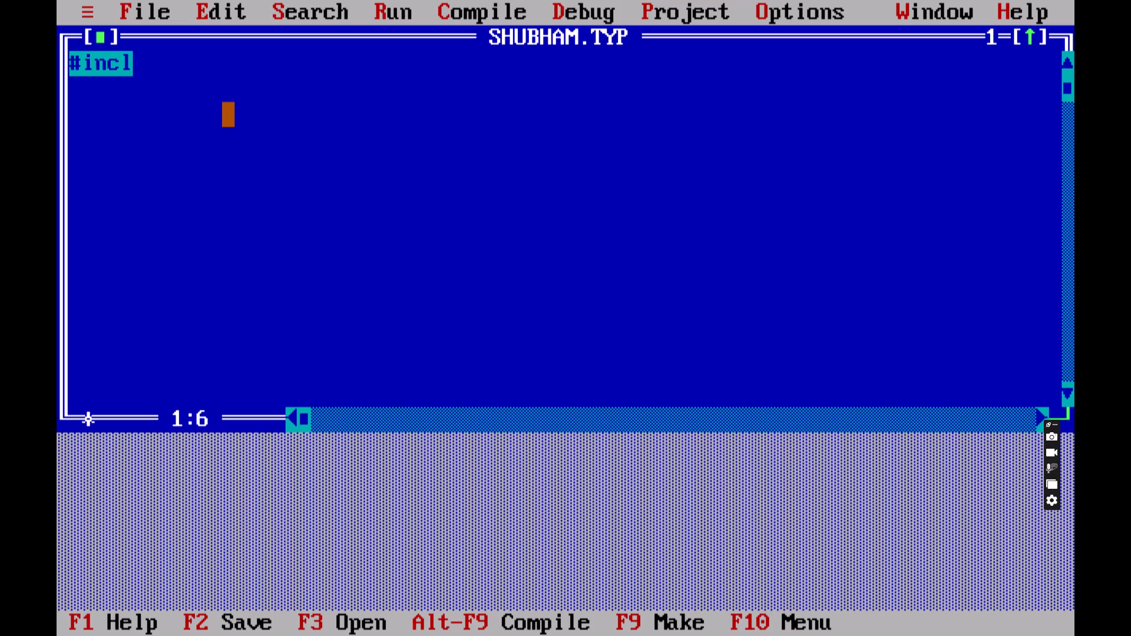
{"action": "type", "text": "UDE"}
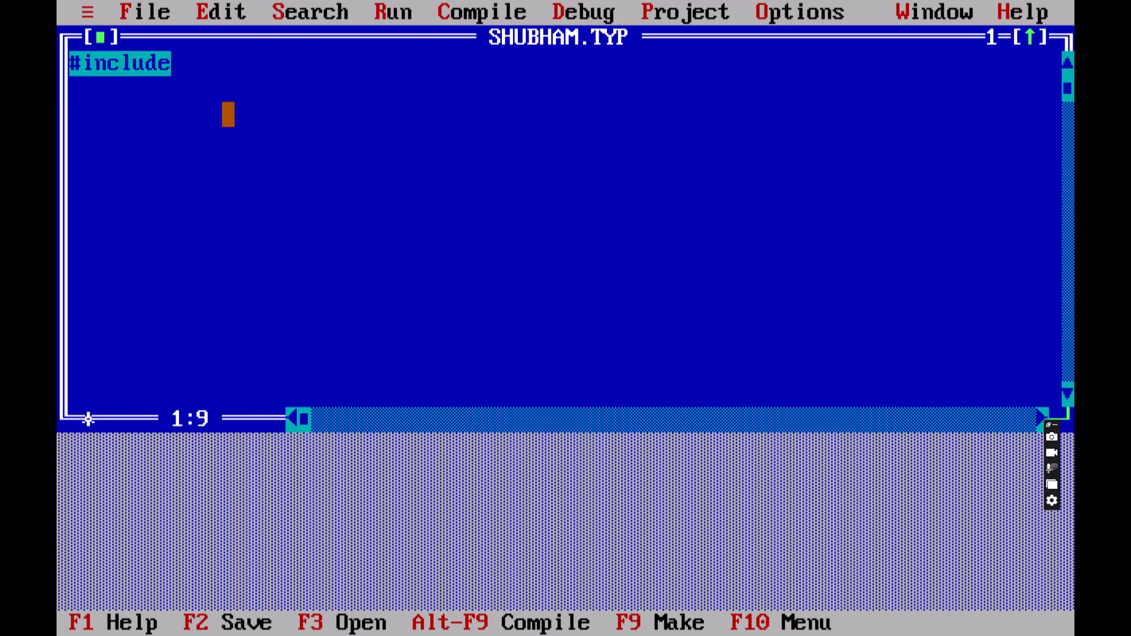
{"action": "type", "text": "<STDIO.H"}
{"action": "key", "text": "shift+greater"}
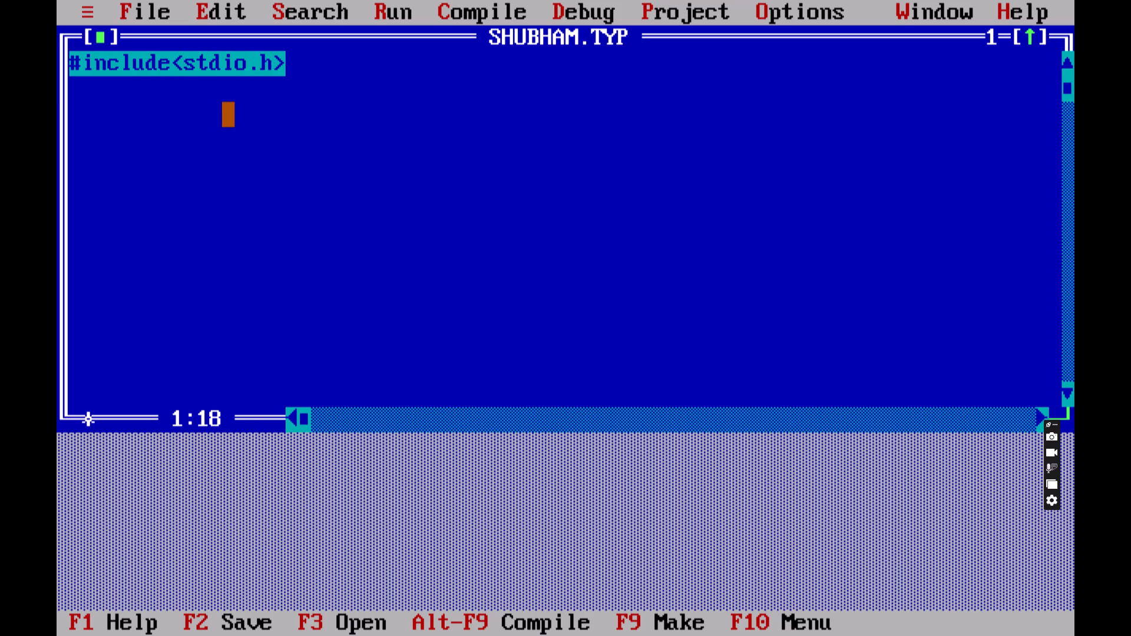
{"action": "key", "text": "Down"}
{"action": "key", "text": "Return"}
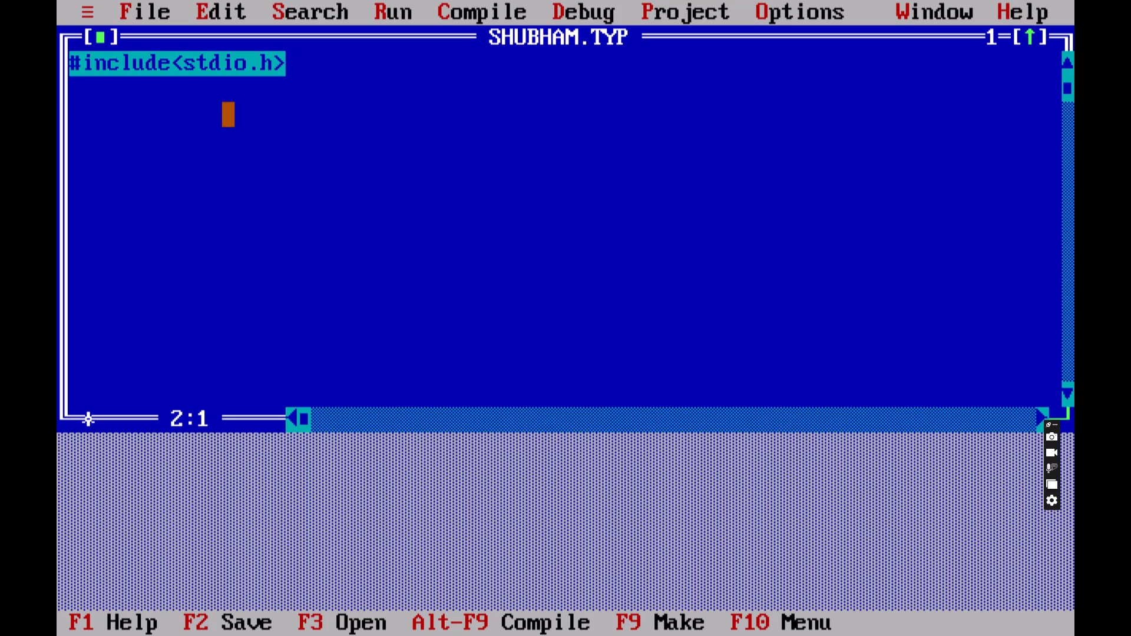
Enter #include<conio.h> on the second line and start a third line.
{"action": "key", "text": "i"}
{"action": "key", "text": "BackSpace"}
{"action": "key", "text": "shift+numbersign"}
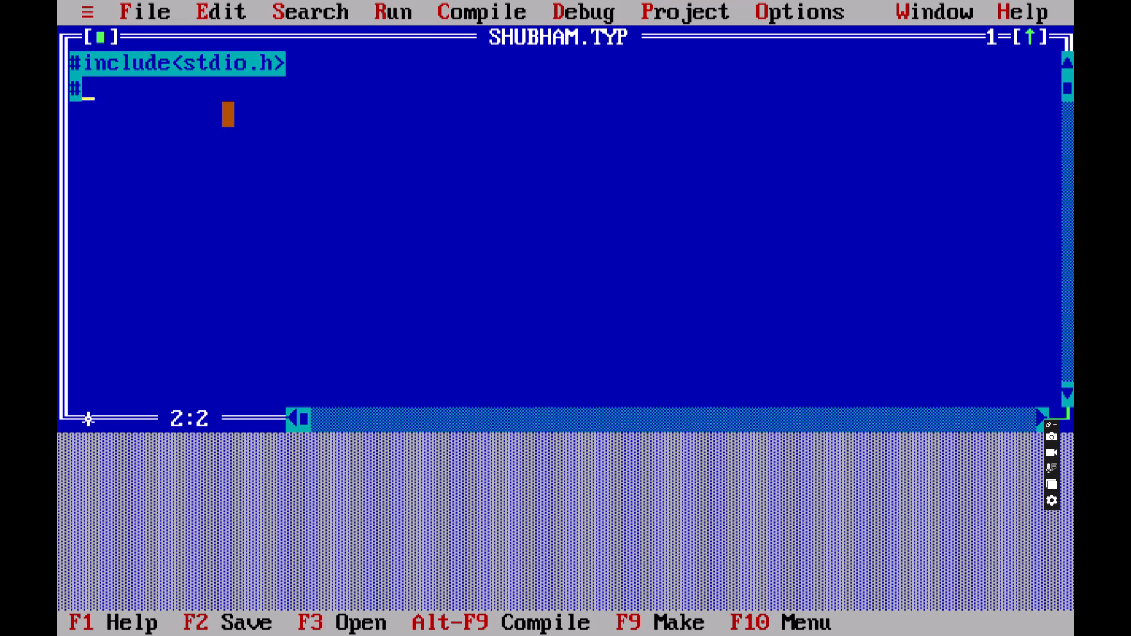
{"action": "type", "text": "INXLY"}
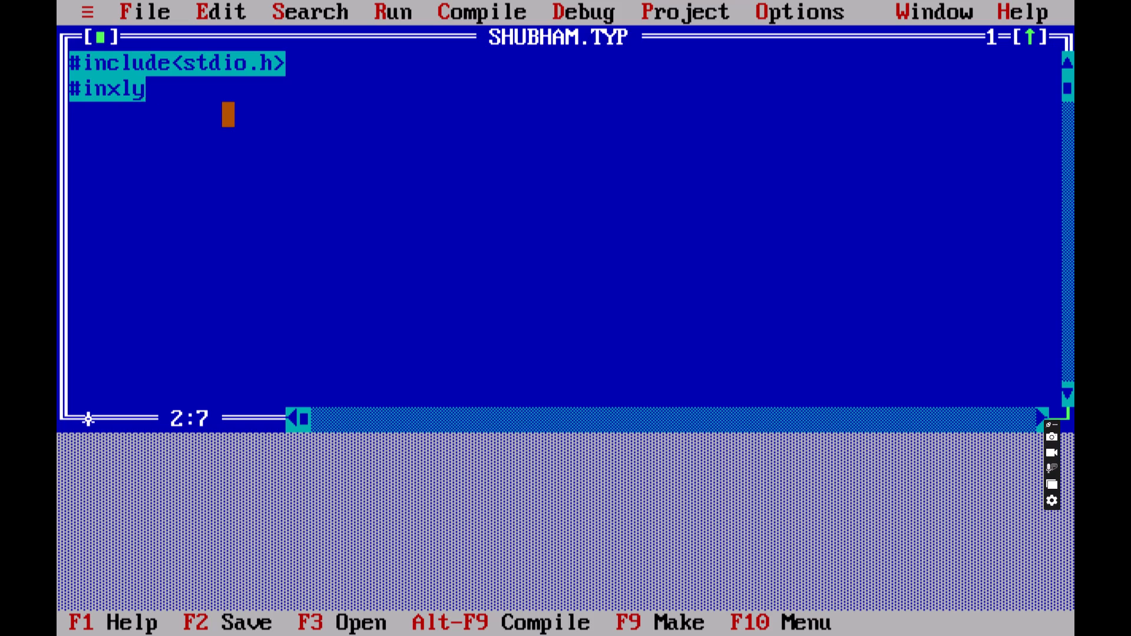
{"action": "key", "text": "BackSpace"}
{"action": "key", "text": "BackSpace"}
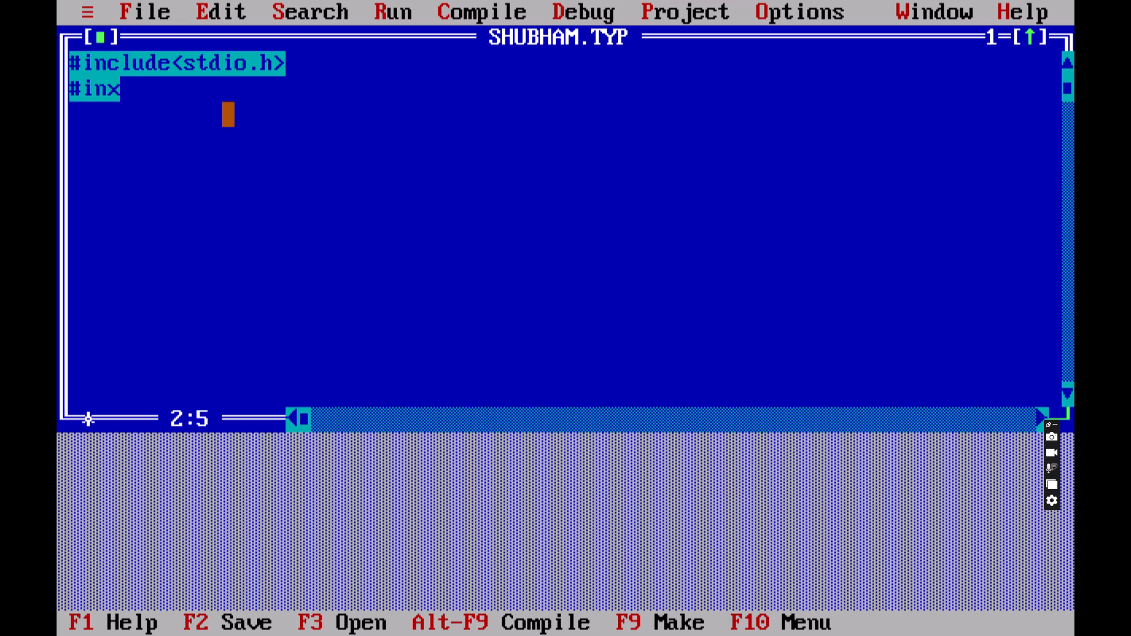
{"action": "key", "text": "BackSpace"}
{"action": "type", "text": "CLUDE"}
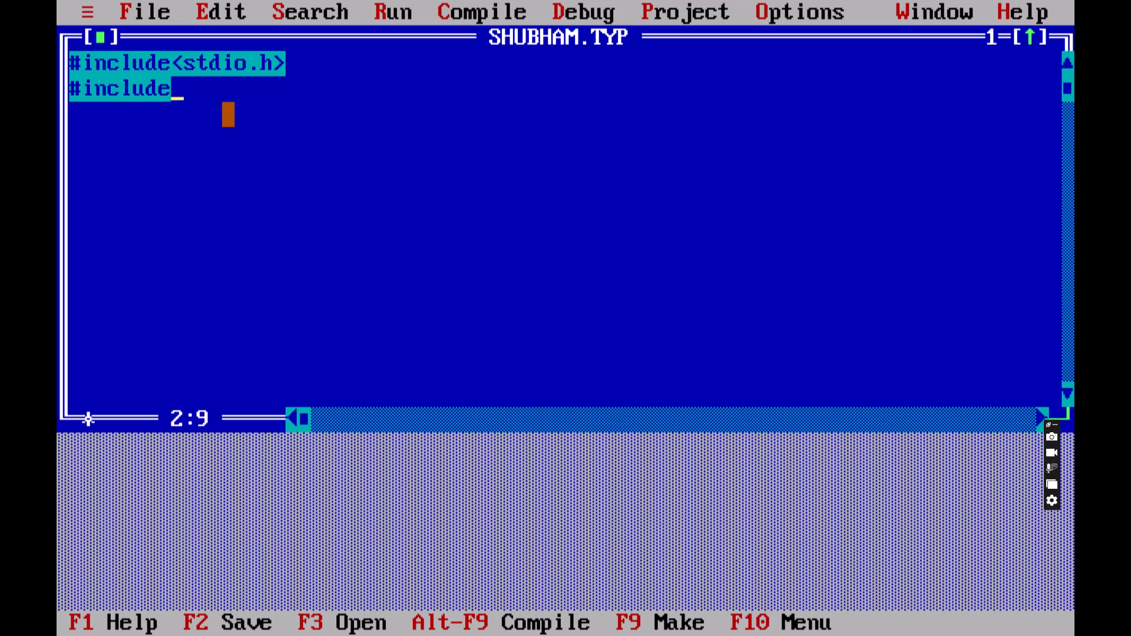
{"action": "key", "text": "shift+less"}
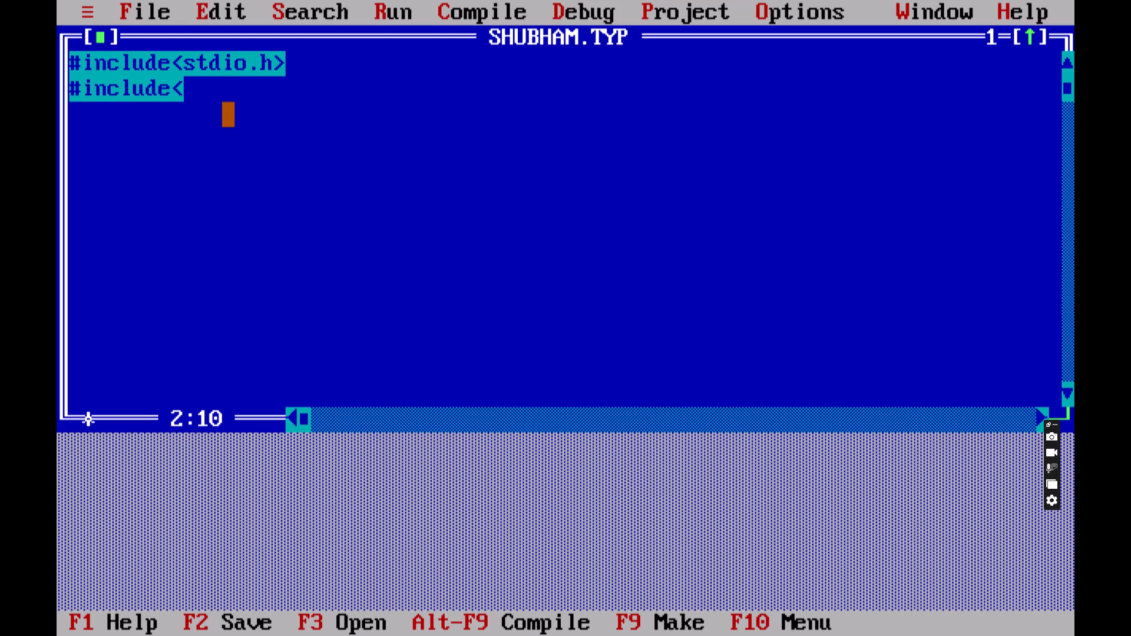
{"action": "type", "text": "CONIO.H"}
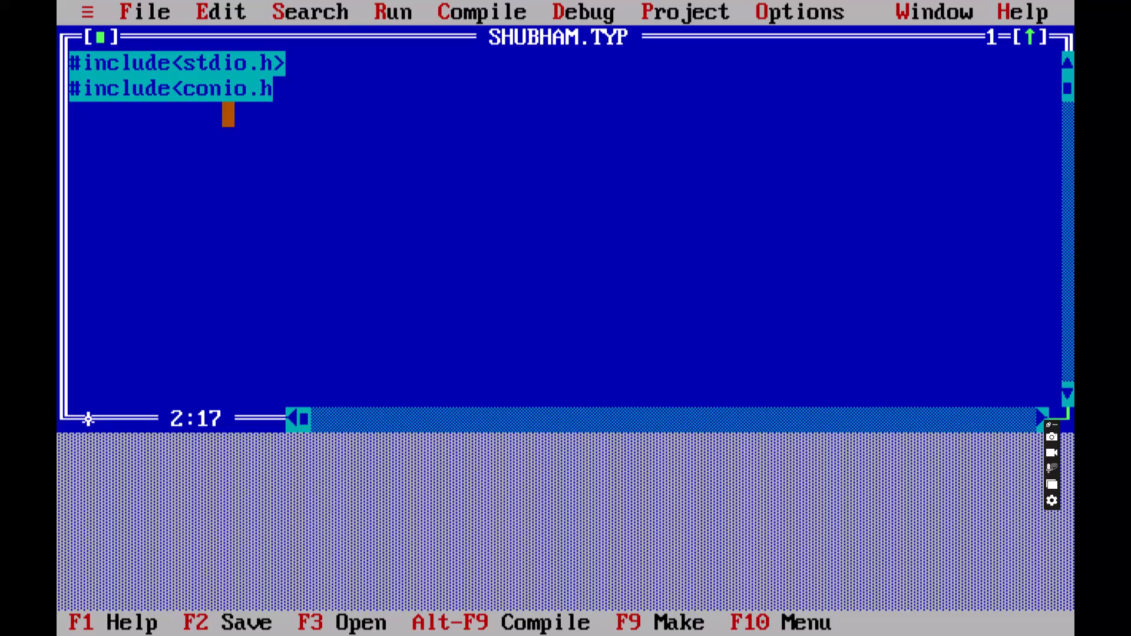
{"action": "key", "text": "period"}
{"action": "key", "text": "BackSpace"}
{"action": "key", "text": "backslash"}
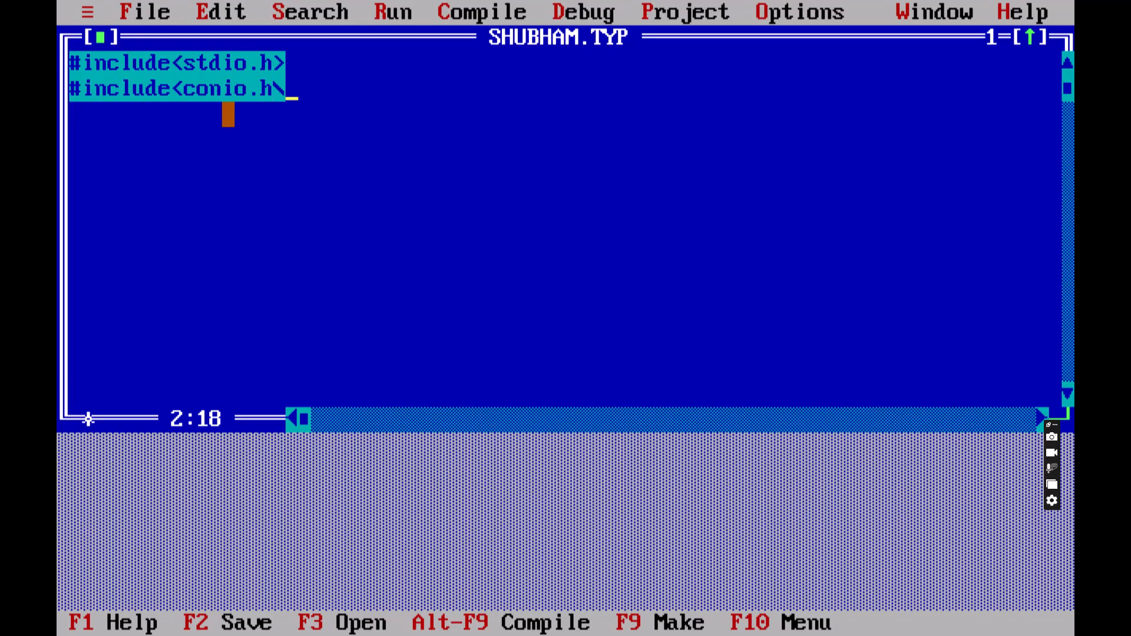
{"action": "key", "text": "BackSpace"}
{"action": "key", "text": "shift+greater"}
{"action": "key", "text": "Return"}
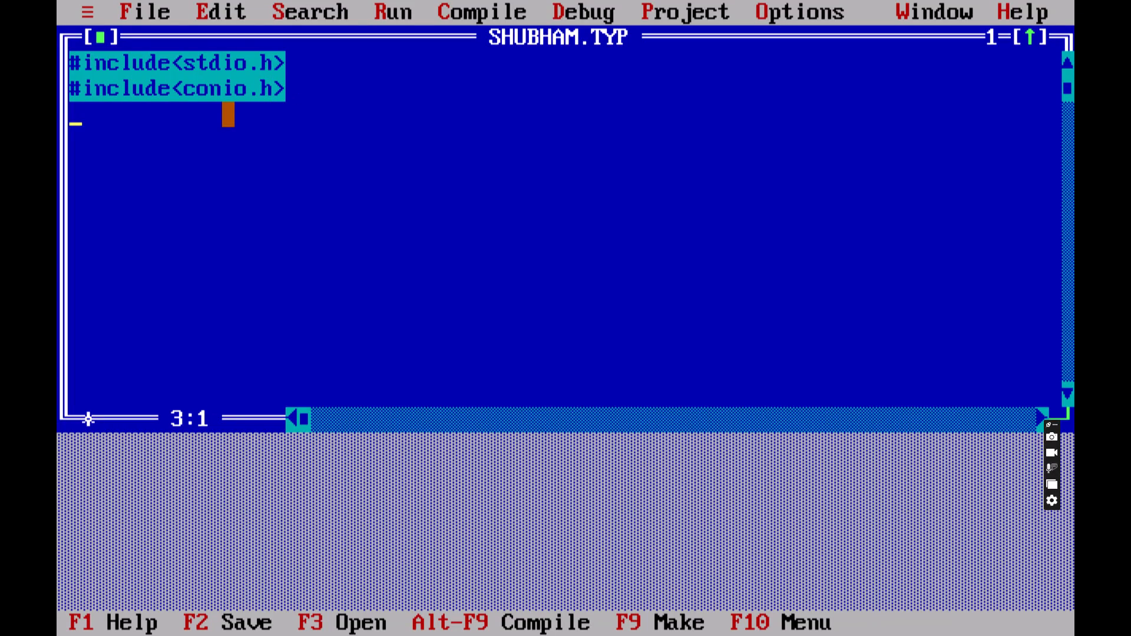
Add void main() below the includes, with an opening and a closing brace around an empty line.
{"action": "type", "text": "VOID A,"}
{"action": "key", "text": "BackSpace"}
{"action": "key", "text": "BackSpace"}
{"action": "key", "text": "BackSpace"}
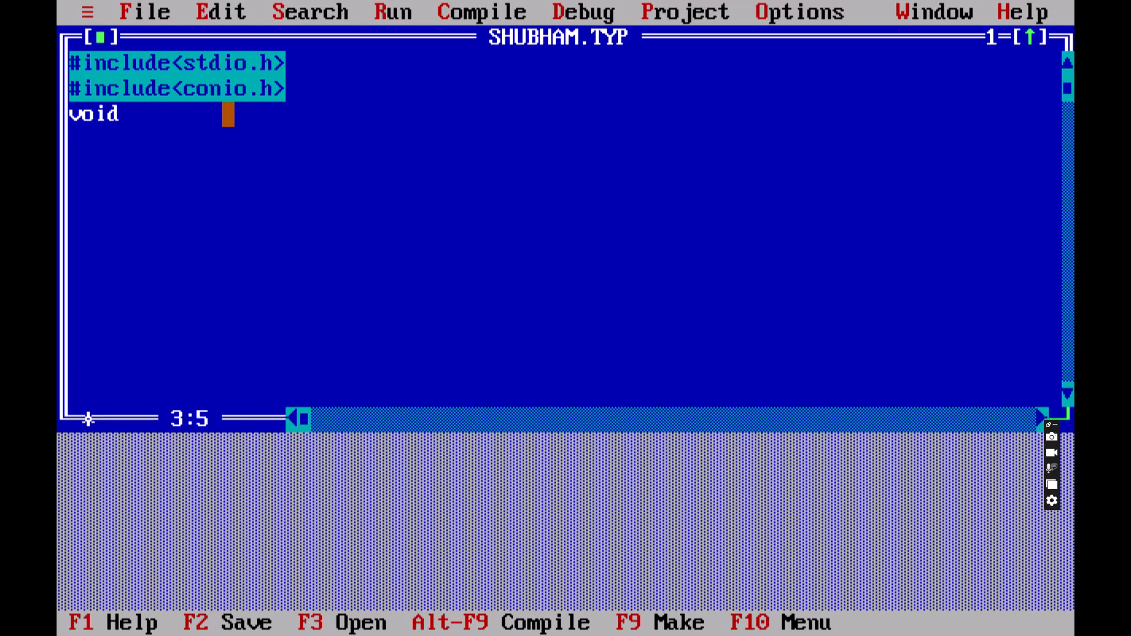
{"action": "key", "text": "space"}
{"action": "type", "text": "MAIN()"}
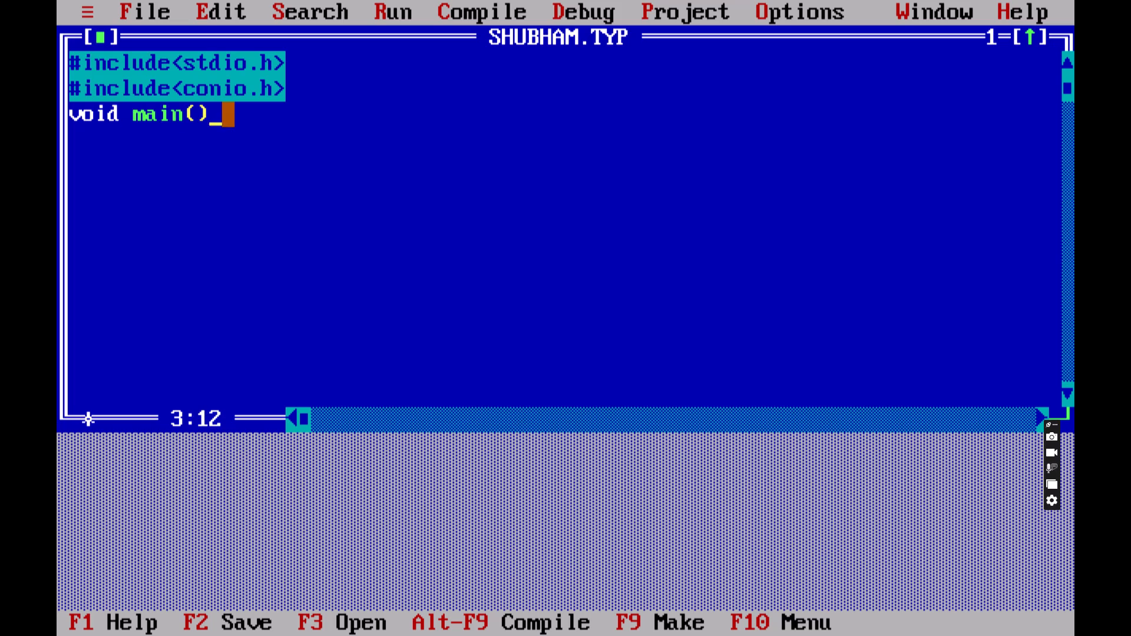
{"action": "key", "text": "Return"}
{"action": "key", "text": "shift+braceleft"}
{"action": "key", "text": "Return"}
{"action": "key", "text": "Return"}
{"action": "key", "text": "shift+braceright"}
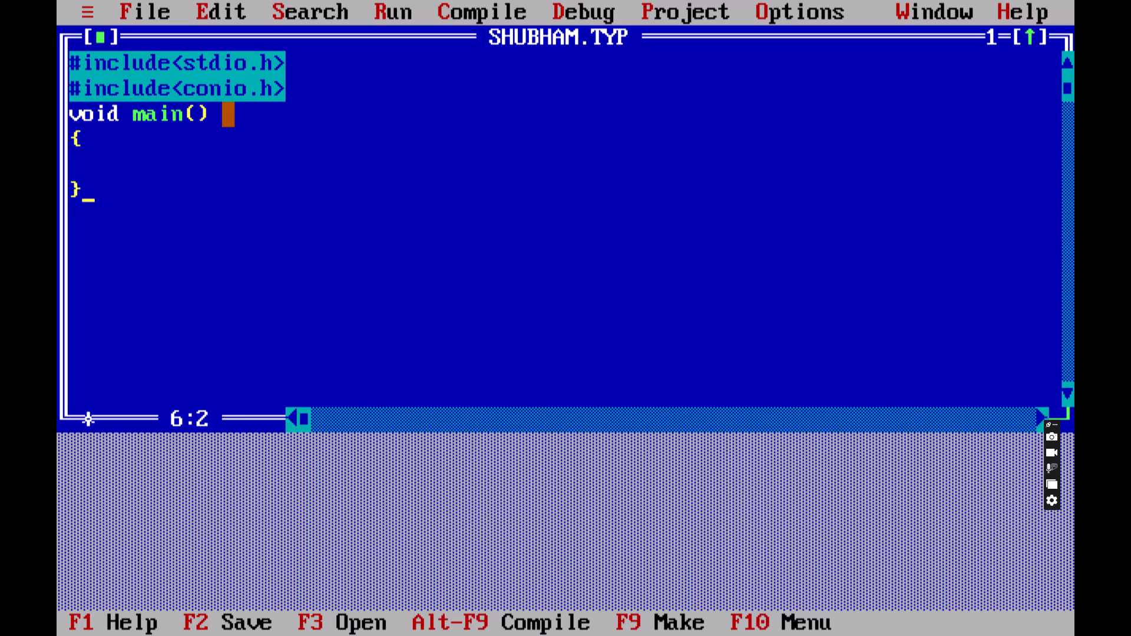
Declare int x=10; and int y=3; on separate lines inside main, followed by a new empty line.
{"action": "key", "text": "Up"}
{"action": "type", "text": "INT"}
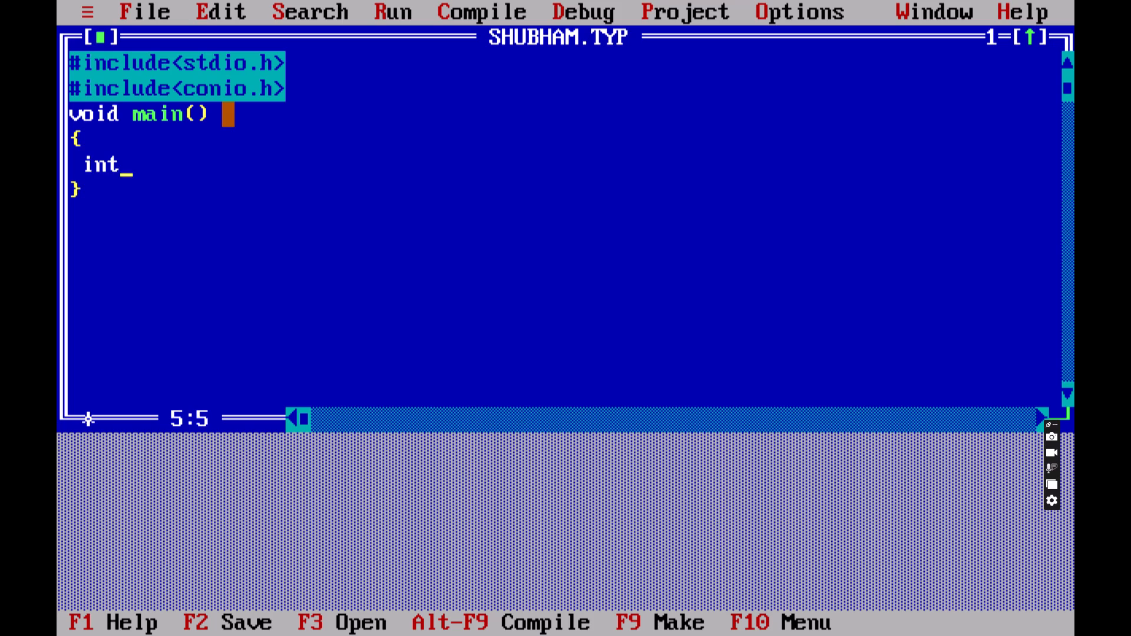
{"action": "key", "text": "space"}
{"action": "key", "text": "x"}
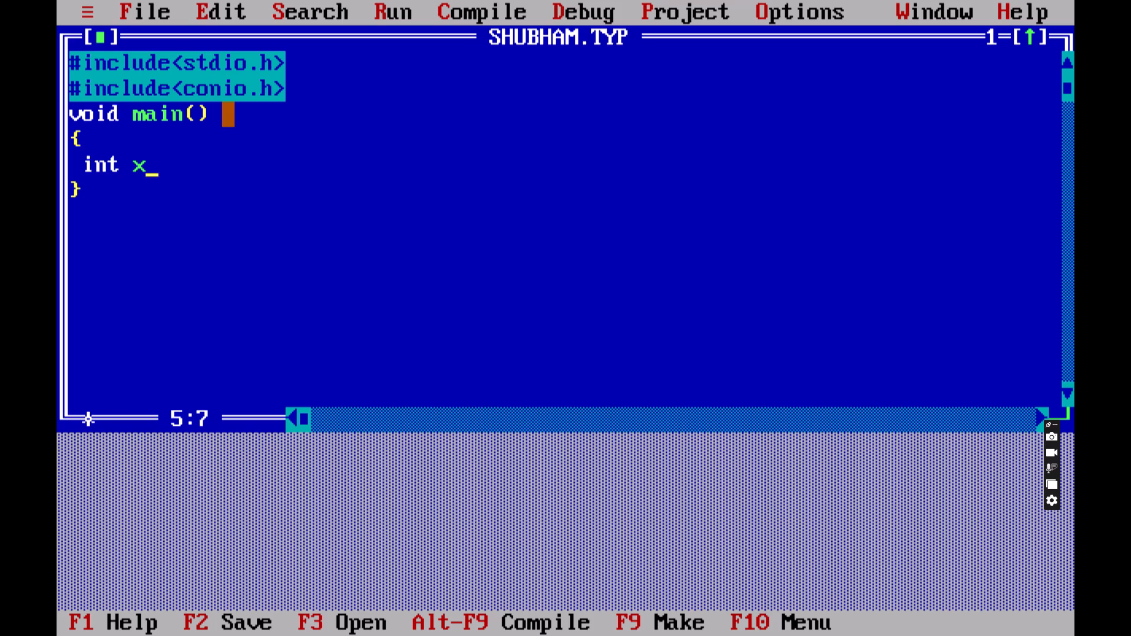
{"action": "key", "text": "equal"}
{"action": "type", "text": "10"}
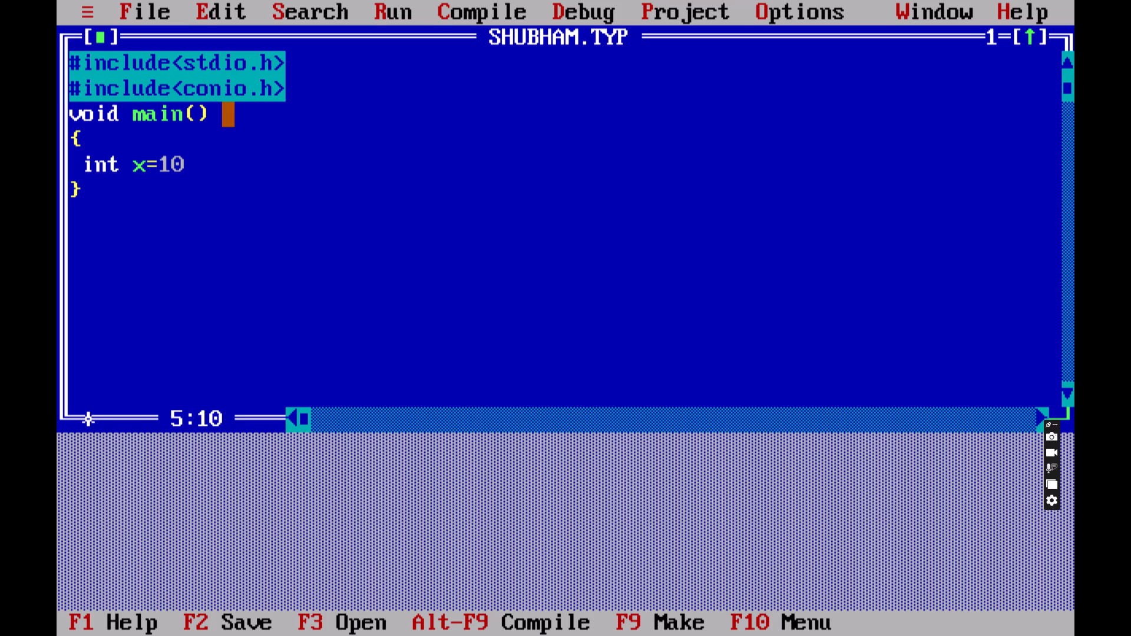
{"action": "key", "text": "semicolon"}
{"action": "key", "text": "Return"}
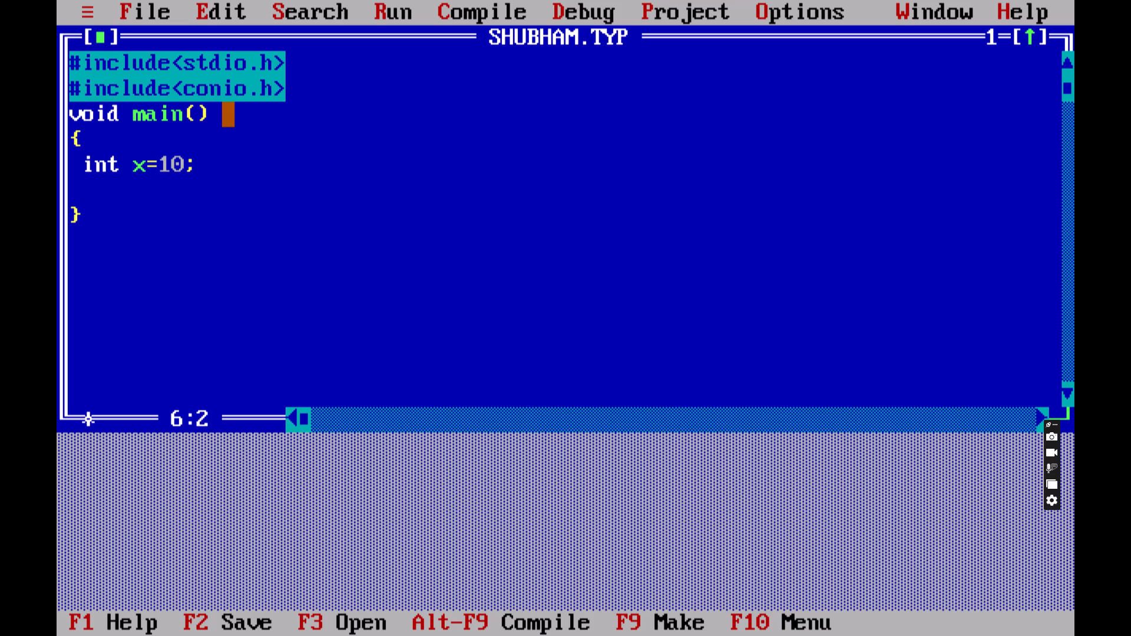
{"action": "type", "text": "INT"}
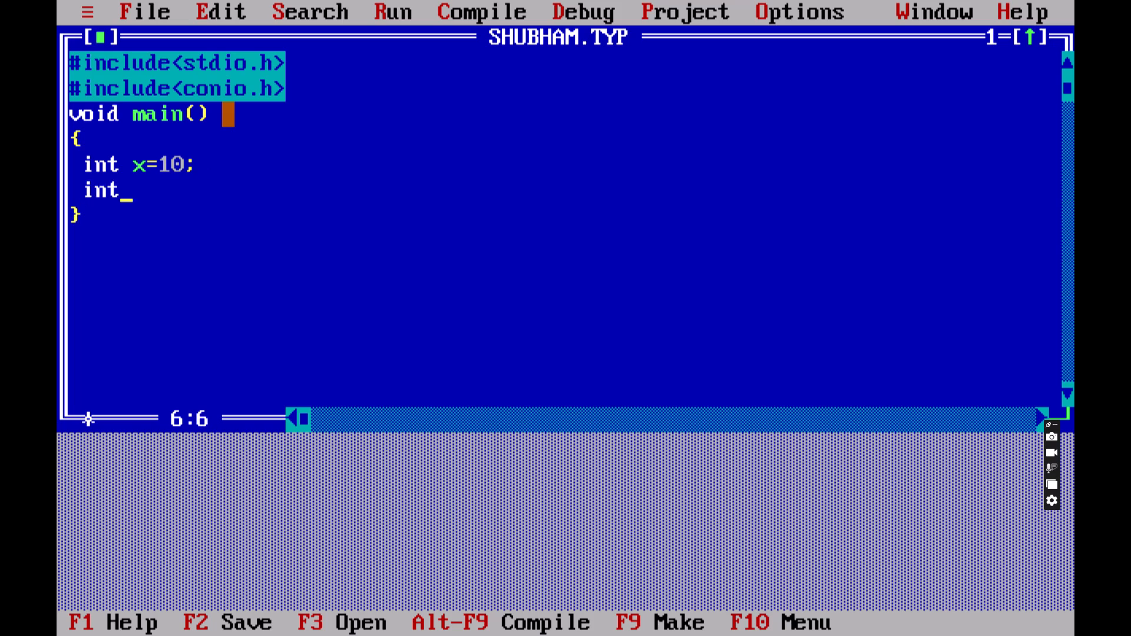
{"action": "key", "text": "space"}
{"action": "type", "text": "Y="}
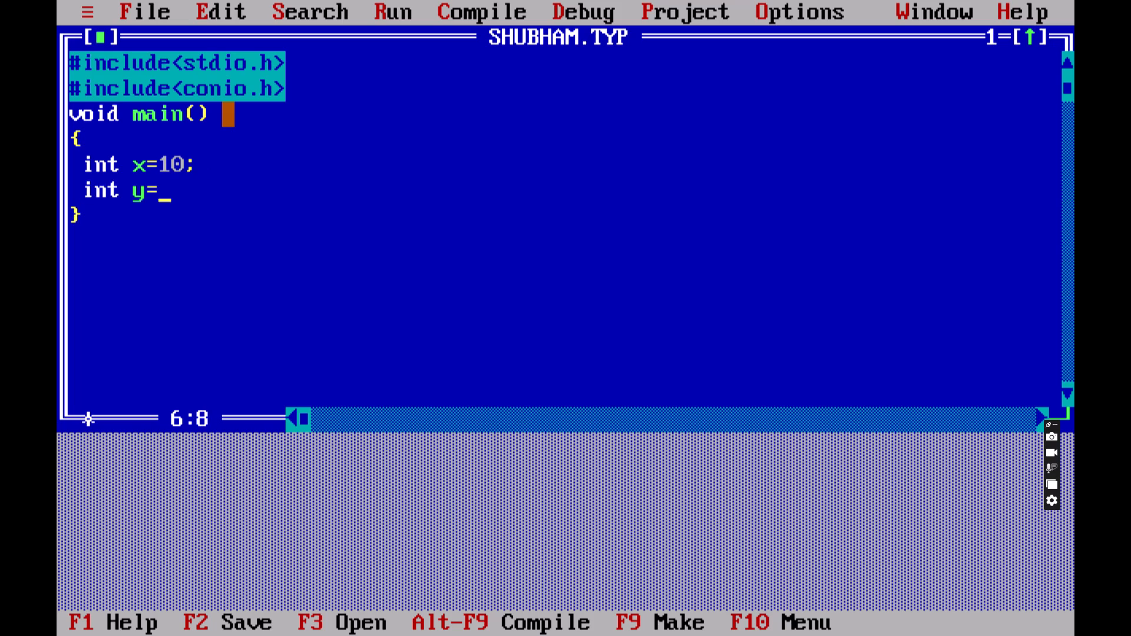
{"action": "key", "text": "3"}
{"action": "key", "text": "semicolon"}
{"action": "key", "text": "Return"}
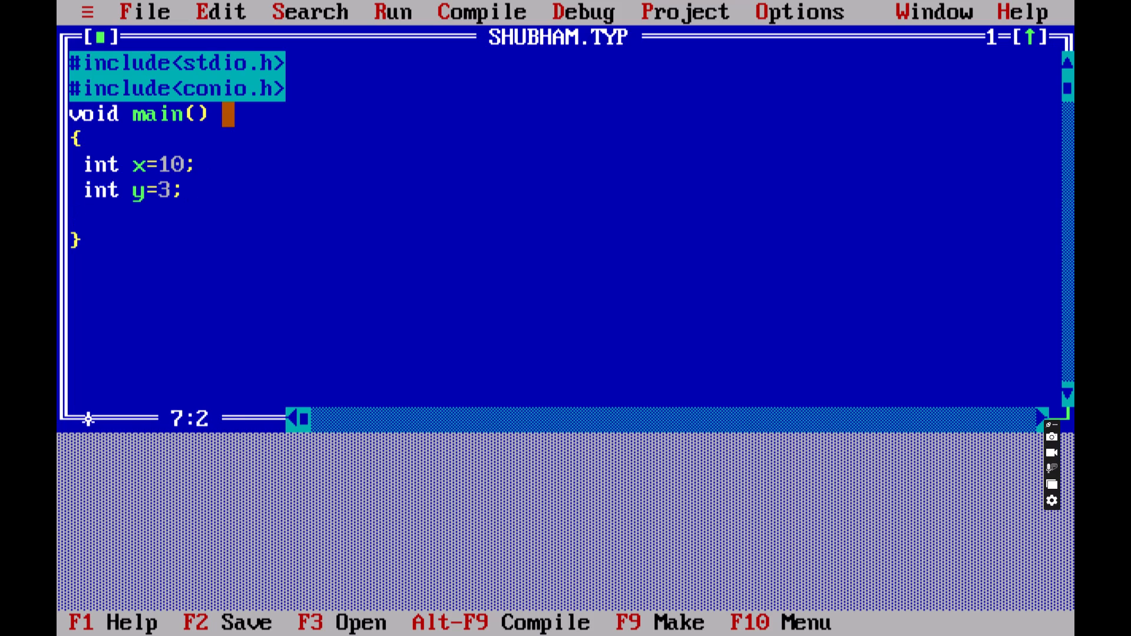
Declare float result; below the int declarations inside main and start a new line.
{"action": "type", "text": "FLOAT"}
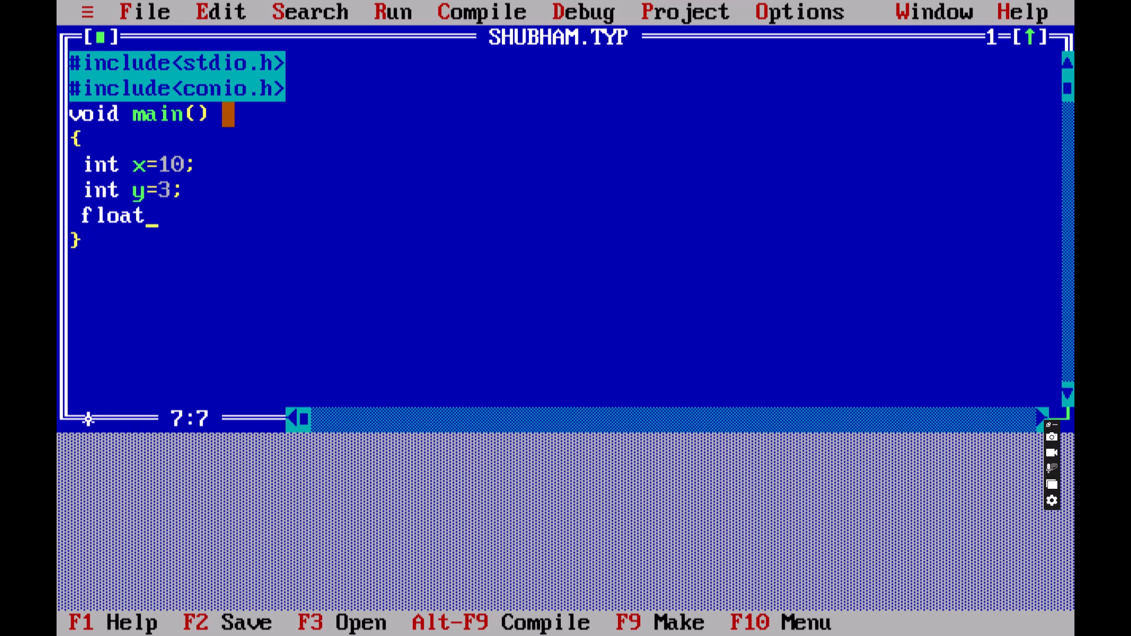
{"action": "key", "text": "space"}
{"action": "type", "text": "RESULT"}
{"action": "key", "text": "shift+colon"}
{"action": "key", "text": "Return"}
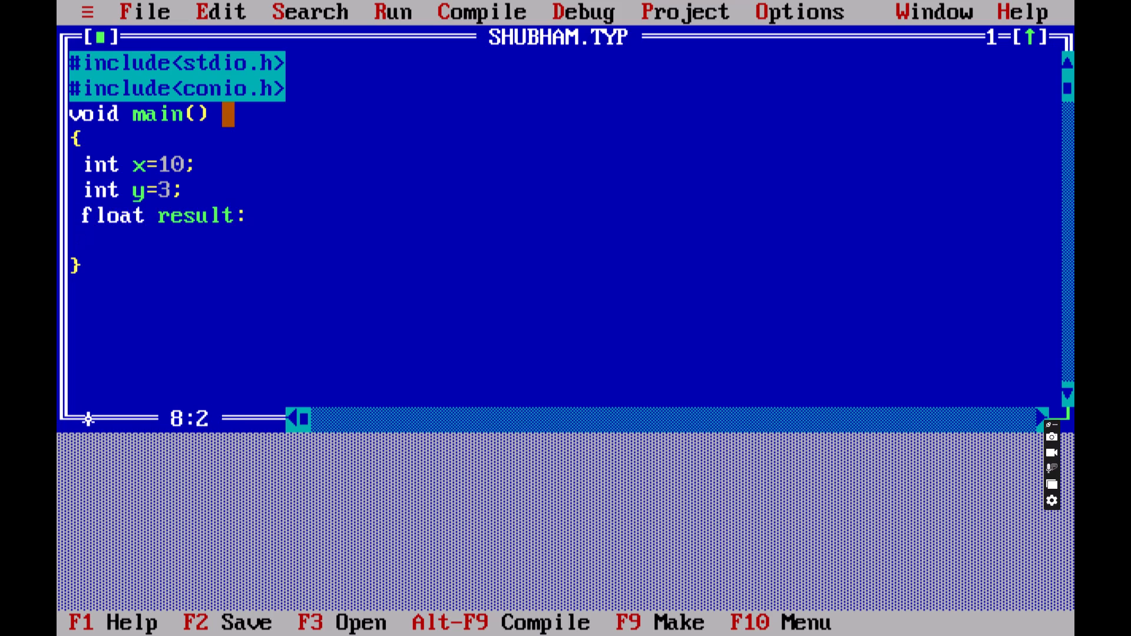
{"action": "key", "text": "BackSpace"}
{"action": "key", "text": "BackSpace"}
{"action": "key", "text": "BackSpace"}
{"action": "key", "text": "semicolon"}
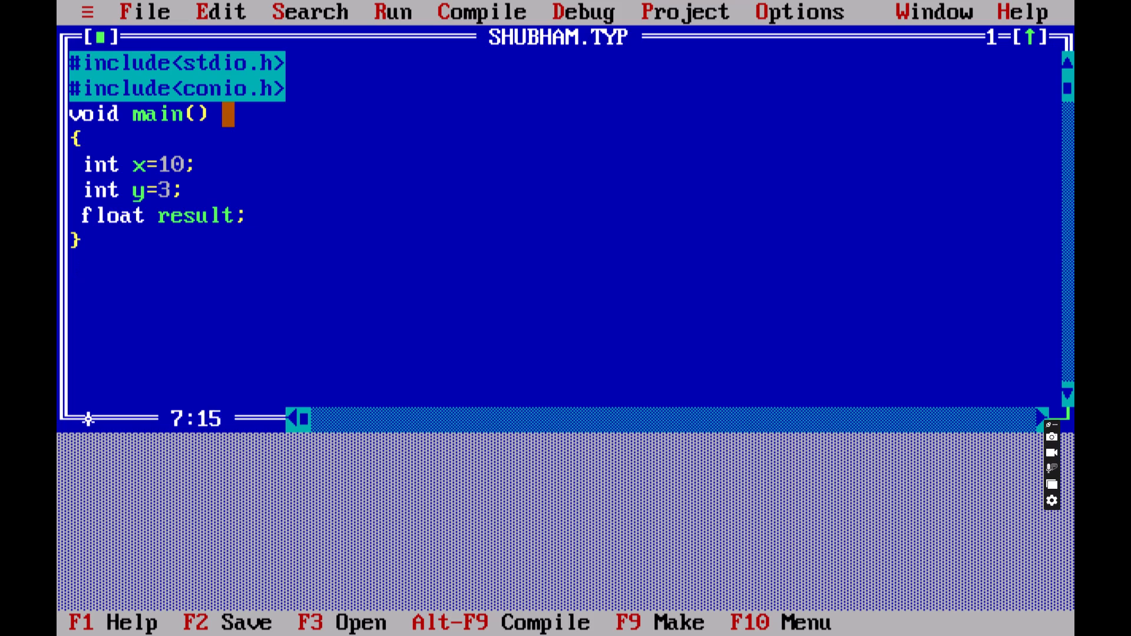
{"action": "key", "text": "Return"}
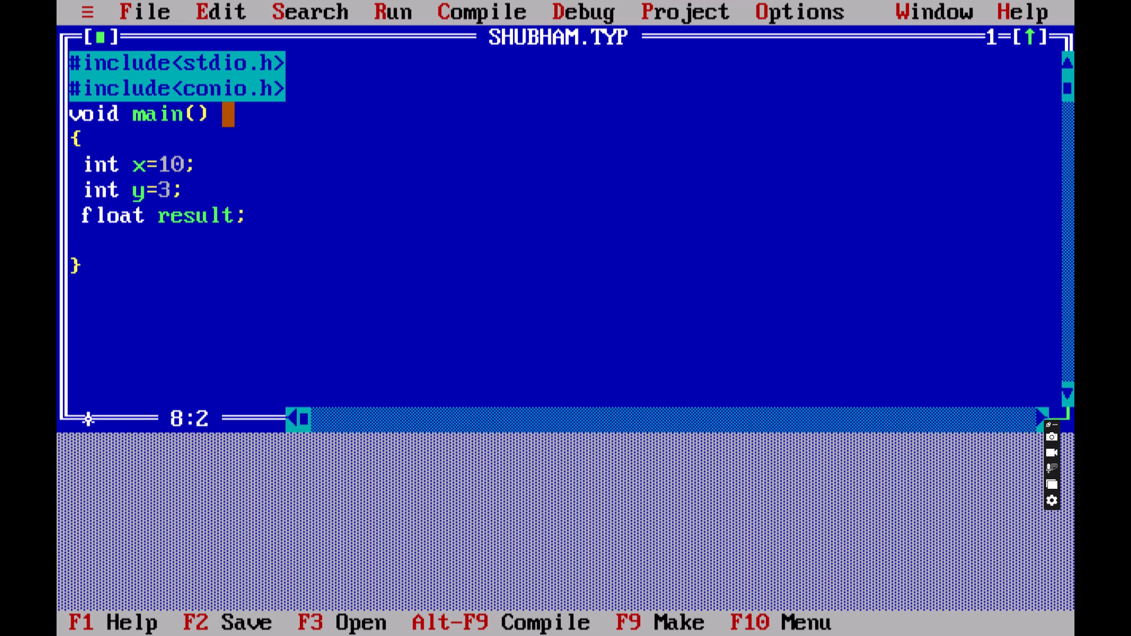
Add a clrscr(); call below the variable declarations and start a new line.
{"action": "type", "text": "CLRSCR"}
{"action": "type", "text": "()"}
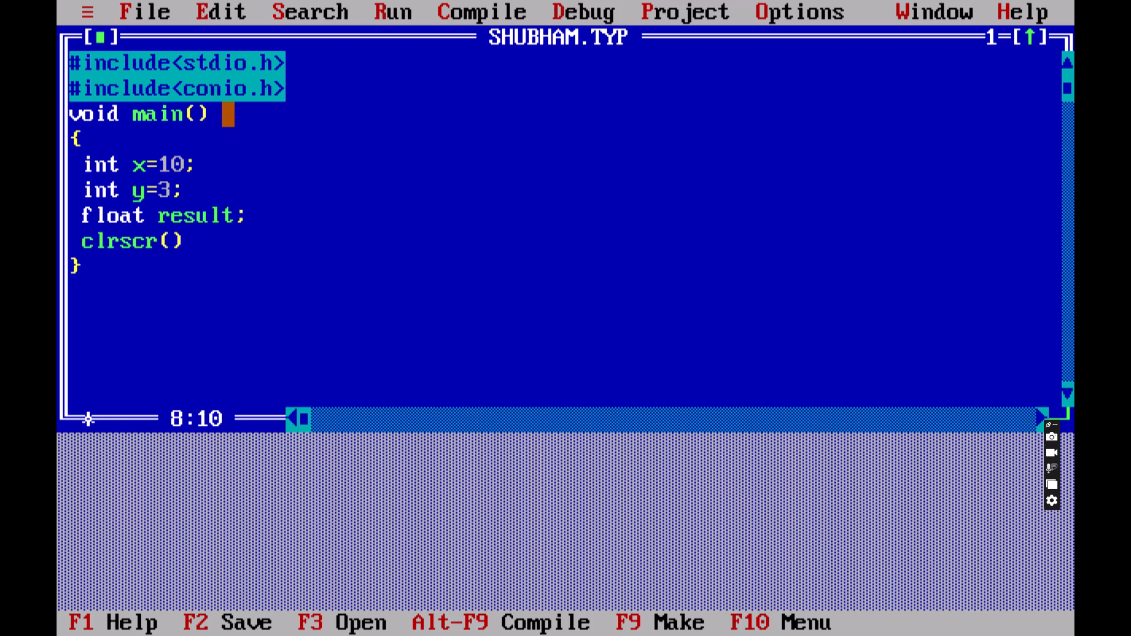
{"action": "key", "text": "semicolon"}
{"action": "key", "text": "Return"}
Add the typecast division result=(float)x/y; below the clrscr call, followed by a new empty line.
{"action": "type", "text": "RESULT"}
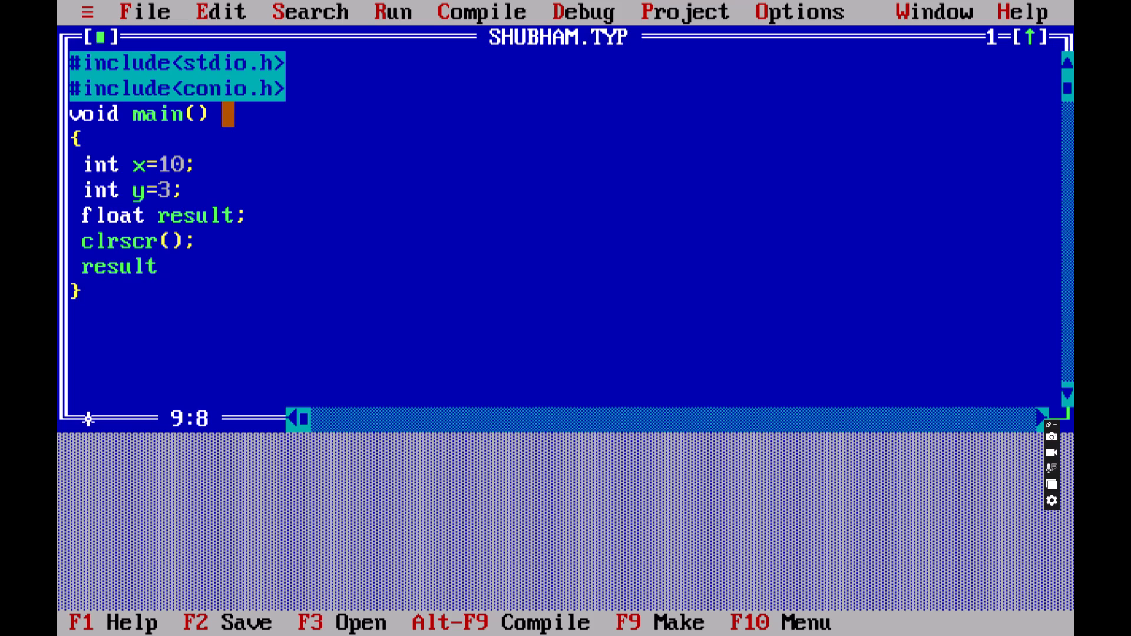
{"action": "type", "text": "=("}
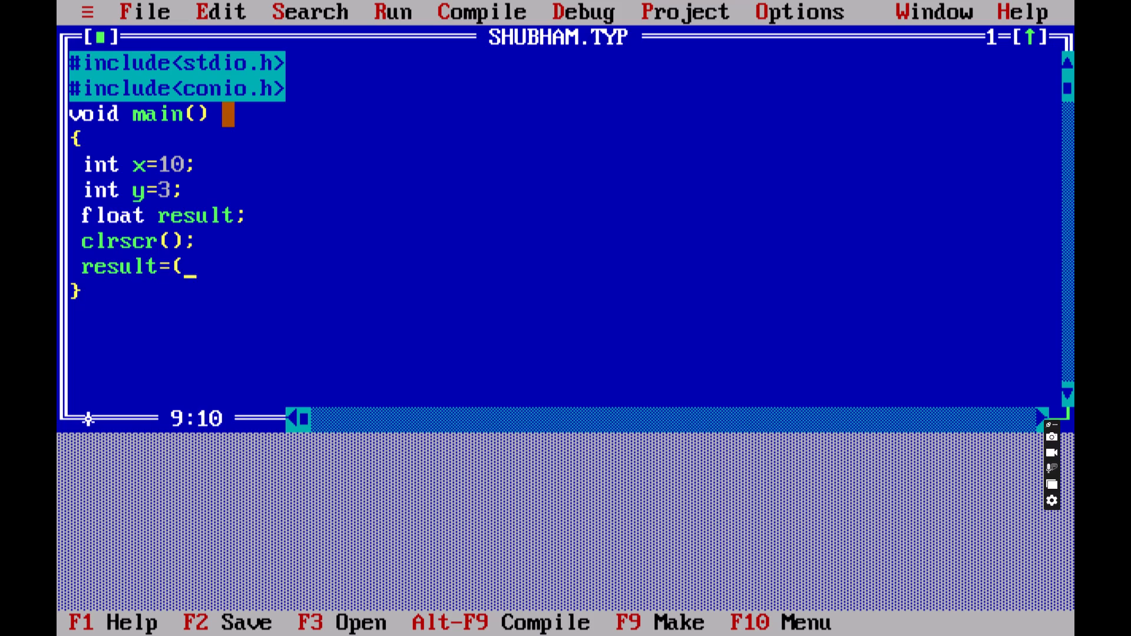
{"action": "type", "text": "FLOAT"}
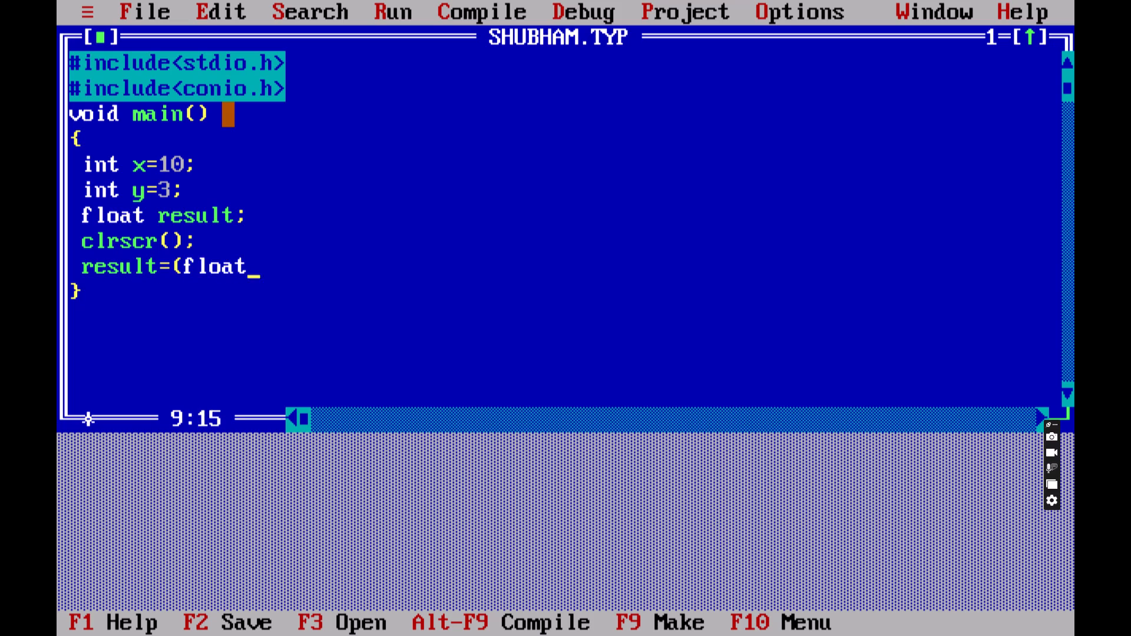
{"action": "key", "text": "shift+parenright"}
{"action": "key", "text": "x"}
{"action": "type", "text": "/Y"}
{"action": "key", "text": "semicolon"}
{"action": "key", "text": "Return"}
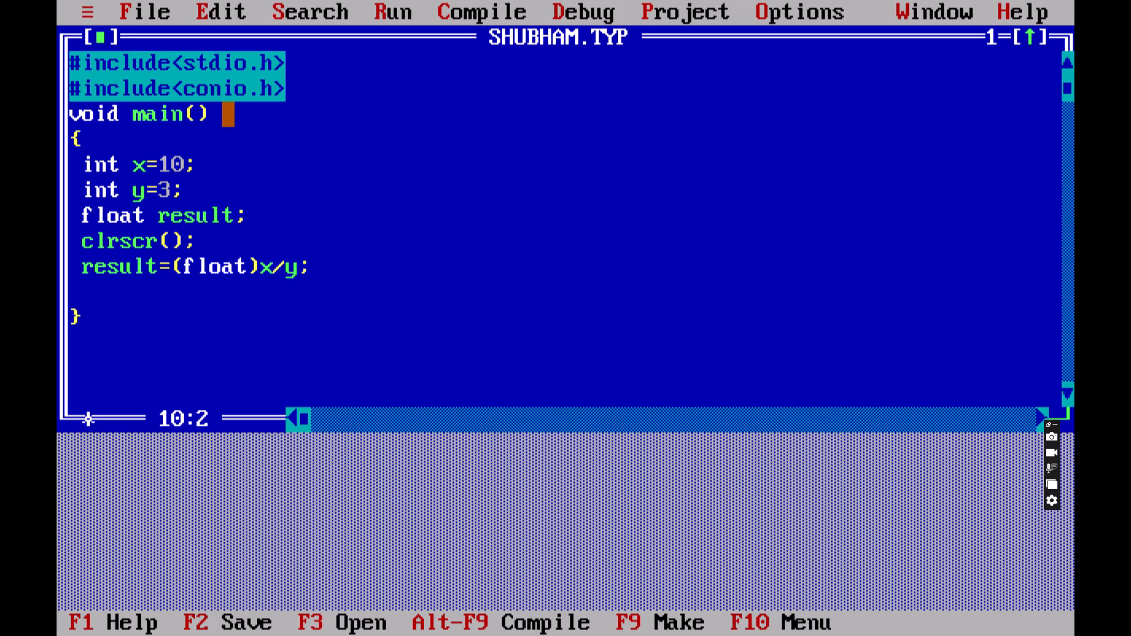
Start a printf statement below the division, opening its parenthesis and a quoted string with the text Reslt.
{"action": "type", "text": "PRINTF"}
{"action": "key", "text": "shift+parenleft"}
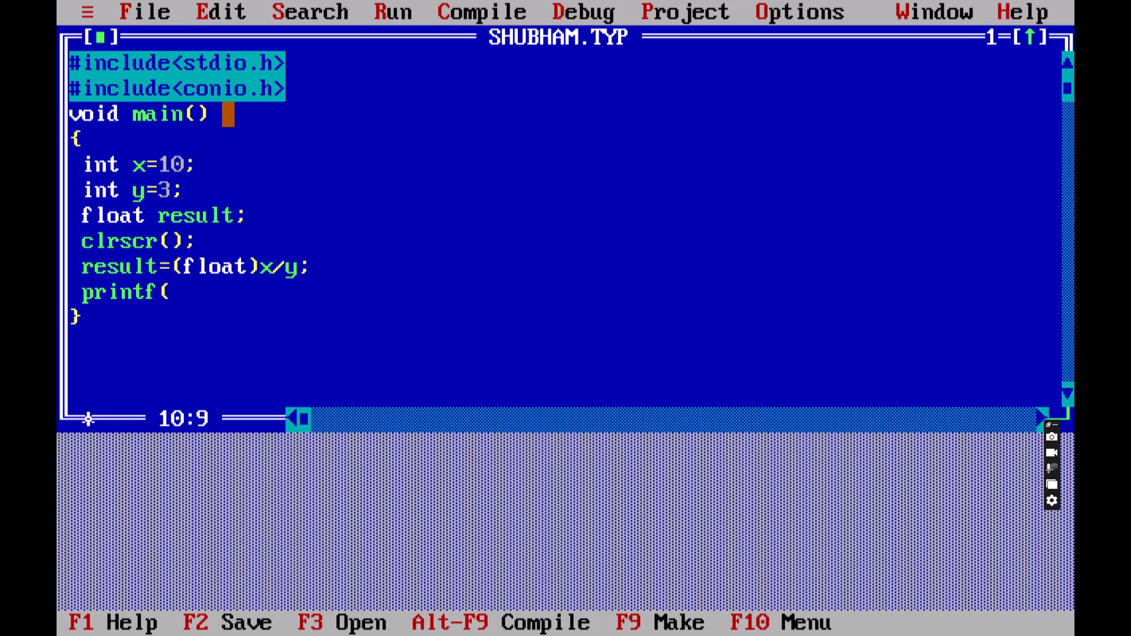
{"action": "key", "text": "shift+Return"}
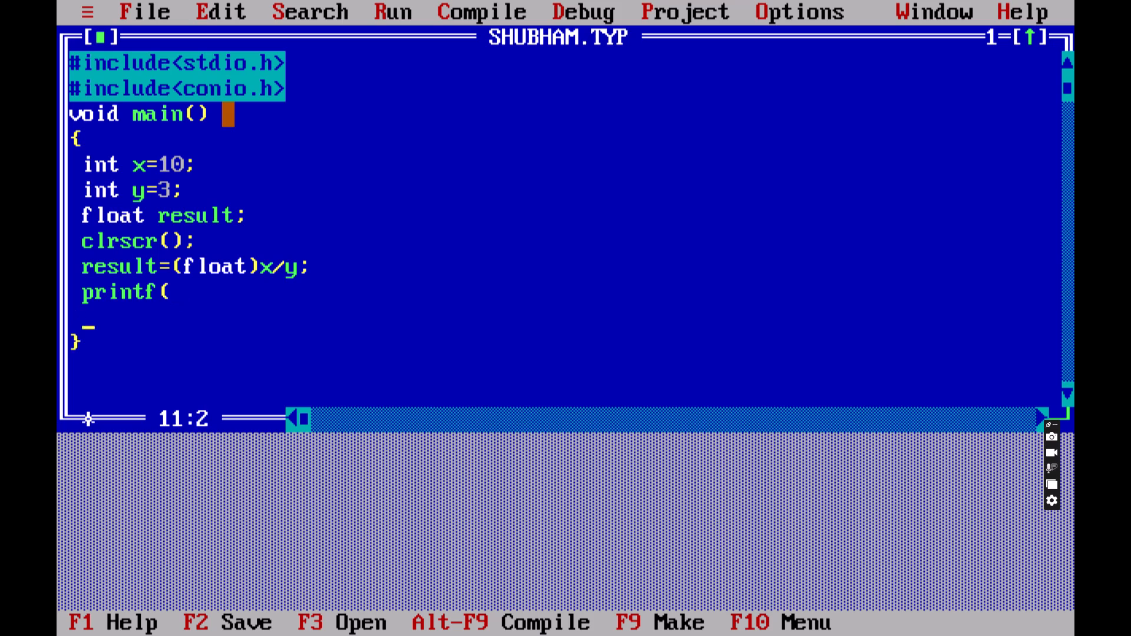
{"action": "key", "text": "BackSpace"}
{"action": "key", "text": "BackSpace"}
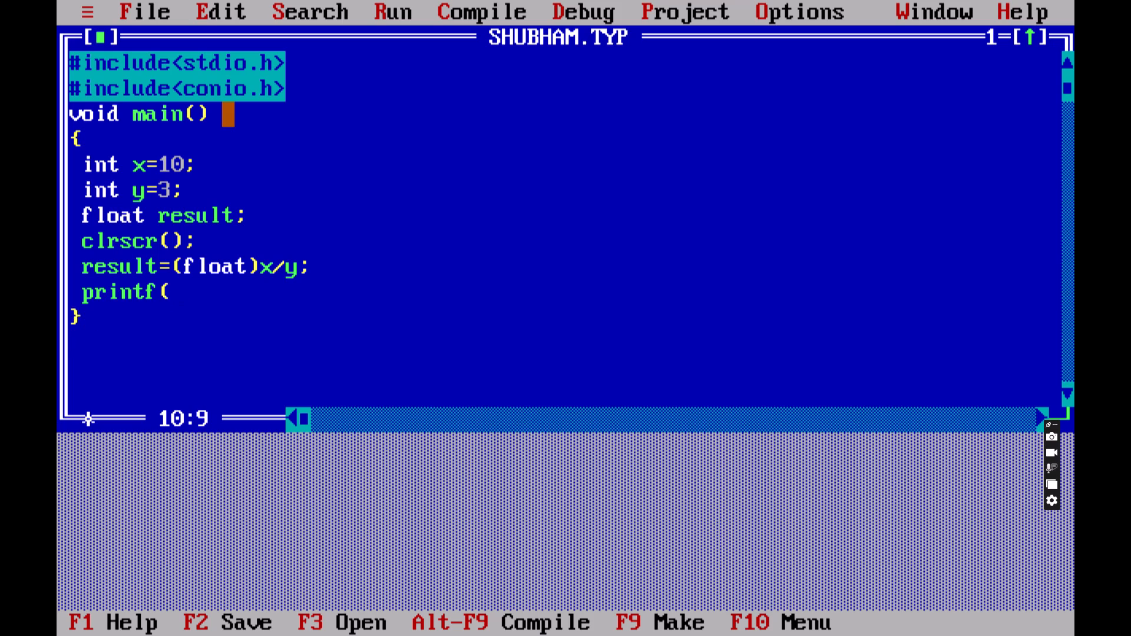
{"action": "key", "text": "shift+quotedbl"}
{"action": "type", "text": "rSE"}
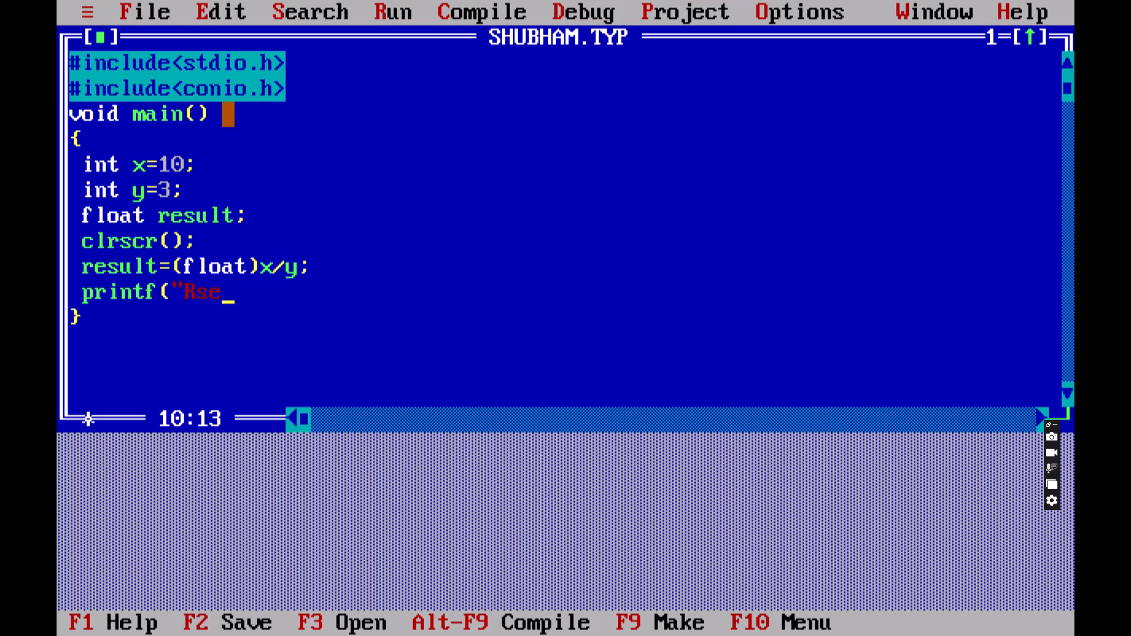
{"action": "key", "text": "BackSpace"}
{"action": "key", "text": "BackSpace"}
{"action": "type", "text": "ES"}
{"action": "type", "text": "LT"}
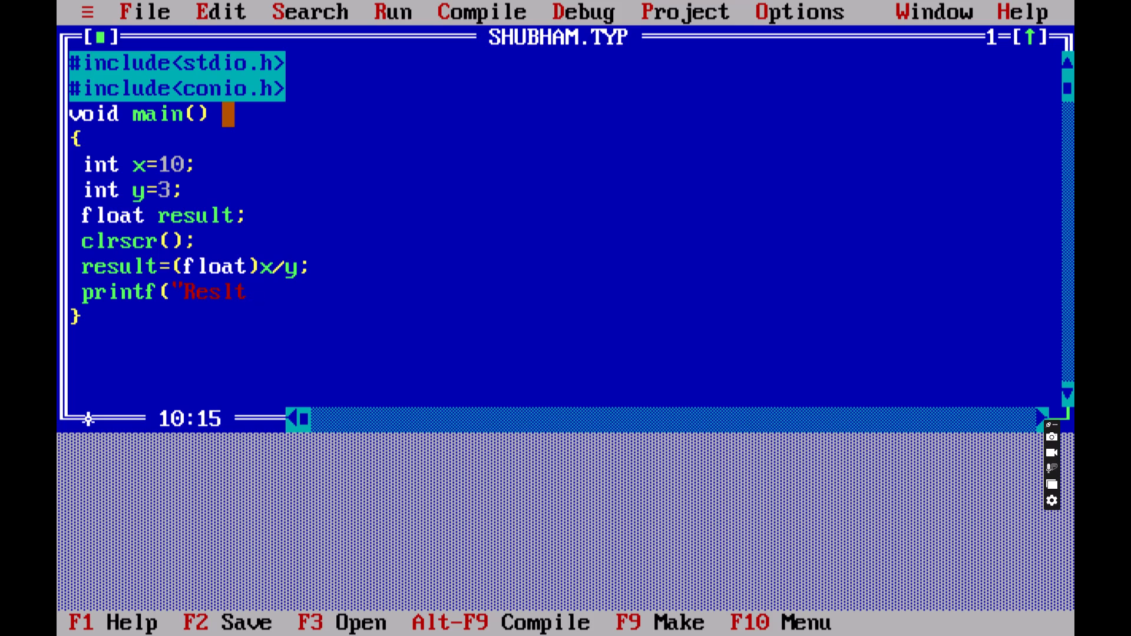
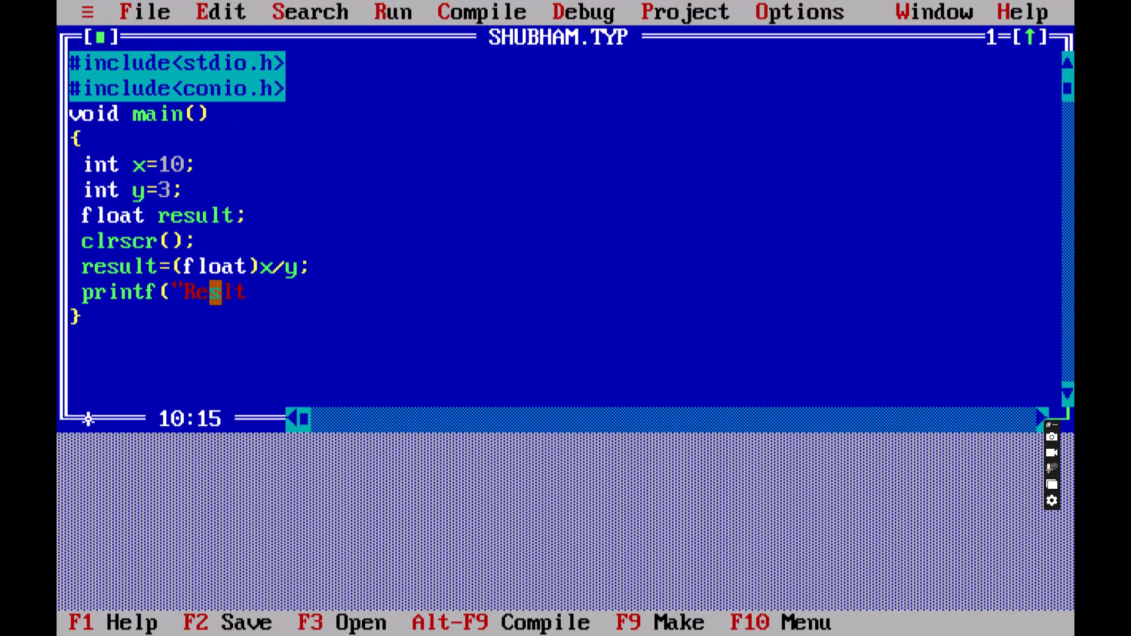
Insert the missing u in the printf text so that it reads Result.
{"action": "left_click", "coordinate": [565, 318]}
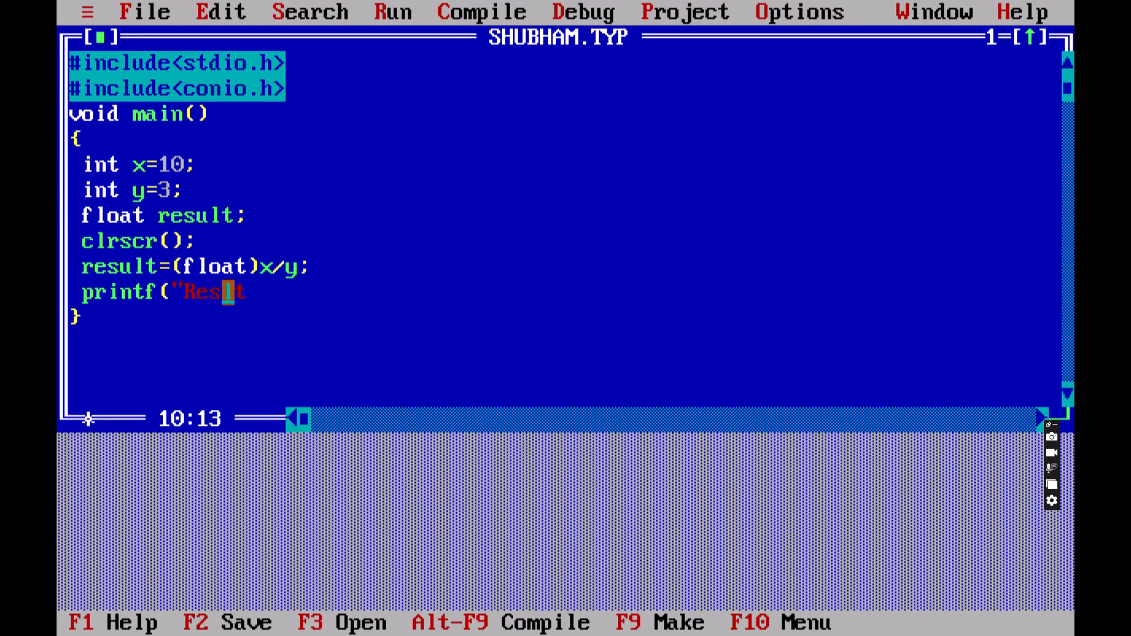
{"action": "key", "text": "u"}
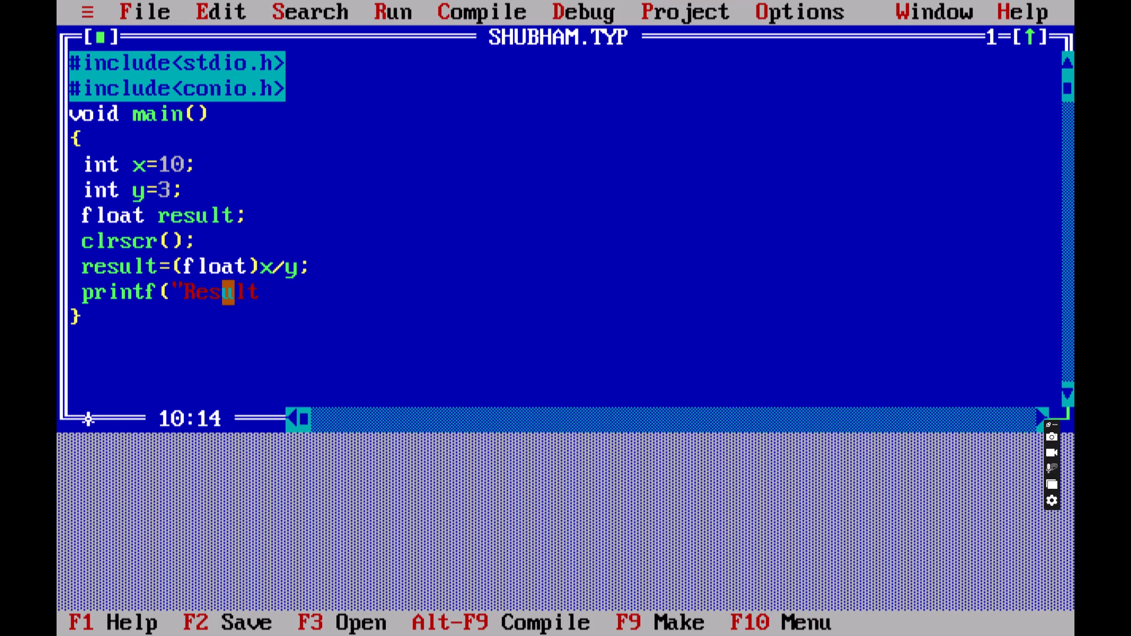
{"action": "key", "text": "equal"}
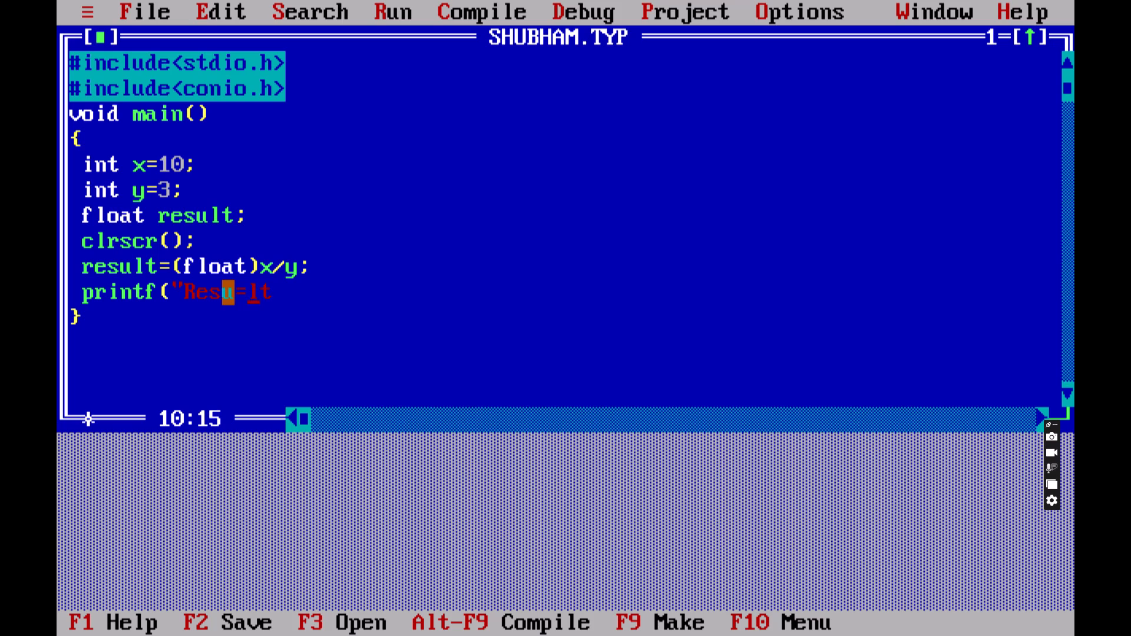
{"action": "key", "text": "BackSpace"}
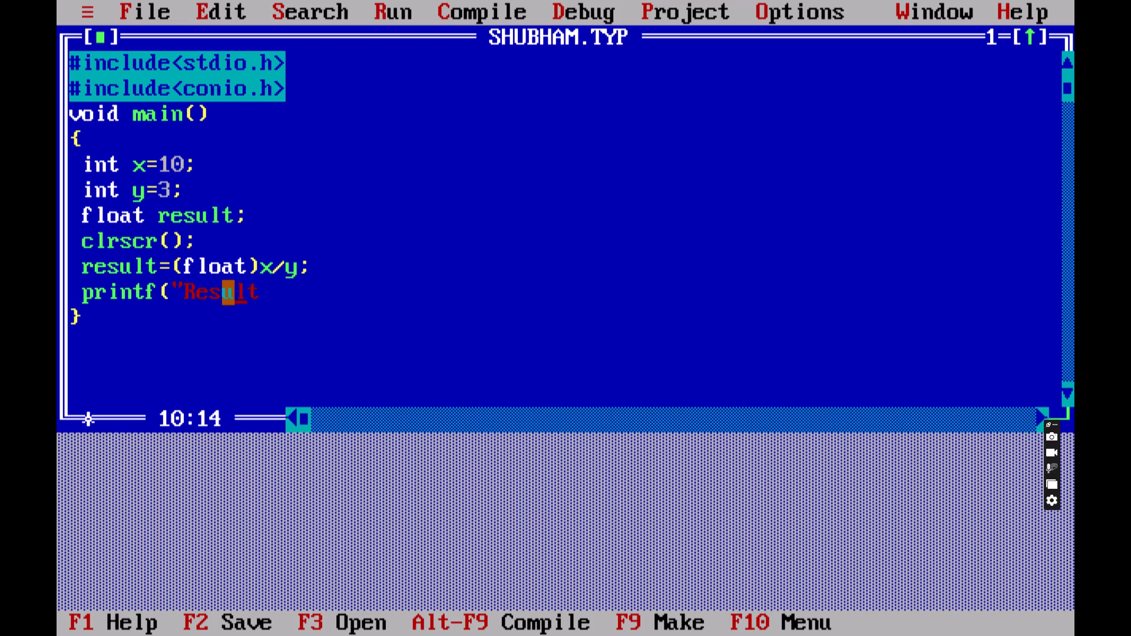
{"action": "key", "text": "Right"}
{"action": "key", "text": "Right"}
Complete the printf string with =%2f\n, pass result as its argument, end the statement and start a new line.
{"action": "key", "text": "equal"}
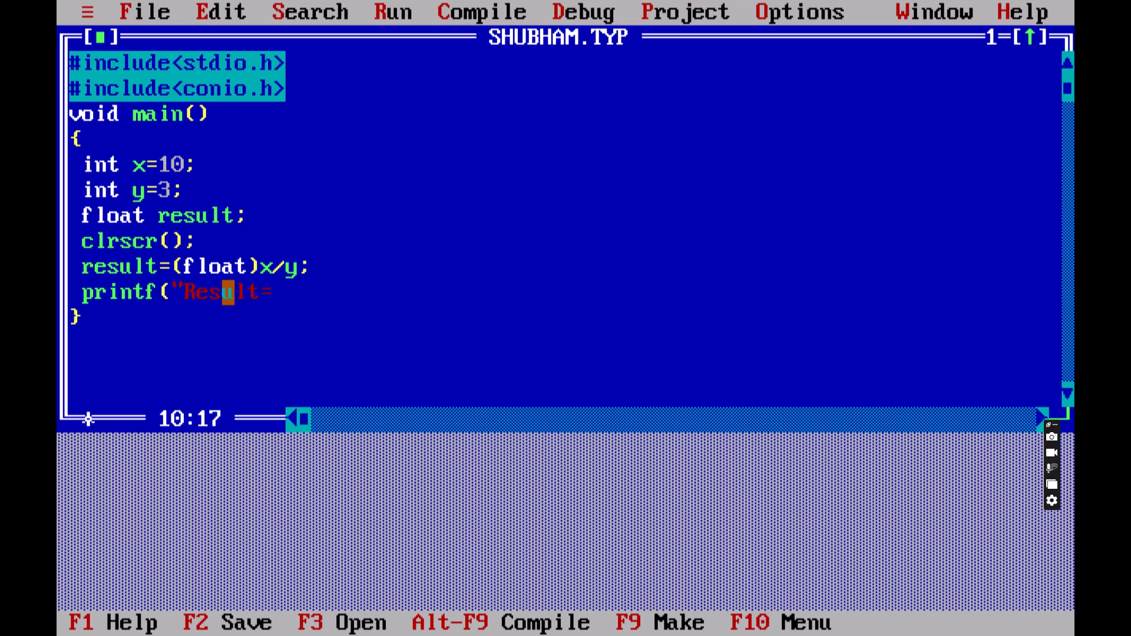
{"action": "key", "text": "shift+percent"}
{"action": "key", "text": "2"}
{"action": "key", "text": "f"}
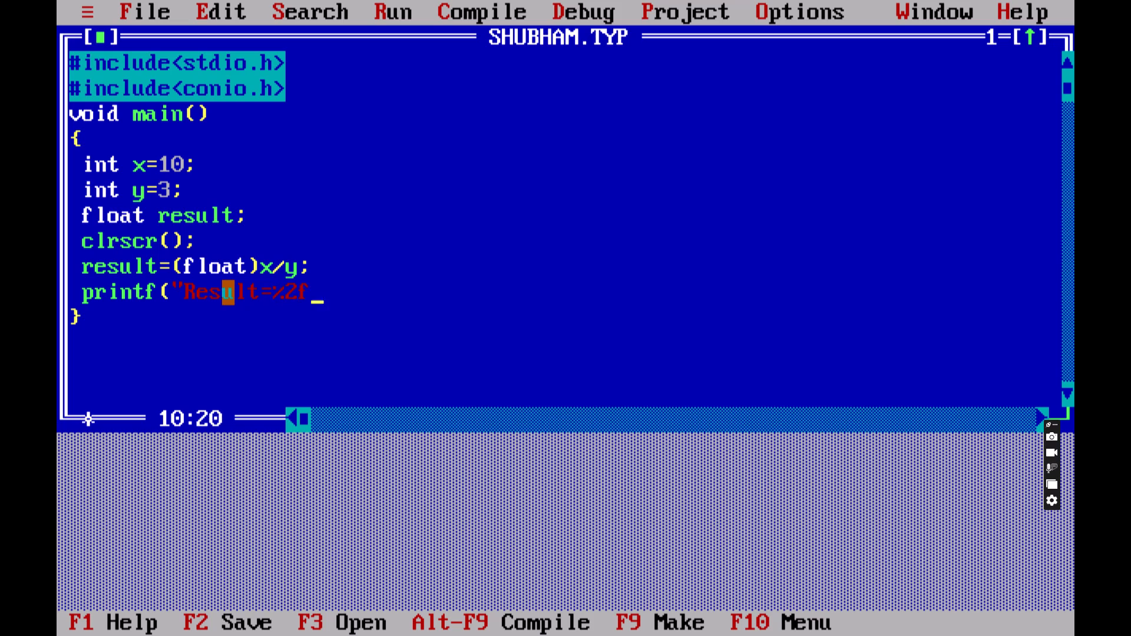
{"action": "type", "text": "\\N"}
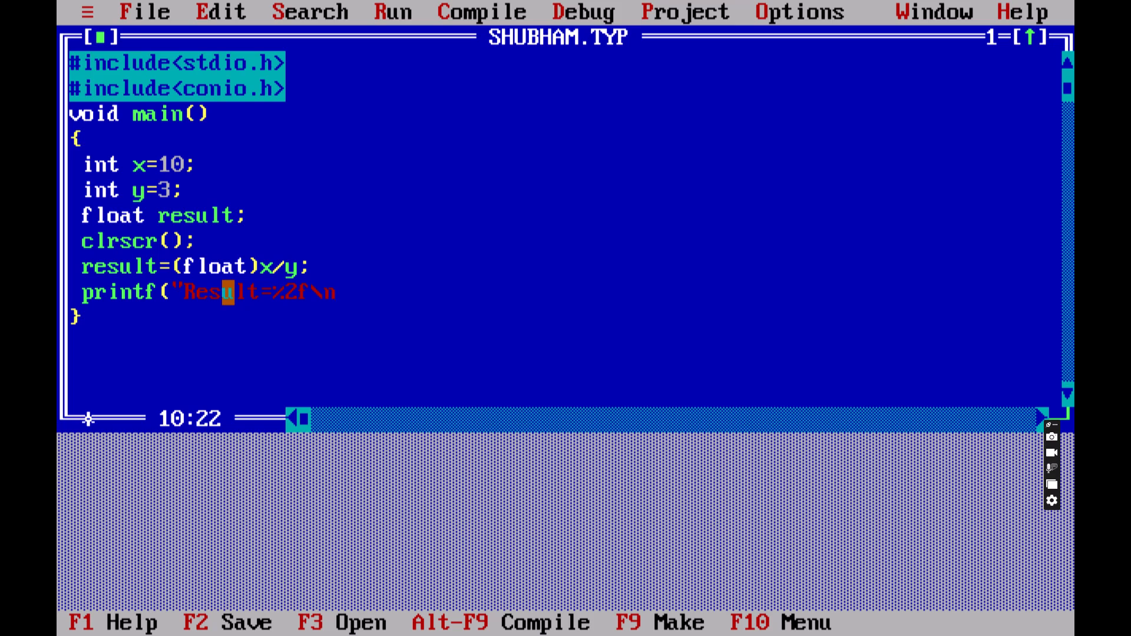
{"action": "key", "text": "shift+quotedbl"}
{"action": "key", "text": "comma"}
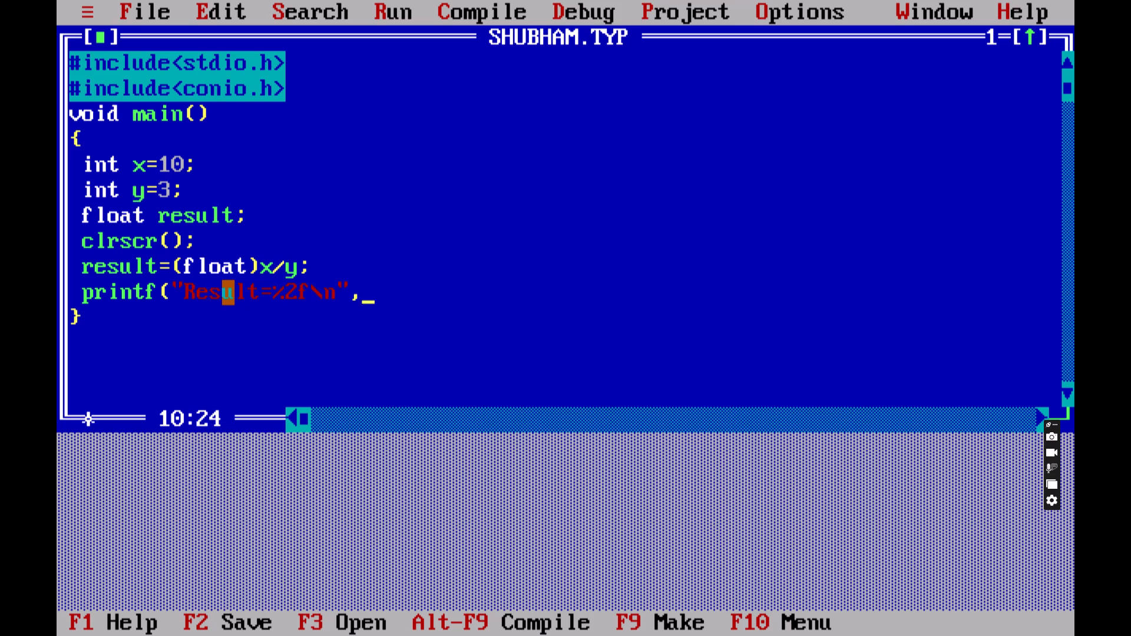
{"action": "type", "text": "RESULT"}
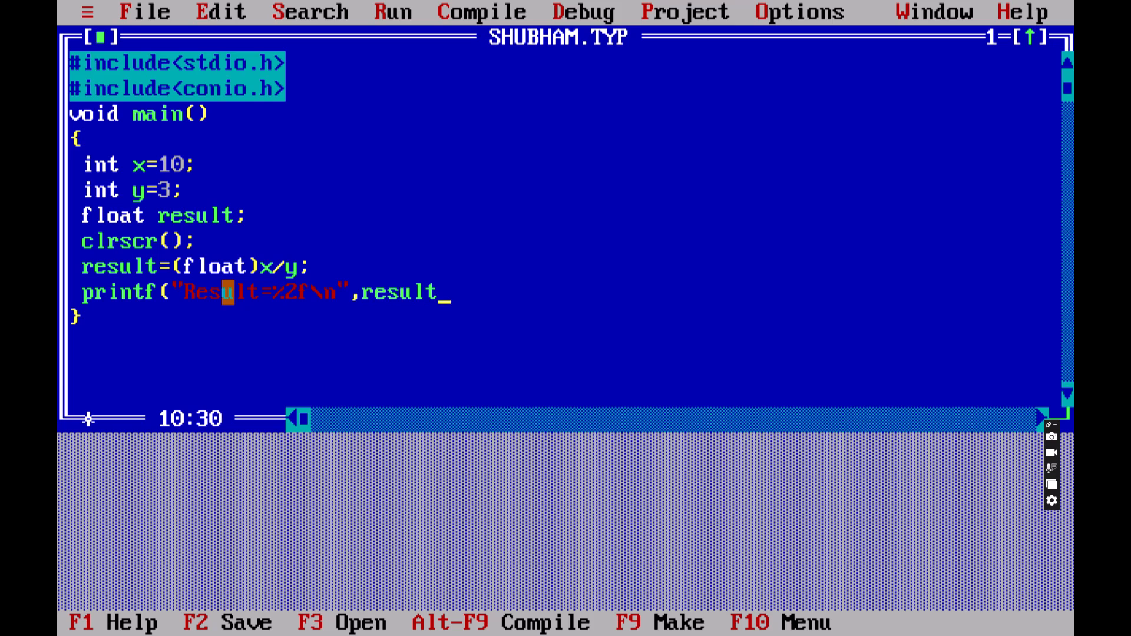
{"action": "key", "text": "shift+parenright"}
{"action": "key", "text": "semicolon"}
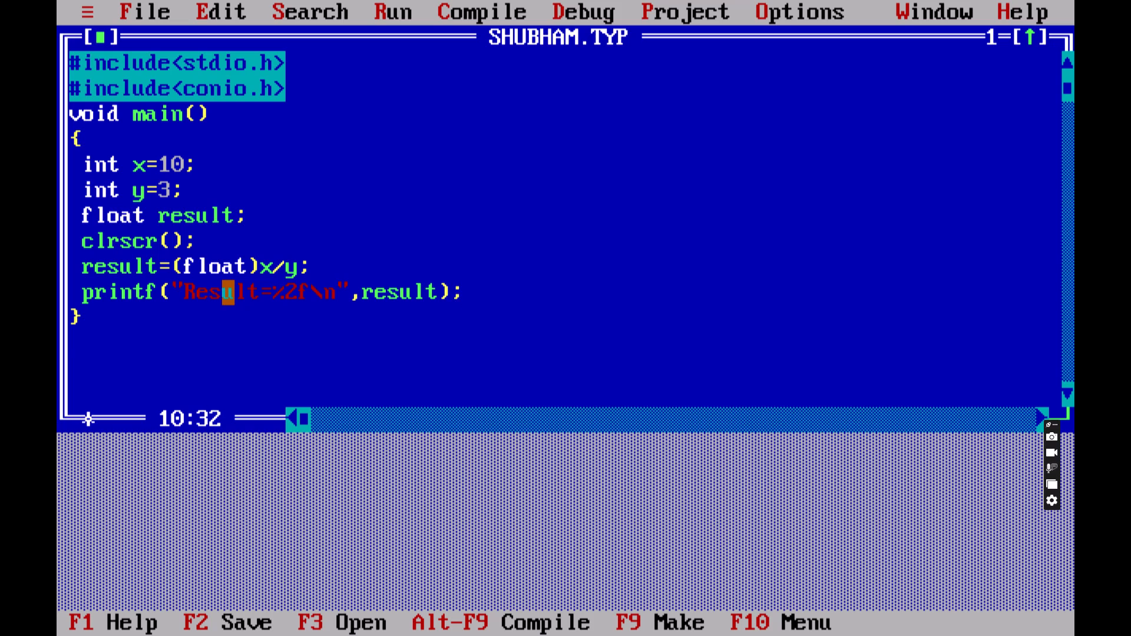
{"action": "key", "text": "Return"}
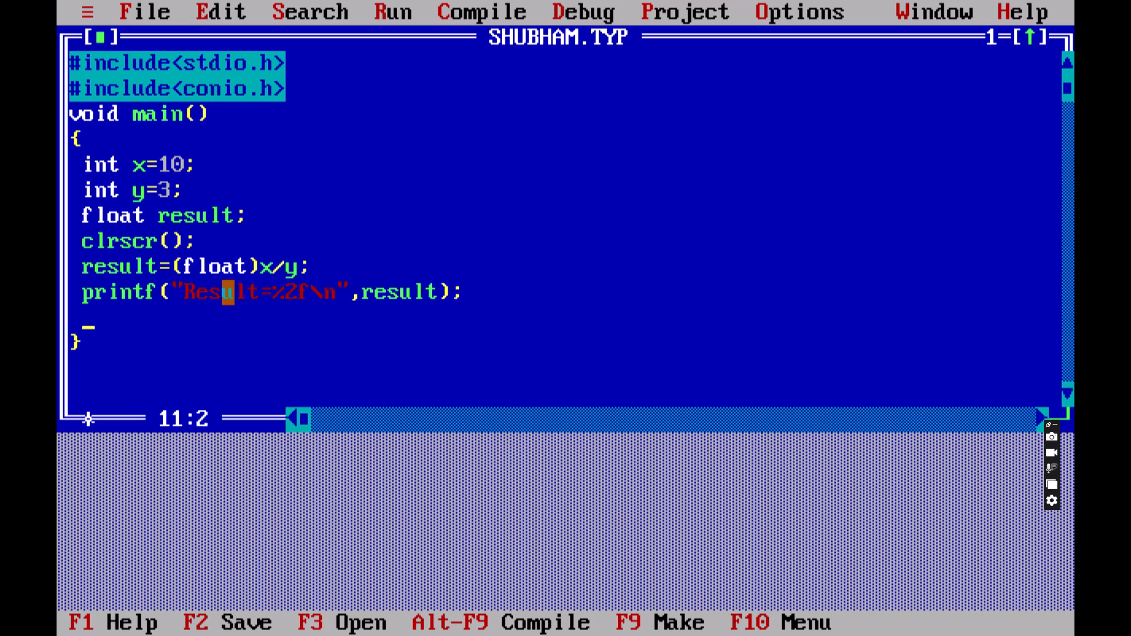
Add a getch(); call below the printf statement, before the closing brace of main.
{"action": "type", "text": "GETC H()"}
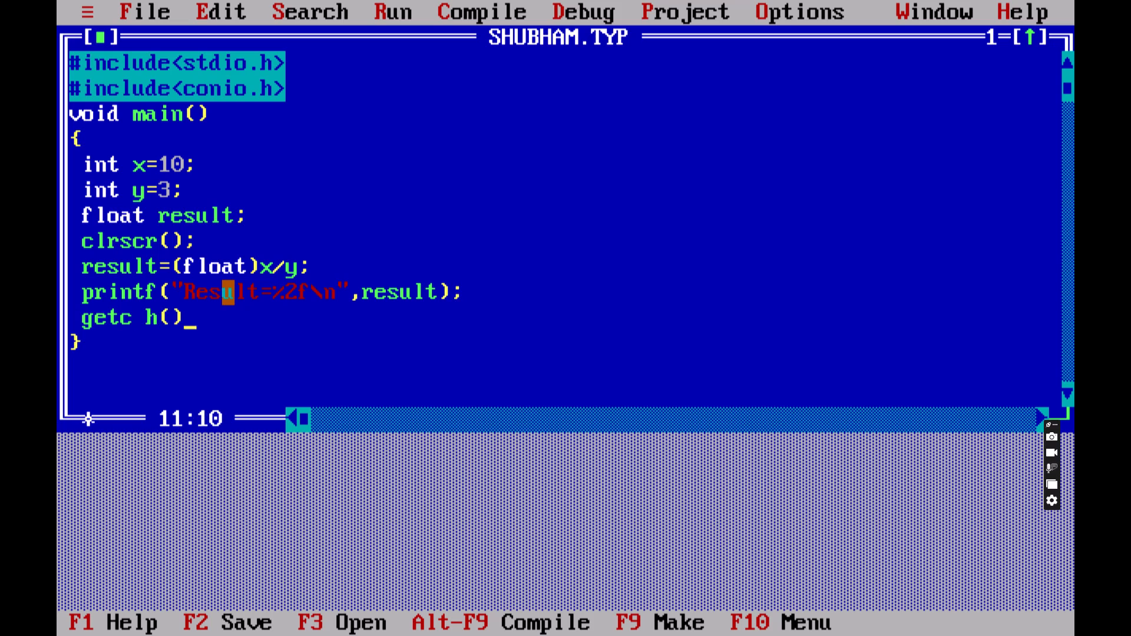
{"action": "key", "text": "BackSpace"}
{"action": "key", "text": "BackSpace"}
{"action": "key", "text": "BackSpace"}
{"action": "key", "text": "BackSpace"}
{"action": "type", "text": "H()"}
{"action": "key", "text": "semicolon"}
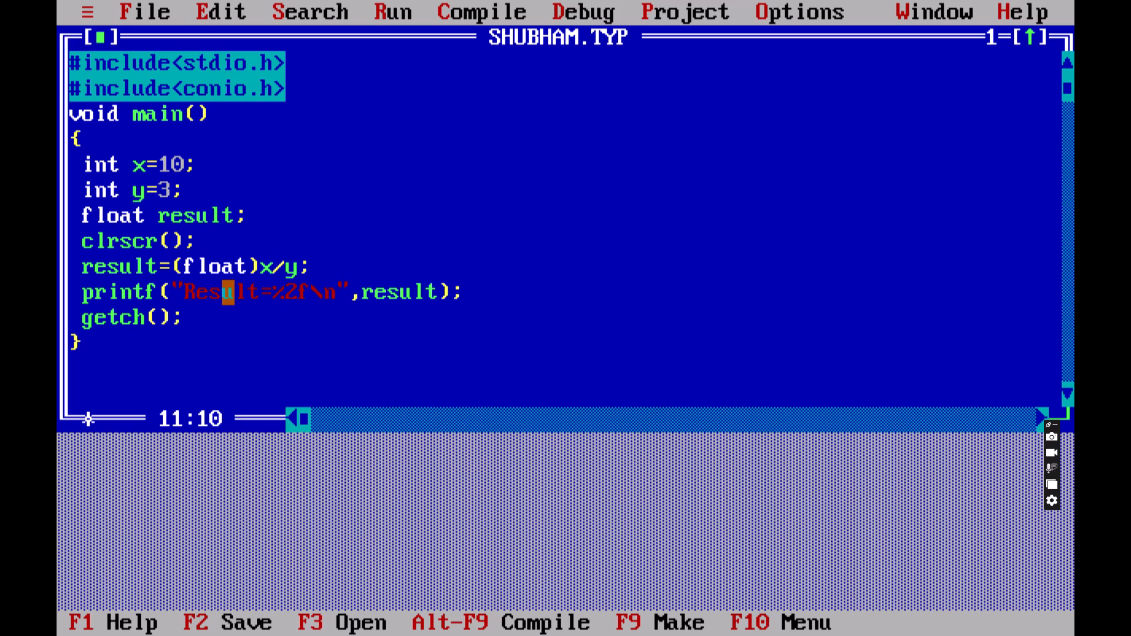
Compile the typecast program, run it to check its output, and return to the code.
{"action": "key", "text": "F9"}
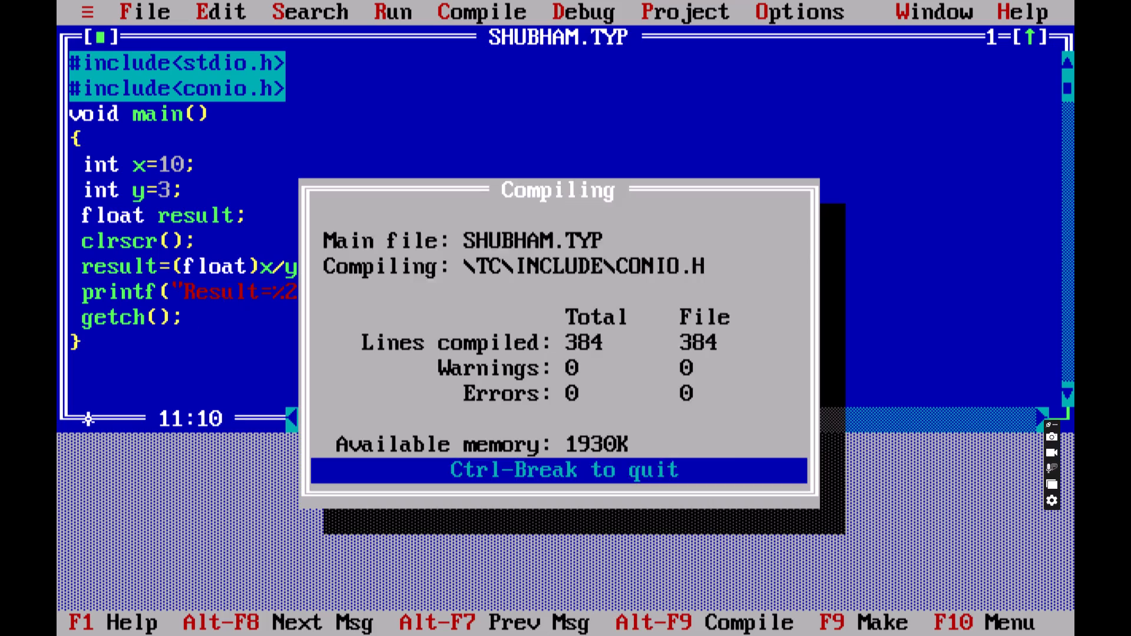
{"action": "key", "text": "space"}
{"action": "key", "text": "ctrl+F9"}
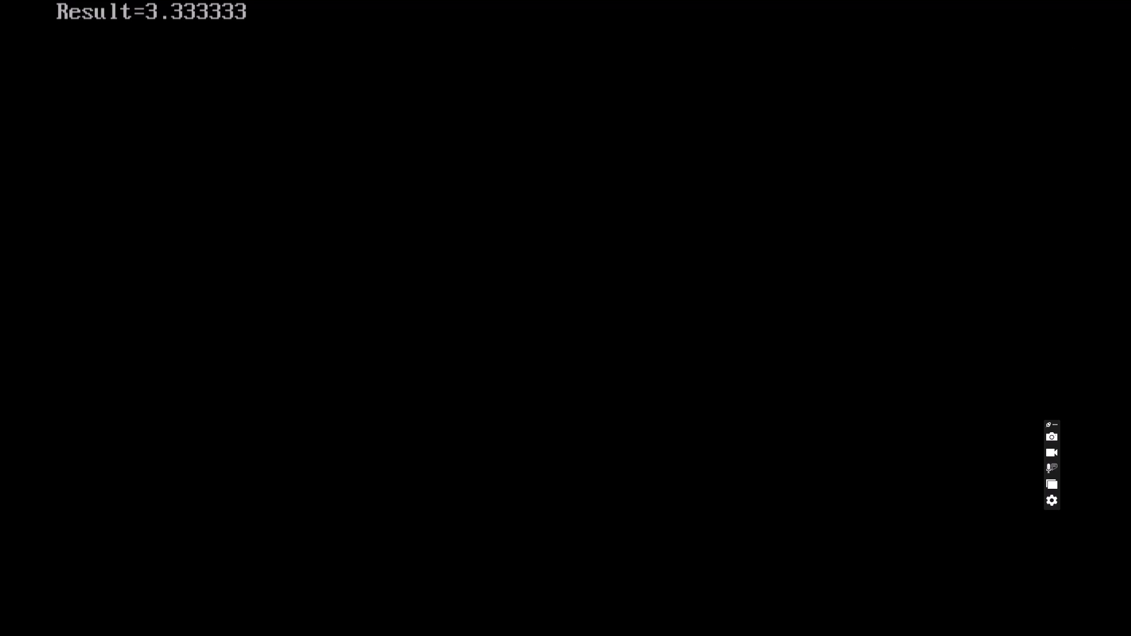
{"action": "key", "text": "BackSpace"}
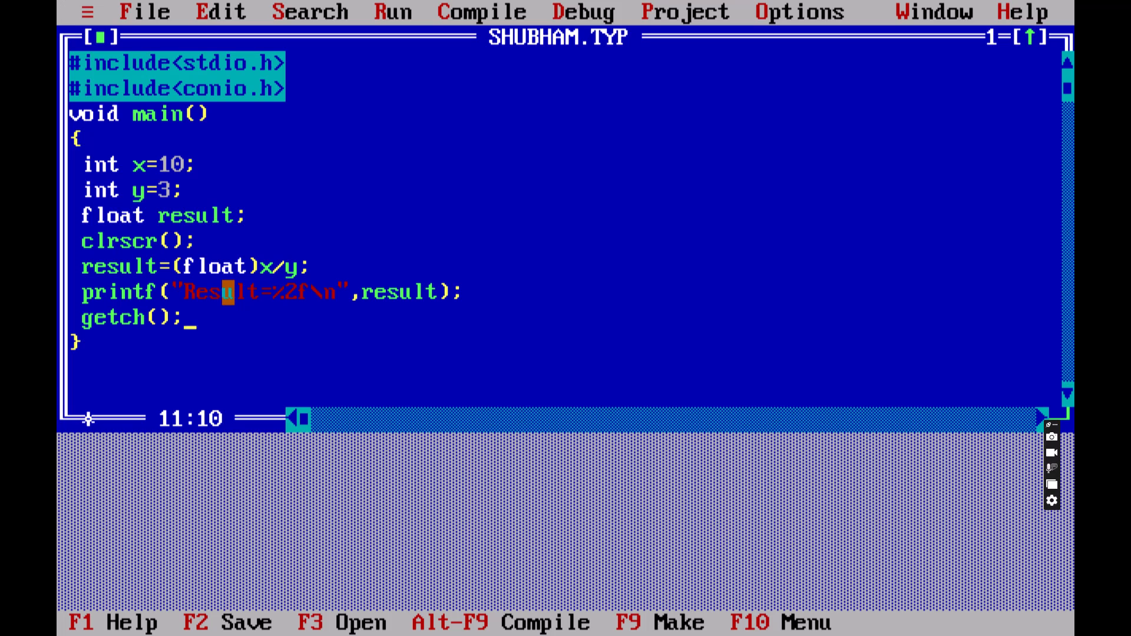
Run the typecast program again and take the emulator out of full screen with its output showing.
{"action": "left_click", "coordinate": [565, 318]}
{"action": "left_click", "coordinate": [565, 318]}
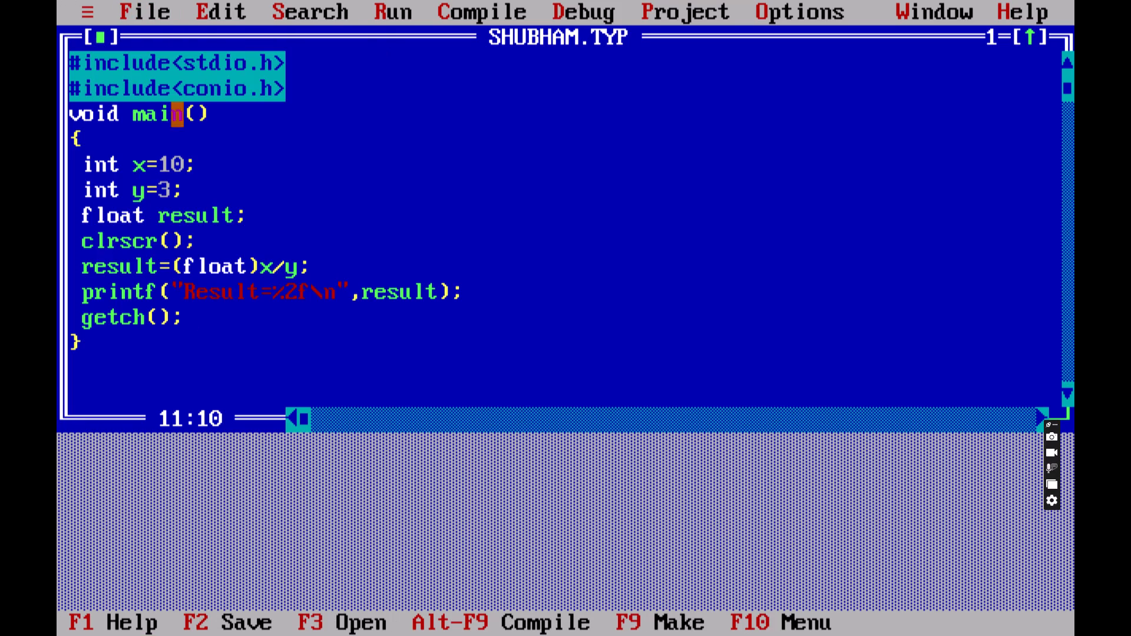
{"action": "key", "text": "ctrl+F9"}
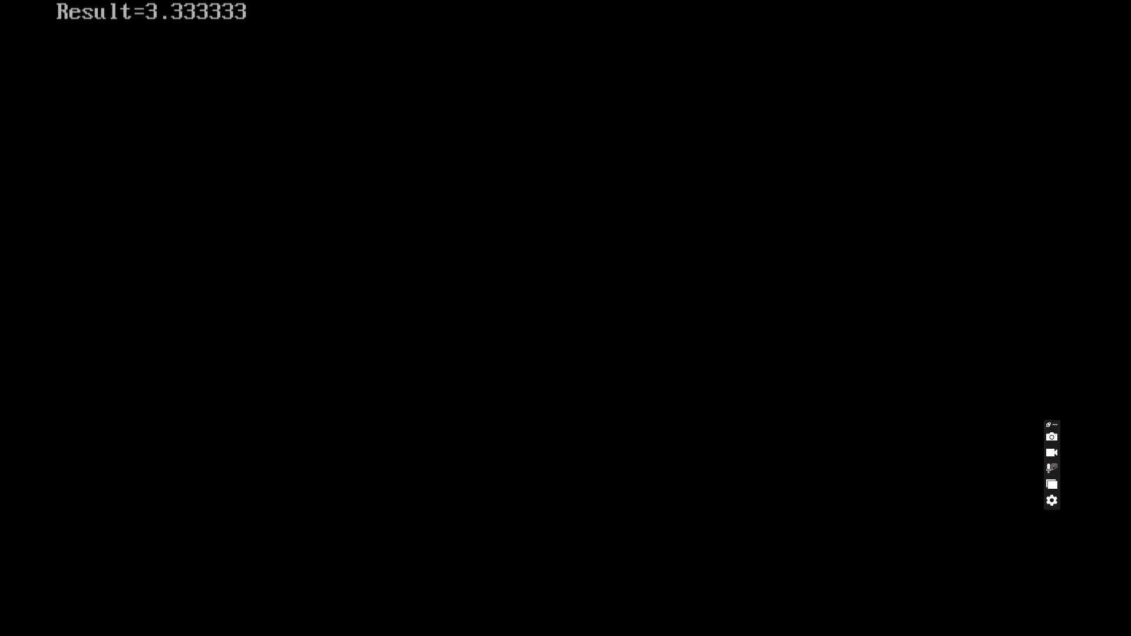
{"action": "key", "text": "ctrl+alt+Return"}
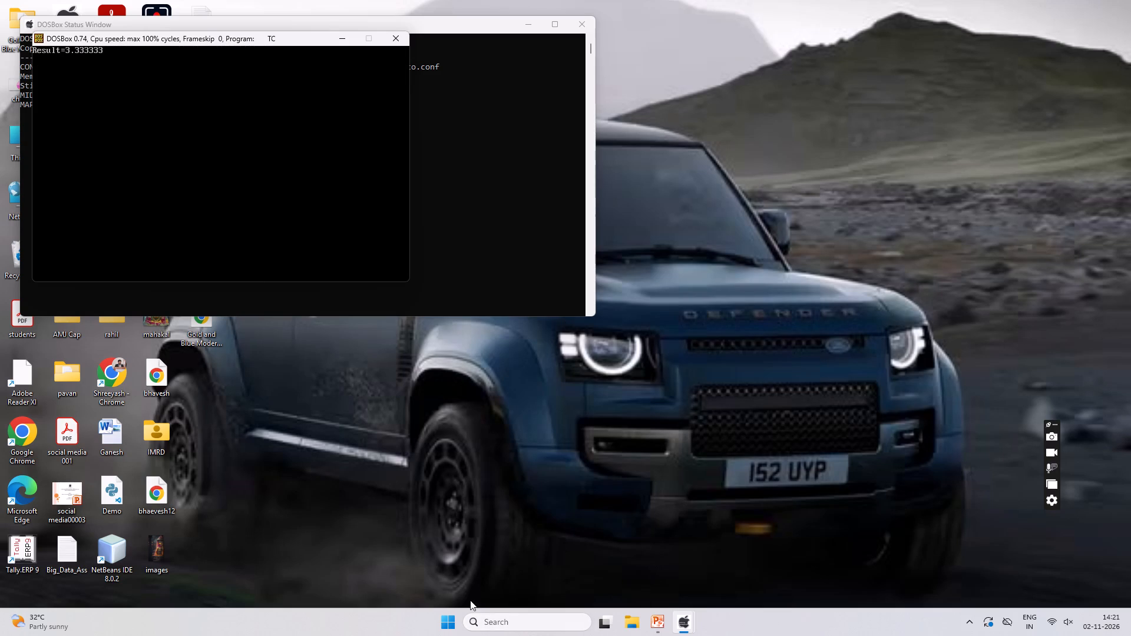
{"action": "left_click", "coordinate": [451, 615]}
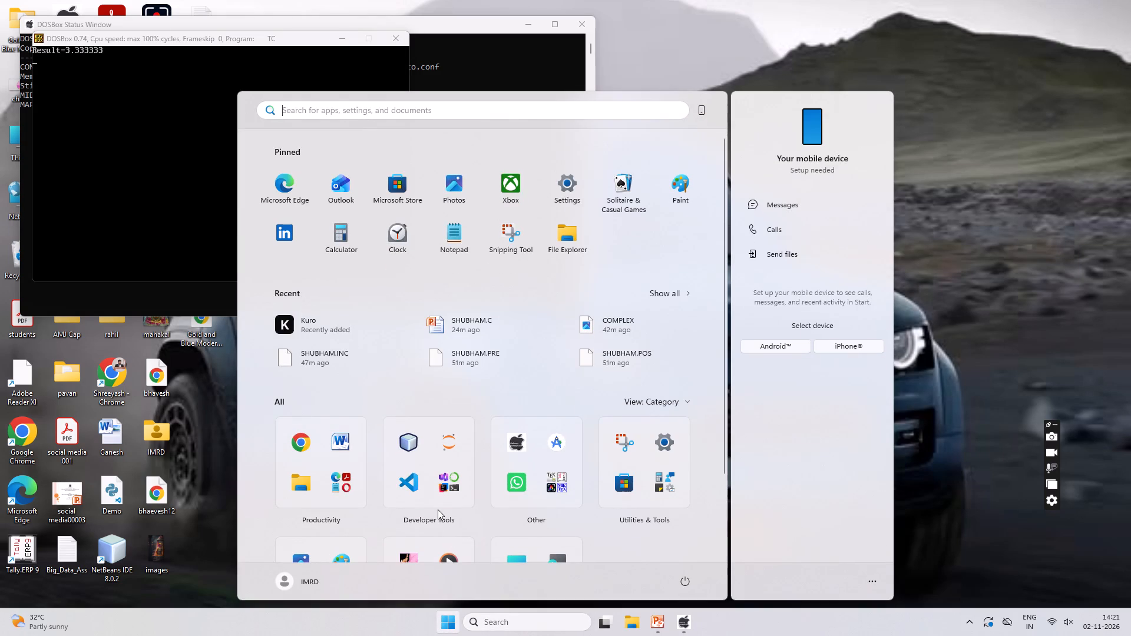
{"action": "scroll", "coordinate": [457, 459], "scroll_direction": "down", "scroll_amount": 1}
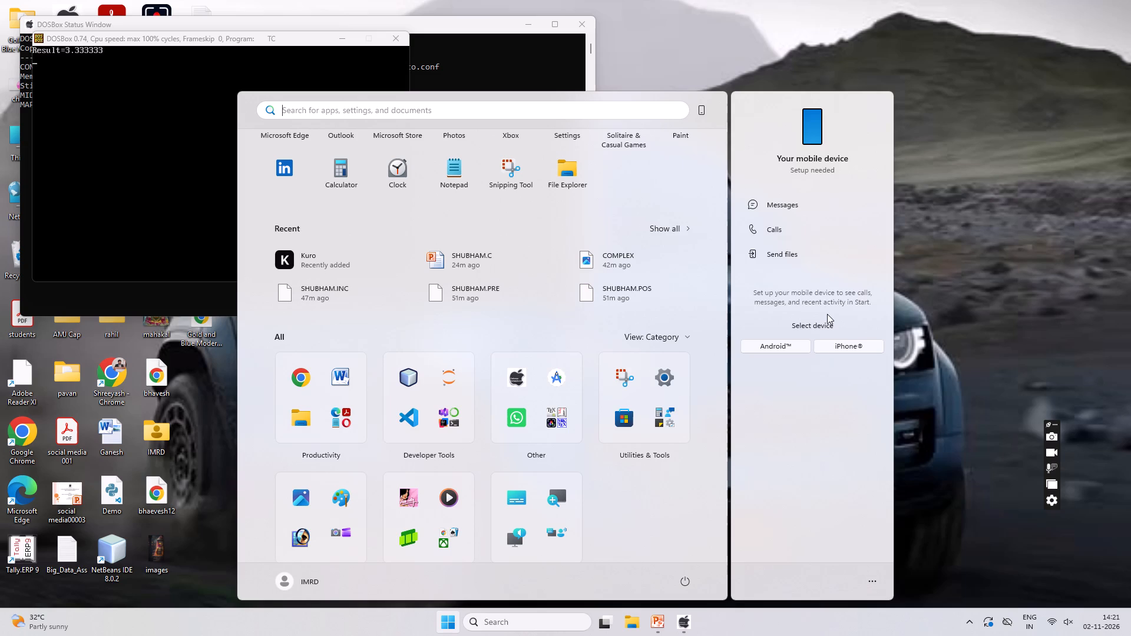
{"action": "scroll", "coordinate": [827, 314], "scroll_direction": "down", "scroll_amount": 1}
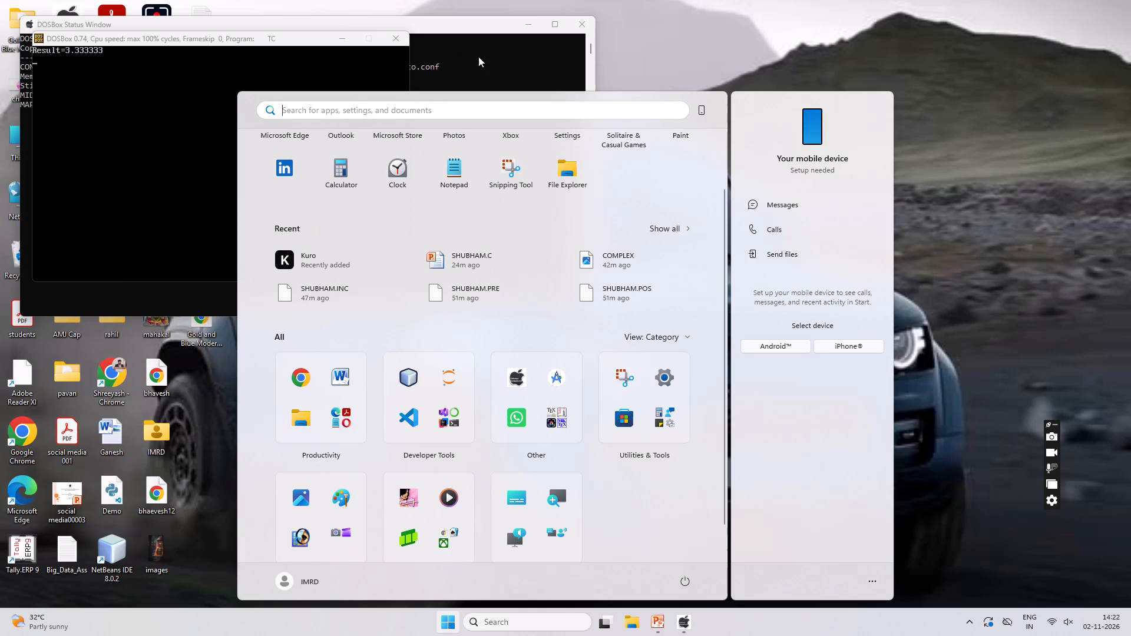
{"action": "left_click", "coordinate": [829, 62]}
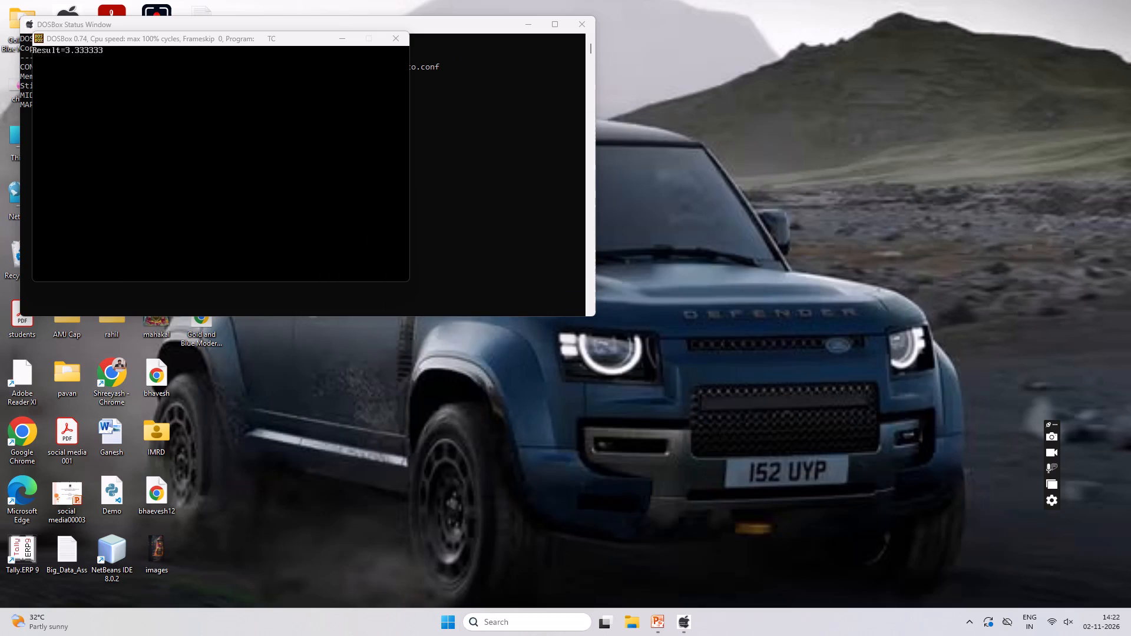
Switch to Snipping Tool and capture a rectangular snip of the Result line in the program's output window.
{"action": "left_click", "coordinate": [442, 625]}
{"action": "left_click", "coordinate": [613, 461]}
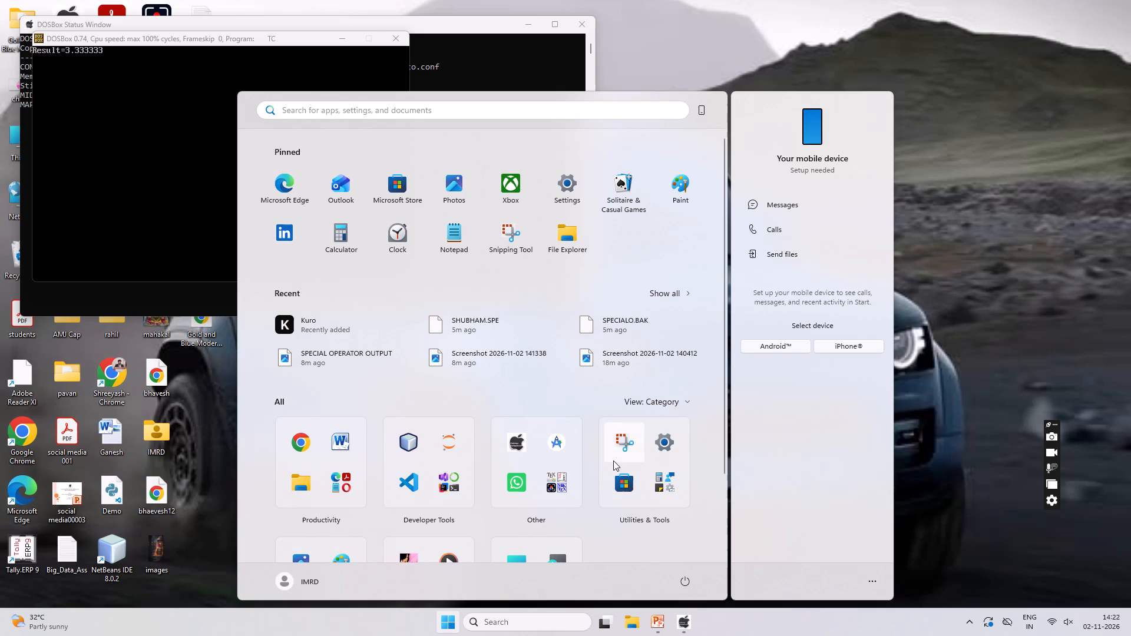
{"action": "left_click", "coordinate": [455, 266]}
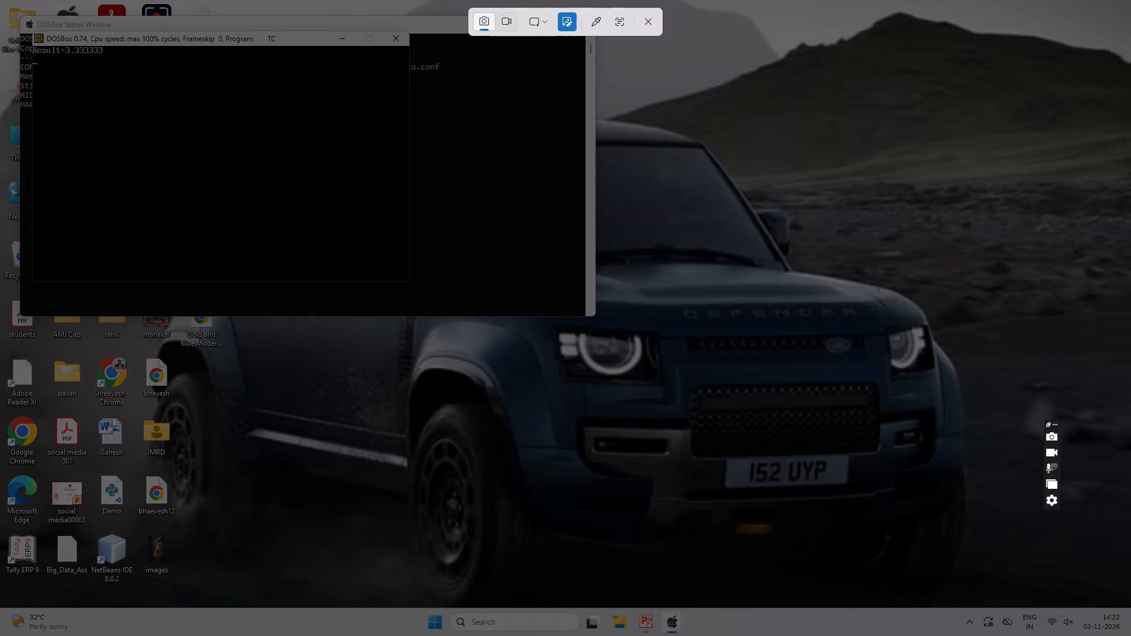
{"action": "left_click_drag", "start_coordinate": [32, 47], "coordinate": [126, 87]}
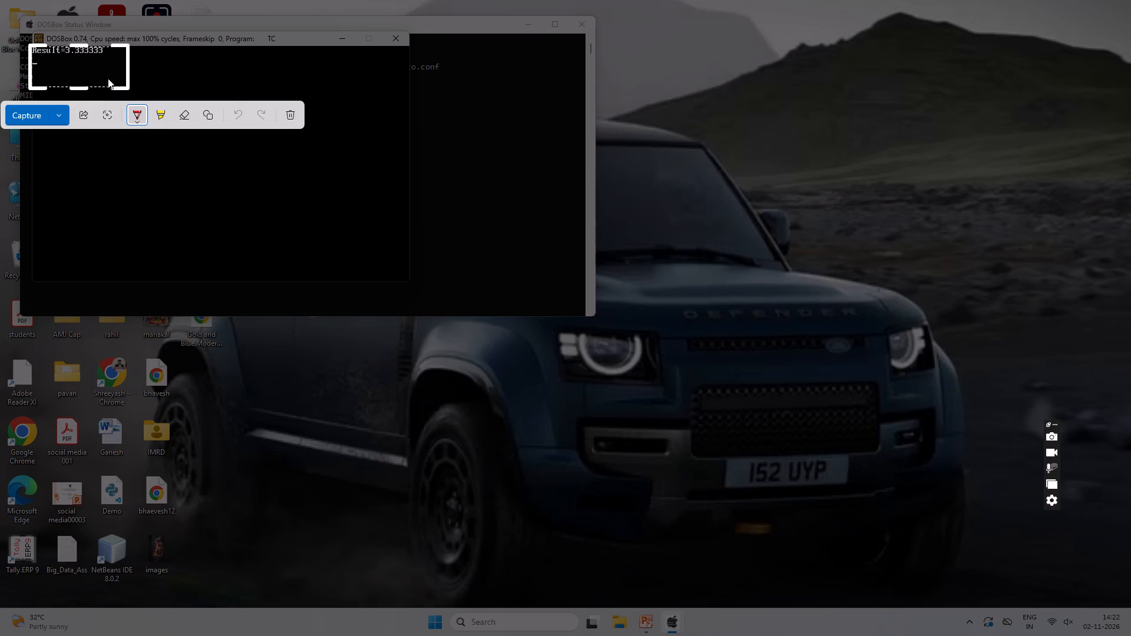
{"action": "left_click", "coordinate": [32, 124]}
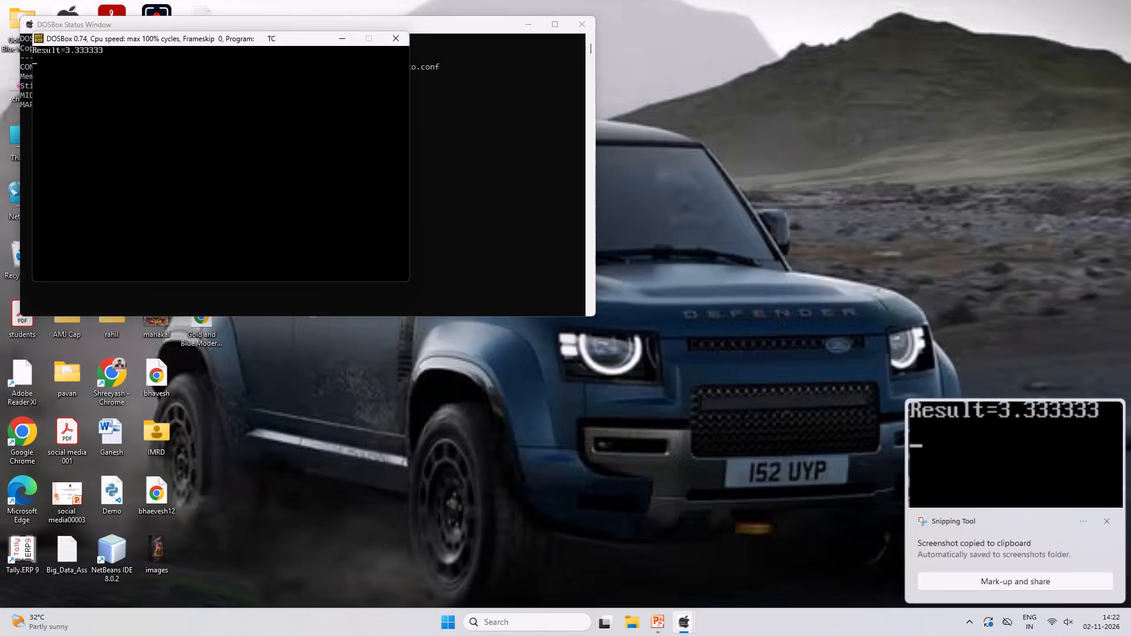
Save the captured snip as a PNG named TYPE CAST OUTPUT in the Screenshots folder and minimise Snipping Tool.
{"action": "left_click", "coordinate": [1044, 412]}
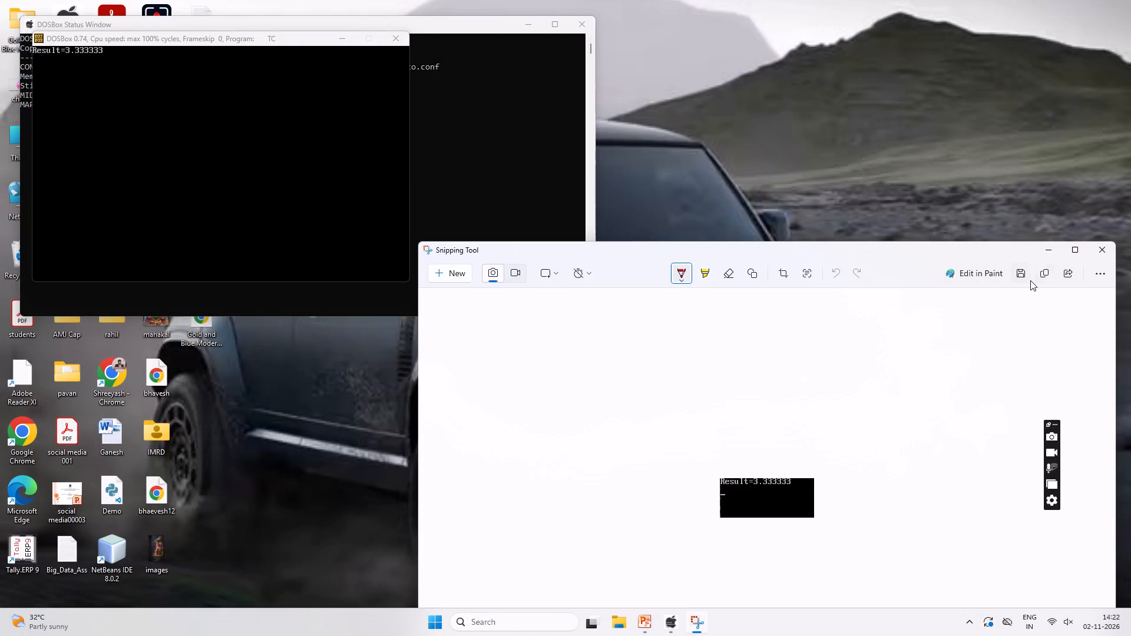
{"action": "left_click", "coordinate": [1030, 280]}
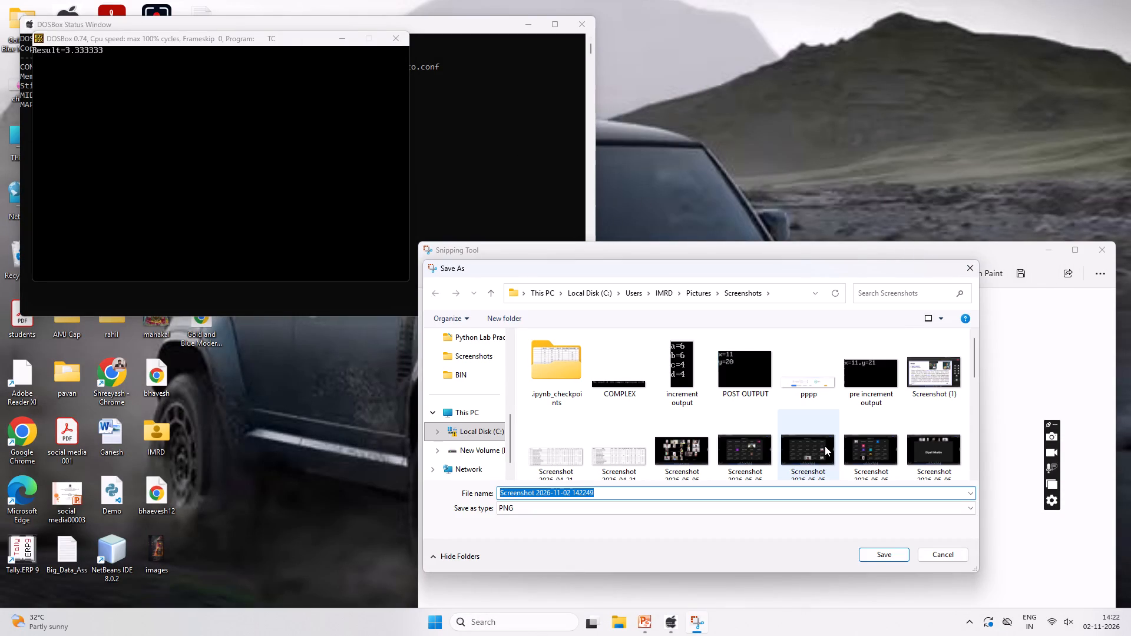
{"action": "key", "text": "Delete"}
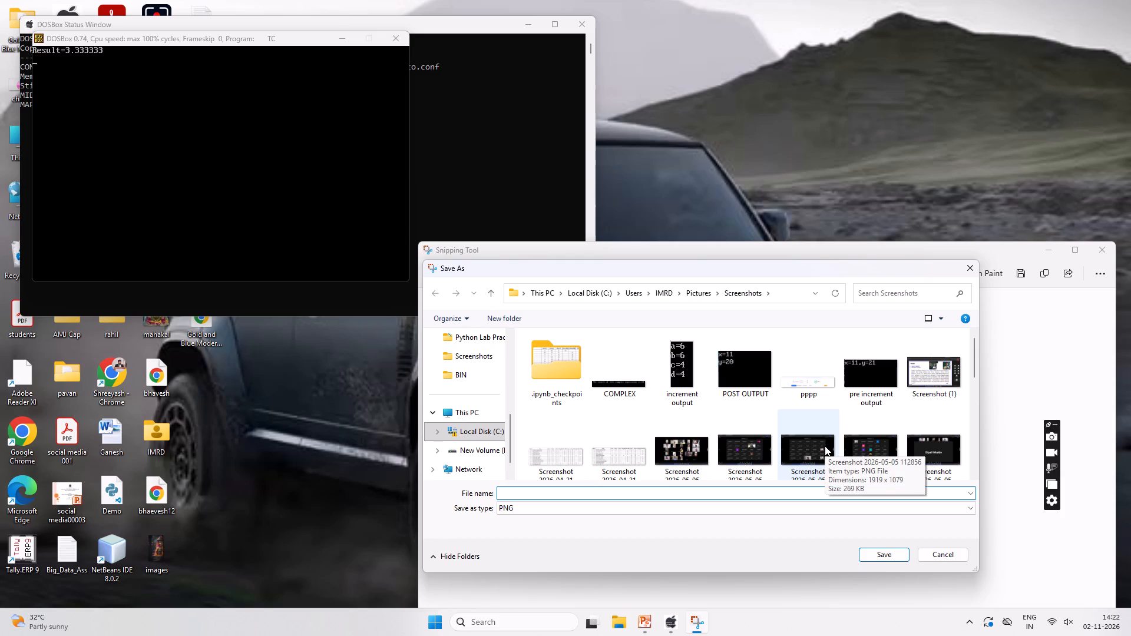
{"action": "type", "text": "TYPE"}
{"action": "key", "text": "space"}
{"action": "type", "text": "CAT"}
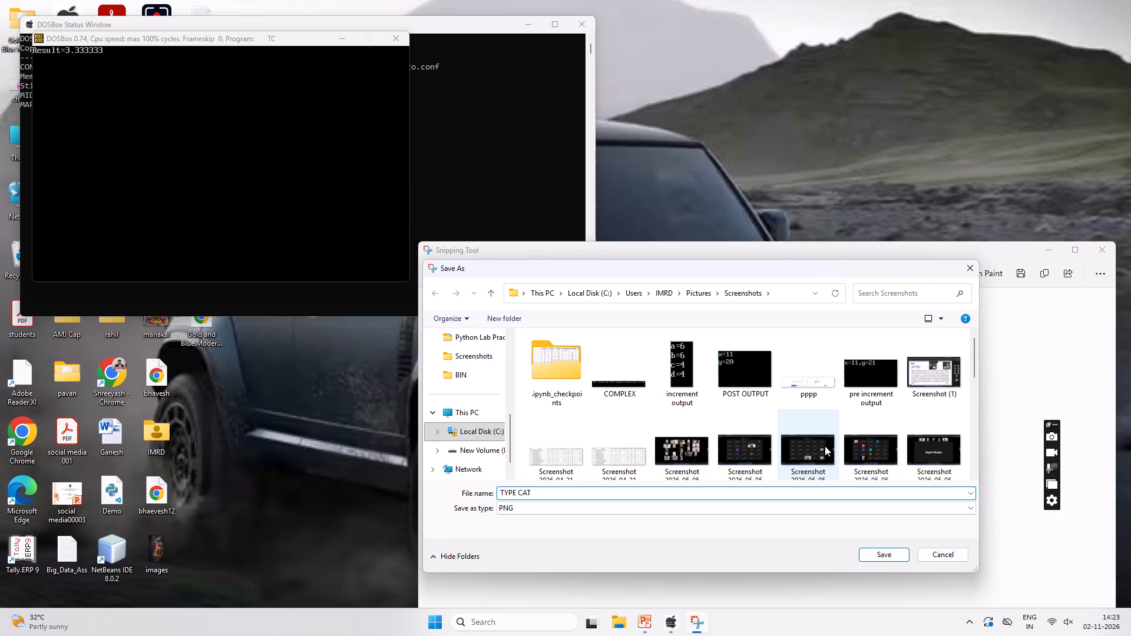
{"action": "key", "text": "BackSpace"}
{"action": "type", "text": "ST"}
{"action": "key", "text": "space"}
{"action": "type", "text": "OUTPUT"}
{"action": "key", "text": "Return"}
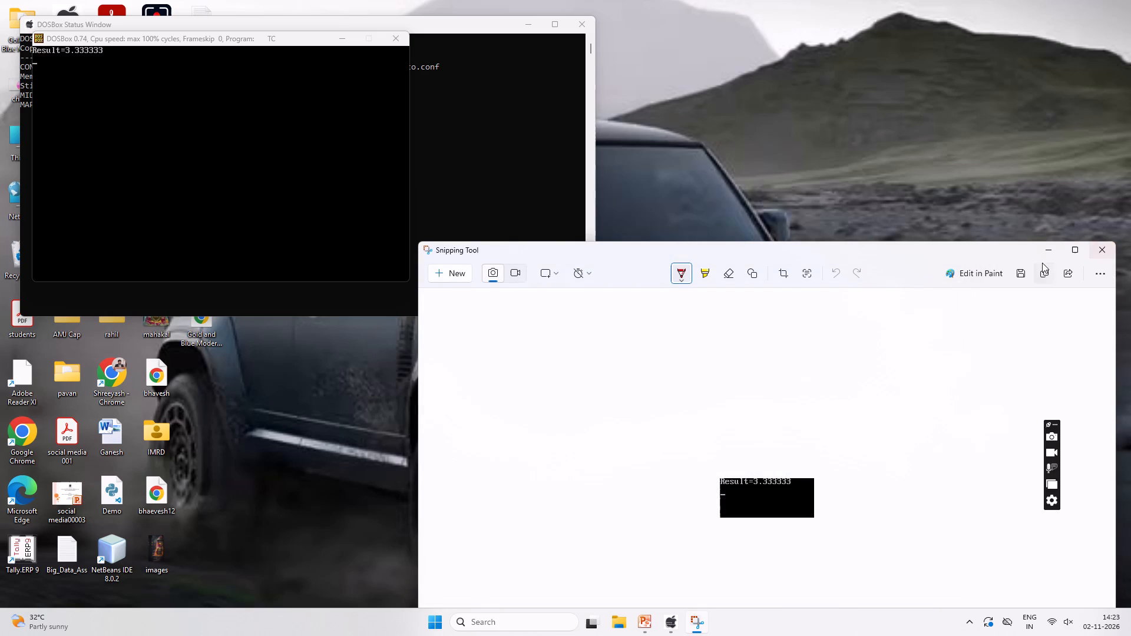
{"action": "left_click", "coordinate": [1051, 244]}
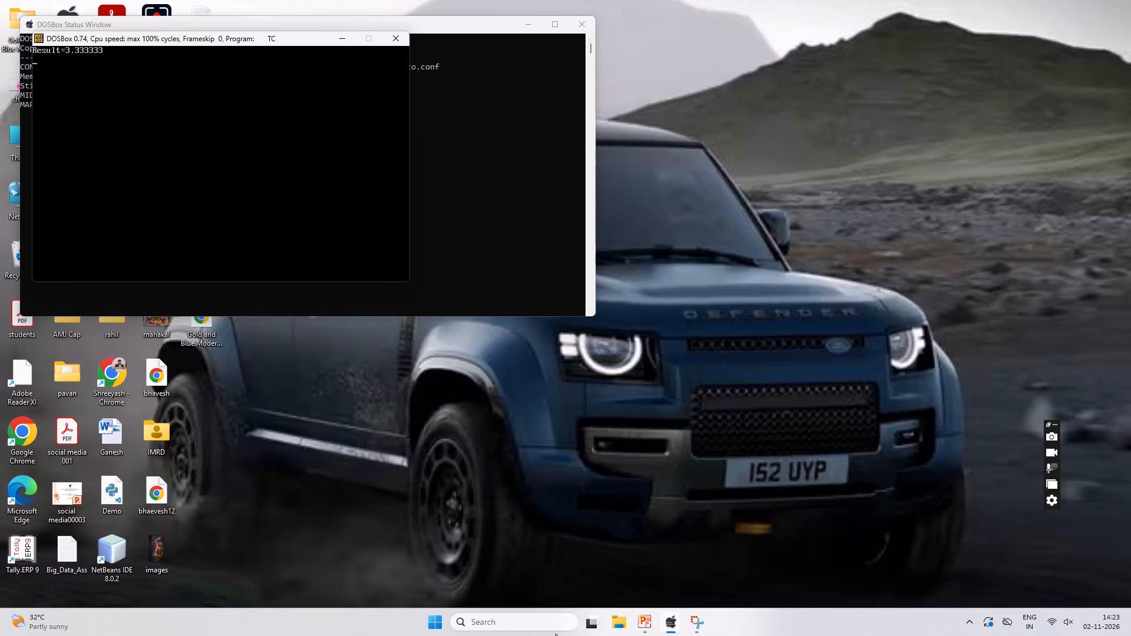
Switch to File Explorer and open SHUBHAM.TYP from C:\TurboC4\TC\BIN in Microsoft Word, dismissing the activation wizard.
{"action": "left_click", "coordinate": [613, 614]}
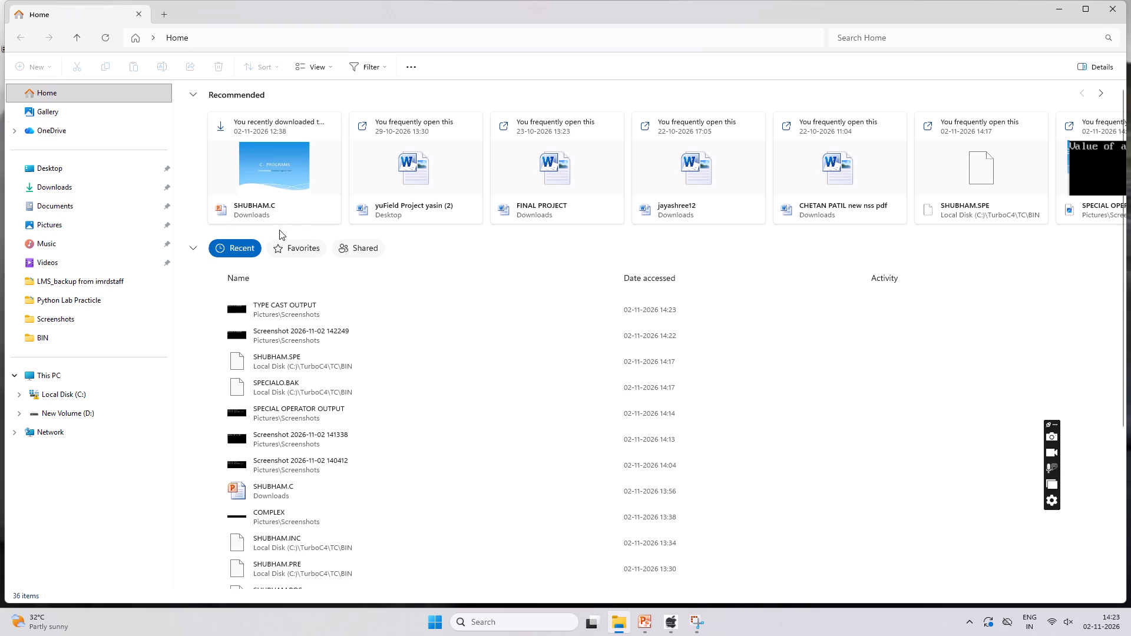
{"action": "left_click", "coordinate": [273, 481]}
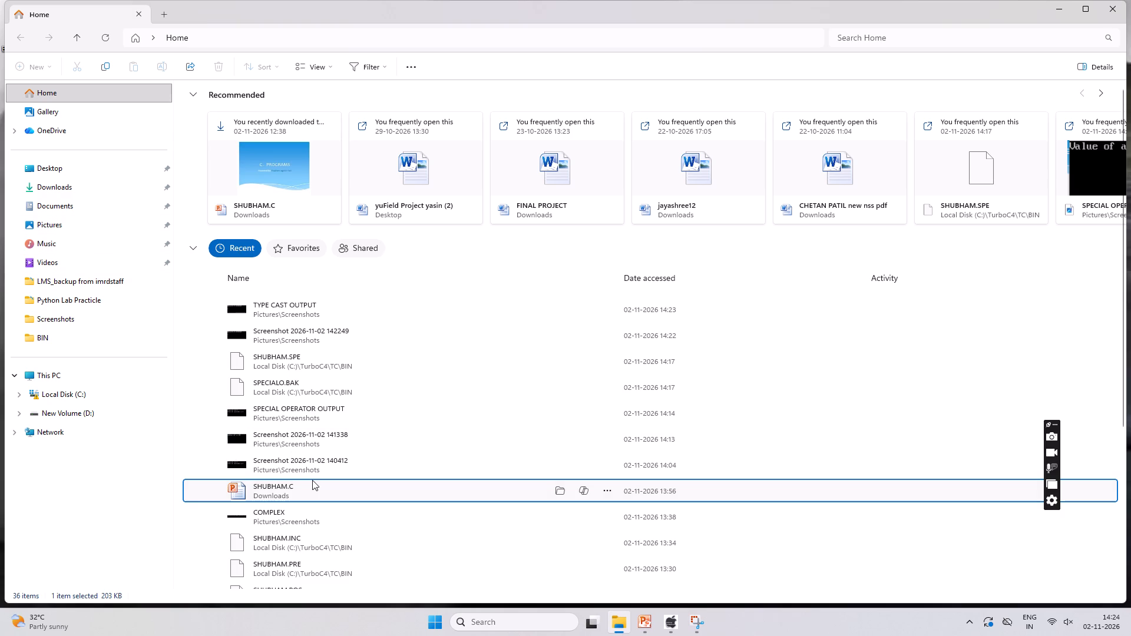
{"action": "left_click", "coordinate": [89, 390]}
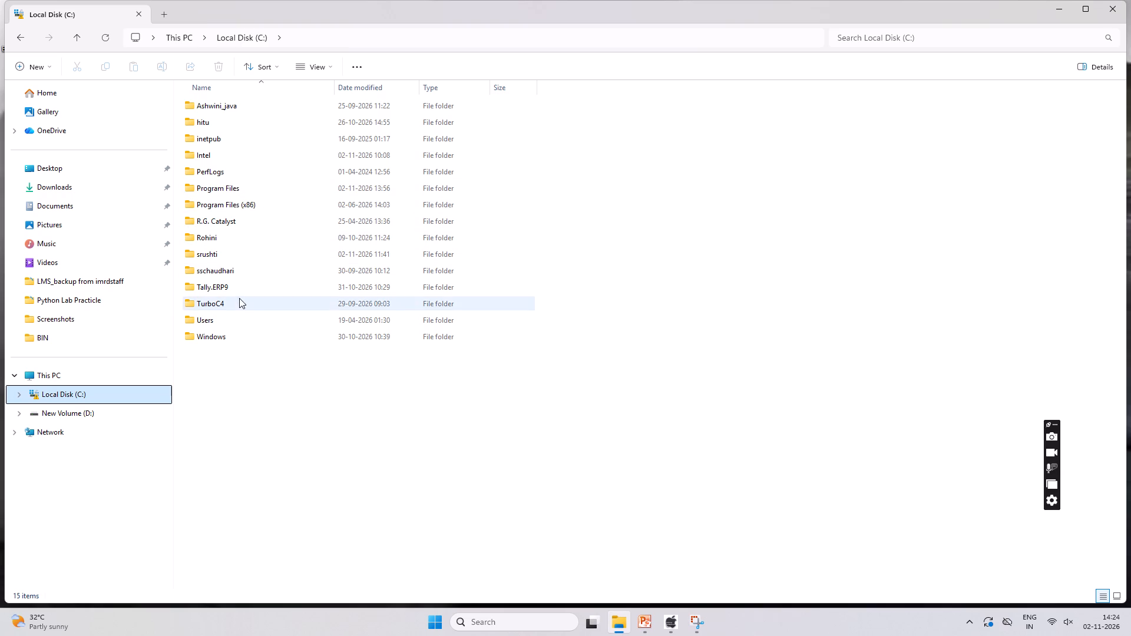
{"action": "double_click", "coordinate": [239, 298]}
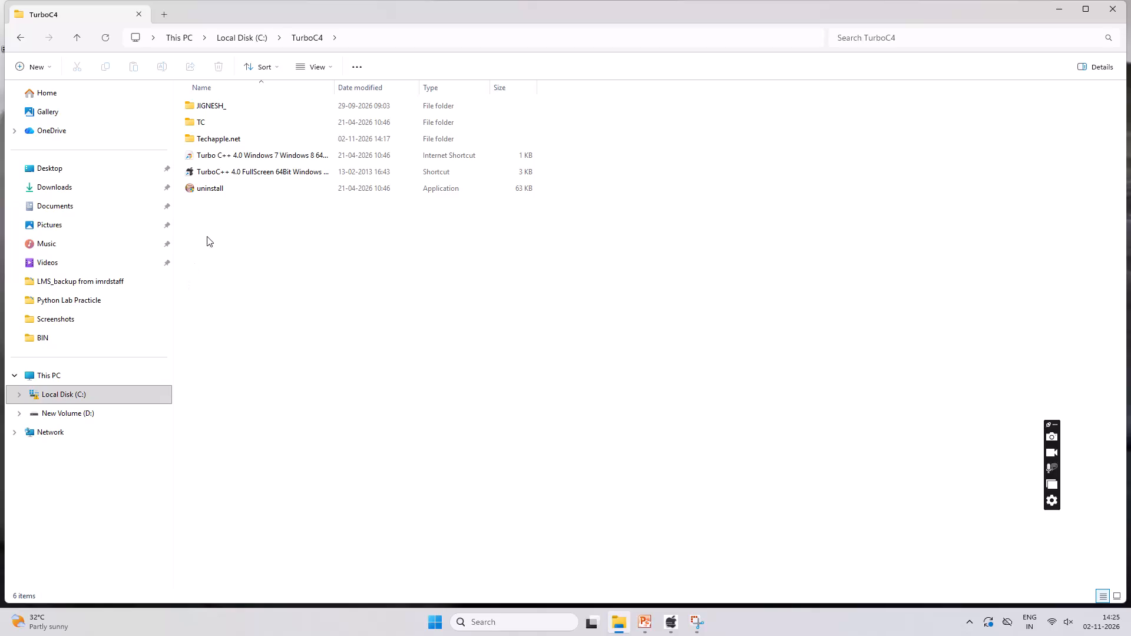
{"action": "double_click", "coordinate": [230, 127]}
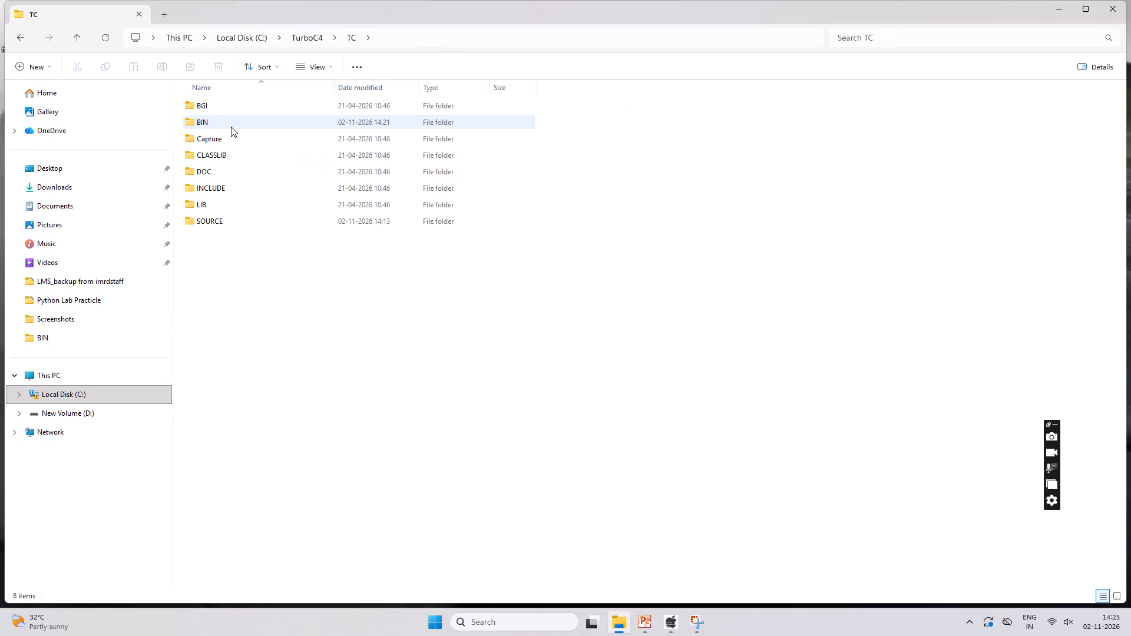
{"action": "double_click", "coordinate": [232, 127]}
{"action": "scroll", "coordinate": [230, 145], "scroll_direction": "down", "scroll_amount": 9}
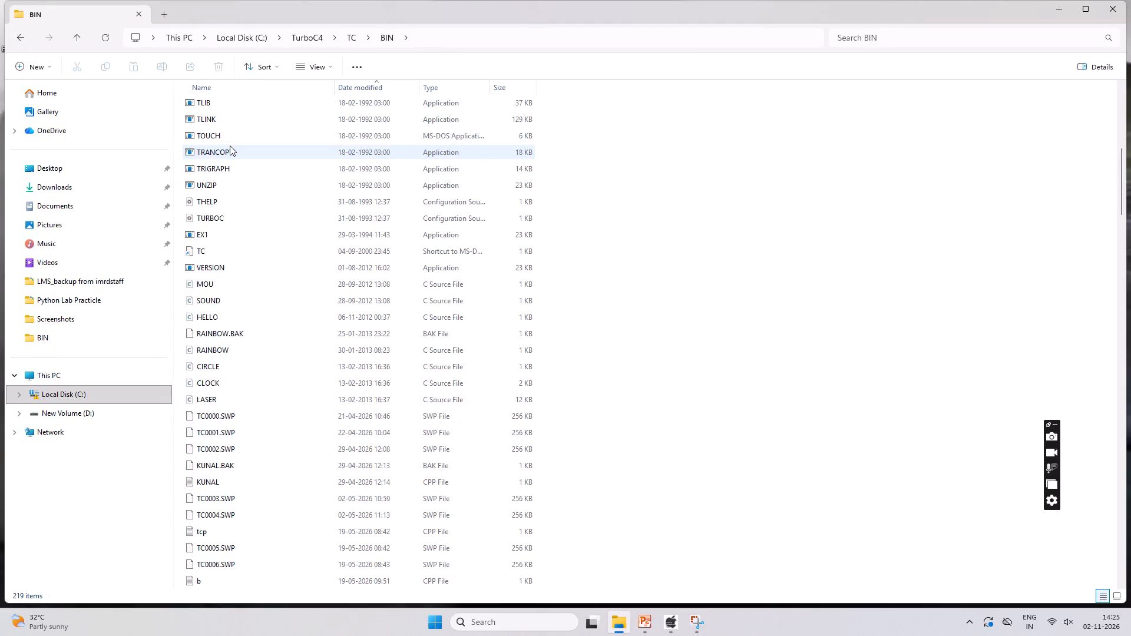
{"action": "scroll", "coordinate": [230, 145], "scroll_direction": "down", "scroll_amount": 13}
{"action": "scroll", "coordinate": [230, 145], "scroll_direction": "up", "scroll_amount": 1}
{"action": "scroll", "coordinate": [230, 145], "scroll_direction": "down", "scroll_amount": 18}
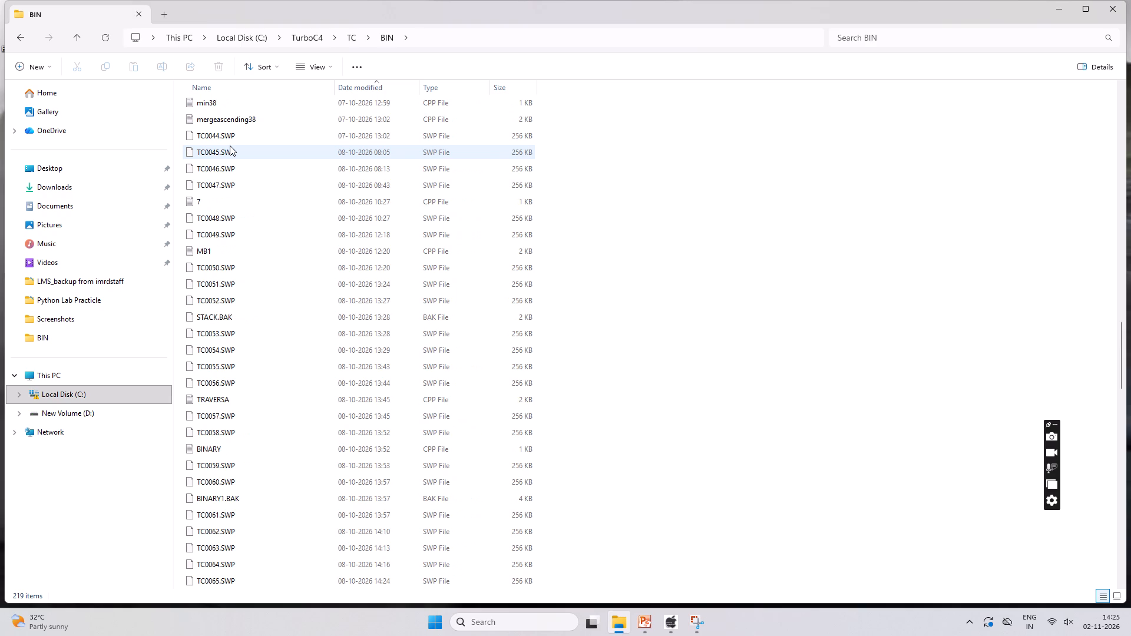
{"action": "scroll", "coordinate": [230, 145], "scroll_direction": "down", "scroll_amount": 11}
{"action": "scroll", "coordinate": [230, 145], "scroll_direction": "down", "scroll_amount": 12}
{"action": "scroll", "coordinate": [230, 145], "scroll_direction": "up", "scroll_amount": 1}
{"action": "scroll", "coordinate": [230, 145], "scroll_direction": "down", "scroll_amount": 4}
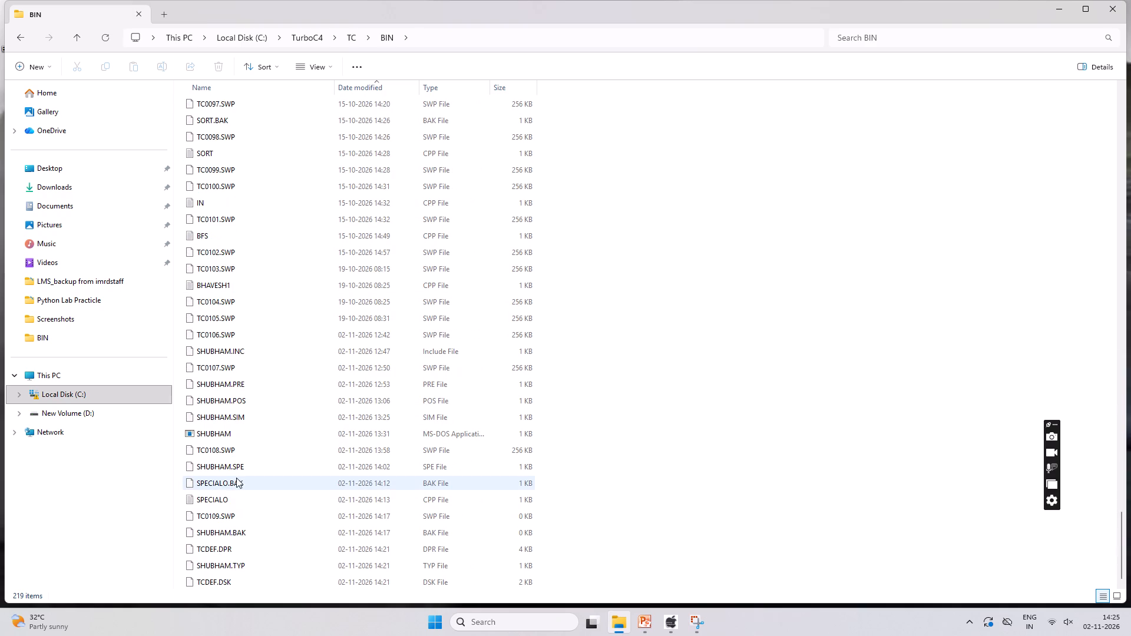
{"action": "double_click", "coordinate": [240, 567]}
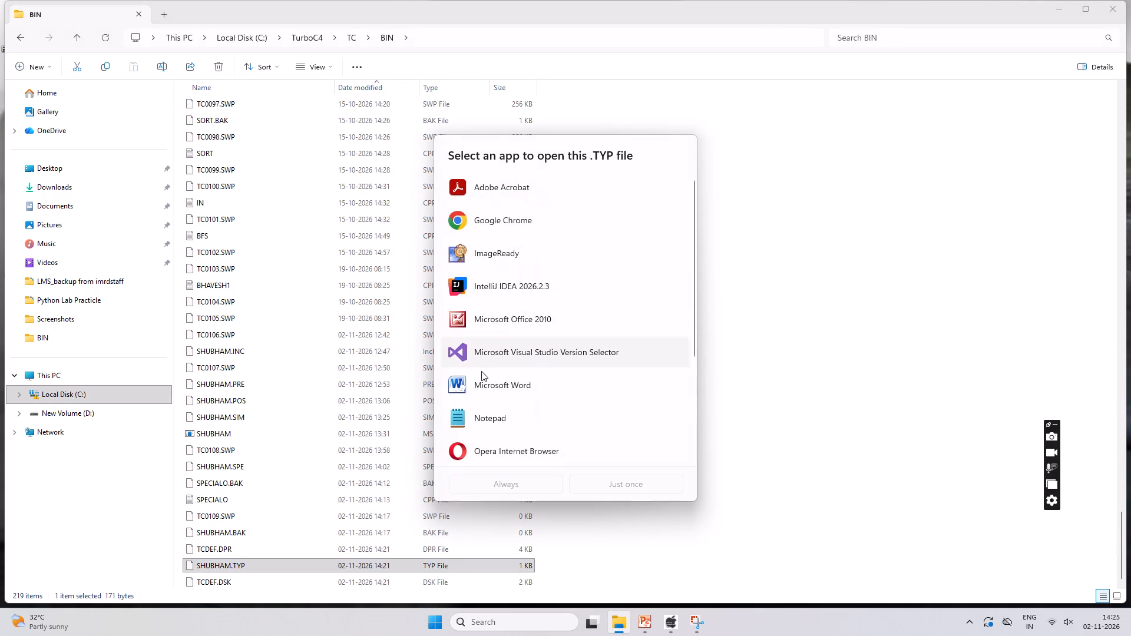
{"action": "double_click", "coordinate": [482, 377]}
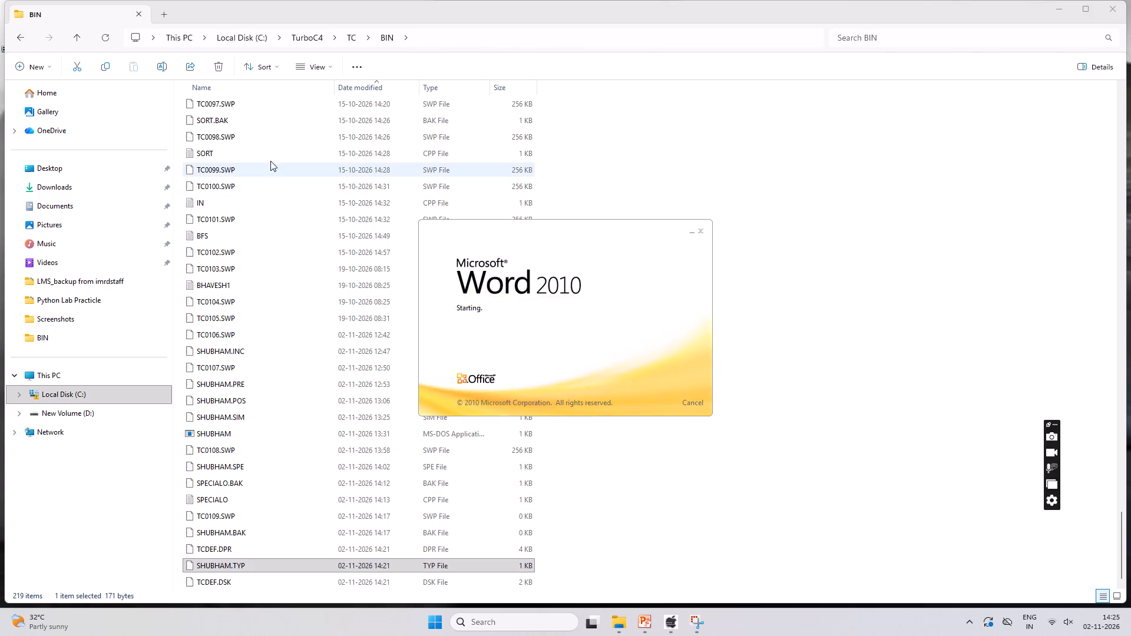
{"action": "left_click_drag", "start_coordinate": [282, 157], "coordinate": [326, 190]}
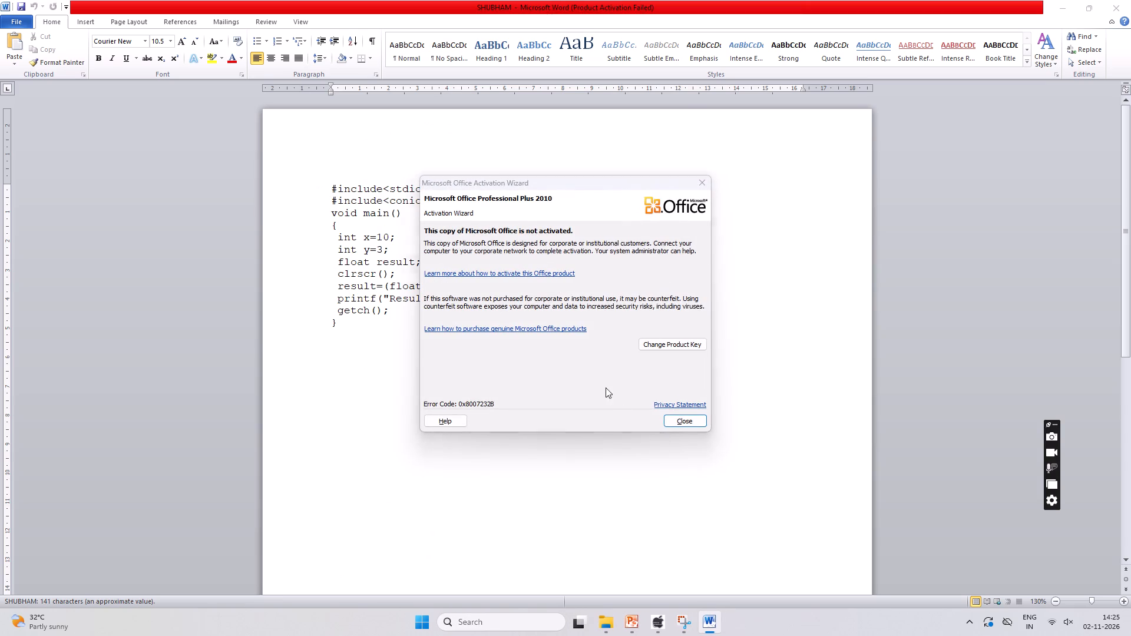
{"action": "left_click", "coordinate": [683, 418]}
Copy the whole typecast program from Word and paste it as text only under the INPUT heading on slide 16 in PowerPoint.
{"action": "left_click_drag", "start_coordinate": [318, 177], "coordinate": [543, 370]}
{"action": "right_click", "coordinate": [405, 301]}
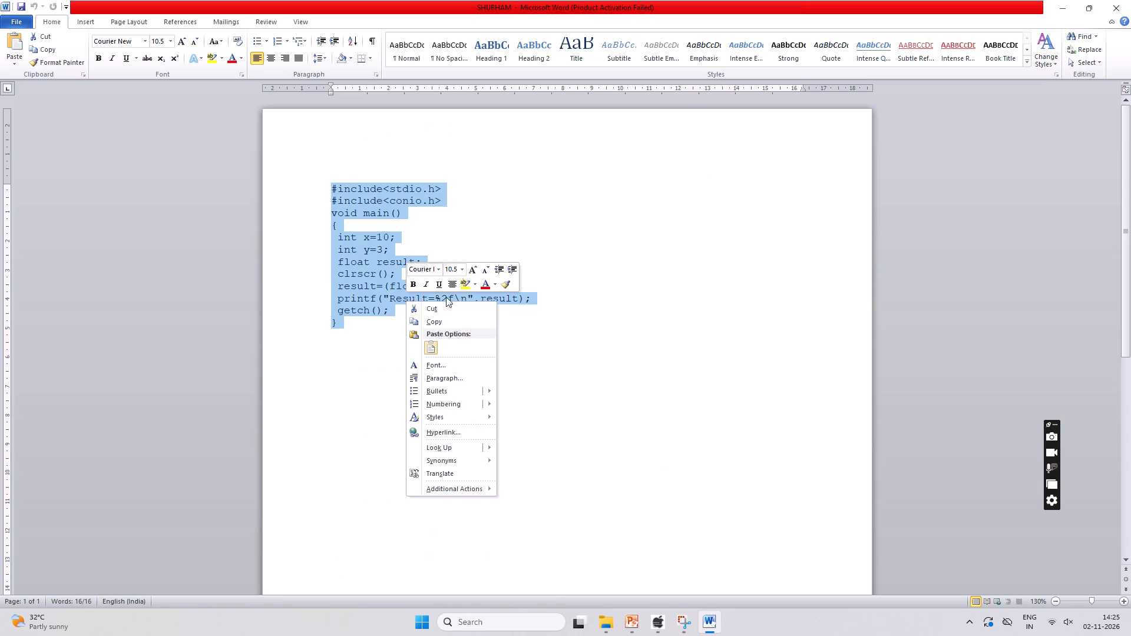
{"action": "left_click", "coordinate": [445, 324]}
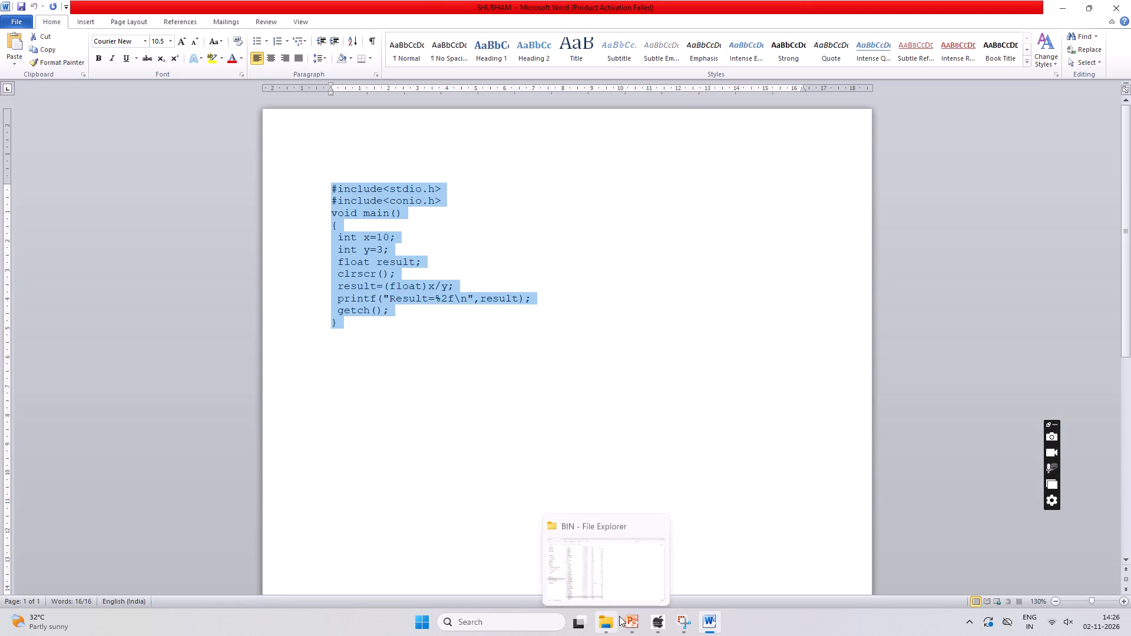
{"action": "left_click", "coordinate": [620, 616]}
{"action": "right_click", "coordinate": [464, 349]}
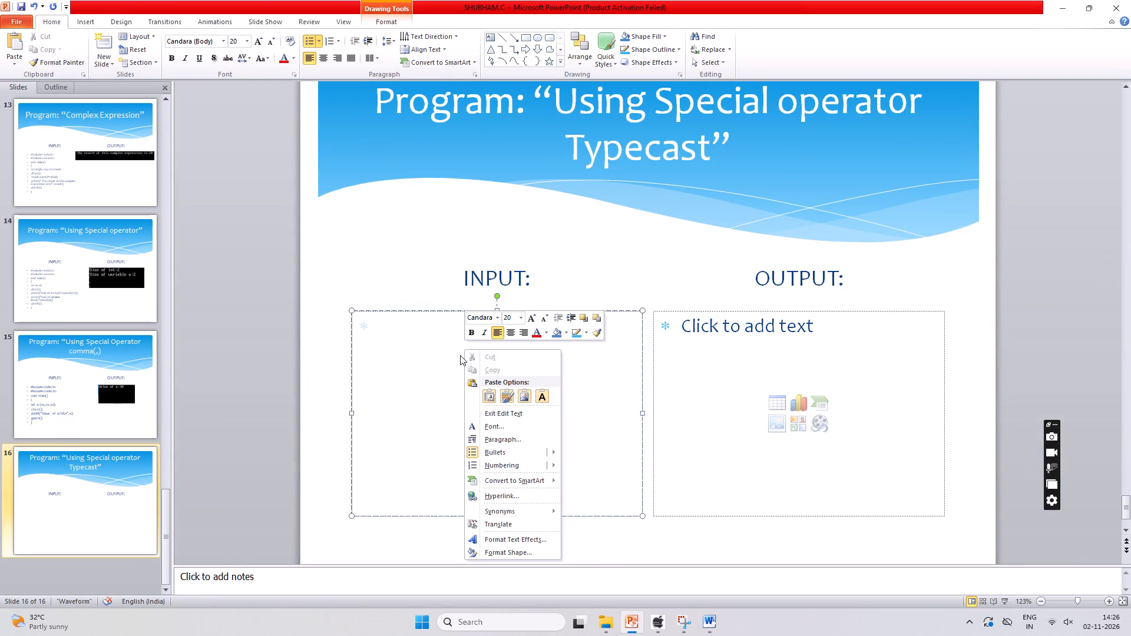
{"action": "left_click", "coordinate": [545, 404]}
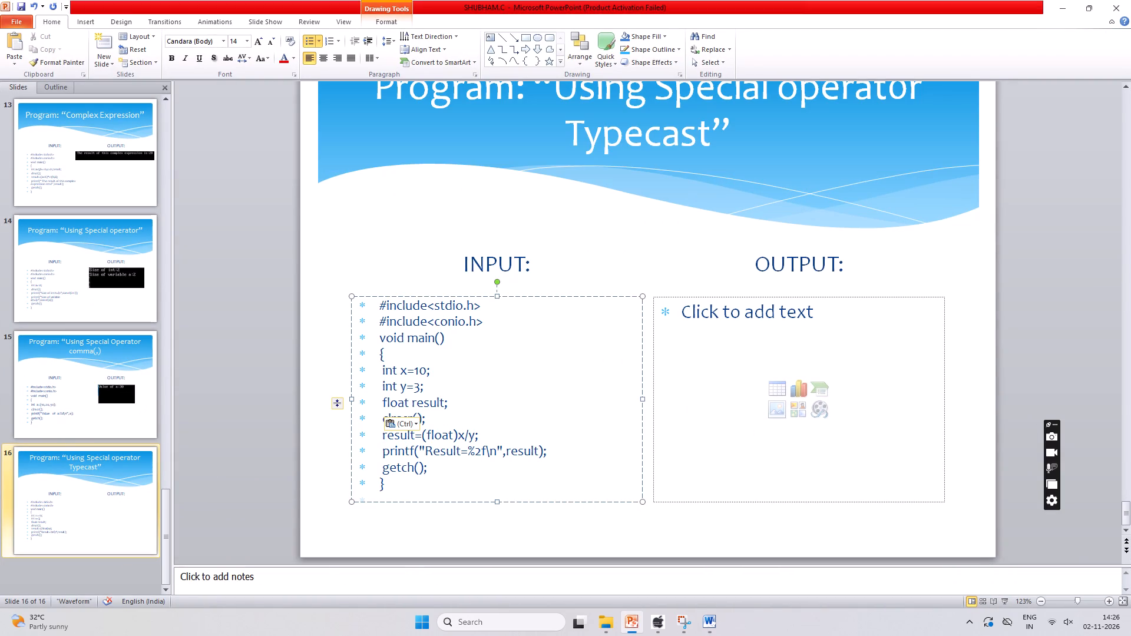
Insert the TYPE CAST OUTPUT picture into the content placeholder under the OUTPUT heading on slide 16.
{"action": "left_click", "coordinate": [772, 409]}
{"action": "scroll", "coordinate": [308, 175], "scroll_direction": "down", "scroll_amount": 11}
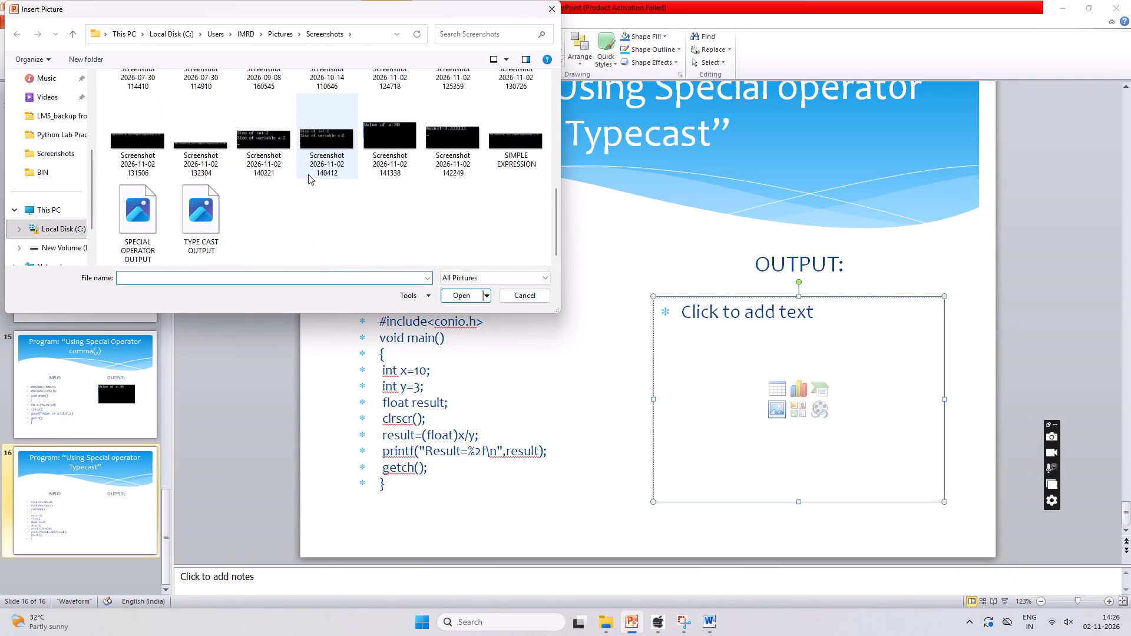
{"action": "left_click", "coordinate": [207, 213]}
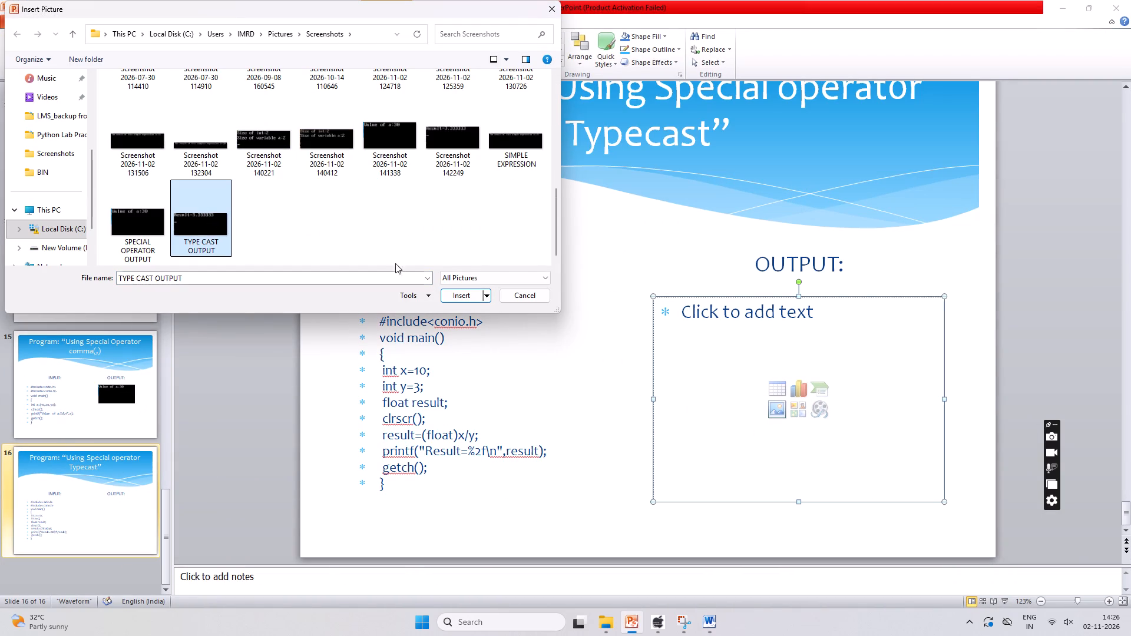
{"action": "left_click", "coordinate": [476, 295]}
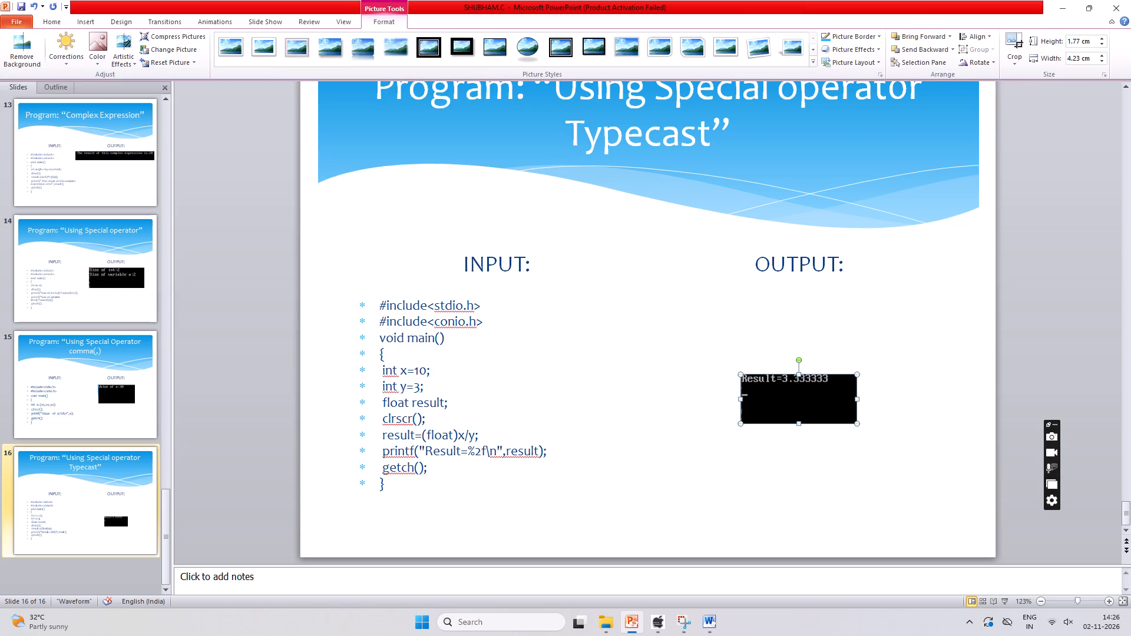
Enlarge the output picture to about 4.23 cm high by 10.11 cm wide and position it directly under the OUTPUT heading.
{"action": "left_click_drag", "start_coordinate": [742, 376], "coordinate": [705, 306]}
{"action": "left_click_drag", "start_coordinate": [713, 358], "coordinate": [745, 345]}
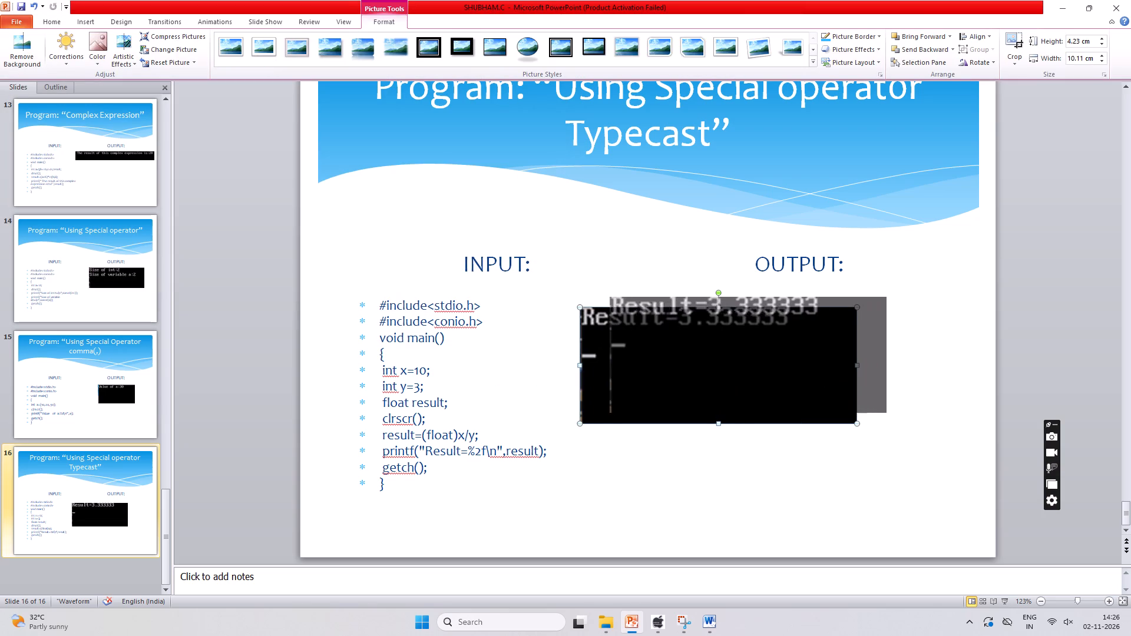
{"action": "left_click_drag", "start_coordinate": [745, 345], "coordinate": [793, 346]}
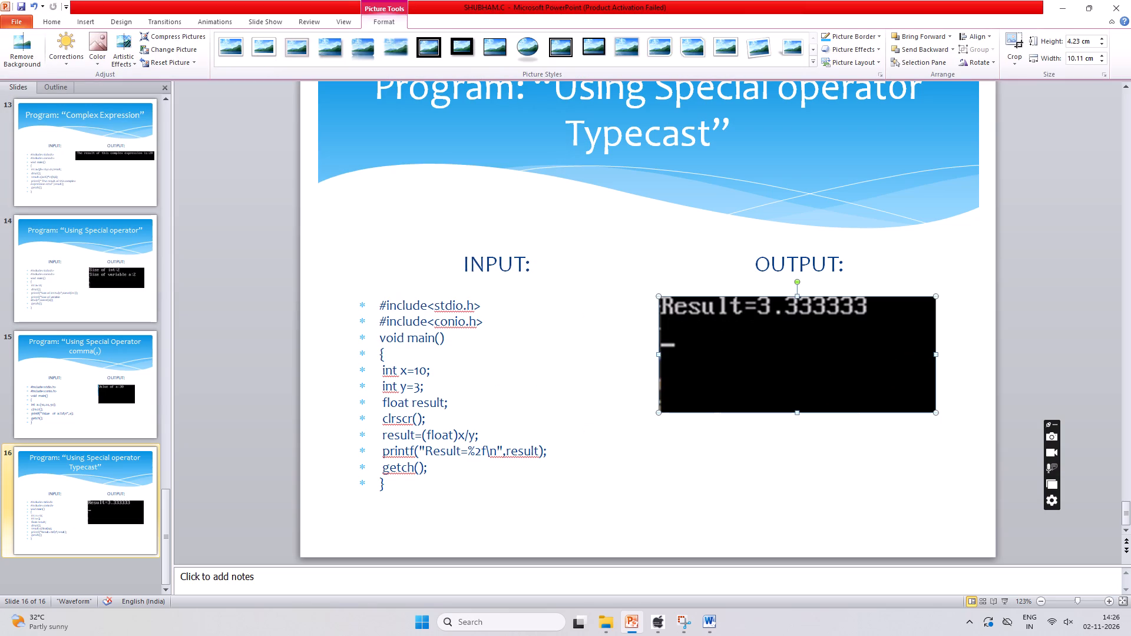
{"action": "left_click", "coordinate": [605, 333]}
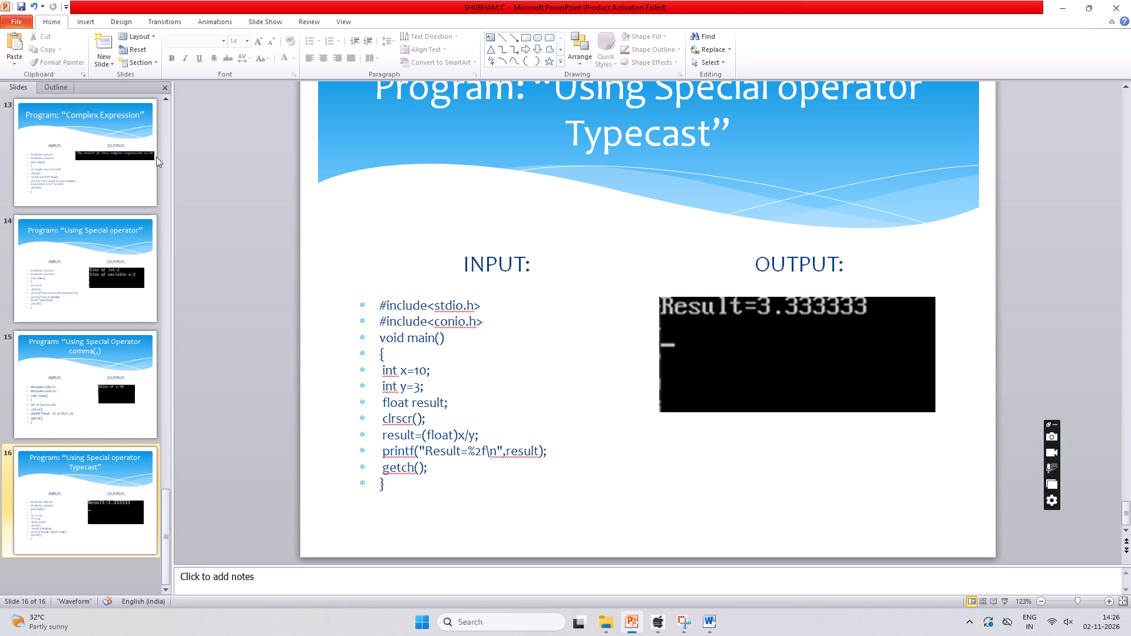
Add slide 17 using the layout with a title, two text headings and two content boxes.
{"action": "left_click", "coordinate": [105, 61]}
{"action": "left_click", "coordinate": [181, 174]}
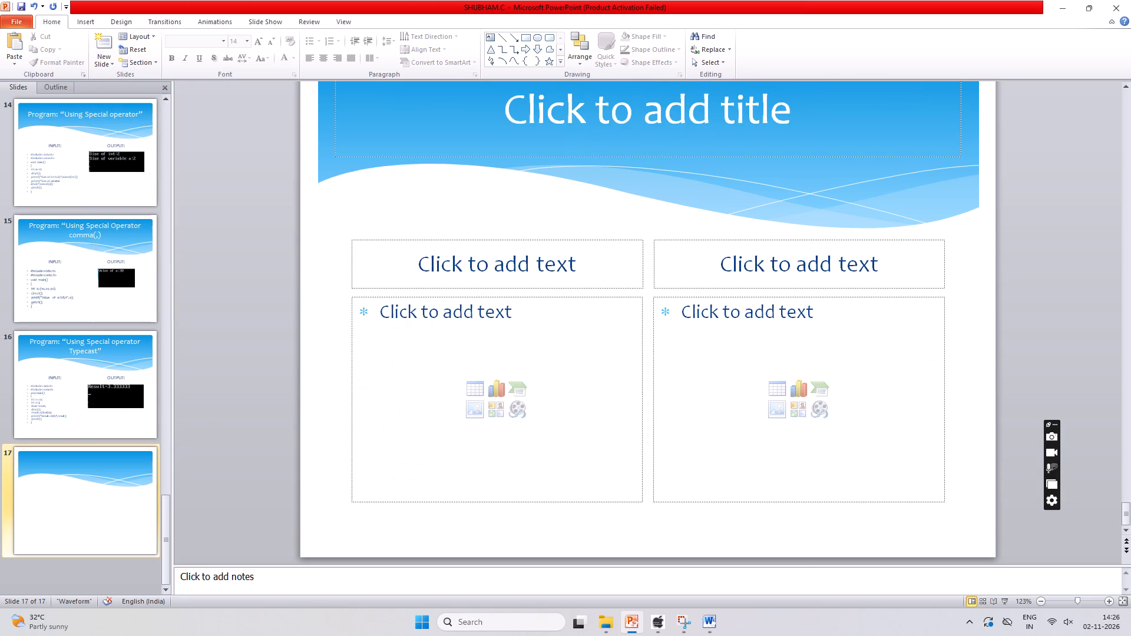
Title slide 17 Program: "Using Address operator(&,*)".
{"action": "left_click", "coordinate": [522, 111]}
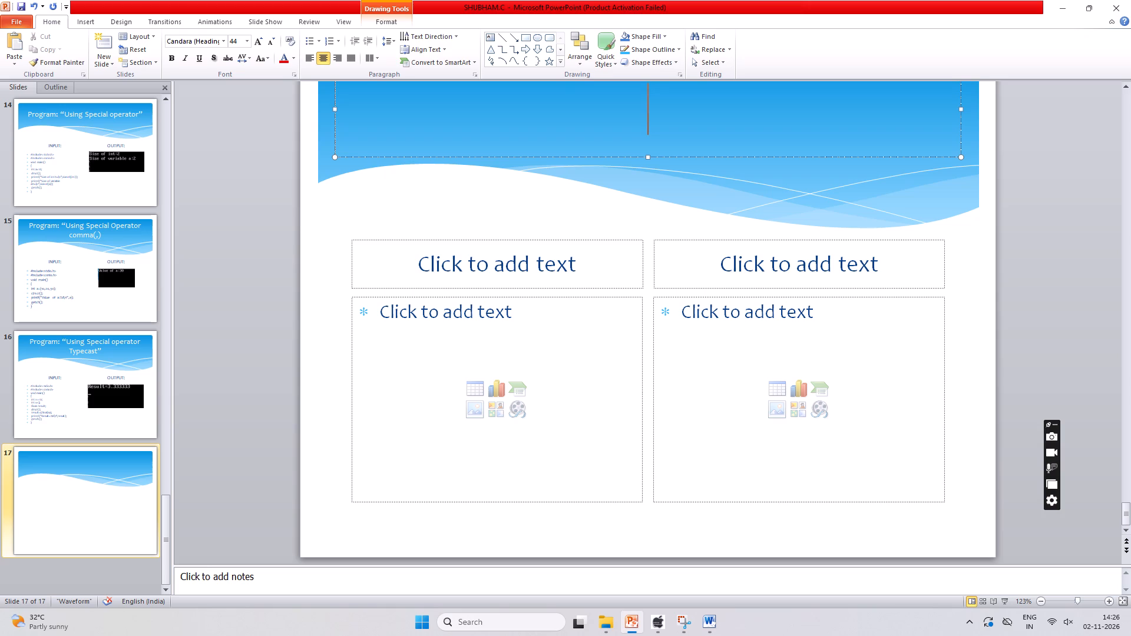
{"action": "key", "text": "shift+p"}
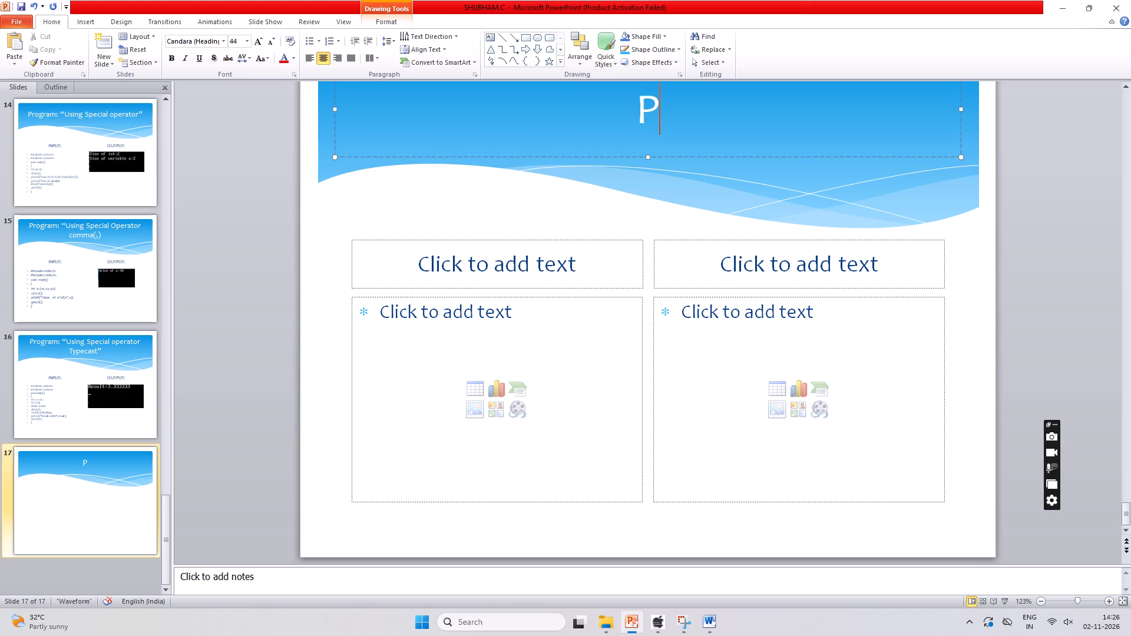
{"action": "type", "text": "rogram"}
{"action": "type", "text": ": \""}
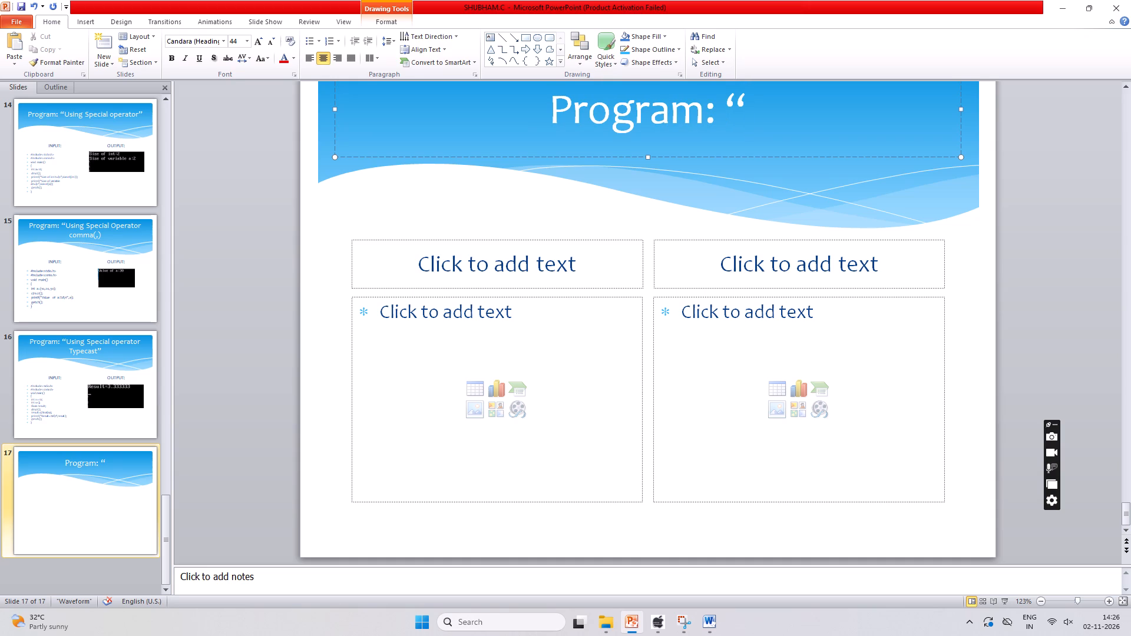
{"action": "key", "text": "shift+u"}
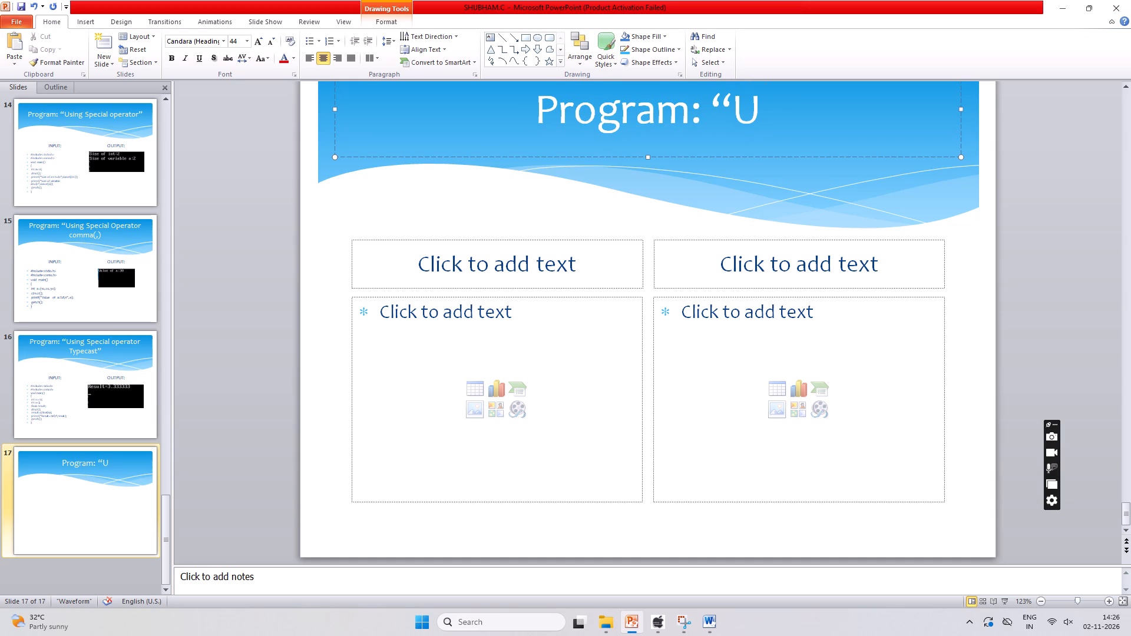
{"action": "type", "text": "isng"}
{"action": "key", "text": "space"}
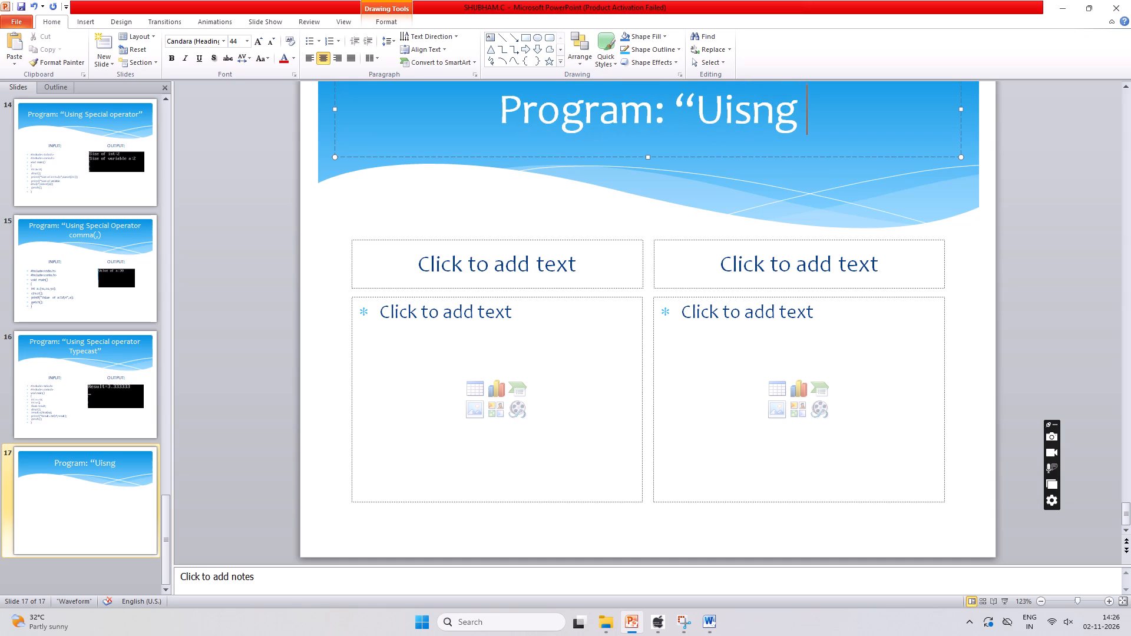
{"action": "key", "text": "BackSpace"}
{"action": "key", "text": "BackSpace"}
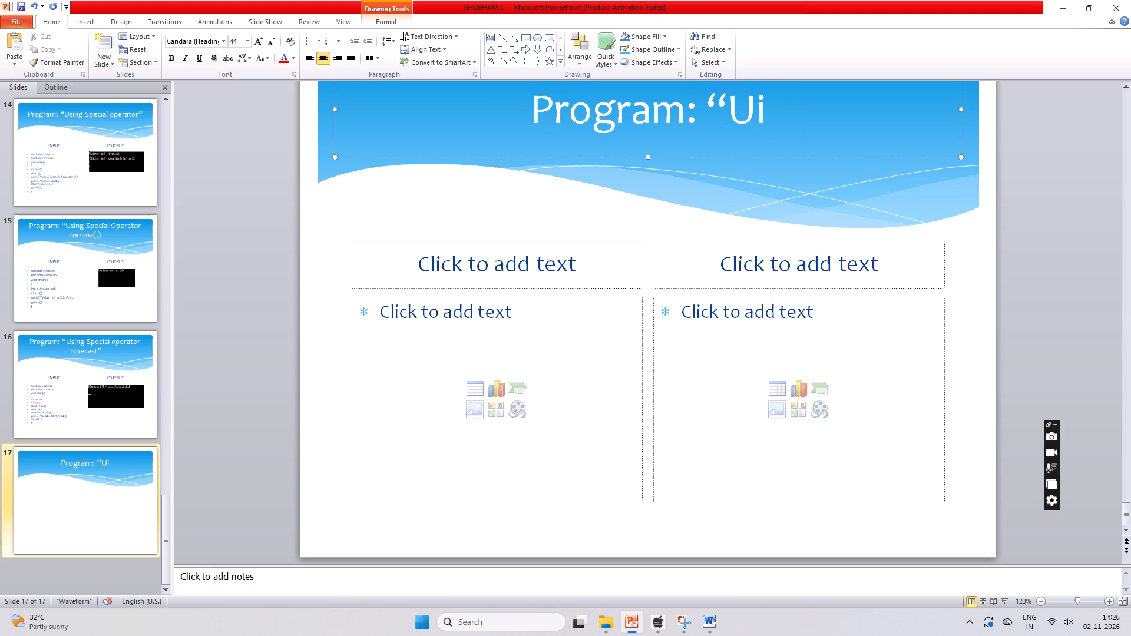
{"action": "type", "text": "SING"}
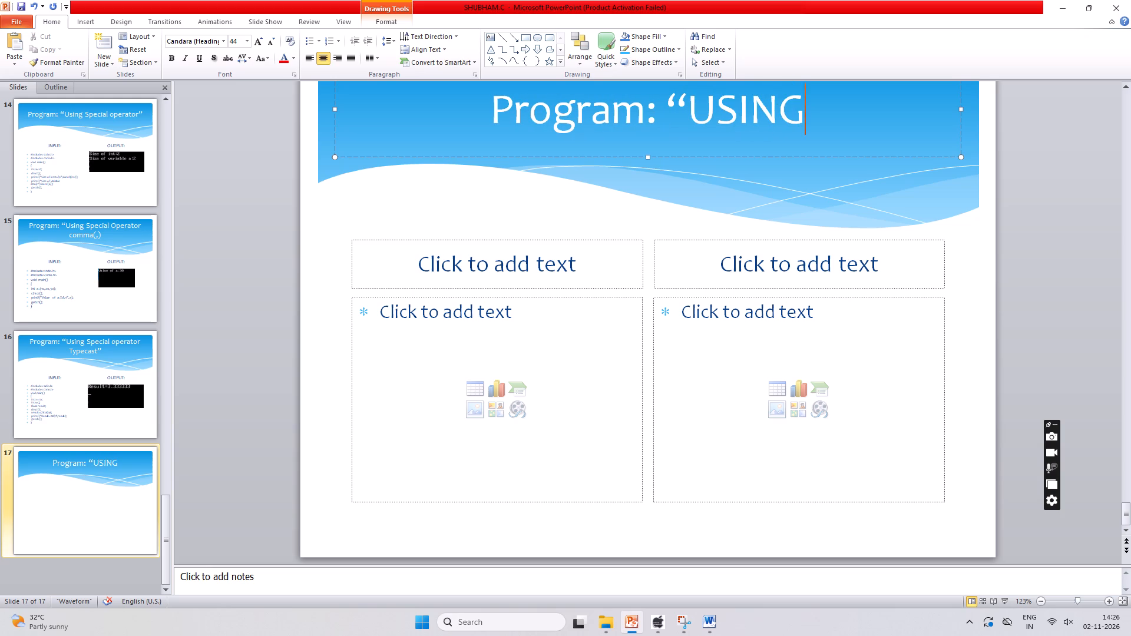
{"action": "key", "text": "BackSpace"}
{"action": "key", "text": "BackSpace"}
{"action": "key", "text": "BackSpace"}
{"action": "key", "text": "BackSpace"}
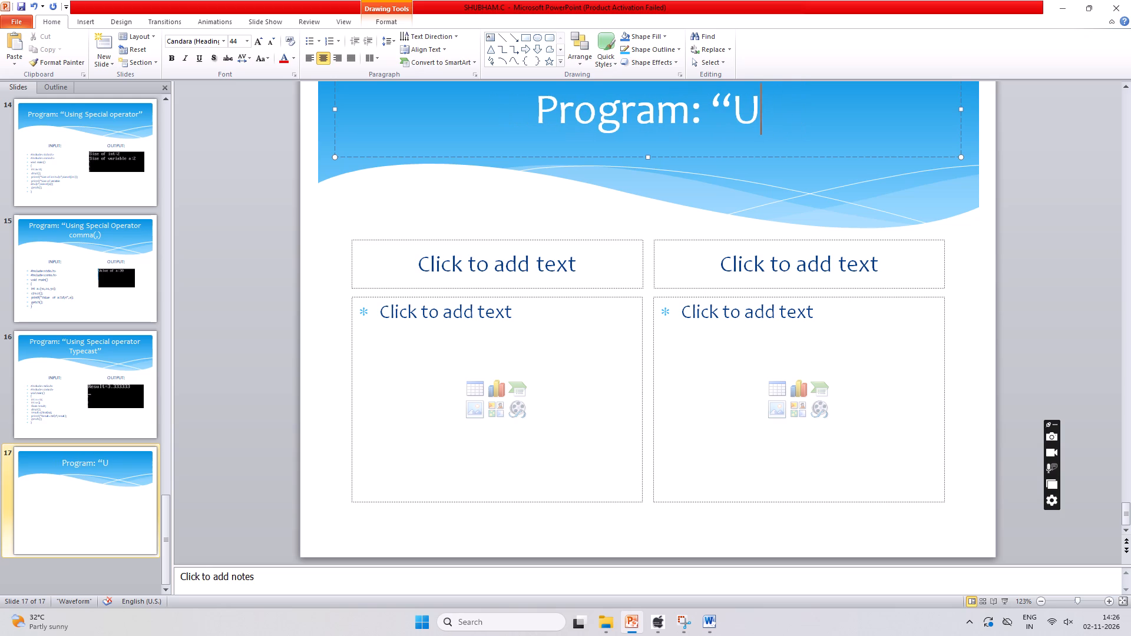
{"action": "type", "text": "sing"}
{"action": "key", "text": "space"}
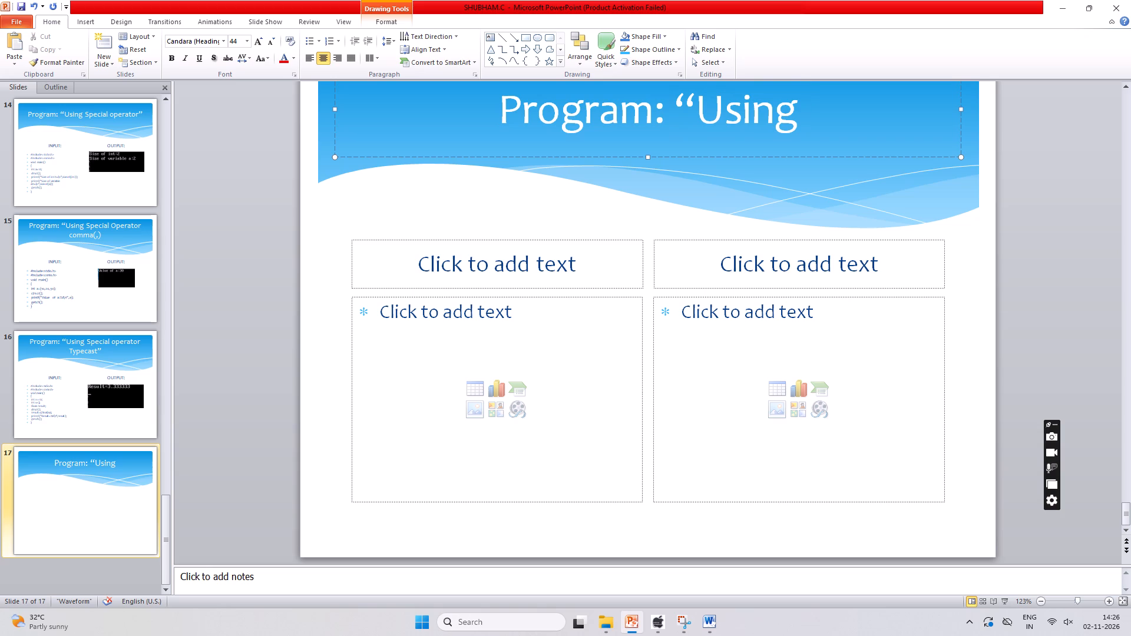
{"action": "type", "text": "Address"}
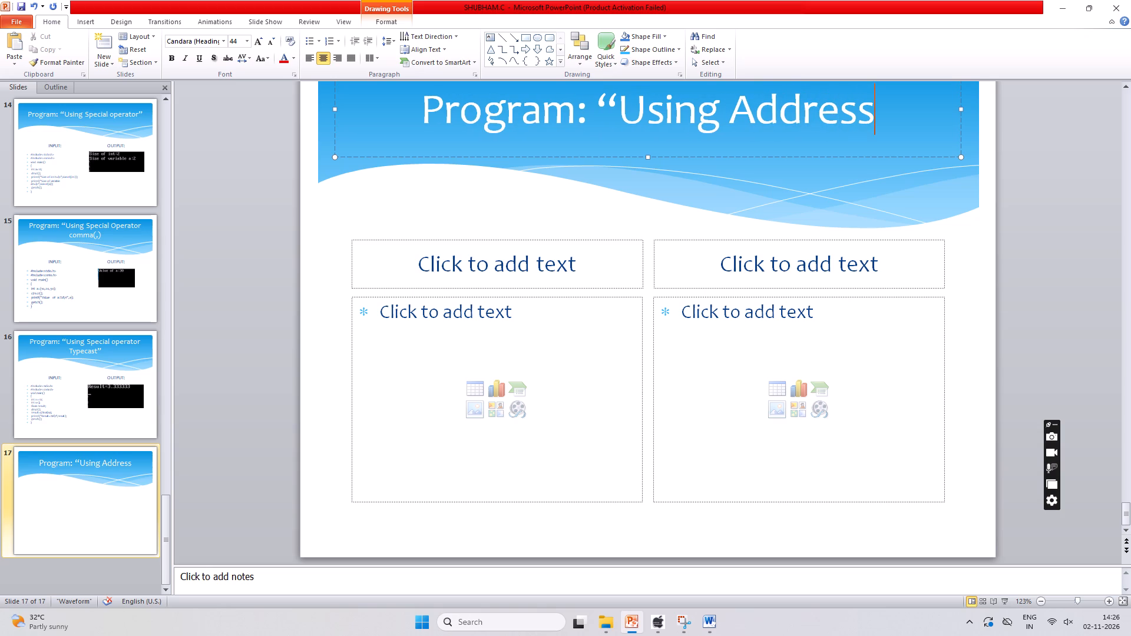
{"action": "key", "text": "space"}
{"action": "type", "text": "operator"}
{"action": "key", "text": "space"}
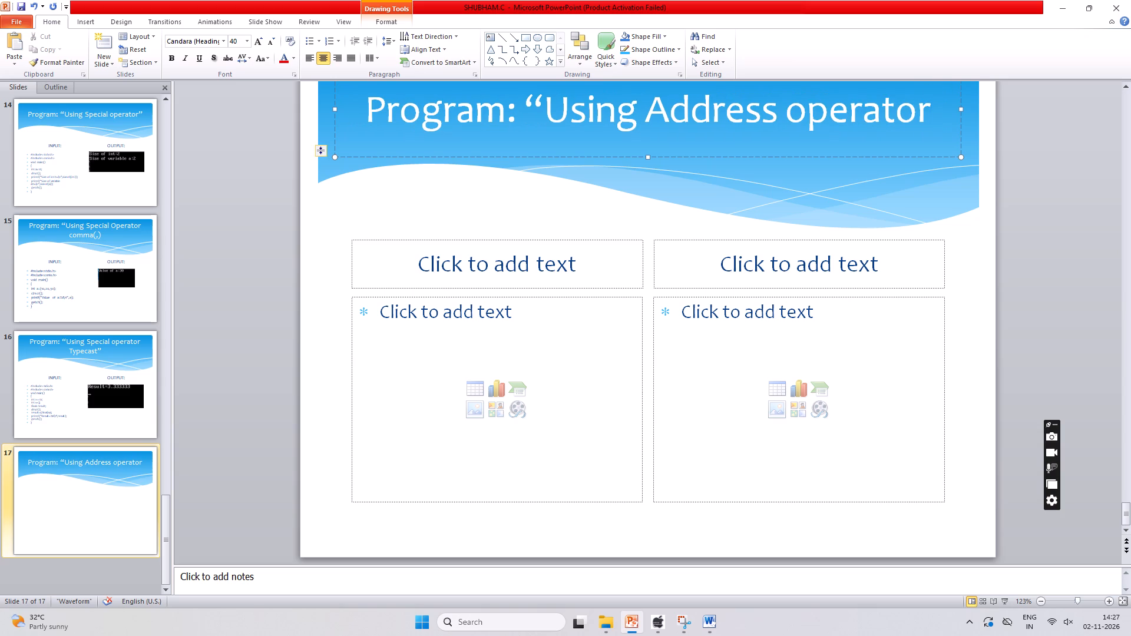
{"action": "key", "text": "BackSpace"}
{"action": "type", "text": "($"}
{"action": "key", "text": "BackSpace"}
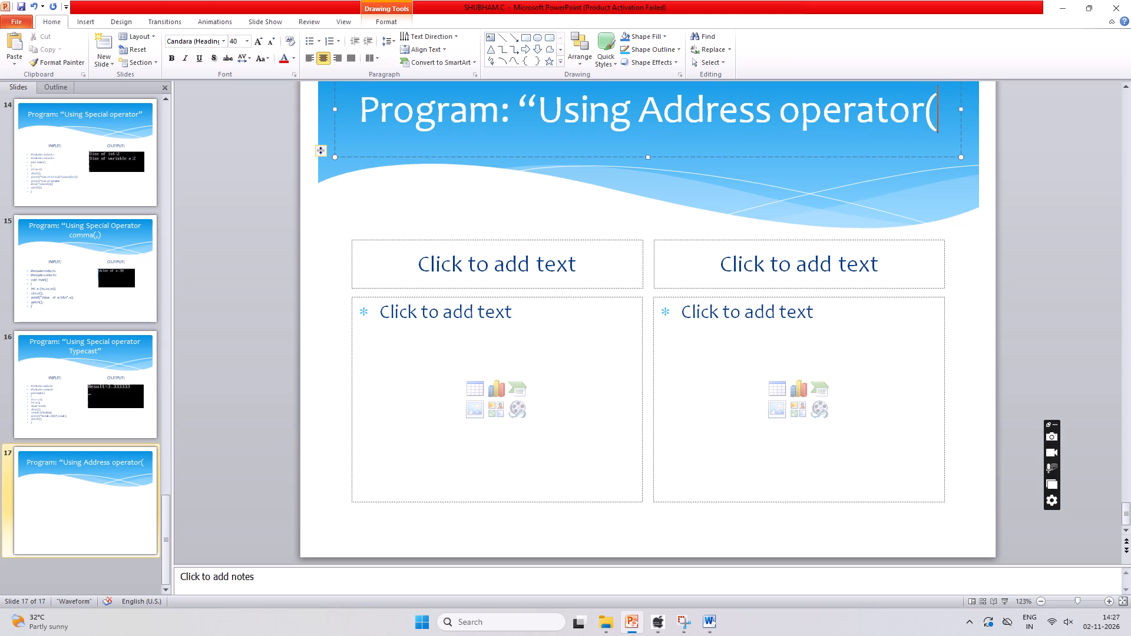
{"action": "key", "text": "shift+ampersand"}
{"action": "key", "text": "comma"}
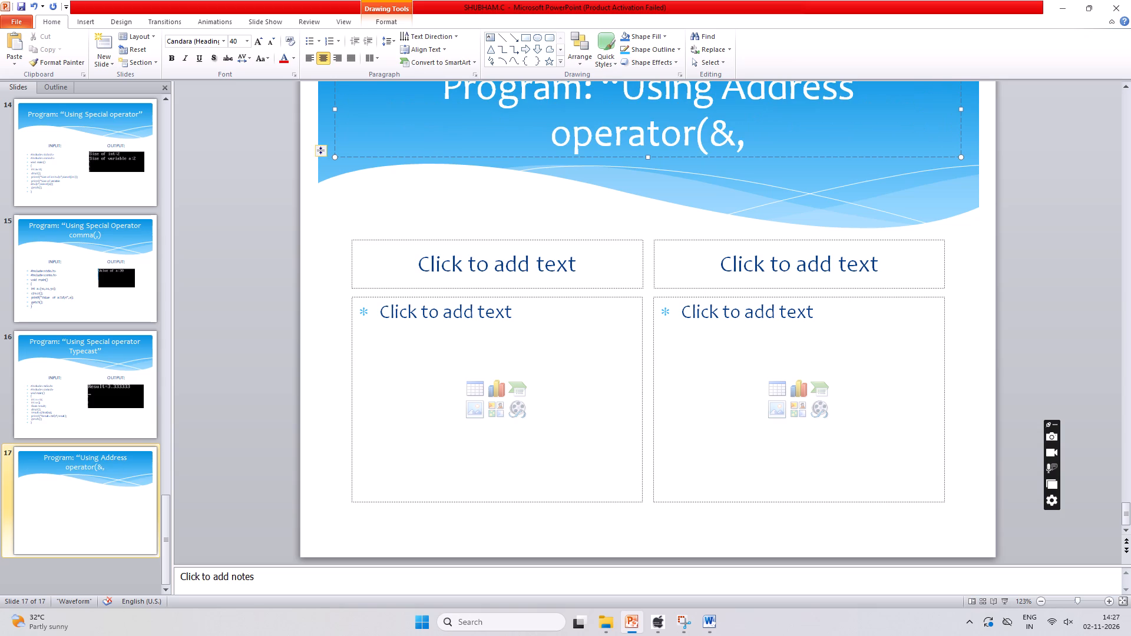
{"action": "key", "text": "shift+ampersand"}
{"action": "key", "text": "BackSpace"}
{"action": "key", "text": "shift+asterisk"}
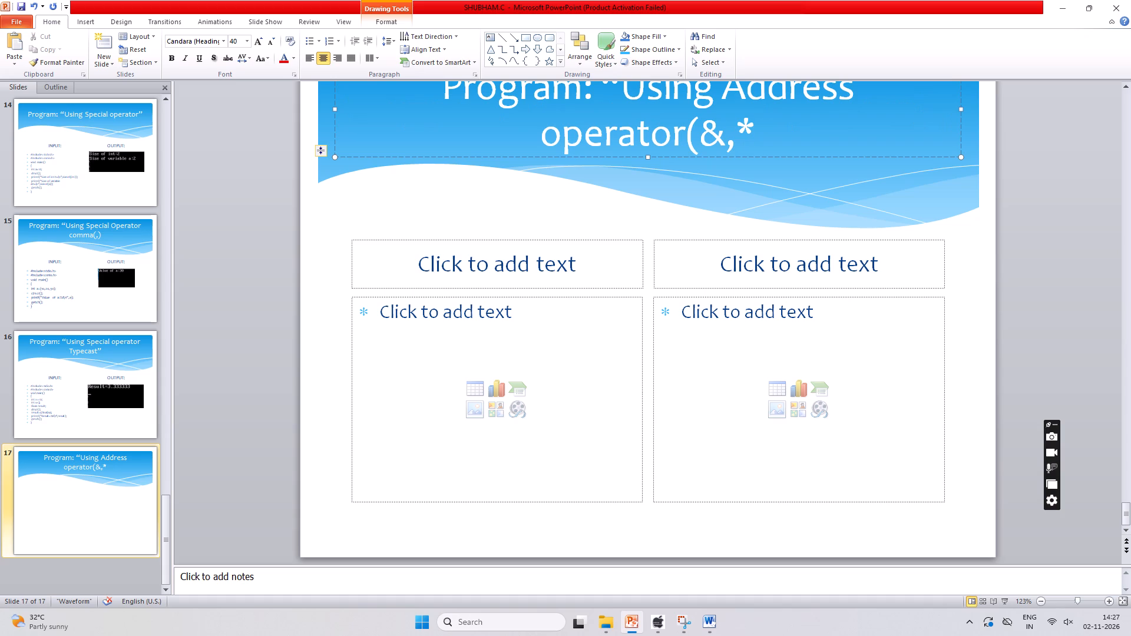
{"action": "key", "text": "shift+parenright"}
{"action": "key", "text": "shift+quotedbl"}
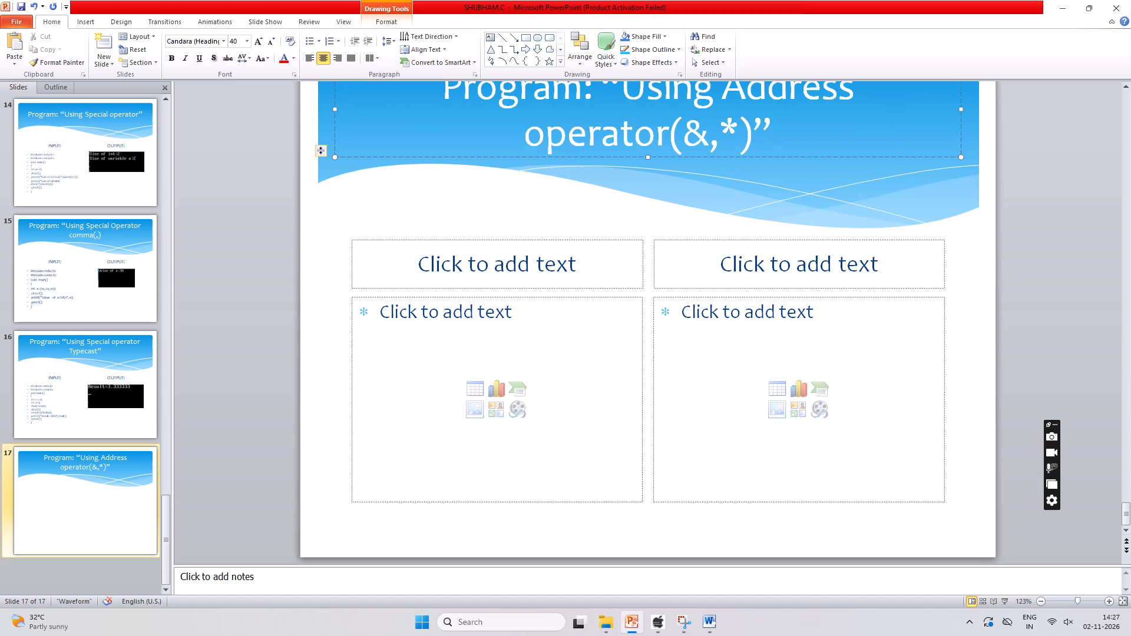
Fill the two text headings on slide 17 with INPUT: above the first content box and OUTPUT: above the second.
{"action": "left_click", "coordinate": [380, 237]}
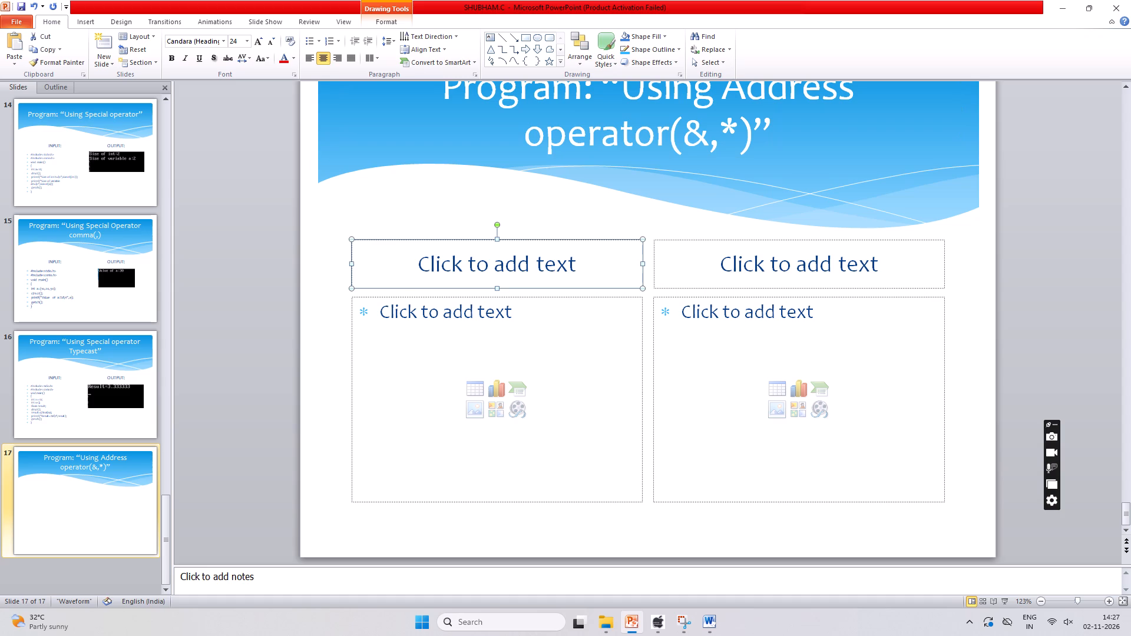
{"action": "left_click", "coordinate": [443, 272]}
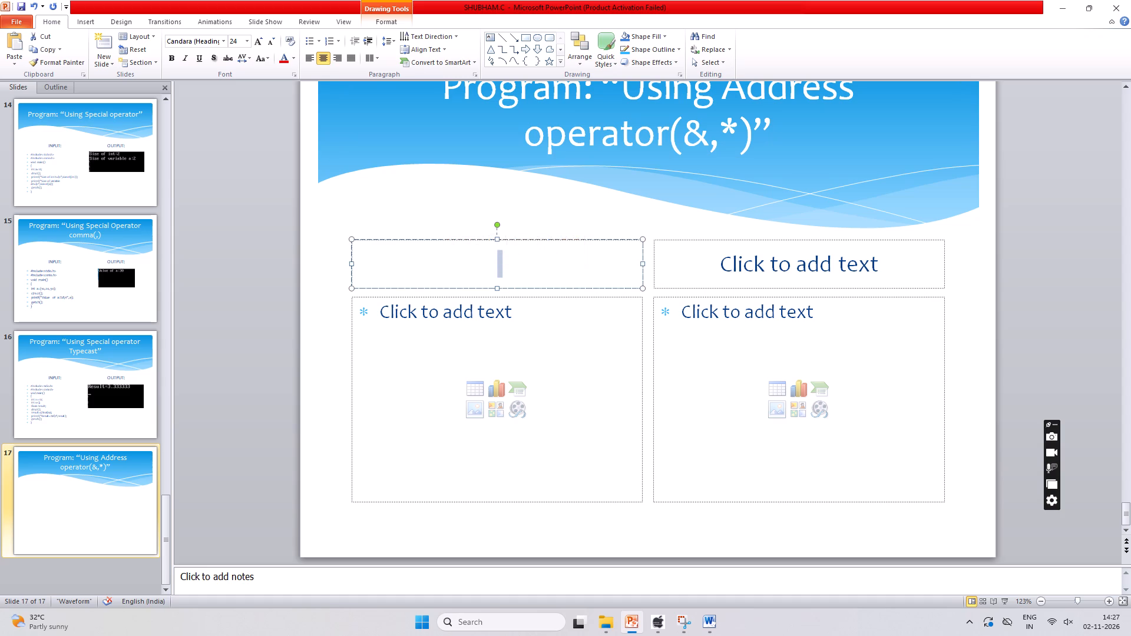
{"action": "type", "text": "INPUT:"}
{"action": "left_click", "coordinate": [716, 263]}
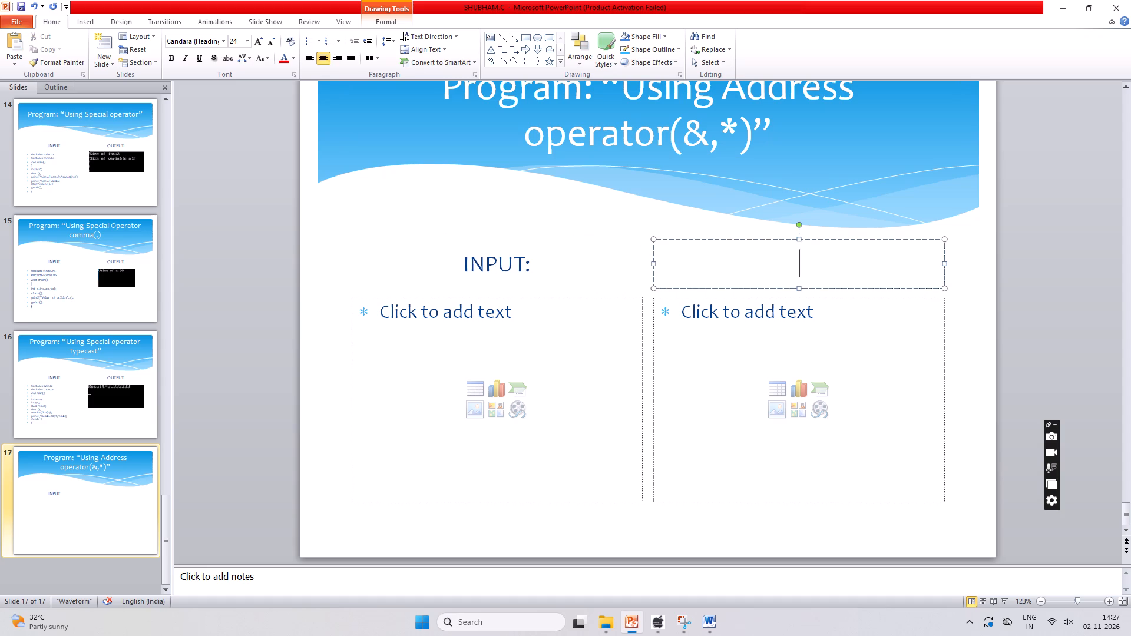
{"action": "type", "text": "OU"}
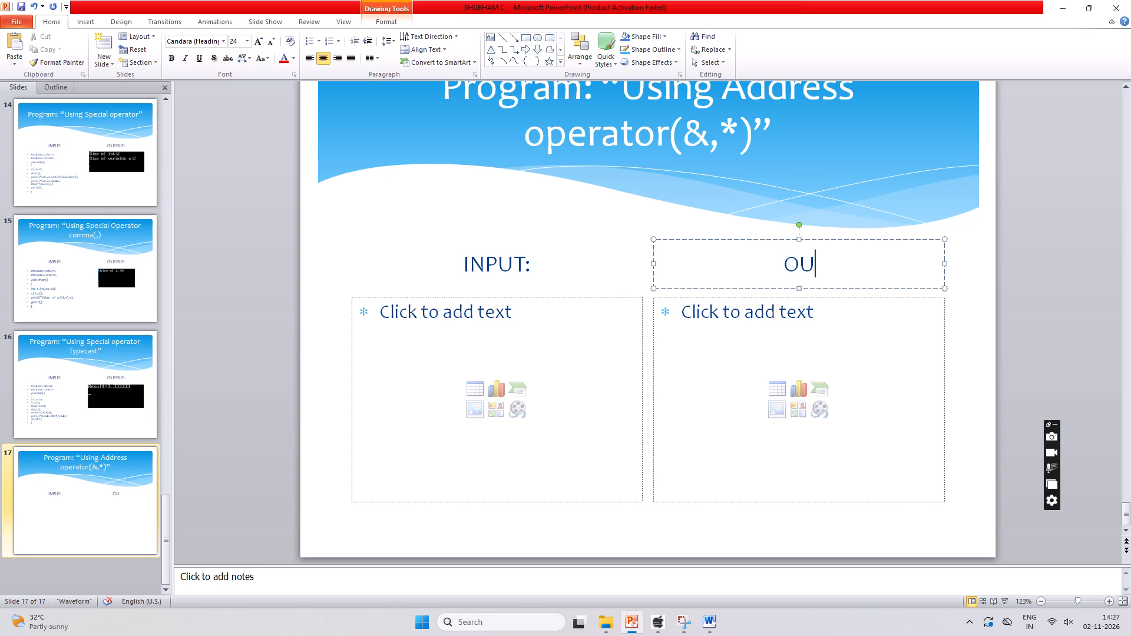
{"action": "type", "text": "TPUT:"}
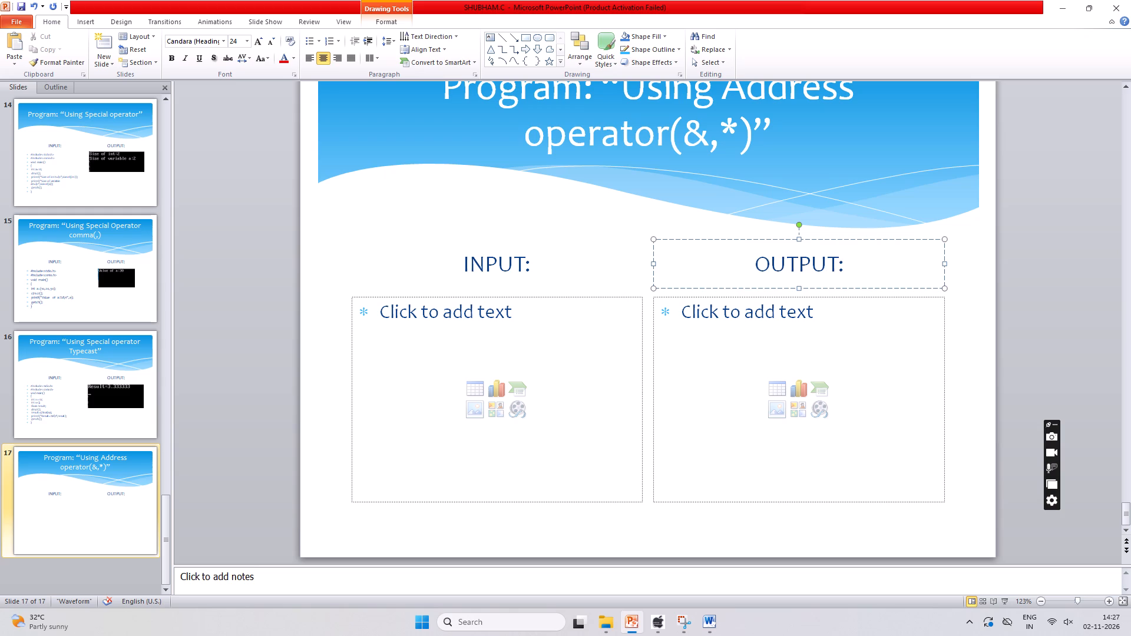
Minimize the presentation and close the SHUBHAM Word document and the BIN folder window.
{"action": "left_click", "coordinate": [578, 315]}
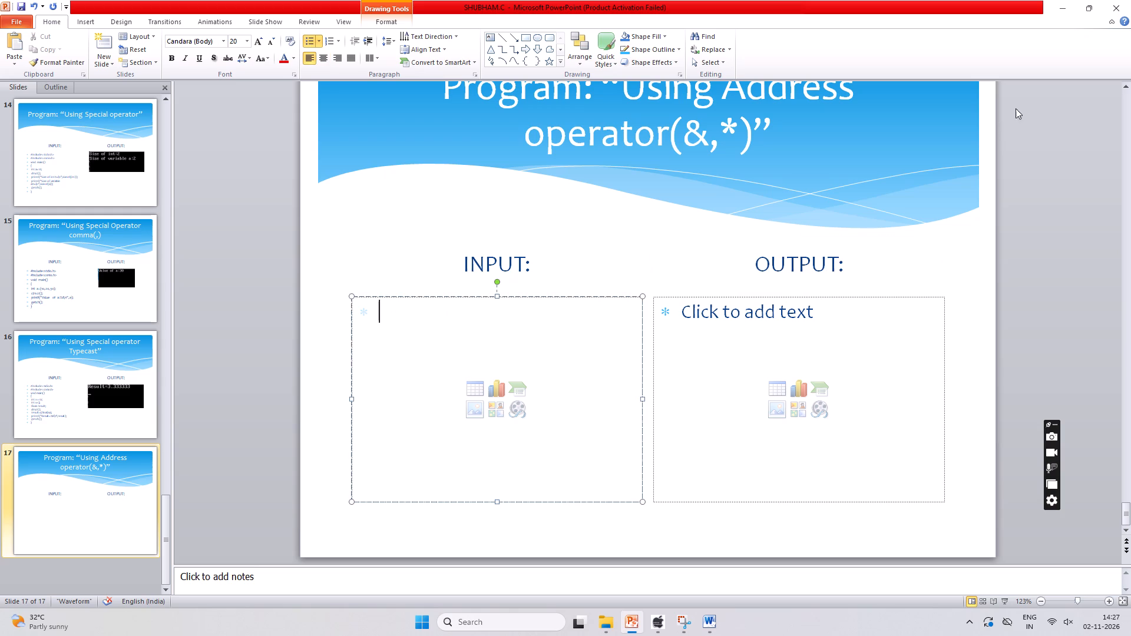
{"action": "left_click", "coordinate": [1053, 0]}
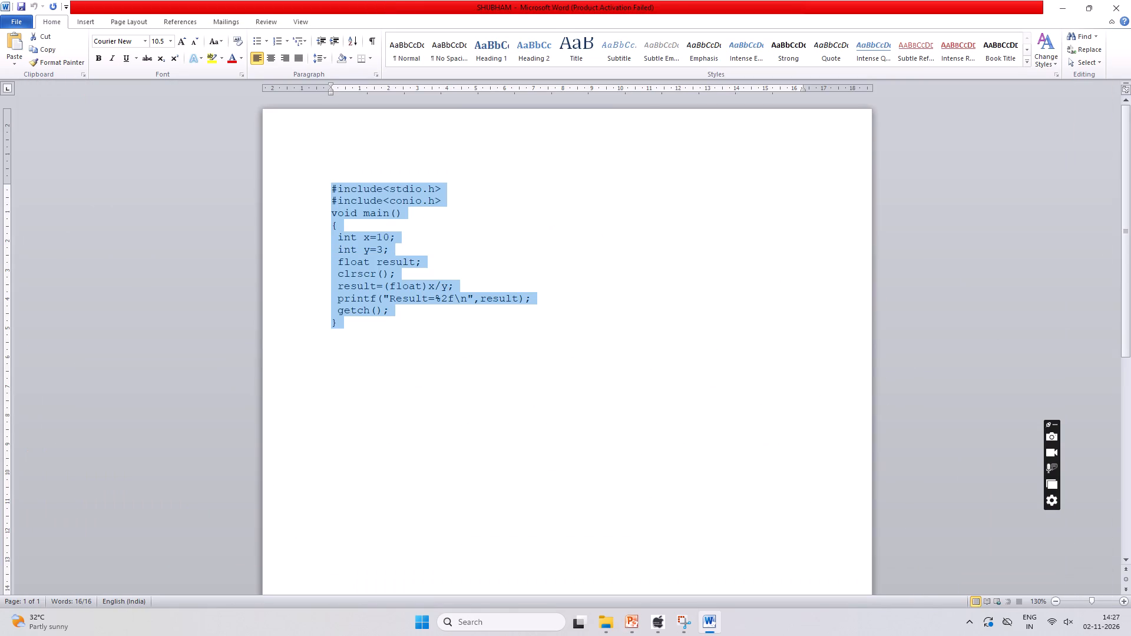
{"action": "left_click", "coordinate": [1130, 0]}
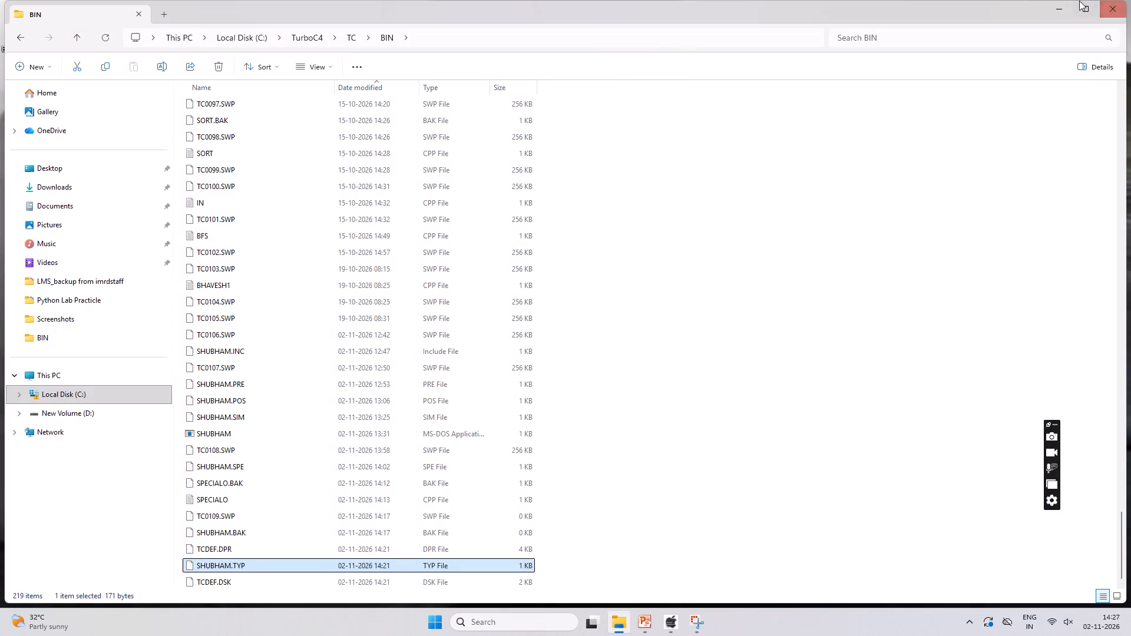
{"action": "left_click", "coordinate": [1113, 4]}
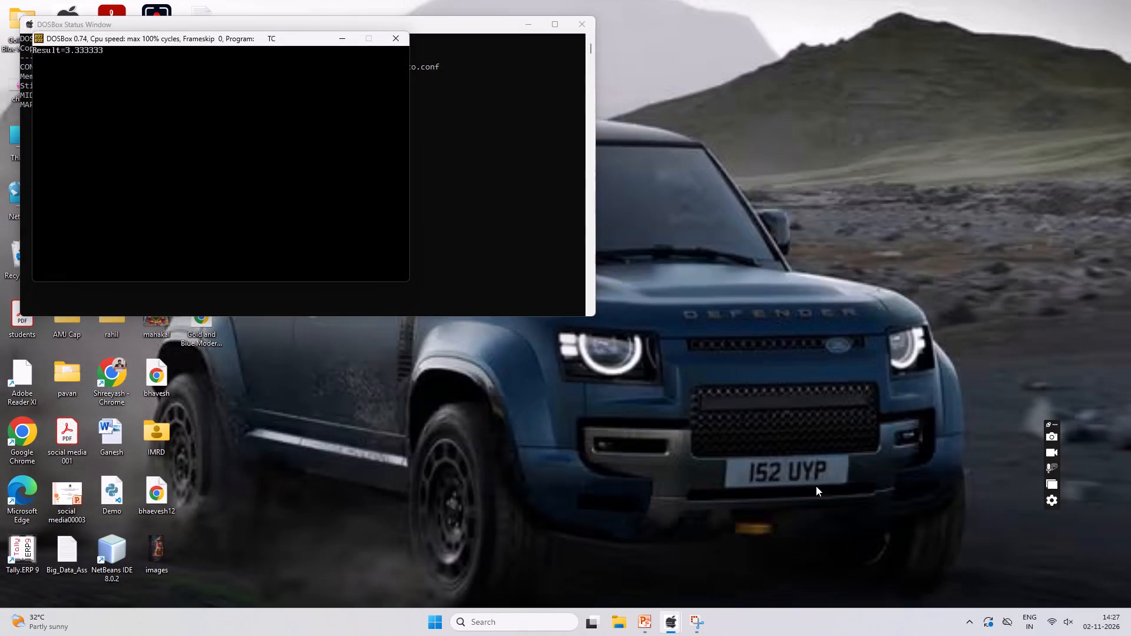
Switch to Turbo C++ in DOSBox, make it full screen and return from the program output to the SHUBHAM.TYP source code.
{"action": "left_click", "coordinate": [677, 625]}
{"action": "left_click", "coordinate": [695, 587]}
{"action": "key", "text": "ctrl+alt+Return"}
{"action": "key", "text": "BackSpace"}
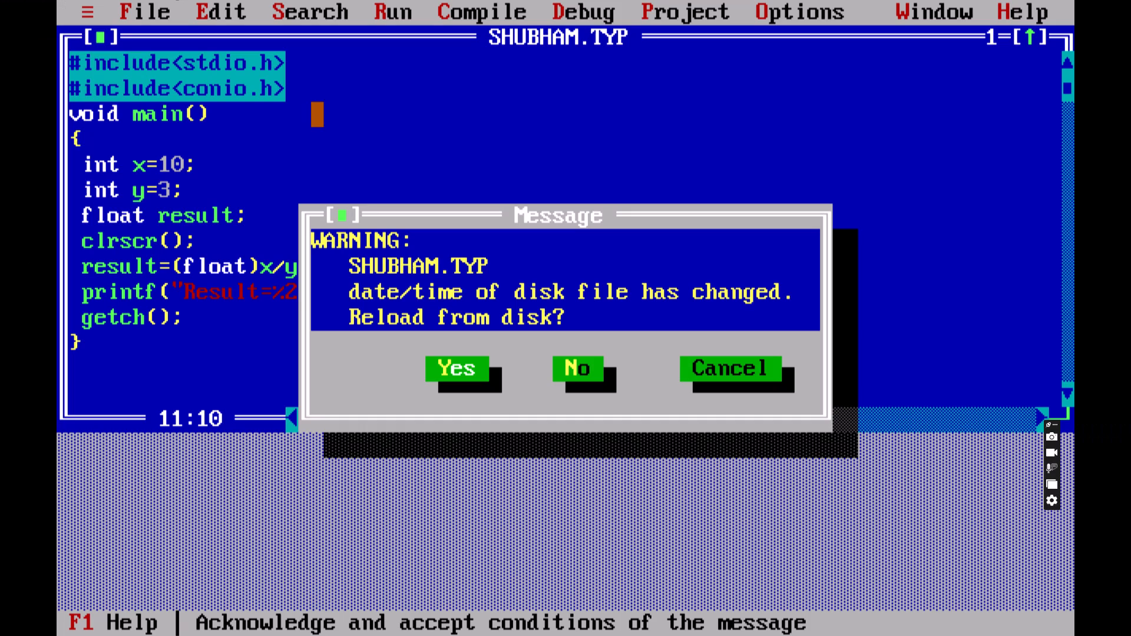
{"action": "double_click", "coordinate": [565, 318]}
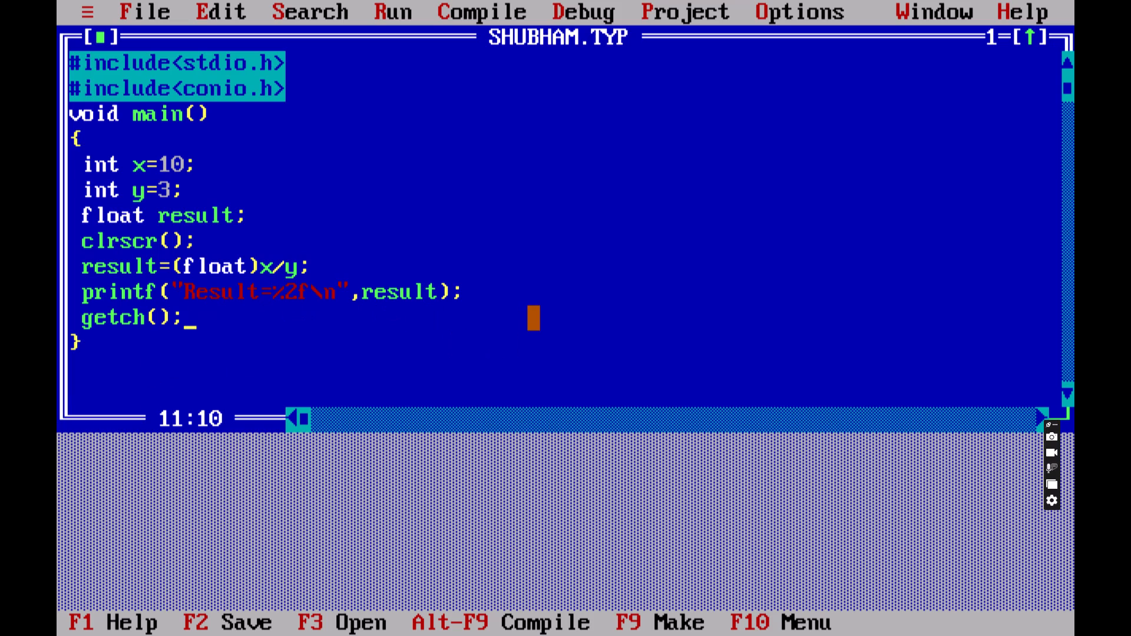
Delete the lines from int y=3; through the printf statement in the SHUBHAM.TYP program.
{"action": "left_click", "coordinate": [565, 318]}
{"action": "left_click", "coordinate": [565, 318]}
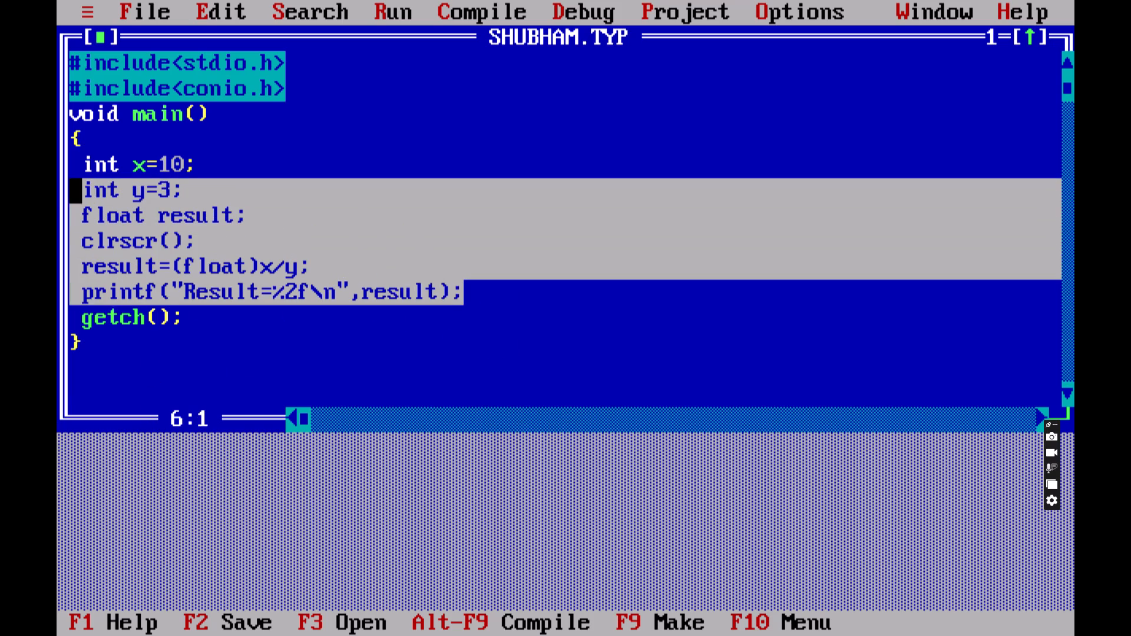
{"action": "left_click", "coordinate": [565, 318]}
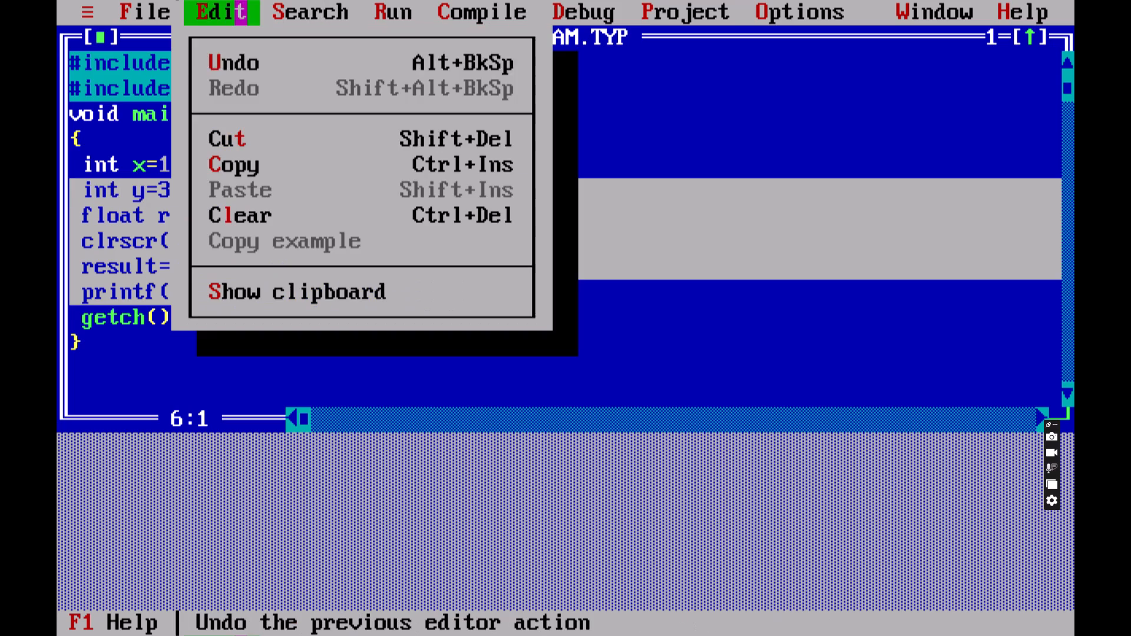
{"action": "left_click", "coordinate": [565, 318]}
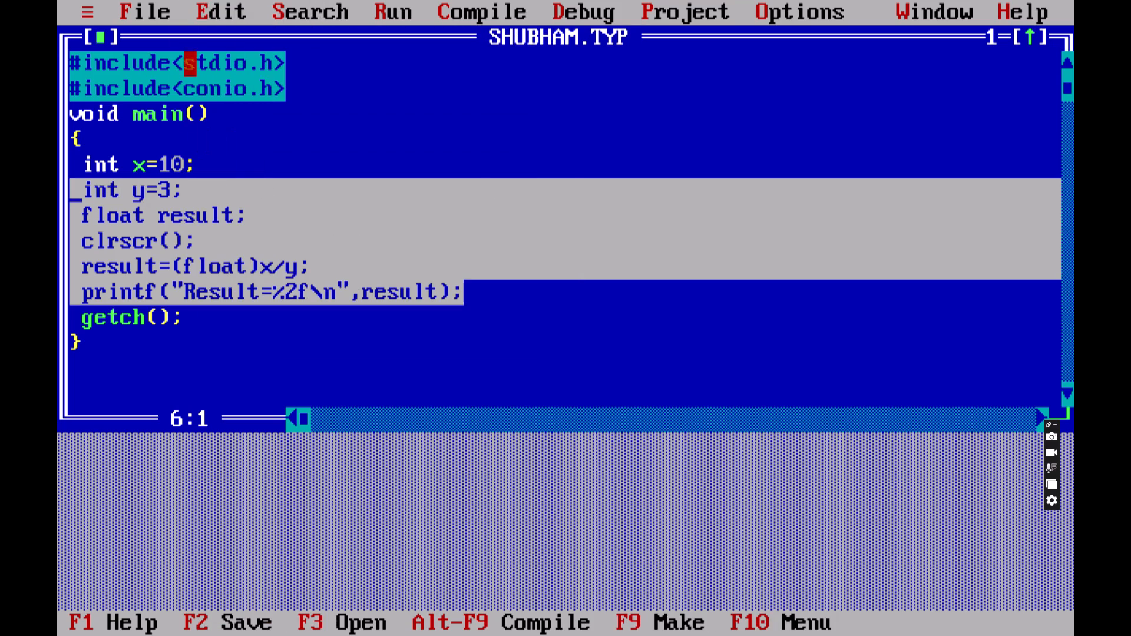
{"action": "left_click", "coordinate": [565, 318]}
{"action": "left_click", "coordinate": [565, 318]}
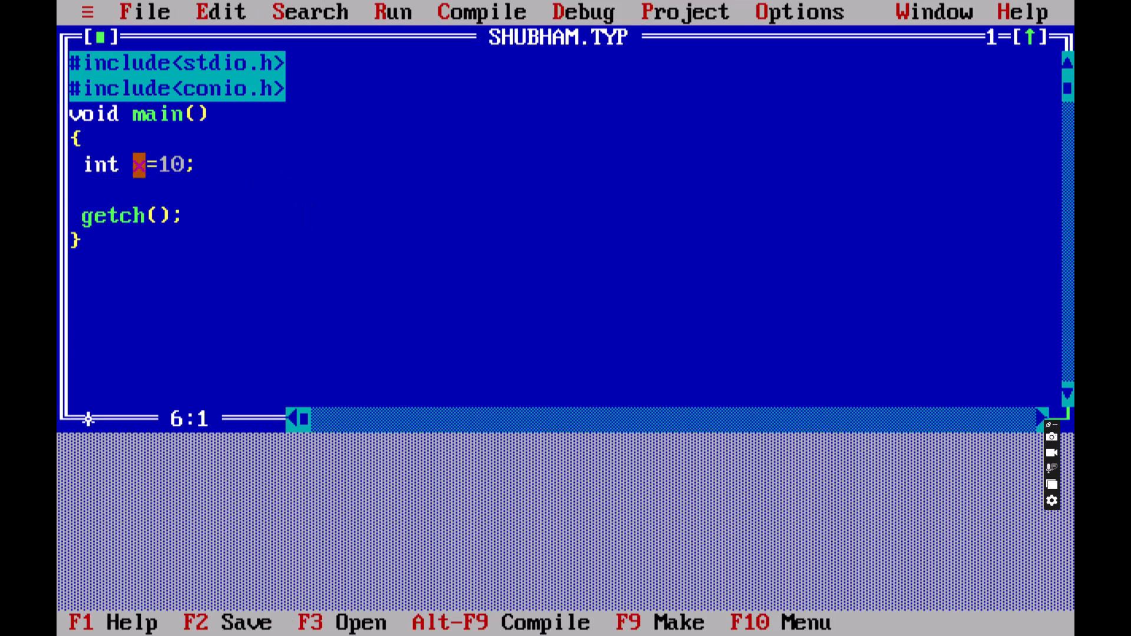
Change the variable declaration in main() to int x=5,*p;.
{"action": "left_click", "coordinate": [565, 318]}
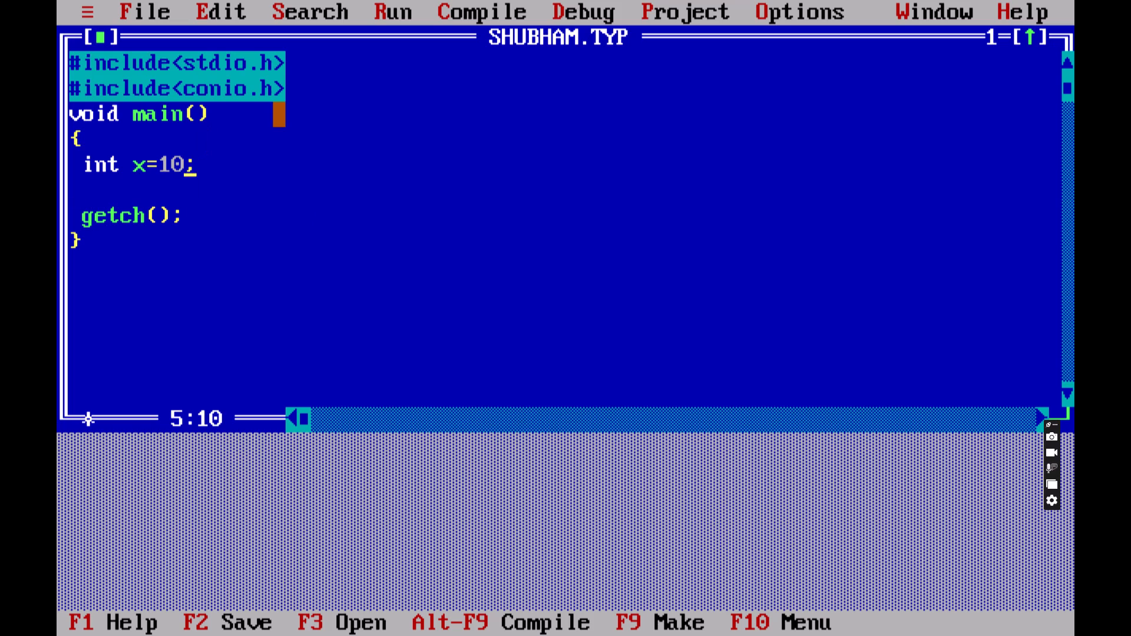
{"action": "key", "text": "BackSpace"}
{"action": "key", "text": "BackSpace"}
{"action": "key", "text": "5"}
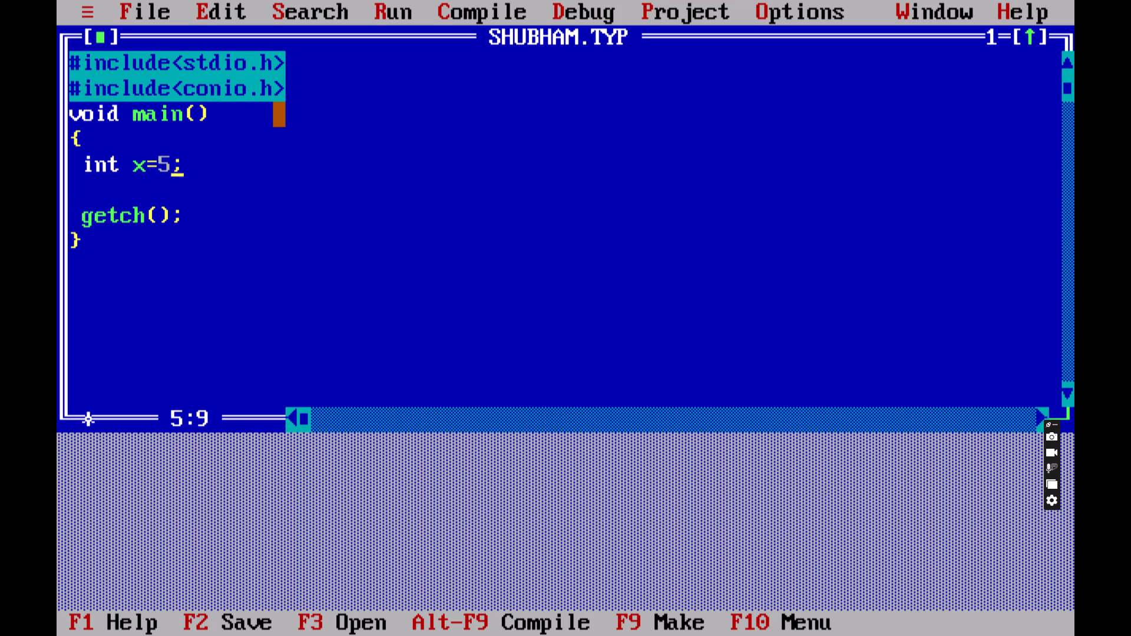
{"action": "key", "text": "comma"}
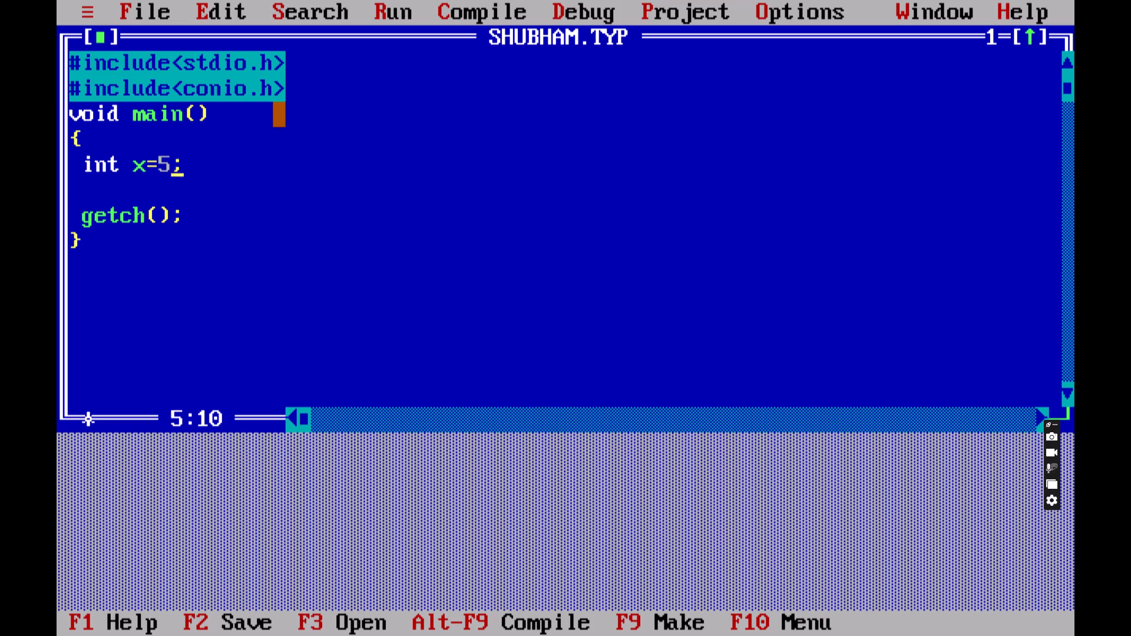
{"action": "type", "text": "*P"}
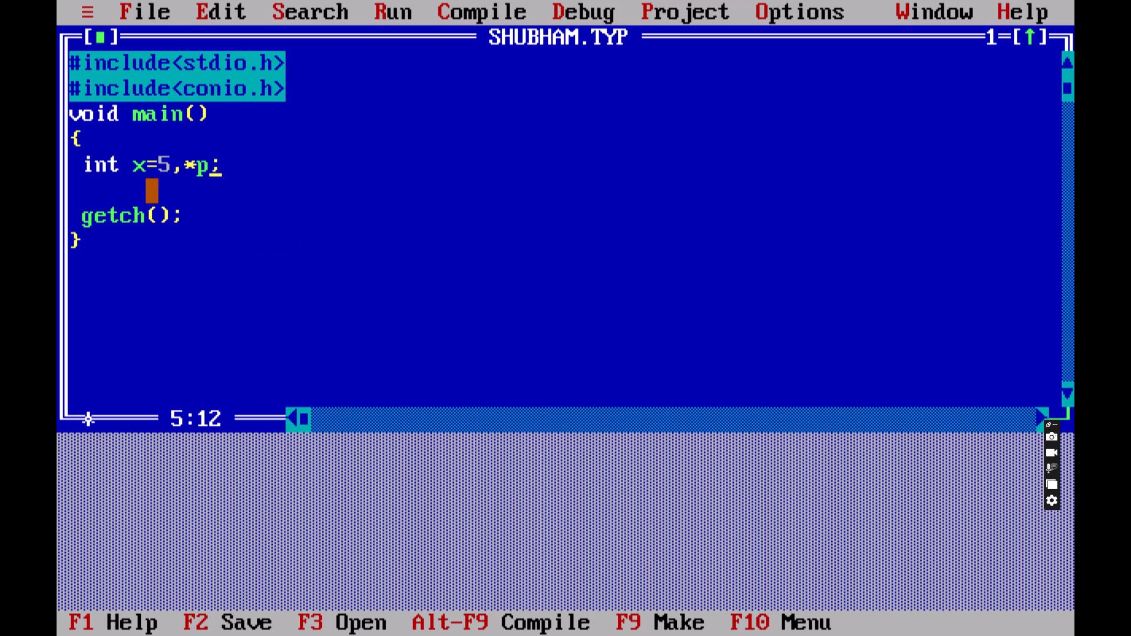
{"action": "key", "text": "Return"}
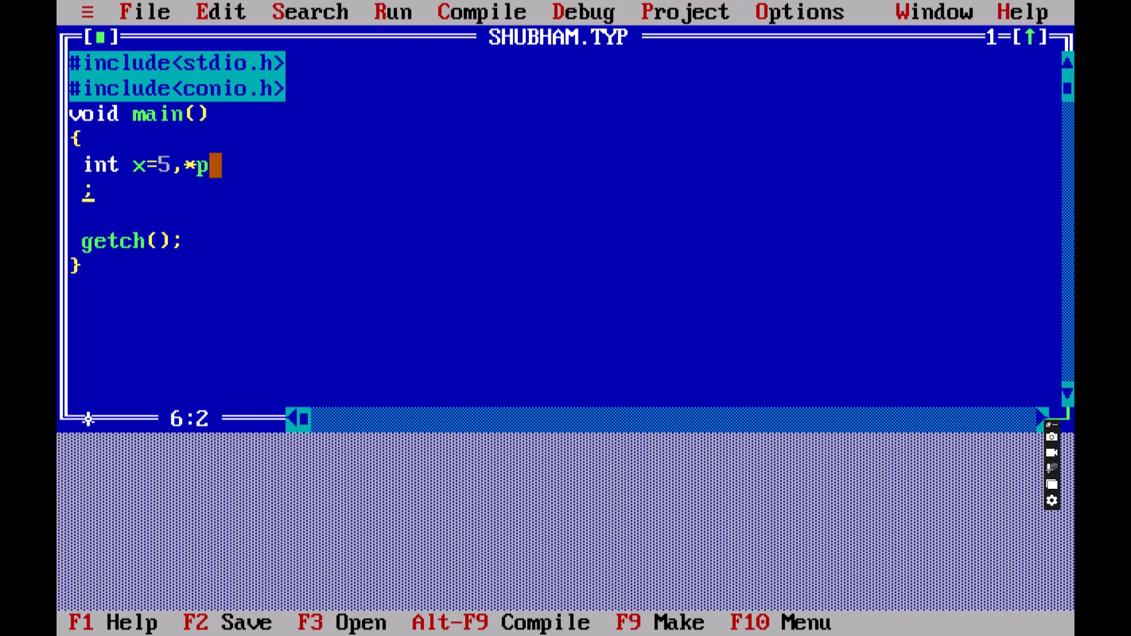
{"action": "key", "text": "BackSpace"}
{"action": "key", "text": "BackSpace"}
{"action": "key", "text": "Right"}
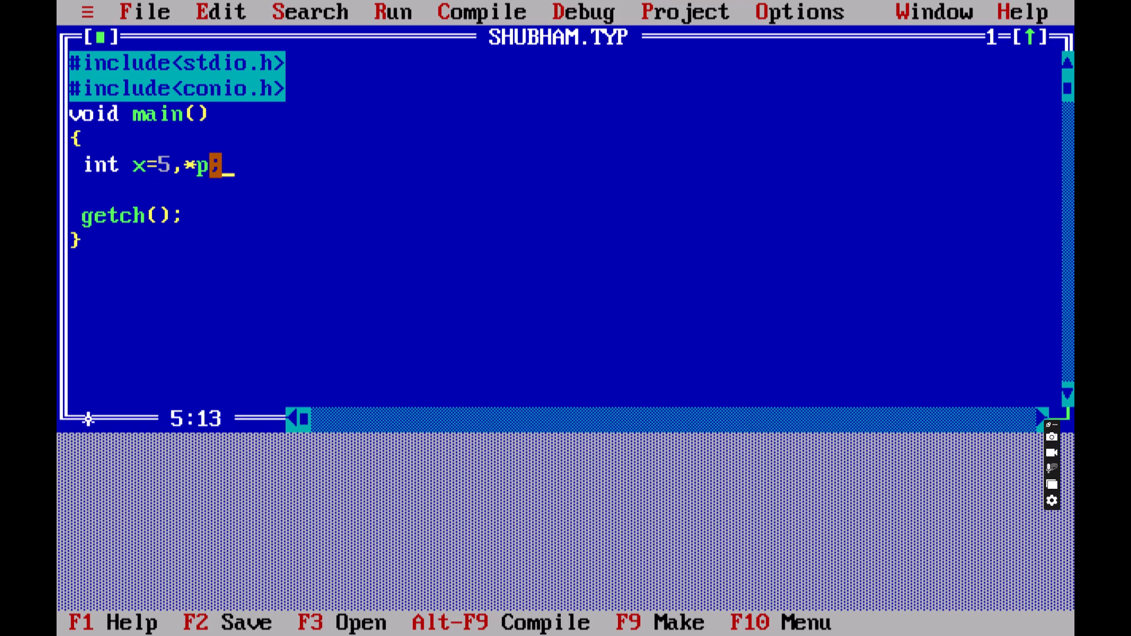
Add the statements clrscr(); and p=&x; on separate lines below the variable declaration.
{"action": "key", "text": "Return"}
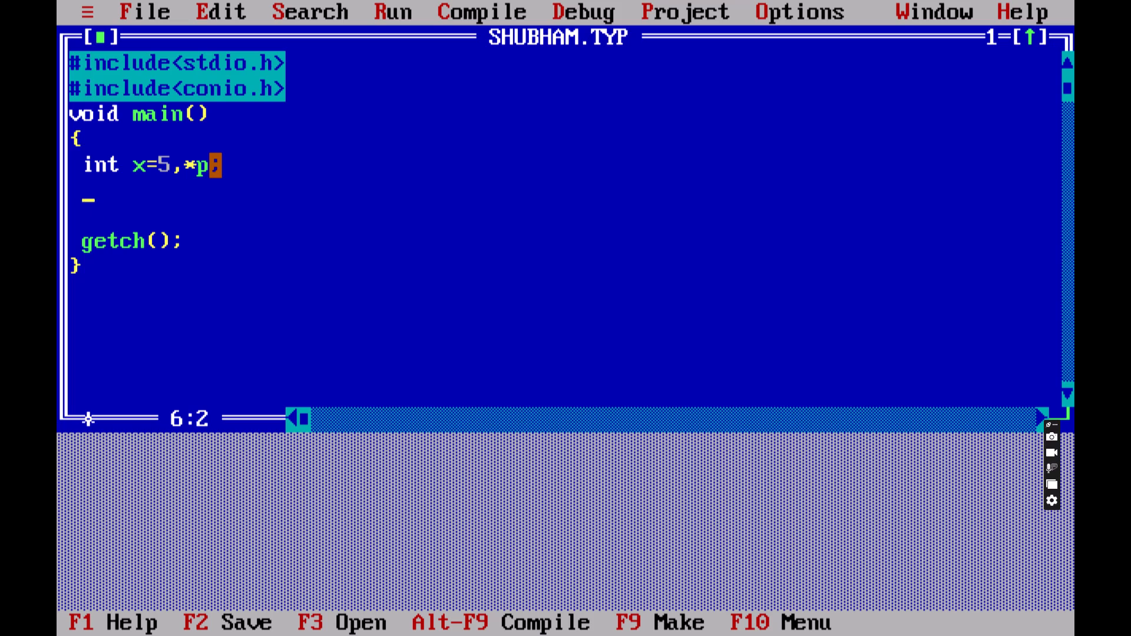
{"action": "type", "text": "CLRSCR"}
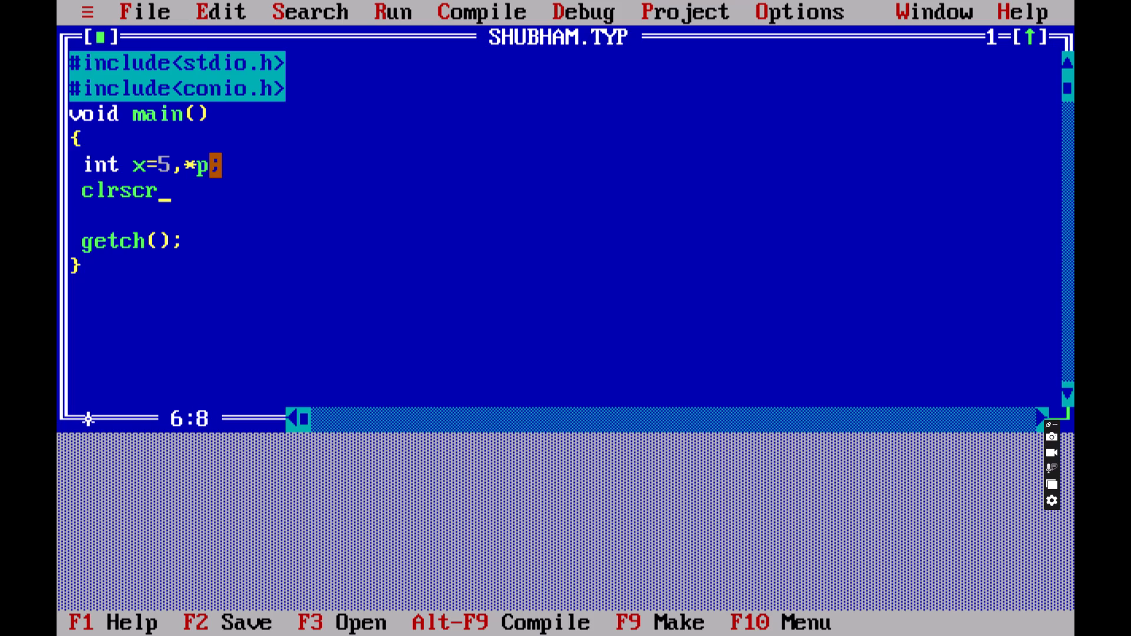
{"action": "type", "text": "()"}
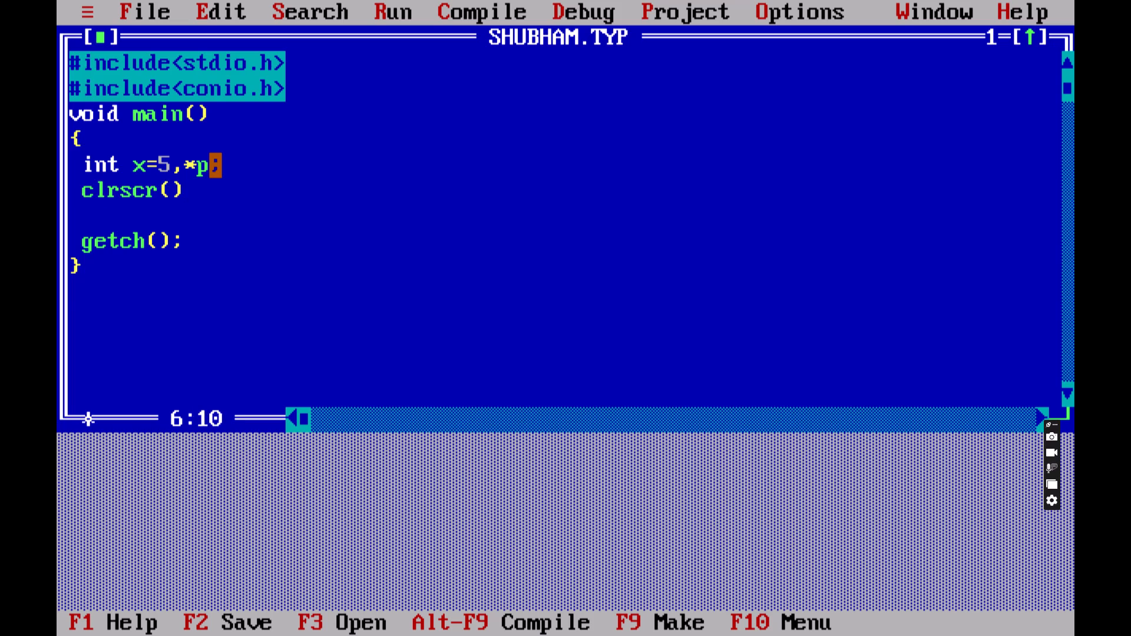
{"action": "key", "text": "semicolon"}
{"action": "key", "text": "Return"}
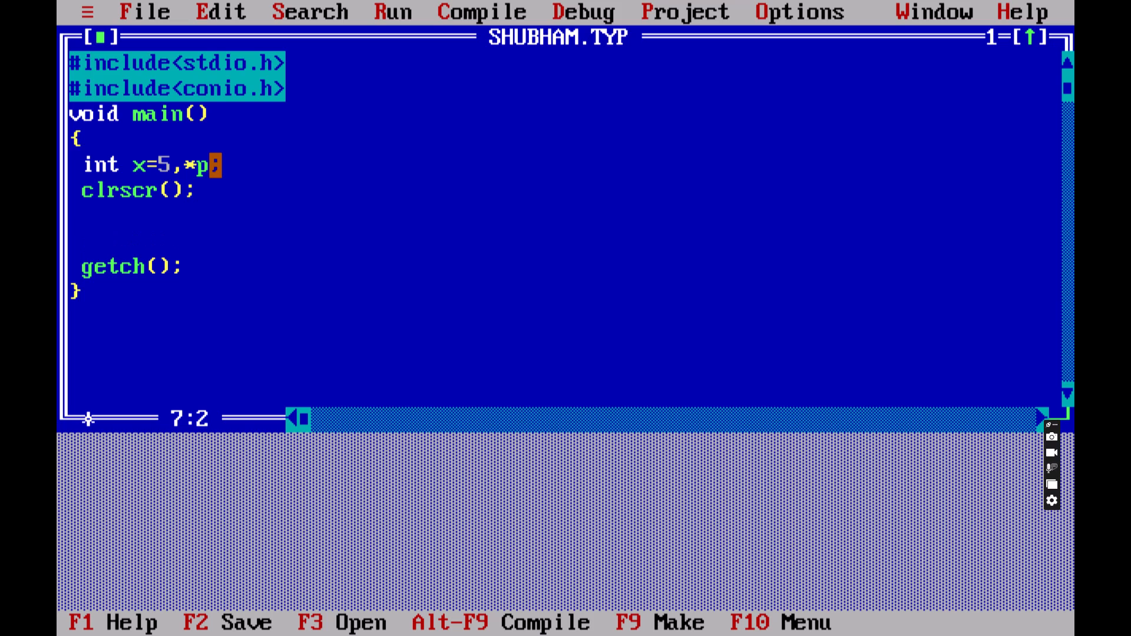
{"action": "type", "text": "P="}
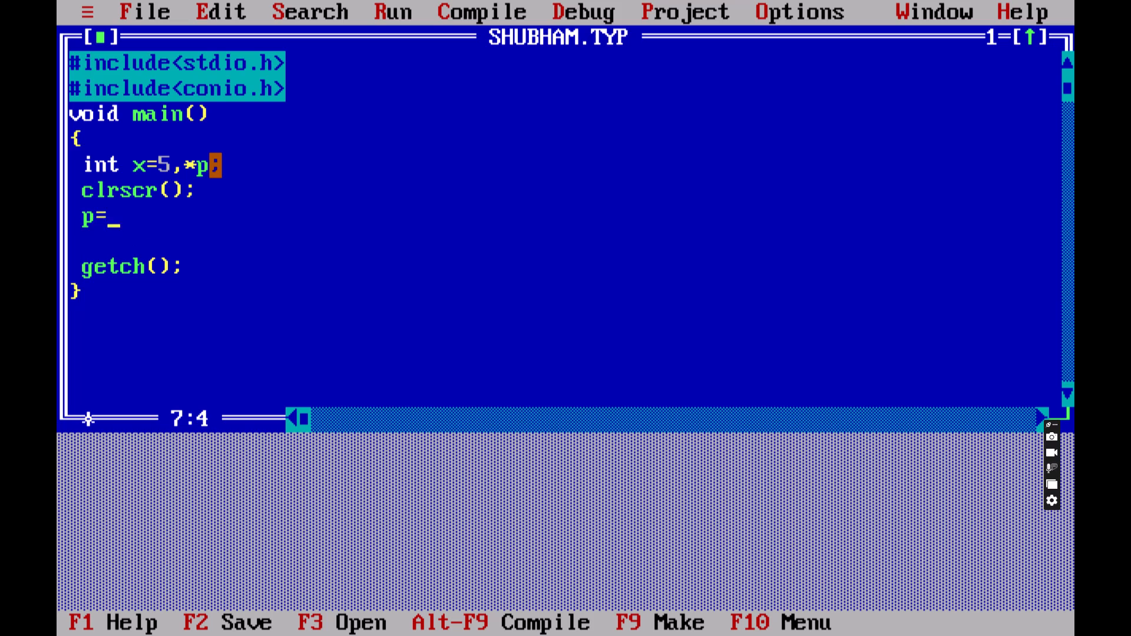
{"action": "type", "text": "&X"}
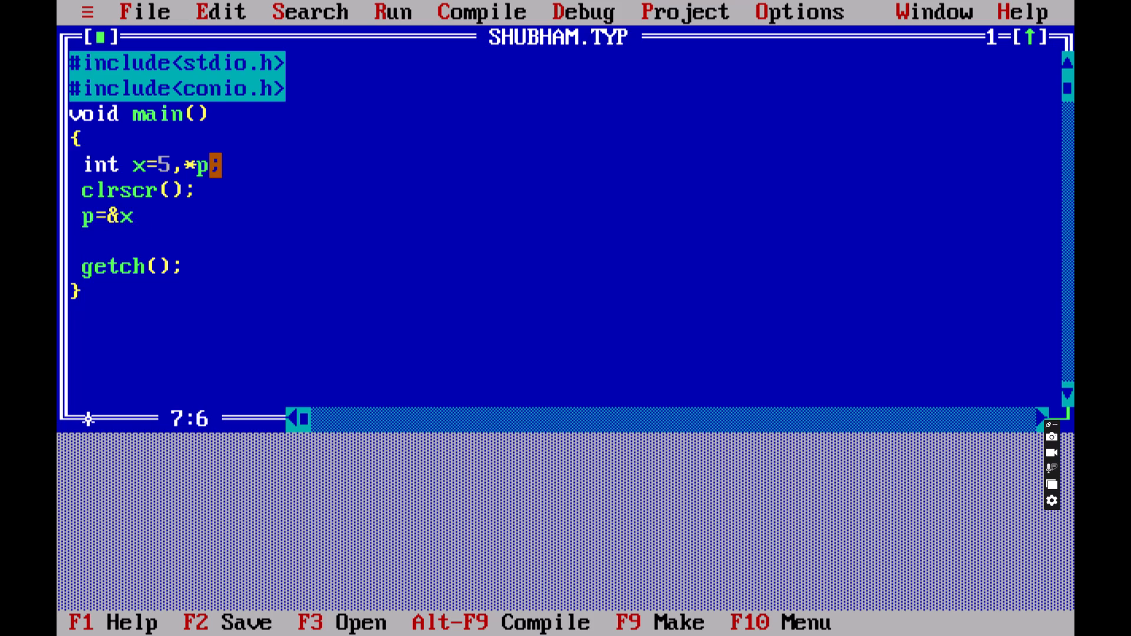
{"action": "key", "text": "Return"}
{"action": "key", "text": "BackSpace"}
{"action": "key", "text": "BackSpace"}
{"action": "key", "text": "semicolon"}
Add the statement printf("Address of x:%d\n",*p); on a new line below p=&x;.
{"action": "key", "text": "Return"}
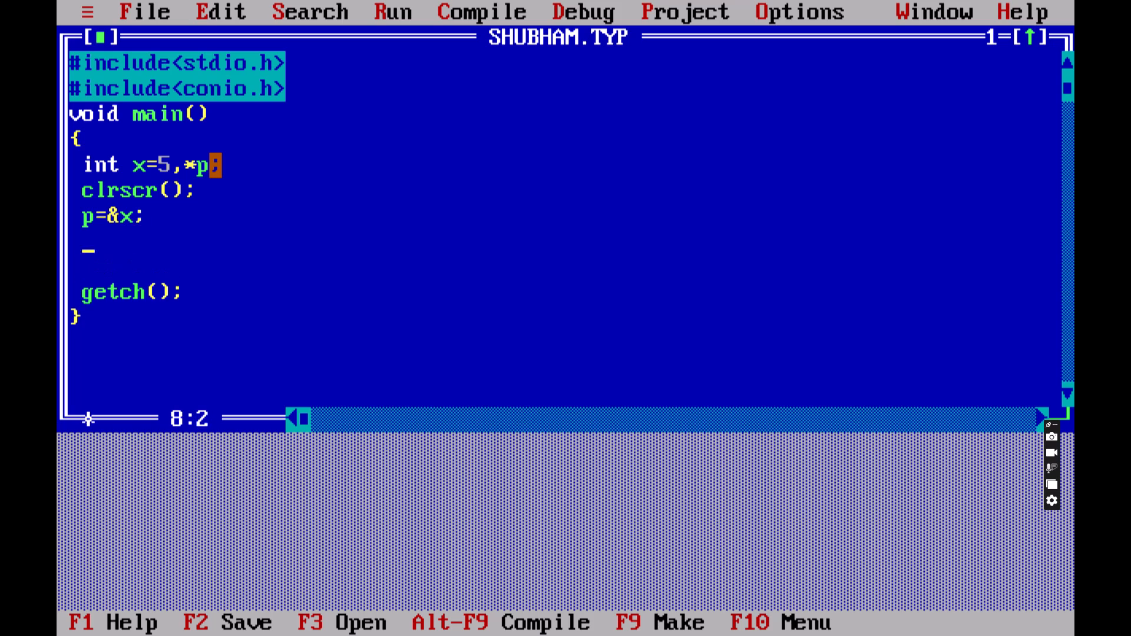
{"action": "type", "text": "PRINTF"}
{"action": "key", "text": "shift+parenleft"}
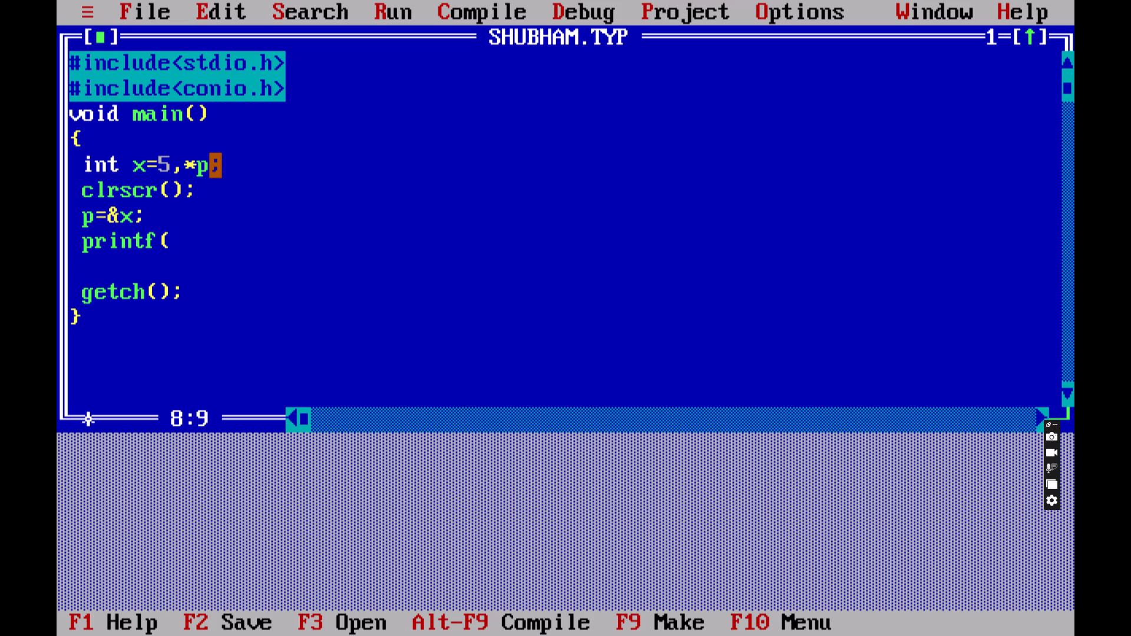
{"action": "key", "text": "shift+quotedbl"}
{"action": "type", "text": "aDD"}
{"action": "type", "text": "RESS"}
{"action": "key", "text": "space"}
{"action": "type", "text": "OF"}
{"action": "key", "text": "space"}
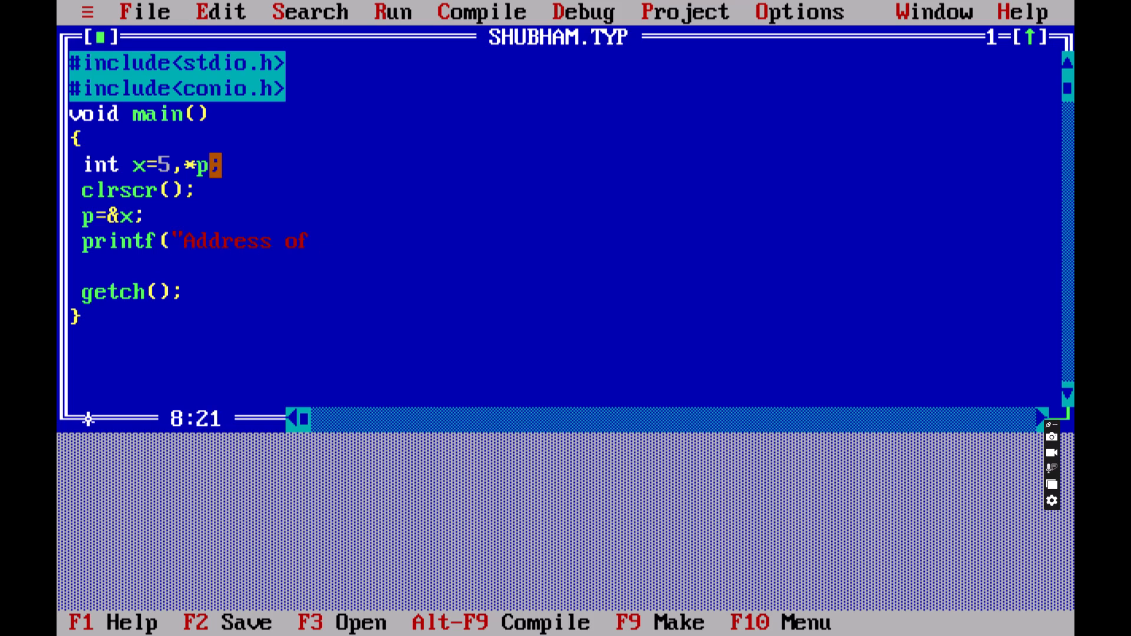
{"action": "key", "text": "x"}
{"action": "key", "text": "semicolon"}
{"action": "type", "text": "%D"}
{"action": "key", "text": "BackSpace"}
{"action": "key", "text": "BackSpace"}
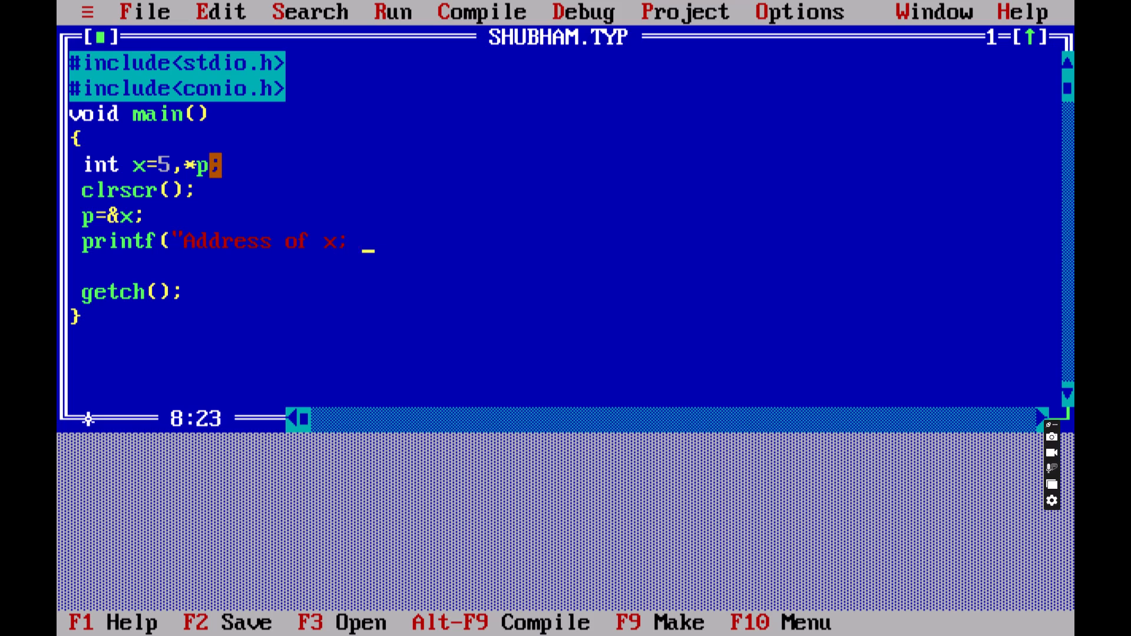
{"action": "key", "text": "BackSpace"}
{"action": "key", "text": "shift+colon"}
{"action": "type", "text": "%D"}
{"action": "key", "text": "backslash"}
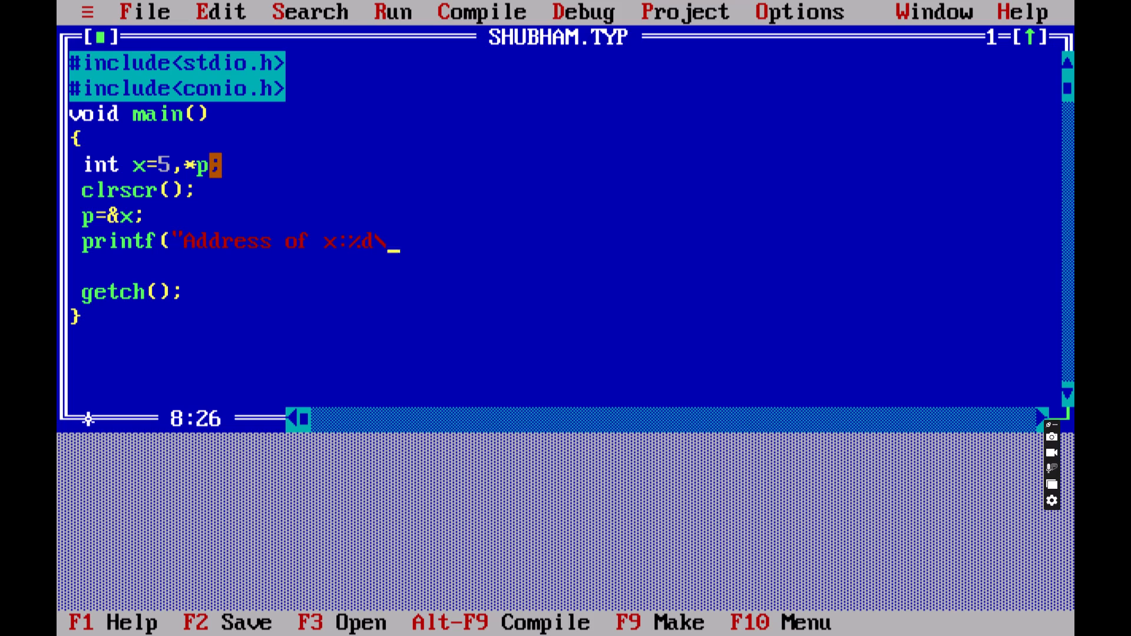
{"action": "key", "text": "n"}
{"action": "key", "text": "shift+quotedbl"}
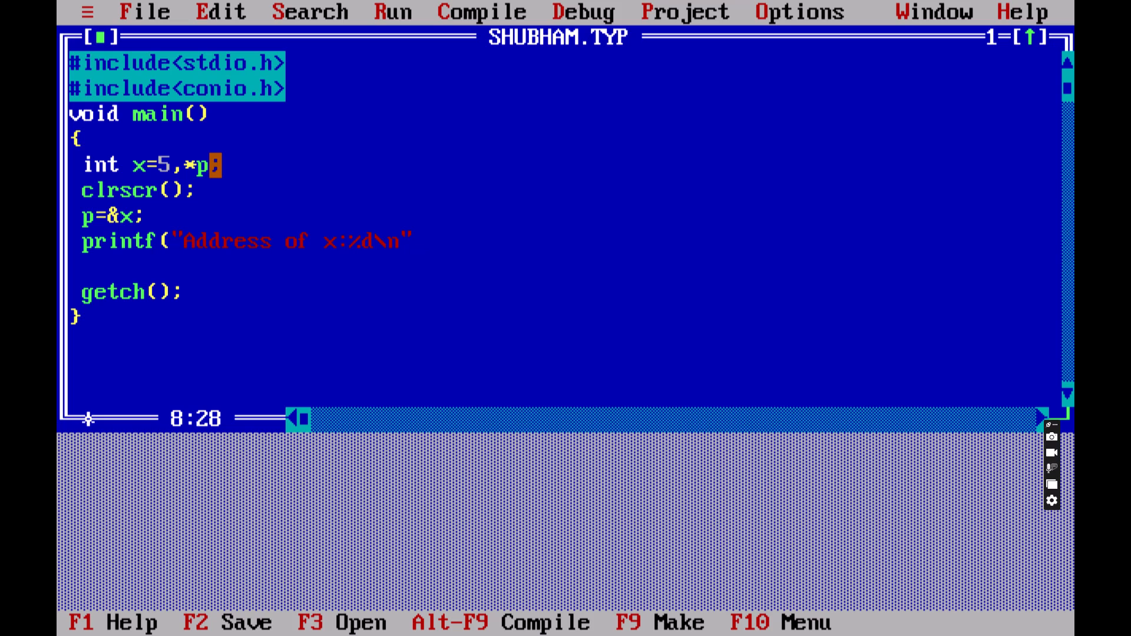
{"action": "key", "text": "comma"}
{"action": "key", "text": "shift+asterisk"}
{"action": "key", "text": "shift+p"}
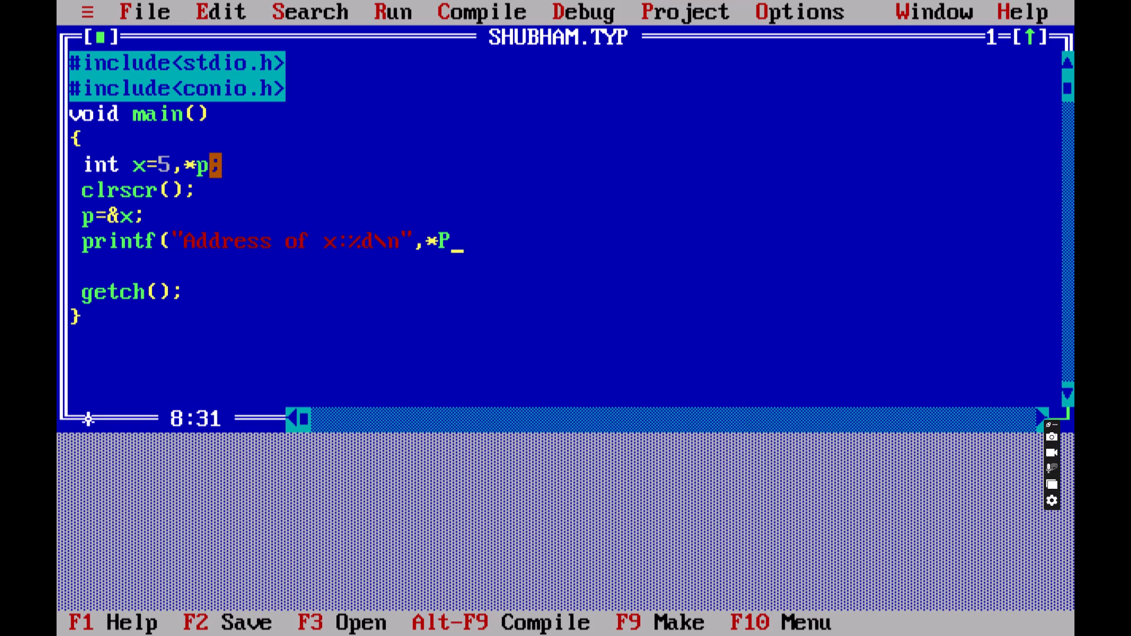
{"action": "key", "text": "BackSpace"}
{"action": "key", "text": "p"}
{"action": "key", "text": "shift+parenright"}
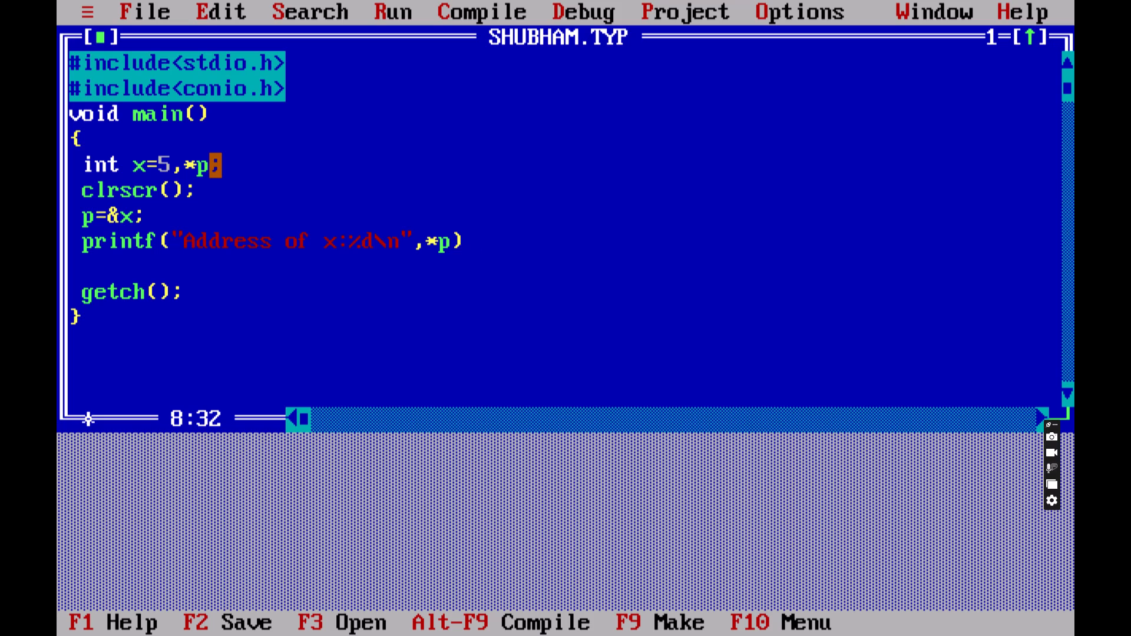
{"action": "key", "text": "semicolon"}
Add the statement printf("Value of x using pointer:%d\n",*p); on a new line below the address printf.
{"action": "key", "text": "Return"}
{"action": "type", "text": "PRINTF("}
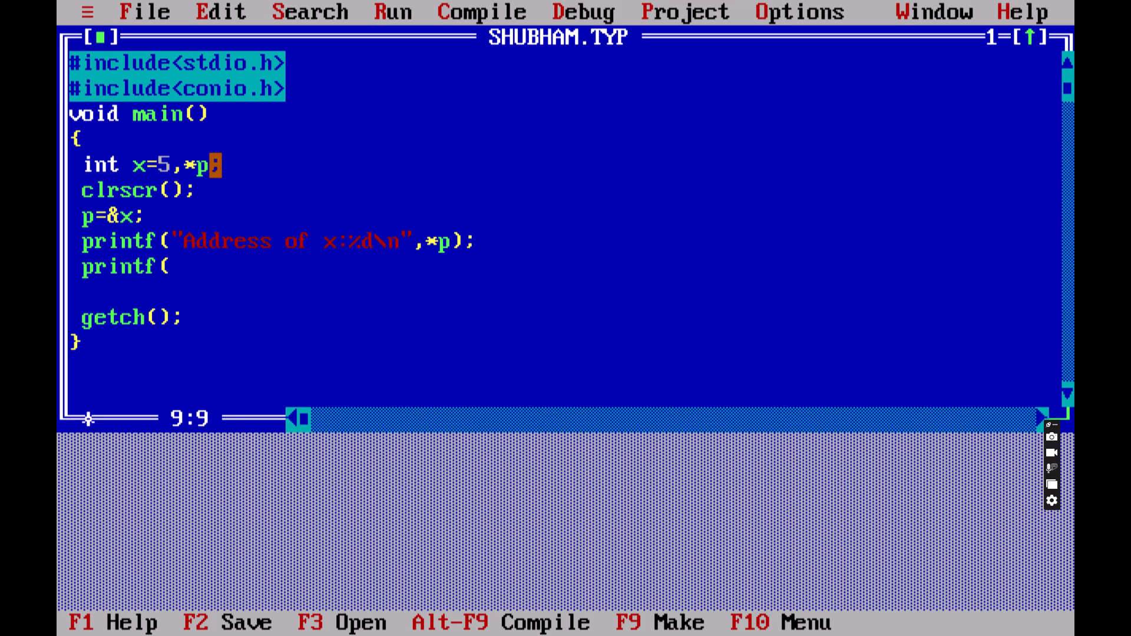
{"action": "key", "text": "shift+quotedbl"}
{"action": "type", "text": "vALUSE"}
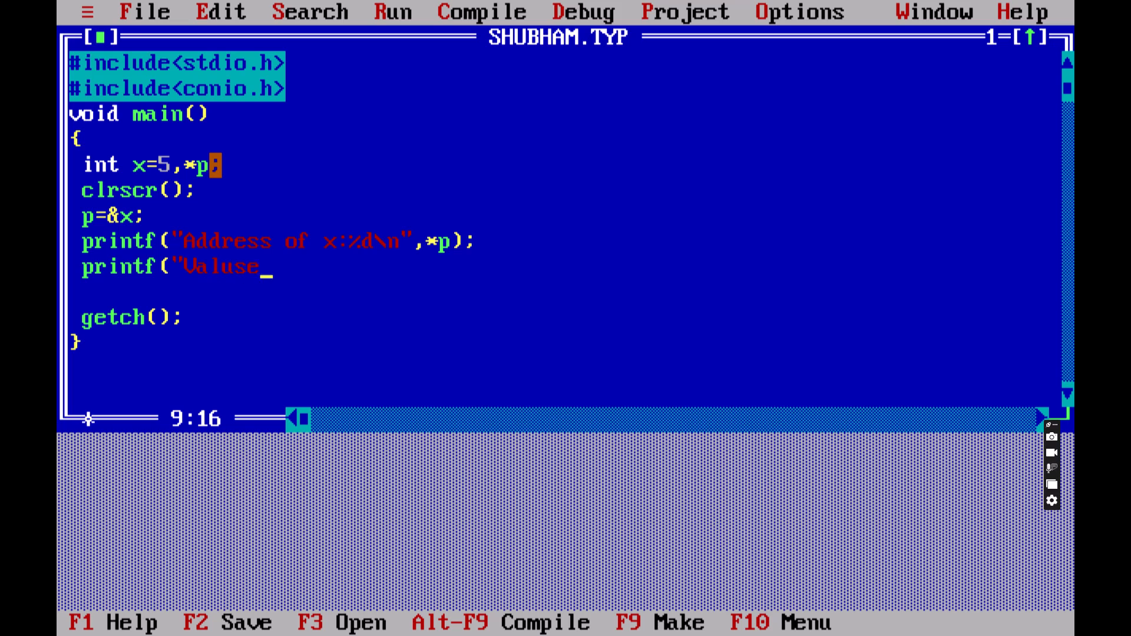
{"action": "key", "text": "BackSpace"}
{"action": "key", "text": "BackSpace"}
{"action": "type", "text": "E OD"}
{"action": "key", "text": "space"}
{"action": "key", "text": "BackSpace"}
{"action": "key", "text": "backslash"}
{"action": "key", "text": "BackSpace"}
{"action": "key", "text": "BackSpace"}
{"action": "type", "text": "F"}
{"action": "key", "text": "space"}
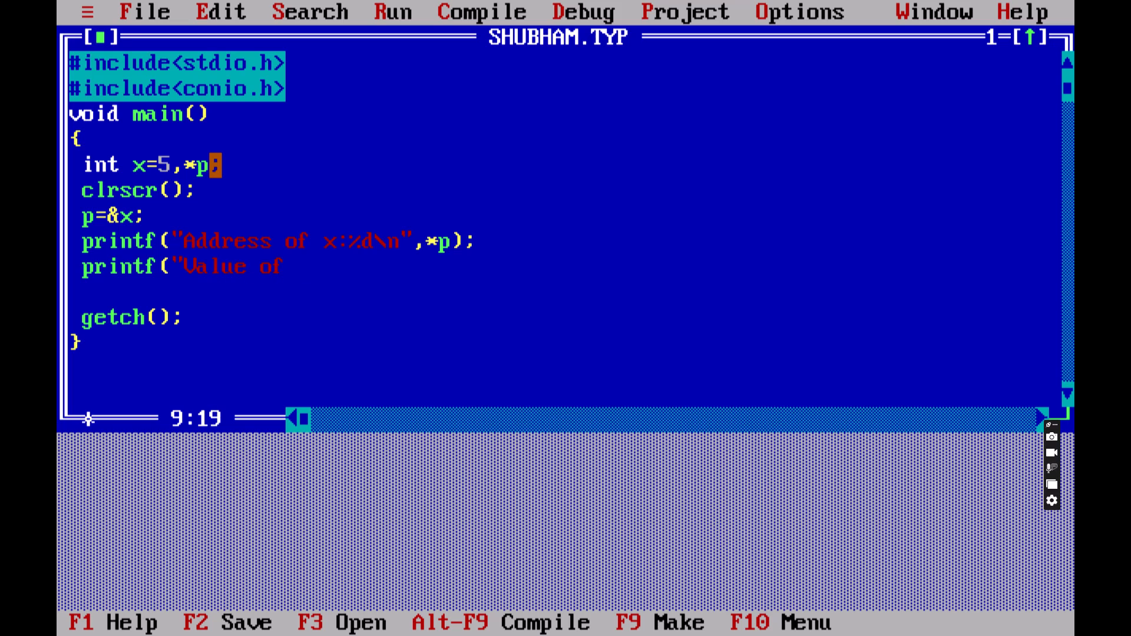
{"action": "type", "text": "X"}
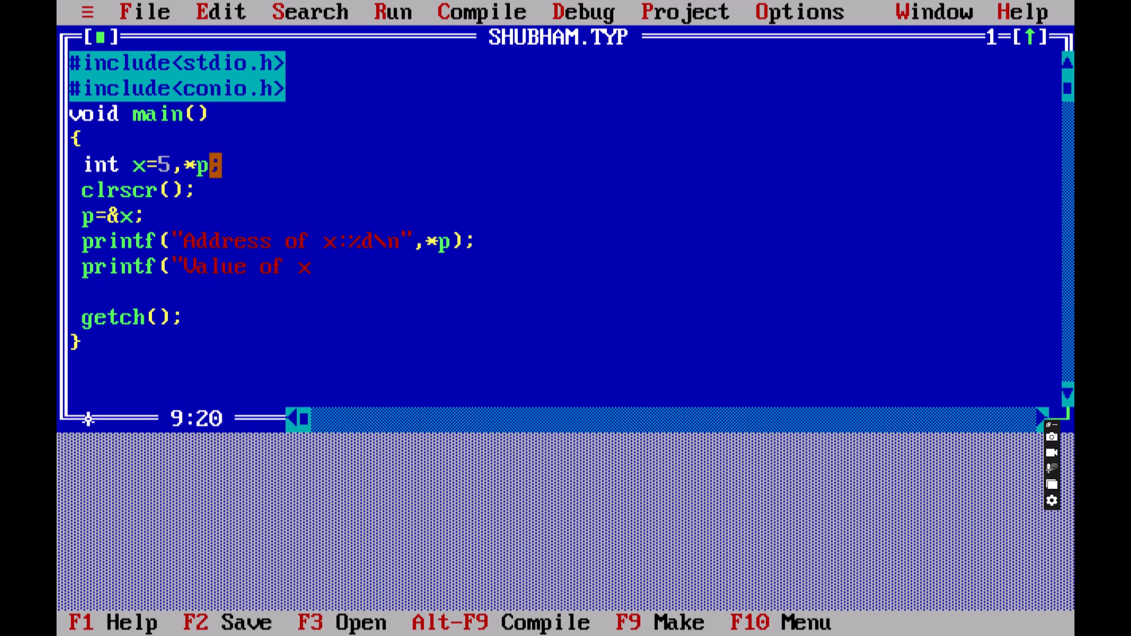
{"action": "key", "text": "space"}
{"action": "type", "text": "USING"}
{"action": "key", "text": "space"}
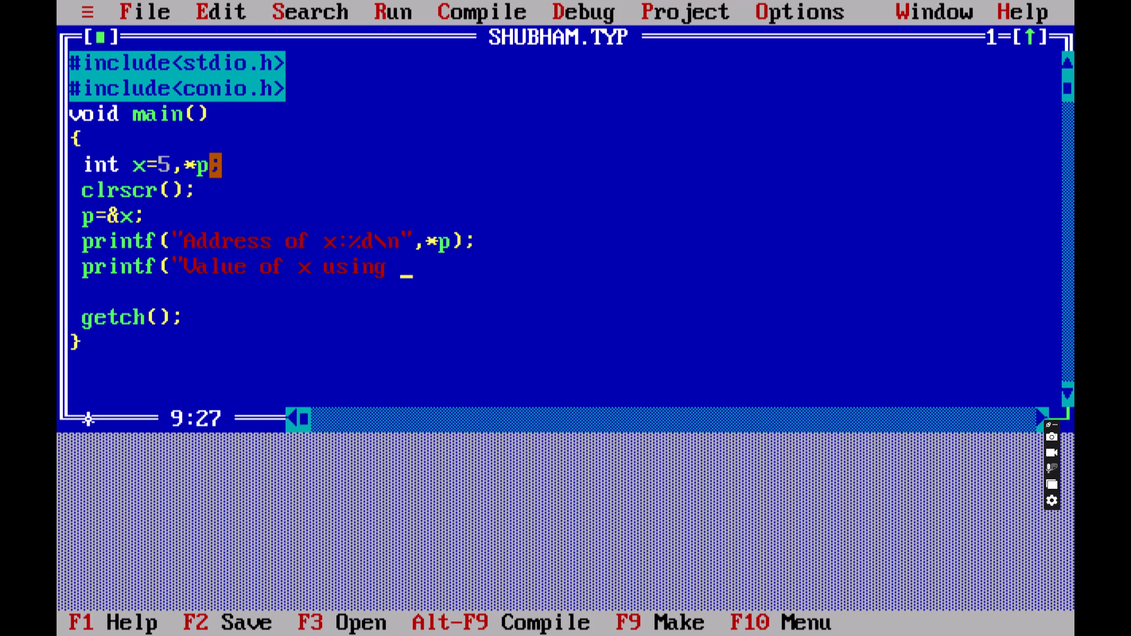
{"action": "type", "text": "POINTER"}
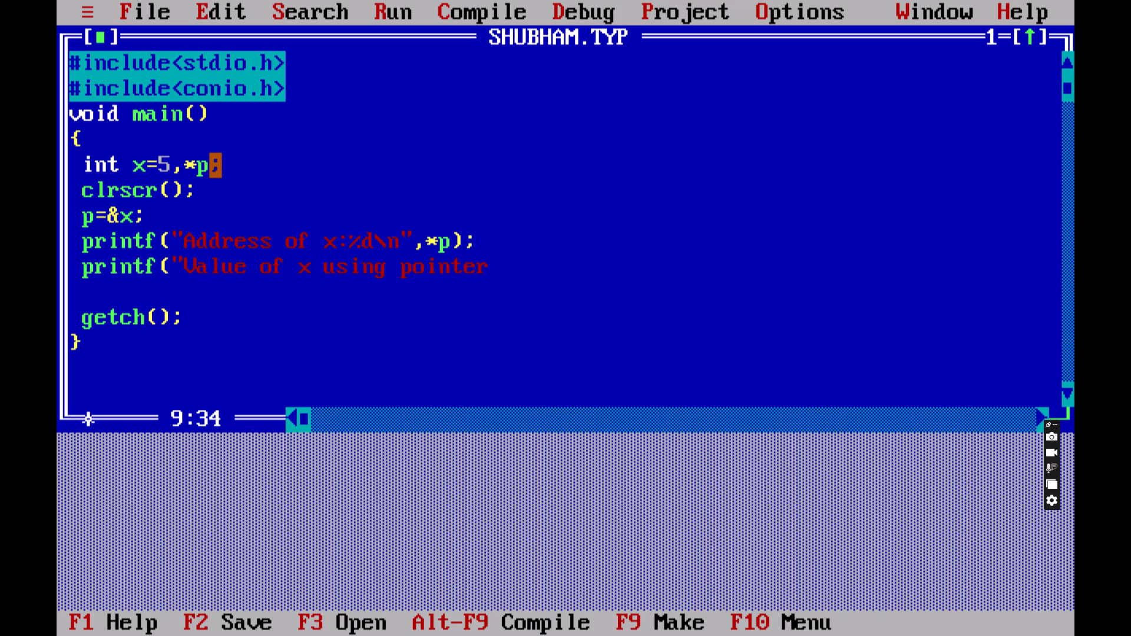
{"action": "type", "text": ":%D"}
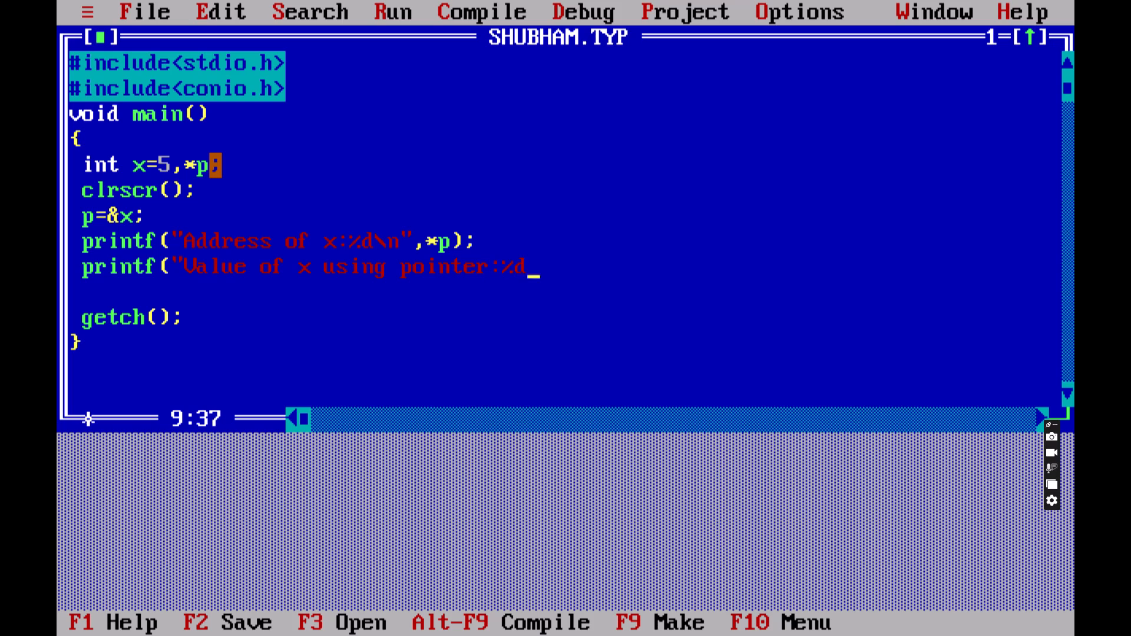
{"action": "type", "text": "\\N"}
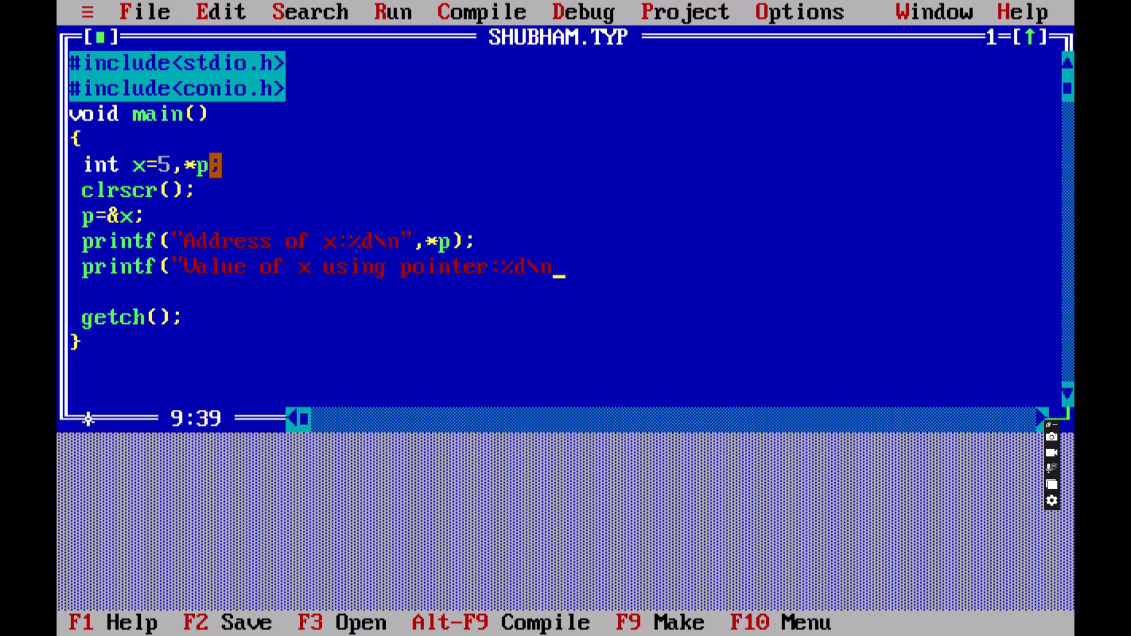
{"action": "type", "text": "\","}
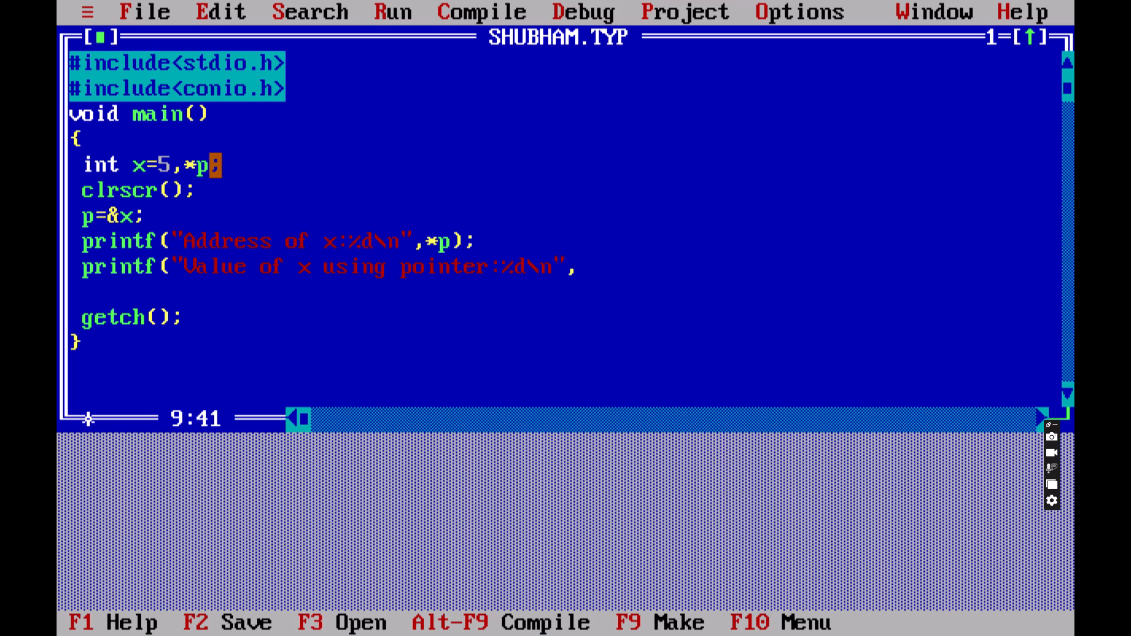
{"action": "type", "text": "*P"}
{"action": "type", "text": ");"}
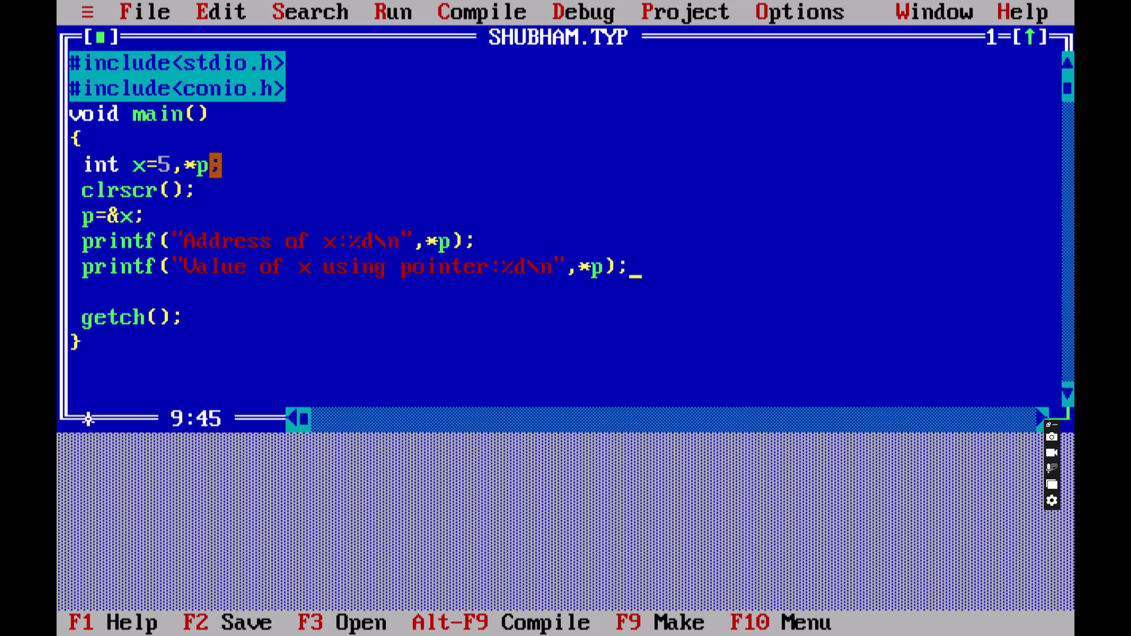
Remove the blank line above getch(); in main().
{"action": "key", "text": "Down"}
{"action": "key", "text": "BackSpace"}
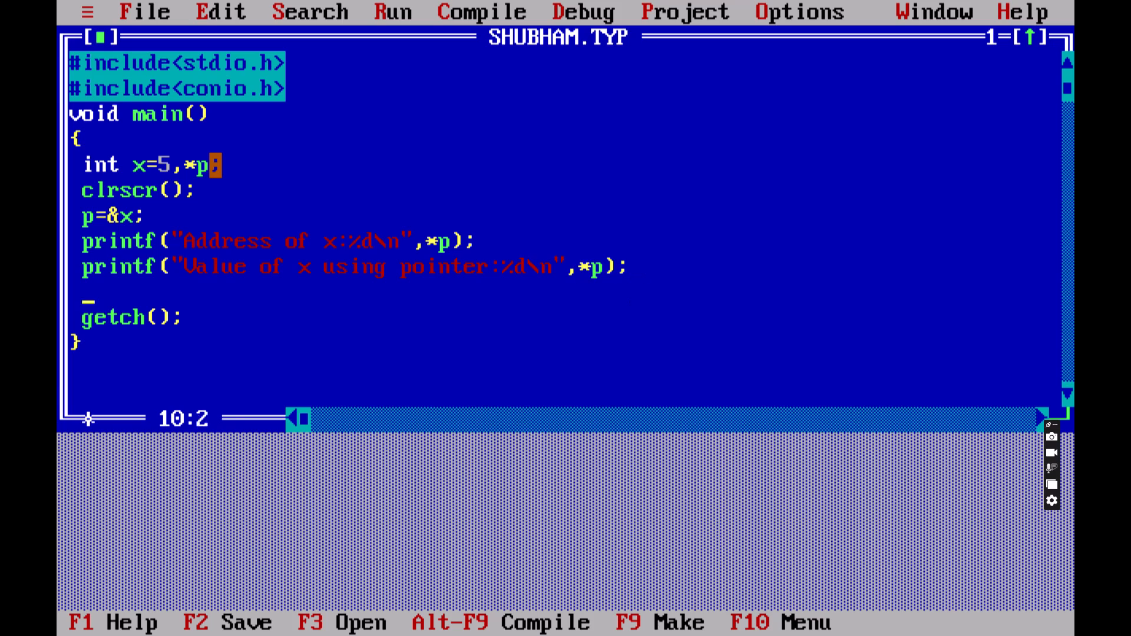
{"action": "key", "text": "BackSpace"}
{"action": "key", "text": "BackSpace"}
Compile the pointer program and run it to display its output screen.
{"action": "key", "text": "F9"}
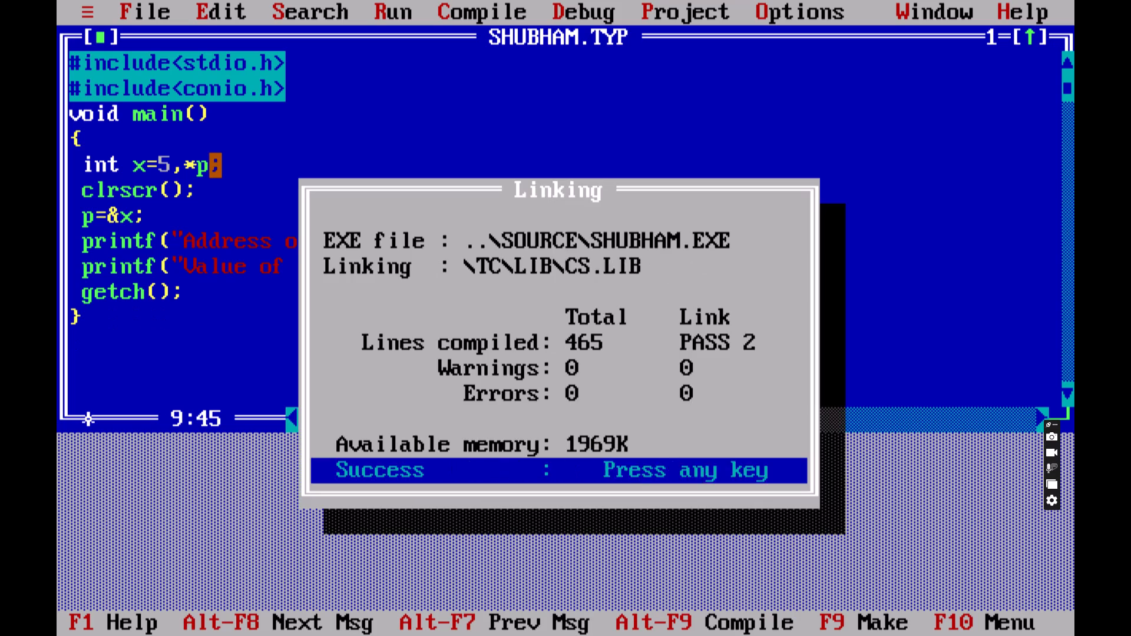
{"action": "key", "text": "space"}
{"action": "key", "text": "ctrl+F9"}
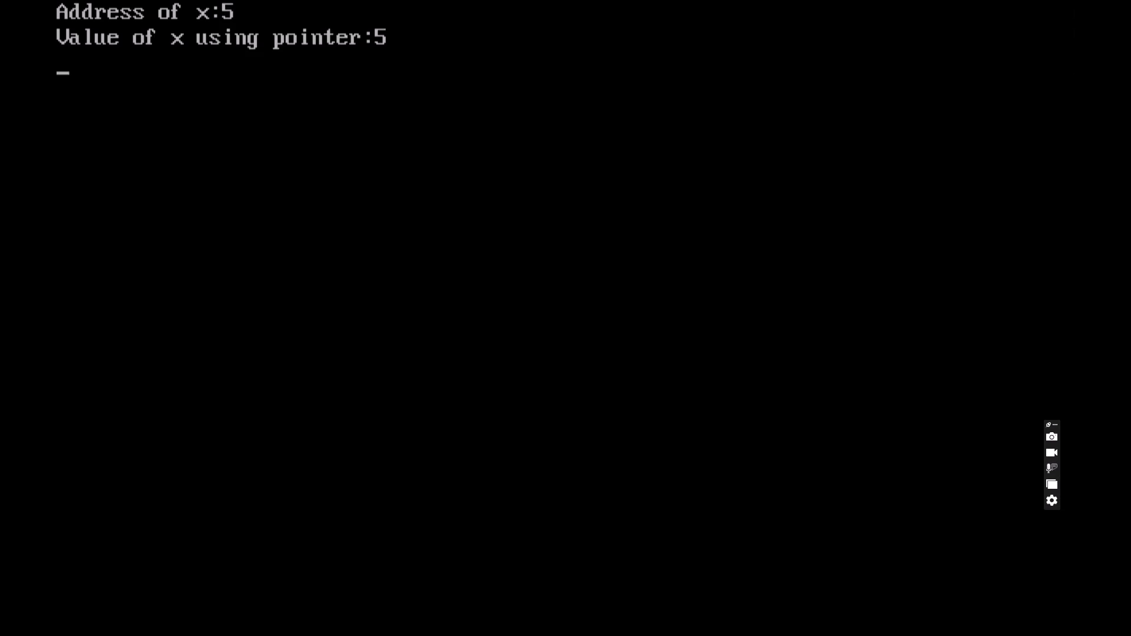
{"action": "key", "text": "BackSpace"}
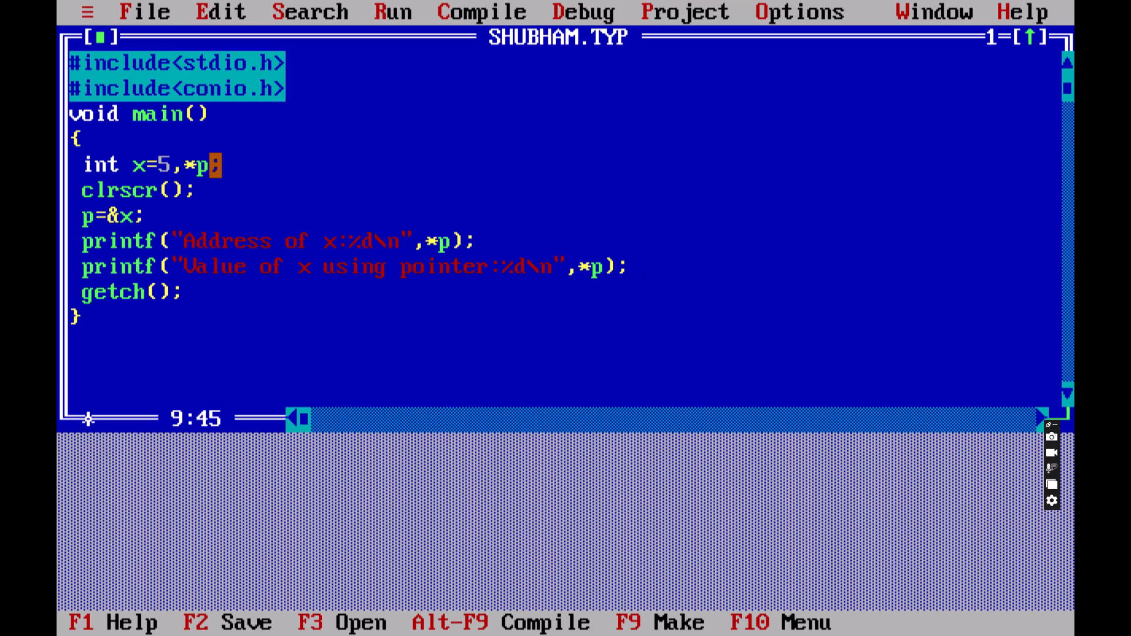
{"action": "key", "text": "ctrl+F9"}
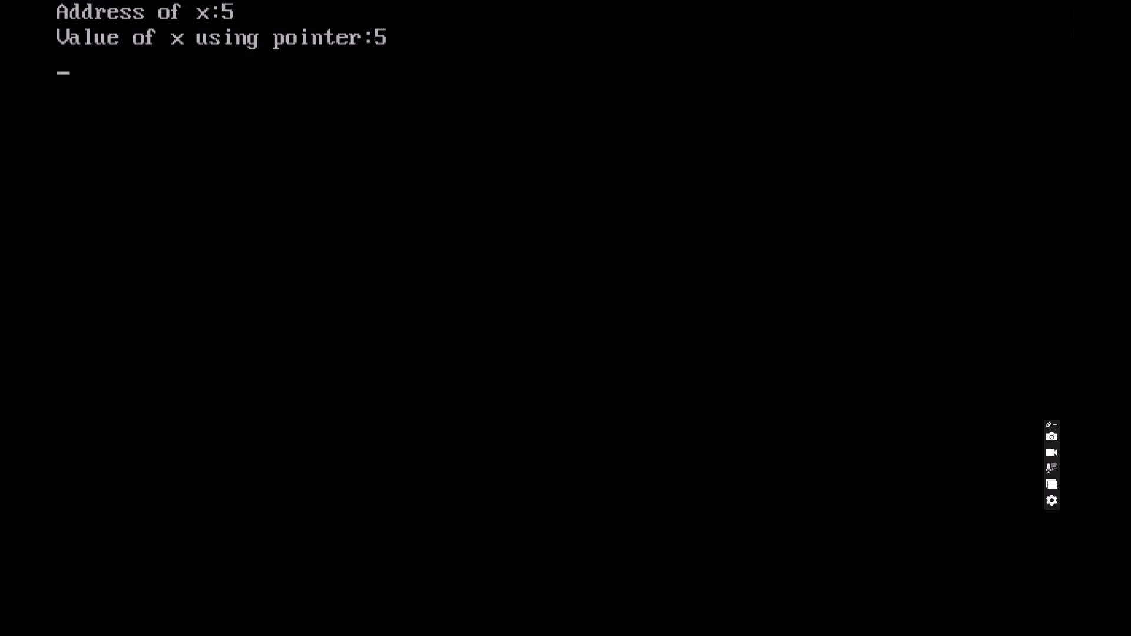
Take the DOSBox display out of full screen and capture the two output lines with Snipping Tool.
{"action": "key", "text": "ctrl+alt+Return"}
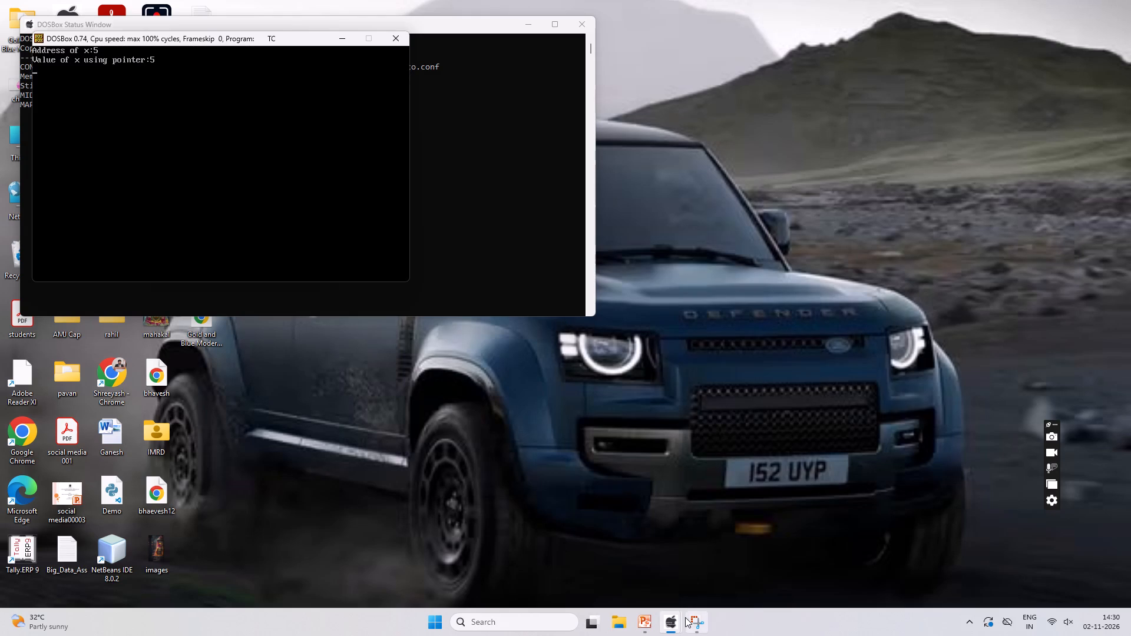
{"action": "left_click", "coordinate": [685, 617]}
{"action": "left_click", "coordinate": [440, 271]}
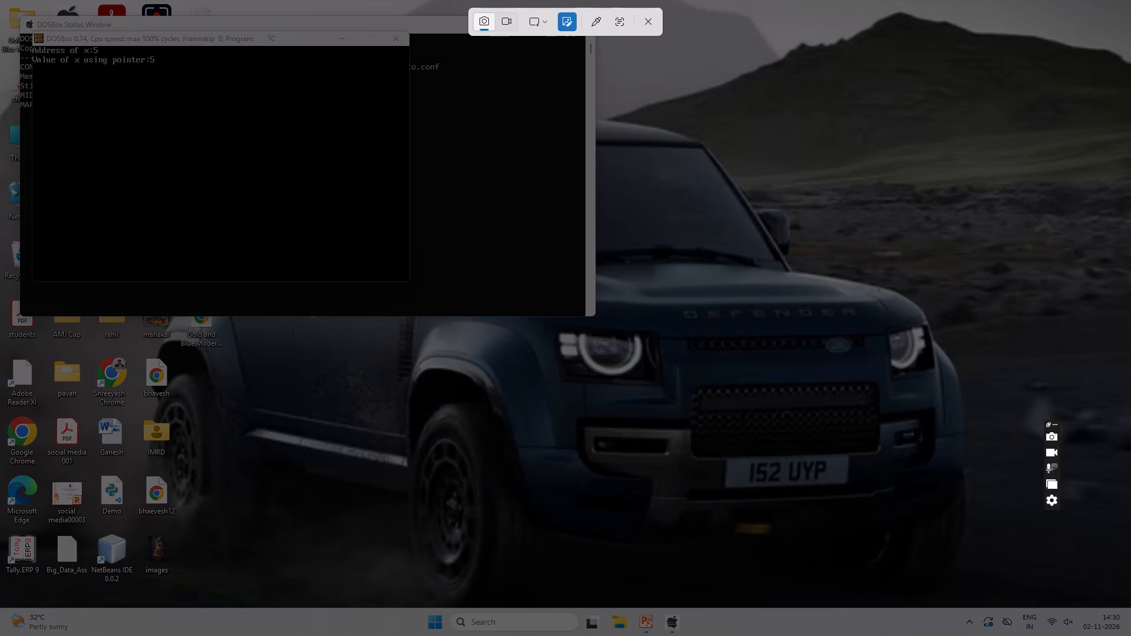
{"action": "left_click_drag", "start_coordinate": [31, 46], "coordinate": [109, 50]}
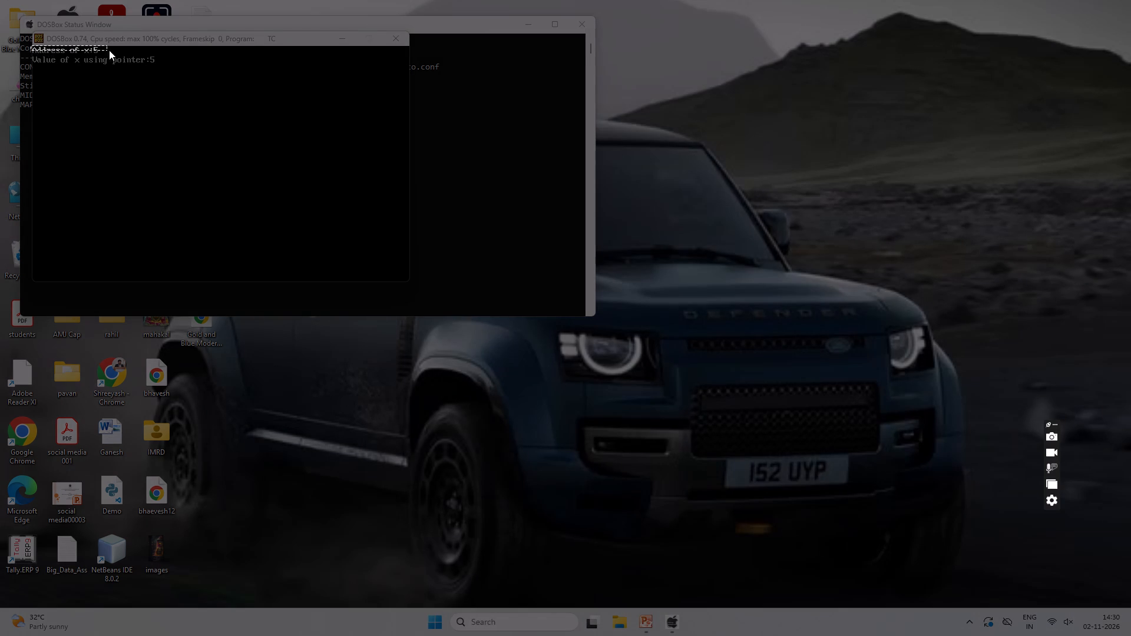
{"action": "left_click_drag", "start_coordinate": [109, 50], "coordinate": [171, 85]}
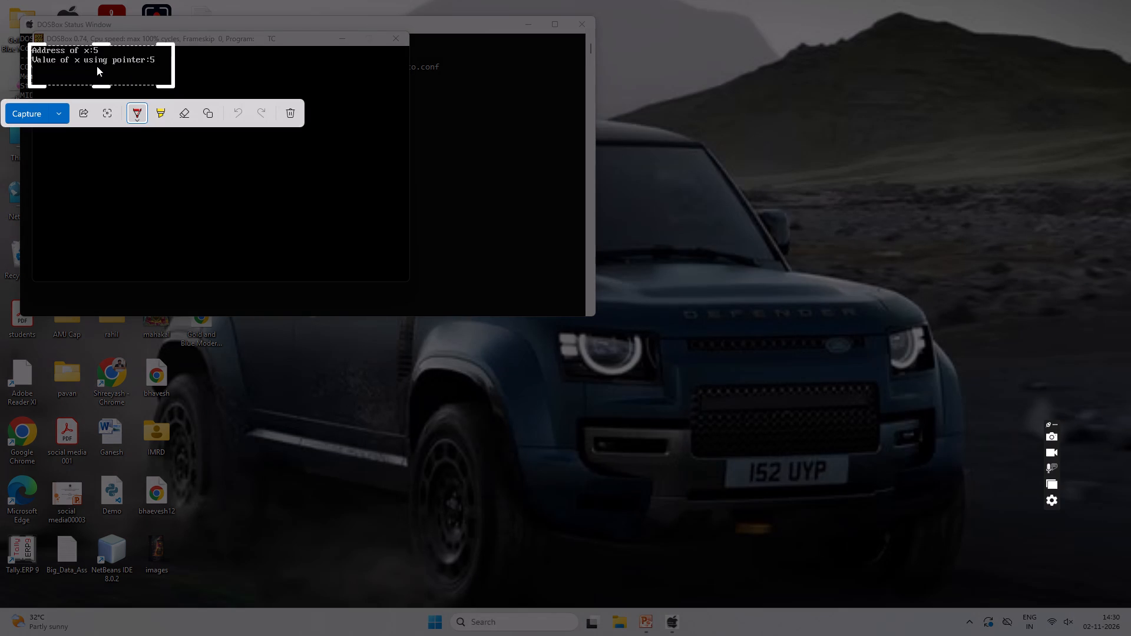
{"action": "left_click", "coordinate": [40, 107]}
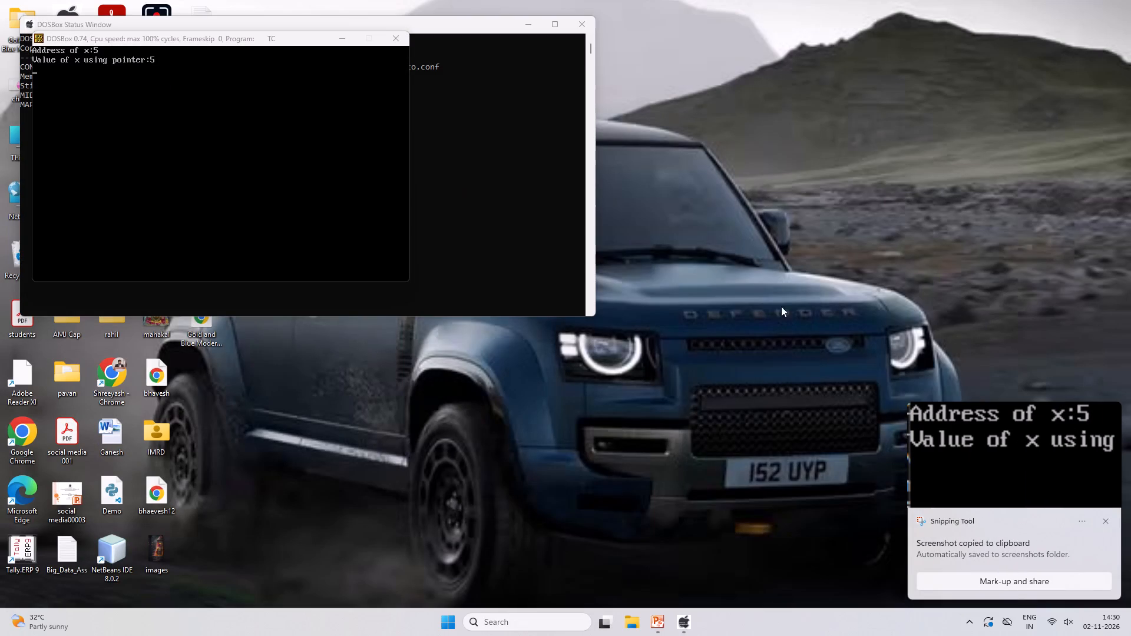
Save the captured output as a PNG named ADDRESS OPERATOR OUTPUT in the Screenshots folder and close Snipping Tool.
{"action": "left_click", "coordinate": [899, 413]}
{"action": "left_click", "coordinate": [940, 420]}
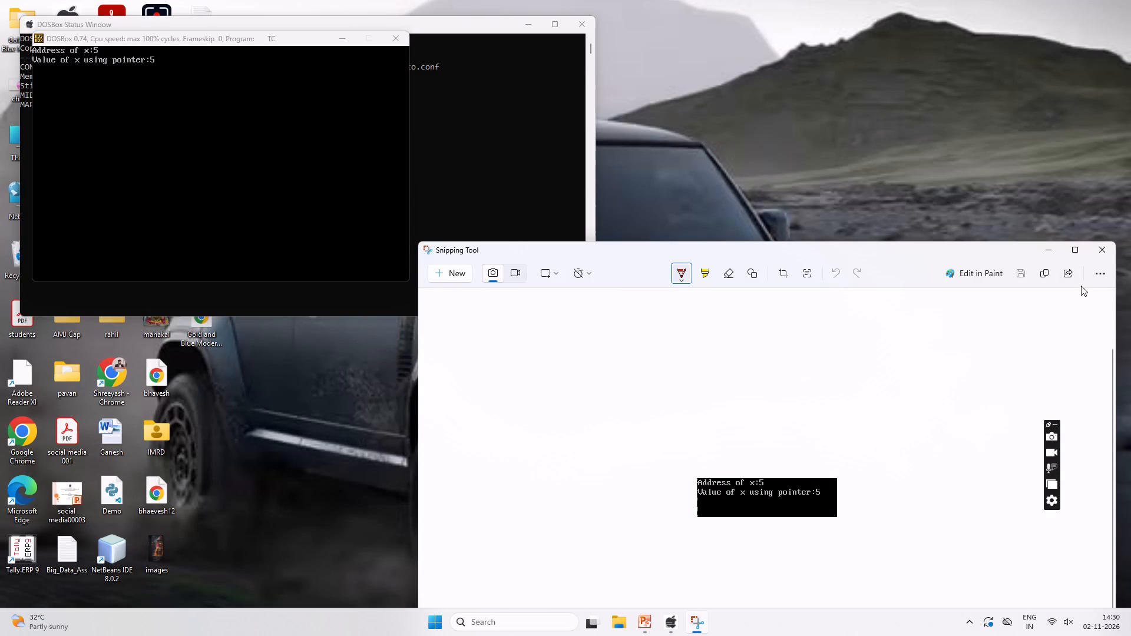
{"action": "left_click", "coordinate": [1023, 276]}
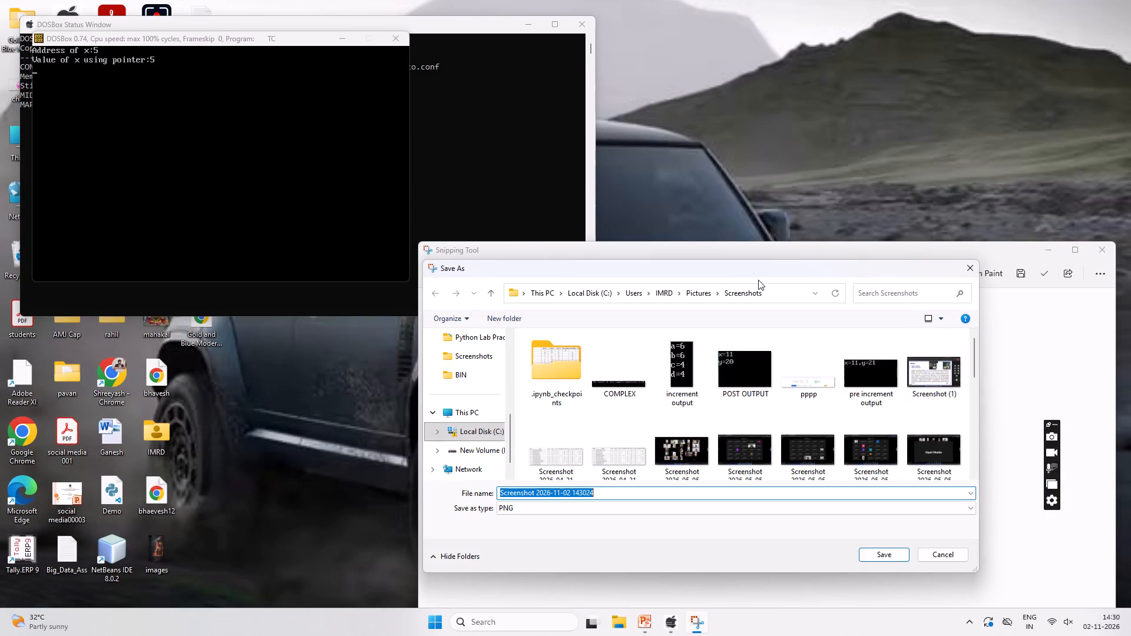
{"action": "key", "text": "BackSpace"}
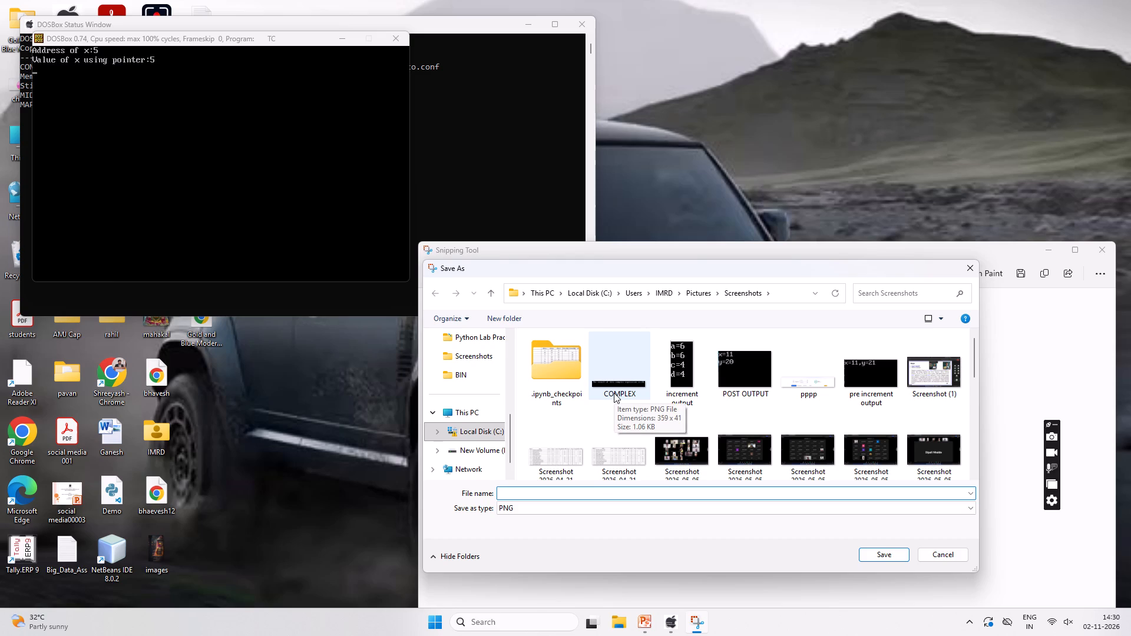
{"action": "type", "text": "ADDRES"}
{"action": "key", "text": "space"}
{"action": "key", "text": "BackSpace"}
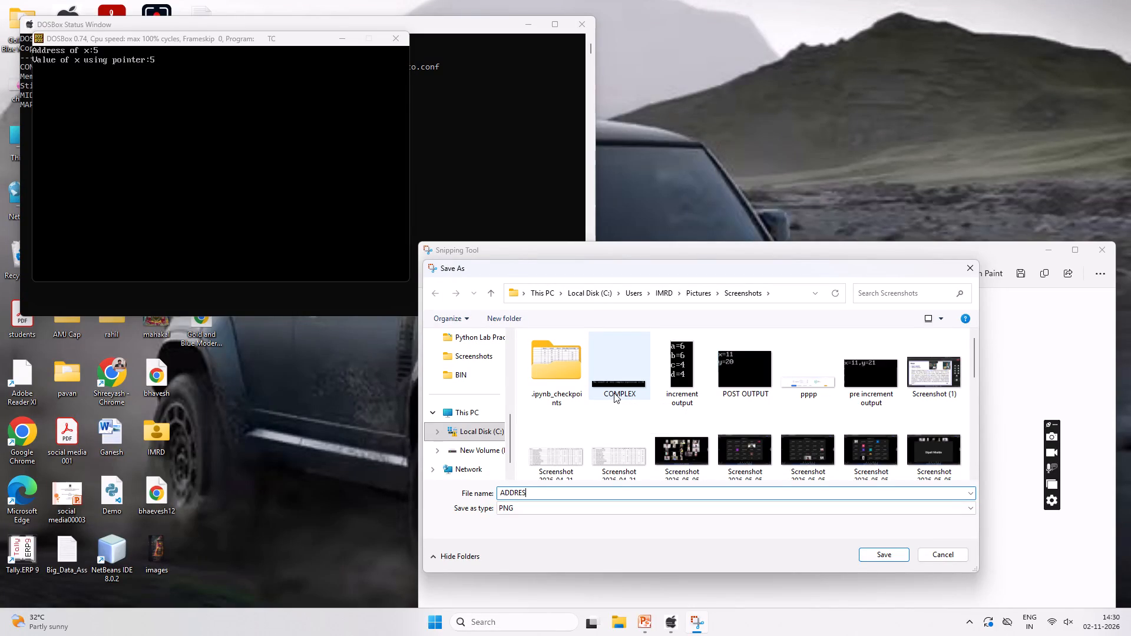
{"action": "type", "text": "S"}
{"action": "key", "text": "space"}
{"action": "type", "text": "OPERATOR"}
{"action": "key", "text": "space"}
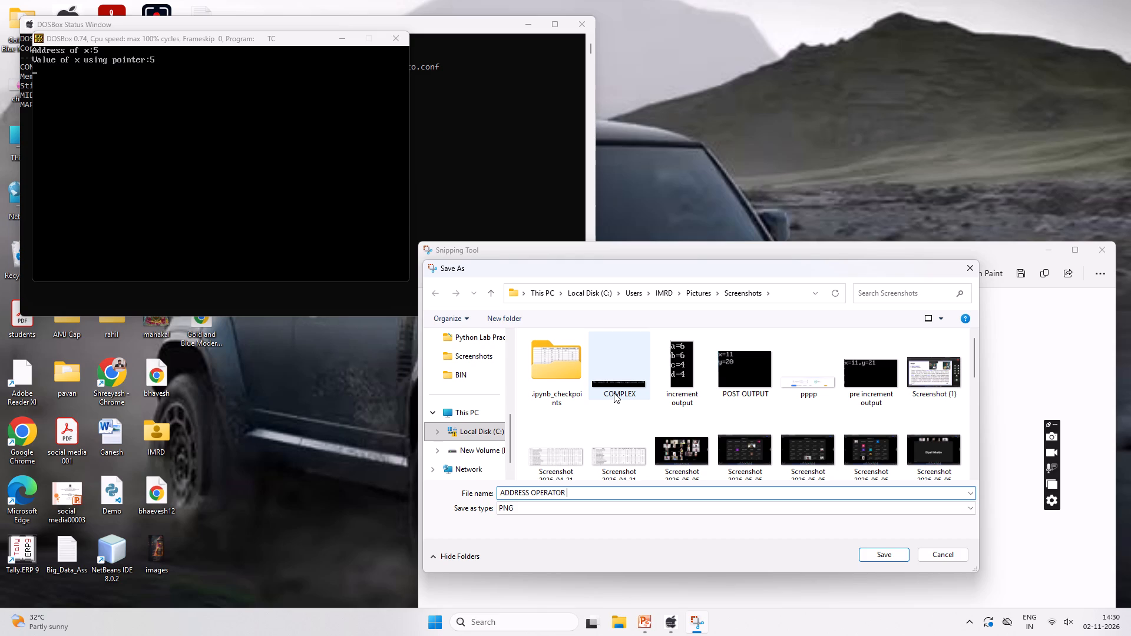
{"action": "type", "text": "OUTPUT"}
{"action": "key", "text": "Return"}
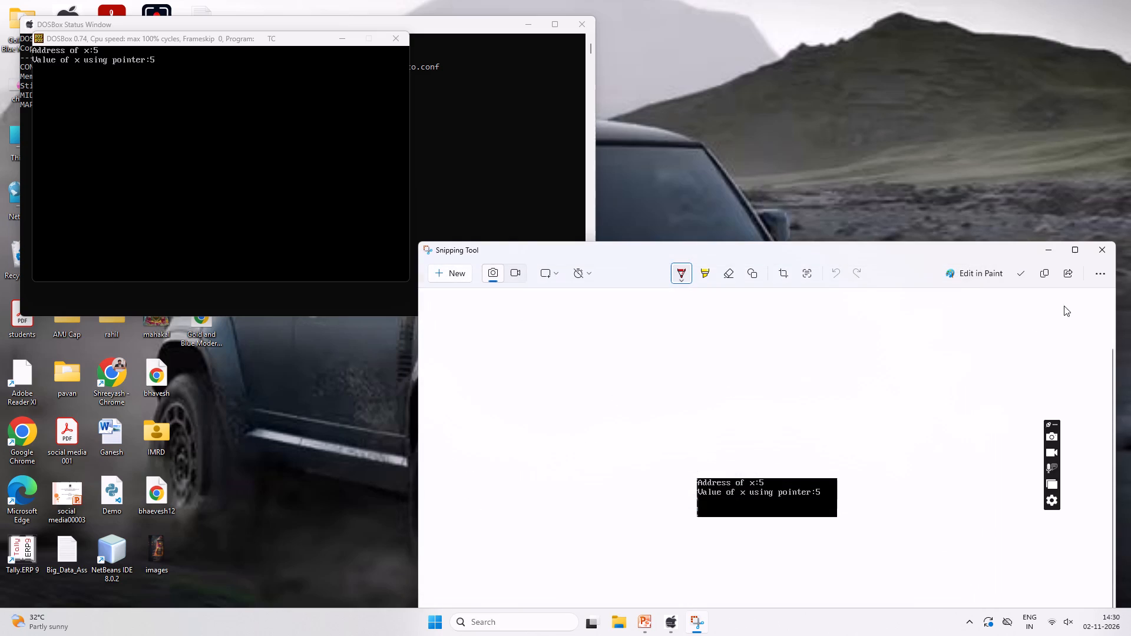
{"action": "left_click", "coordinate": [1110, 252]}
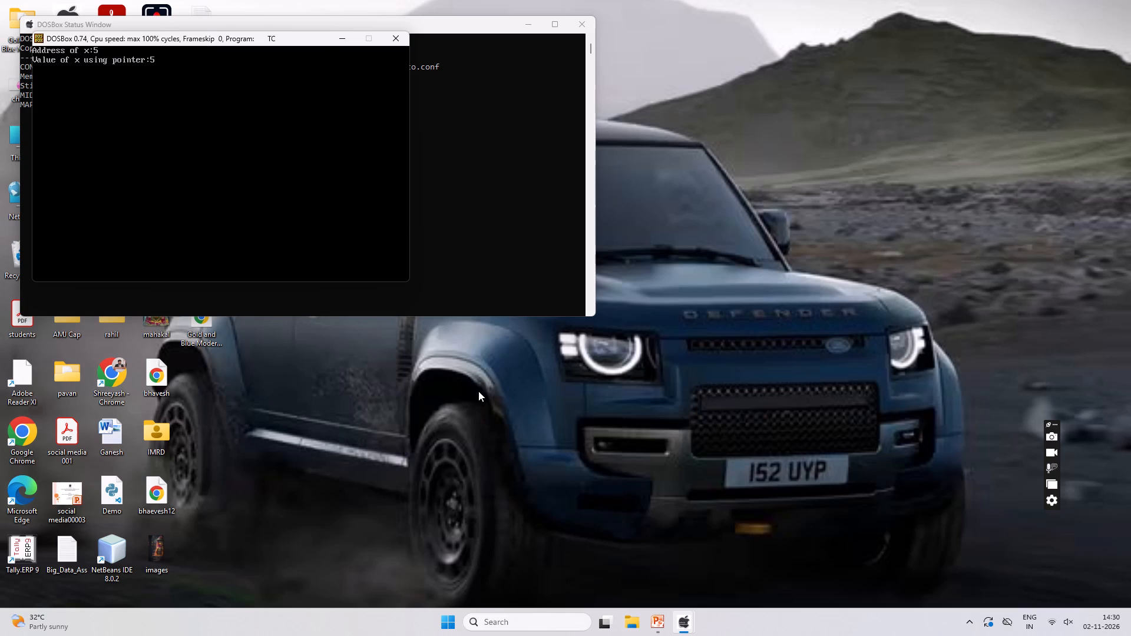
Return DOSBox to full screen, go back to the source code and save the program as shubham.addressoperator.
{"action": "key", "text": "ctrl+alt+Return"}
{"action": "key", "text": "BackSpace"}
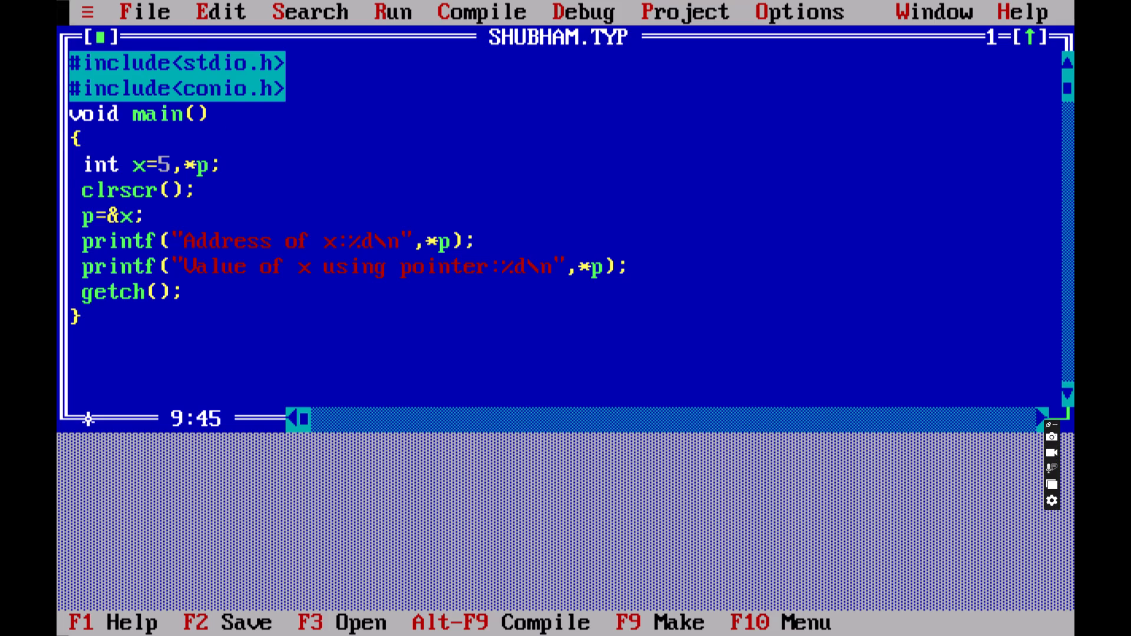
{"action": "left_click", "coordinate": [565, 318]}
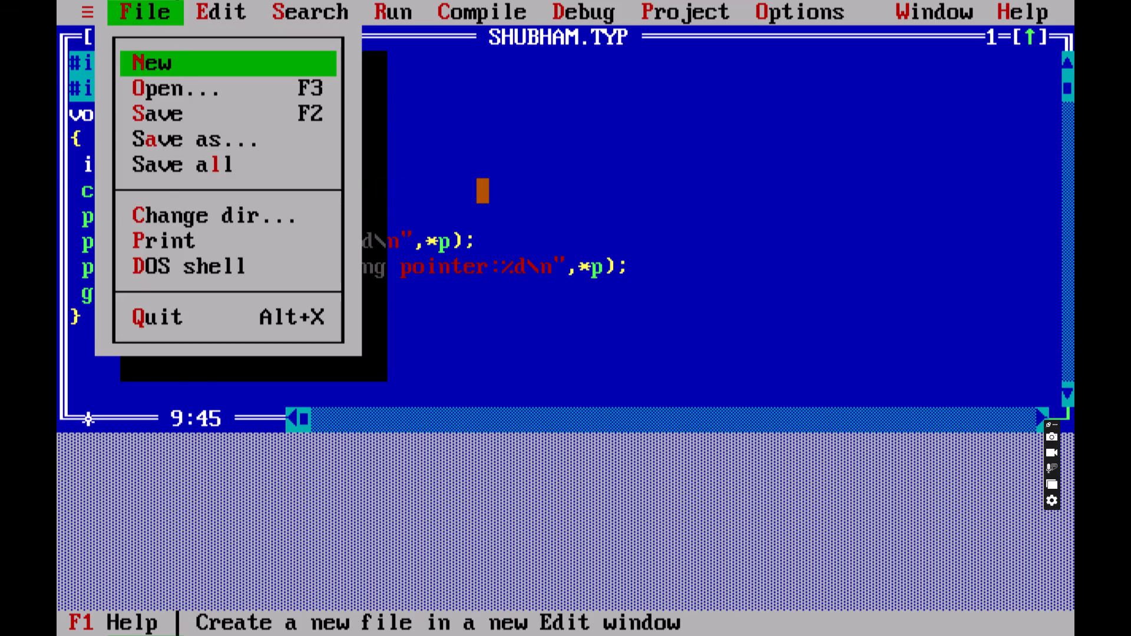
{"action": "left_click", "coordinate": [565, 318]}
{"action": "left_click", "coordinate": [565, 318]}
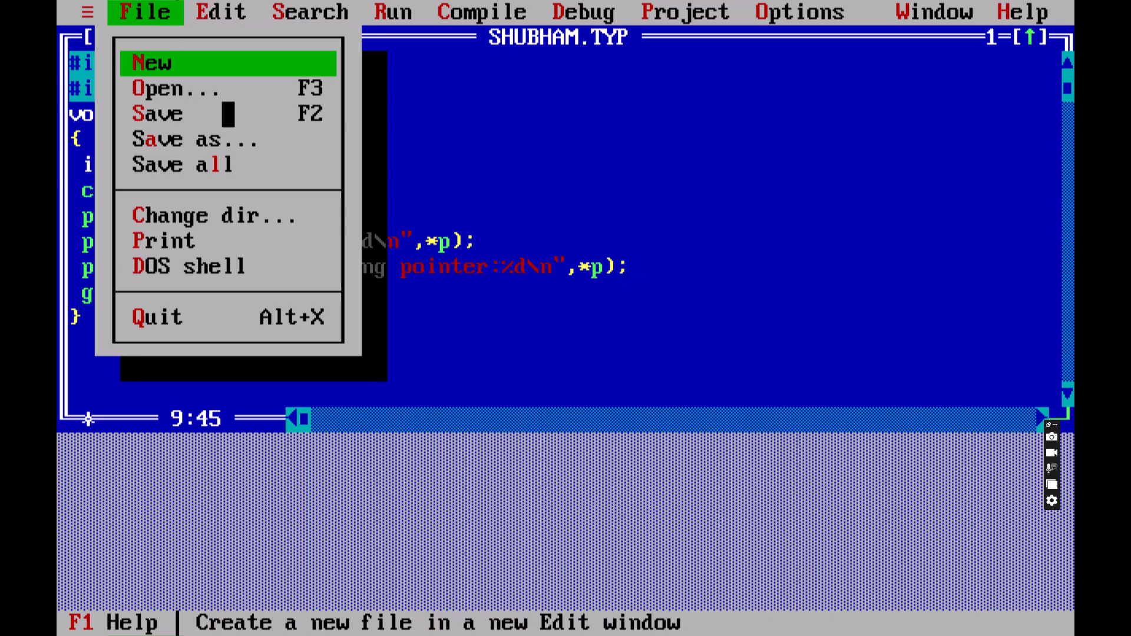
{"action": "left_click", "coordinate": [565, 318]}
{"action": "type", "text": "SHUHA"}
{"action": "key", "text": "BackSpace"}
{"action": "key", "text": "BackSpace"}
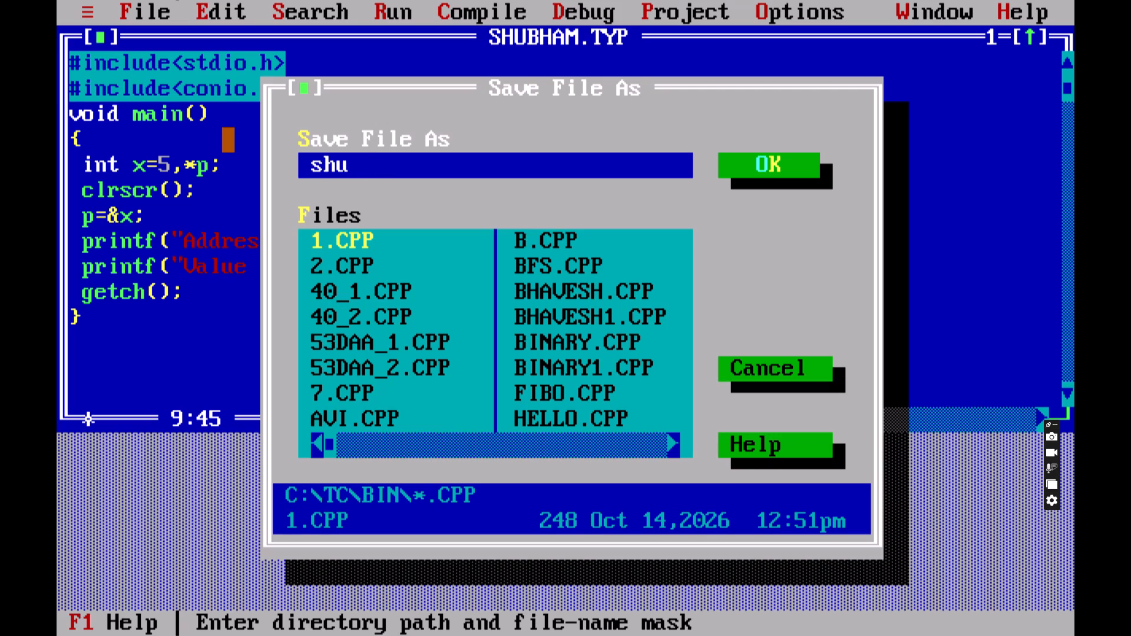
{"action": "type", "text": "BHAM"}
{"action": "key", "text": "period"}
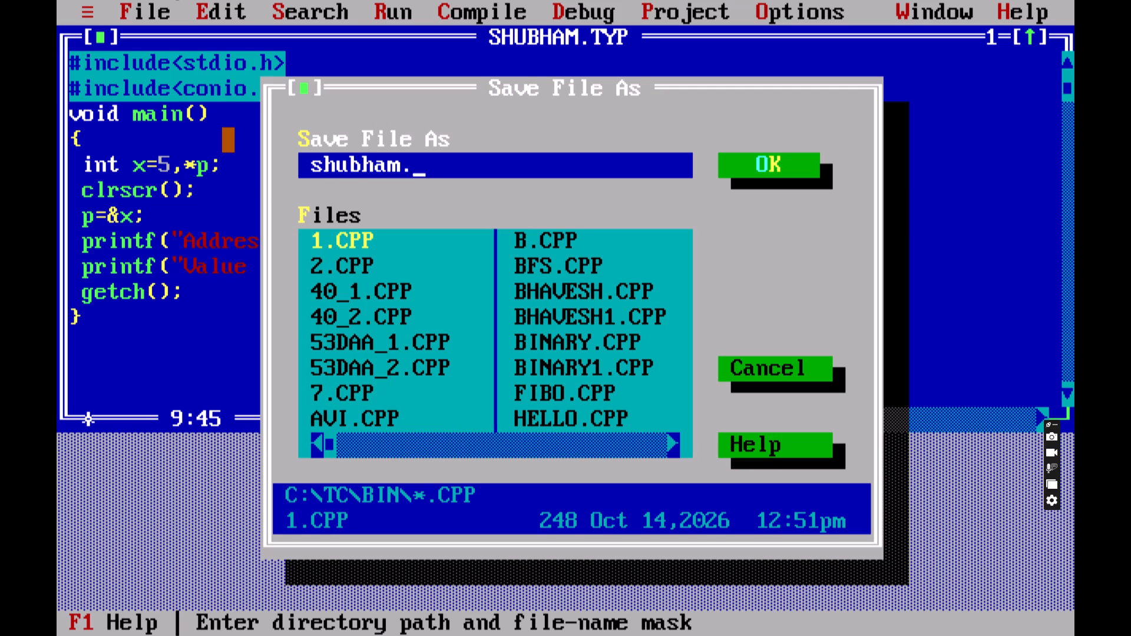
{"action": "key", "text": "period"}
{"action": "key", "text": "BackSpace"}
{"action": "type", "text": "ADDRES"}
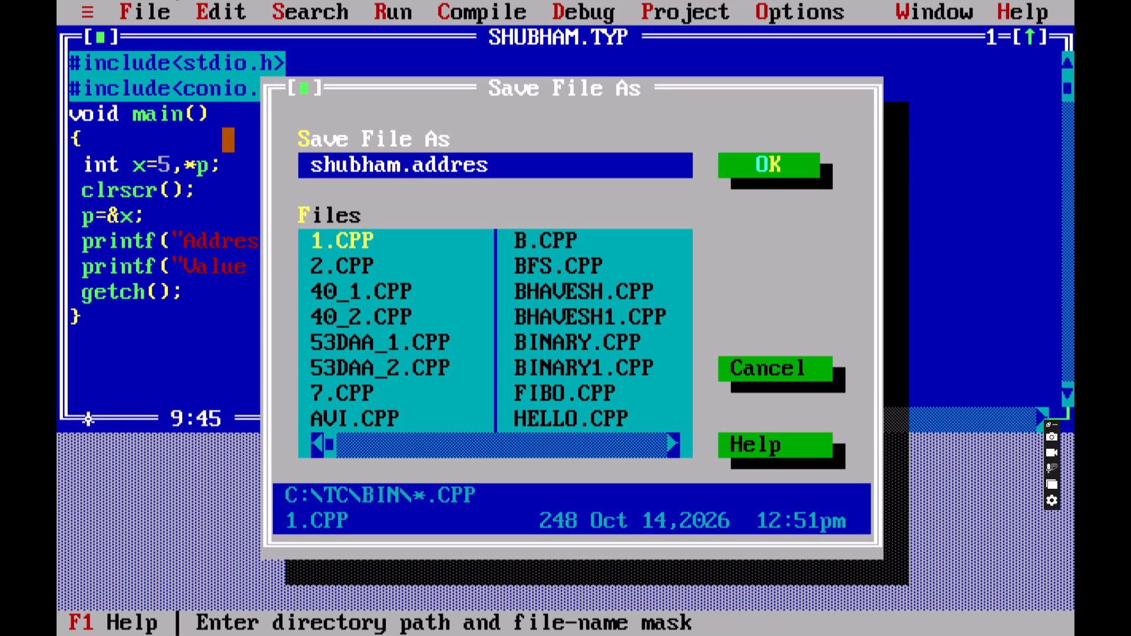
{"action": "type", "text": "S"}
{"action": "key", "text": "space"}
{"action": "key", "text": "BackSpace"}
{"action": "type", "text": "PERATOR"}
{"action": "key", "text": "space"}
{"action": "key", "text": "BackSpace"}
{"action": "key", "text": "BackSpace"}
{"action": "key", "text": "BackSpace"}
{"action": "key", "text": "BackSpace"}
{"action": "key", "text": "BackSpace"}
{"action": "key", "text": "BackSpace"}
{"action": "key", "text": "BackSpace"}
{"action": "key", "text": "BackSpace"}
{"action": "key", "text": "BackSpace"}
{"action": "key", "text": "BackSpace"}
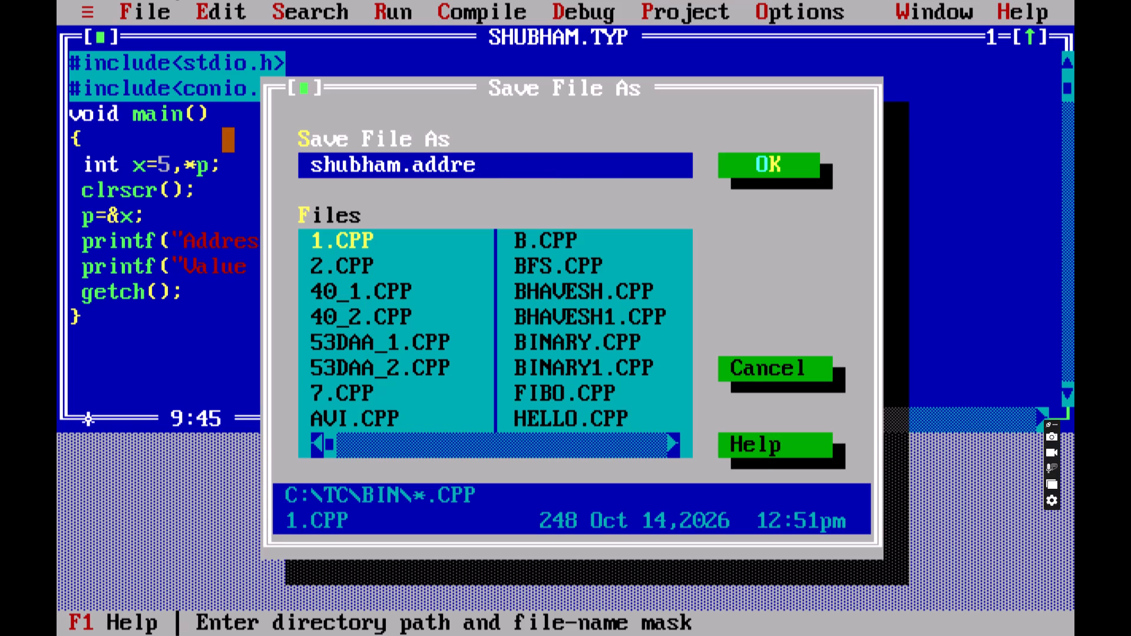
{"action": "type", "text": "SS"}
{"action": "type", "text": "OPERATOR"}
{"action": "key", "text": "space"}
{"action": "key", "text": "BackSpace"}
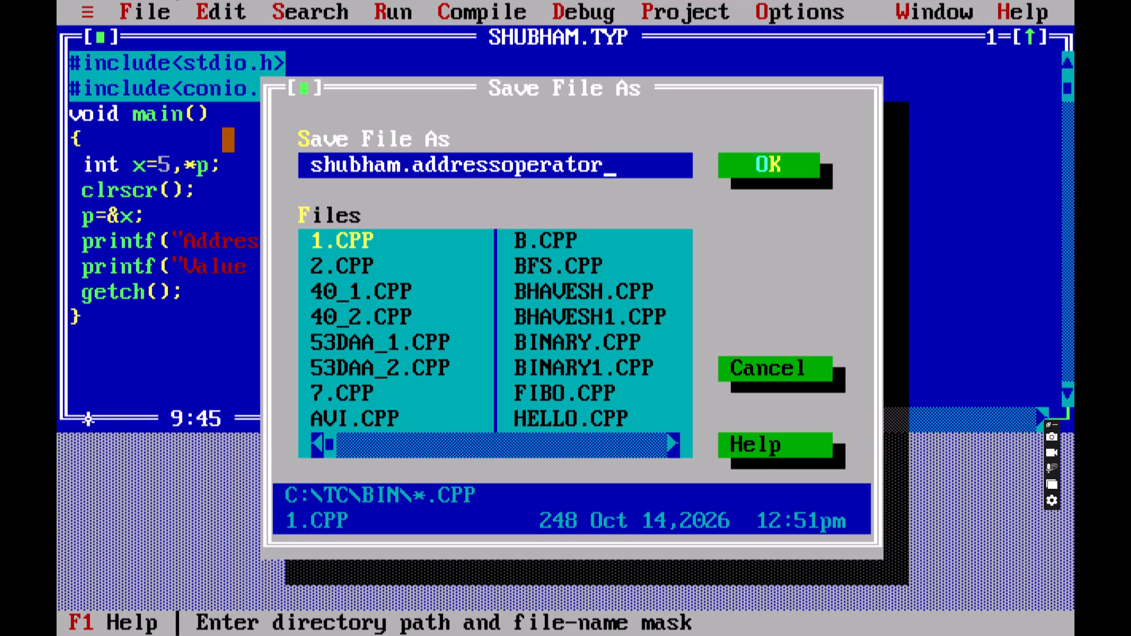
{"action": "key", "text": "Return"}
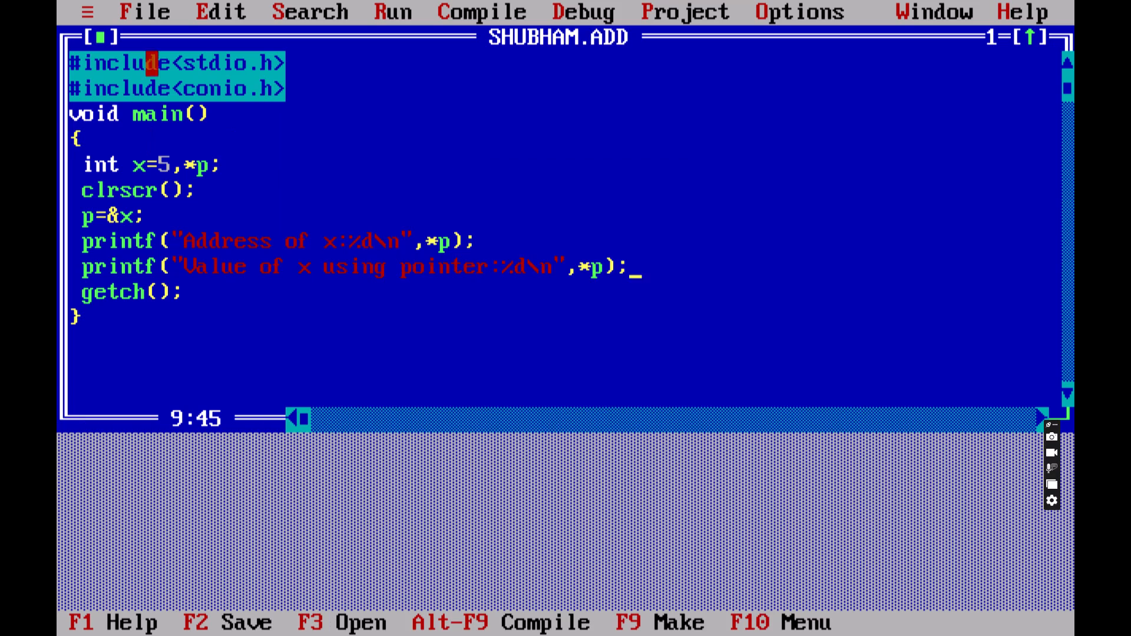
Take DOSBox out of full screen and minimize both its program window and its status window.
{"action": "left_click", "coordinate": [565, 318]}
{"action": "left_click", "coordinate": [565, 318]}
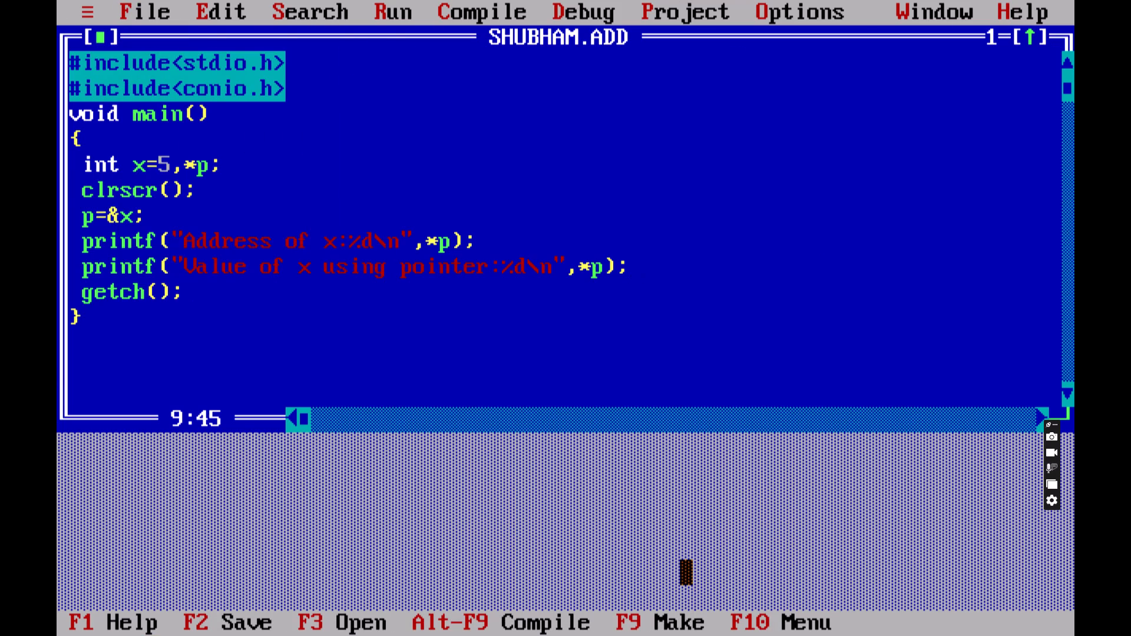
{"action": "key", "text": "ctrl+alt+Return"}
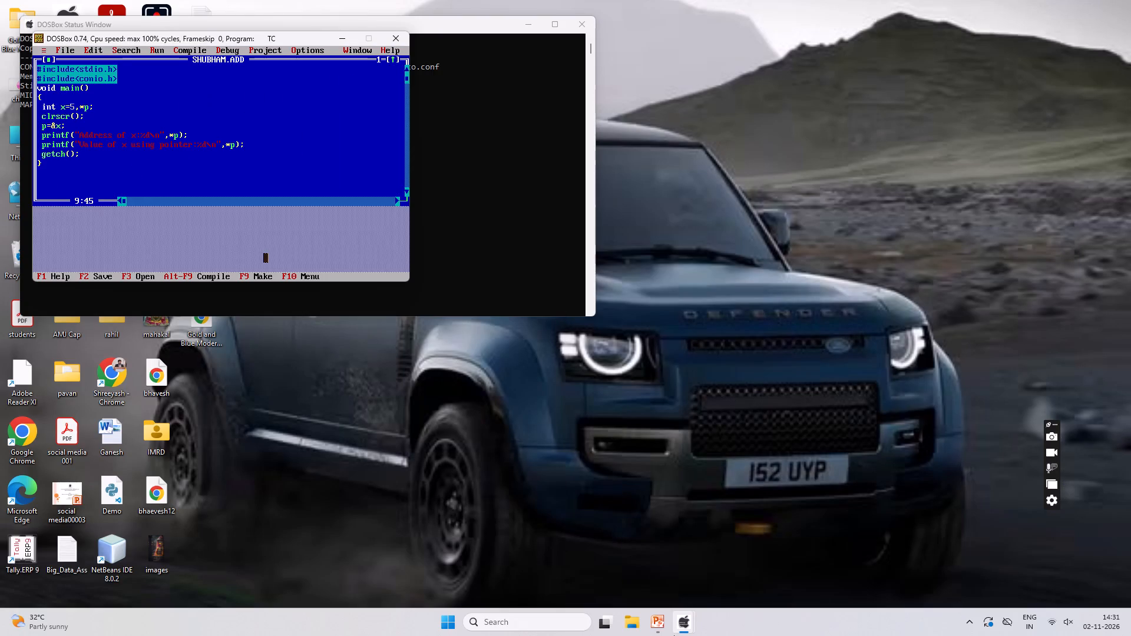
{"action": "left_click", "coordinate": [619, 624]}
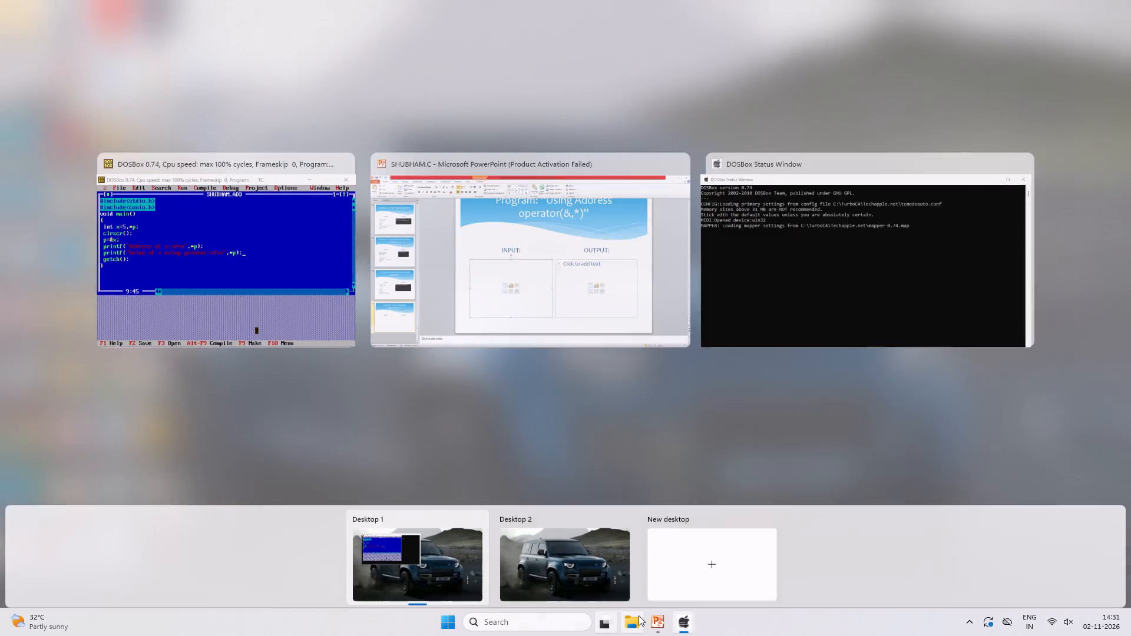
{"action": "left_click", "coordinate": [639, 615]}
{"action": "left_click", "coordinate": [624, 620]}
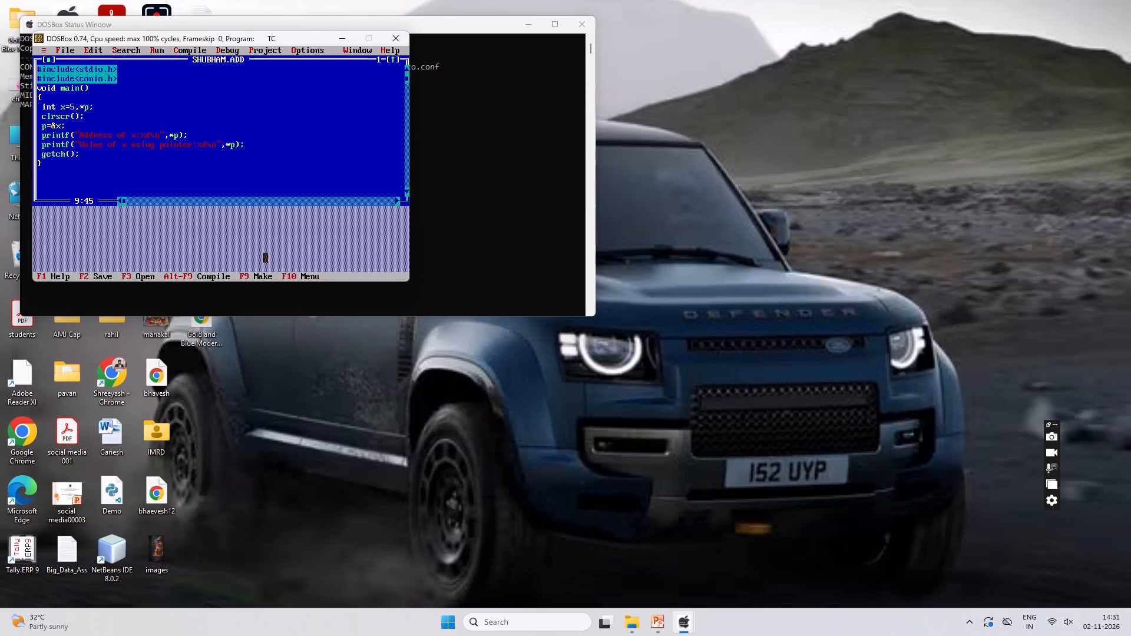
{"action": "left_click", "coordinate": [344, 37]}
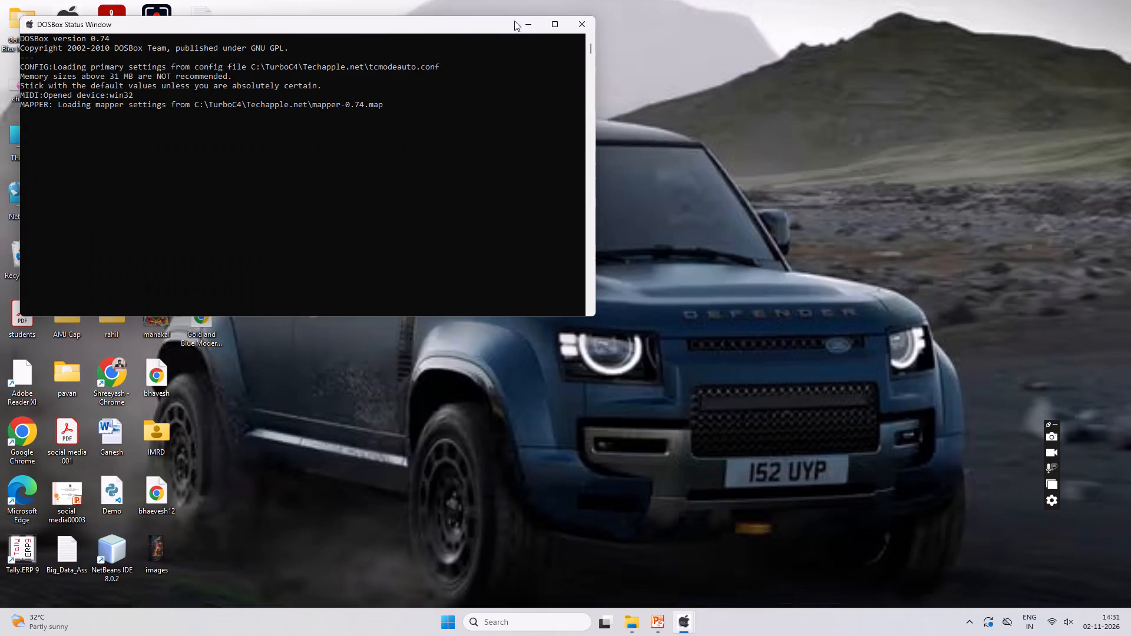
{"action": "left_click", "coordinate": [526, 19]}
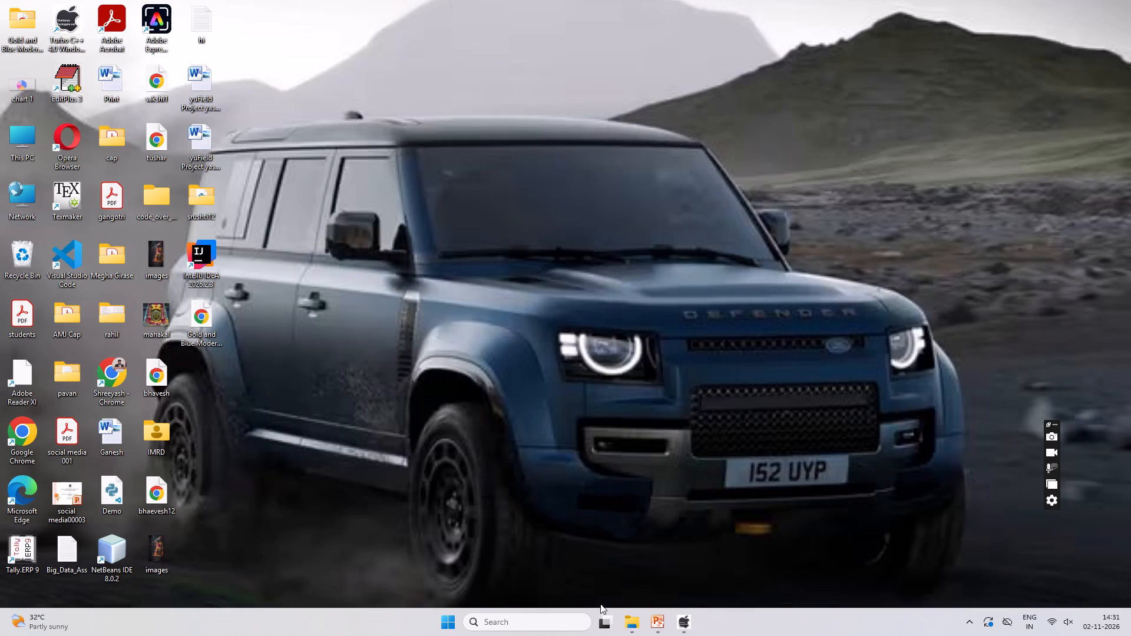
Switch to File Explorer and open the TurboC4\TC\BIN folder on Local Disk (C:).
{"action": "left_click", "coordinate": [626, 625]}
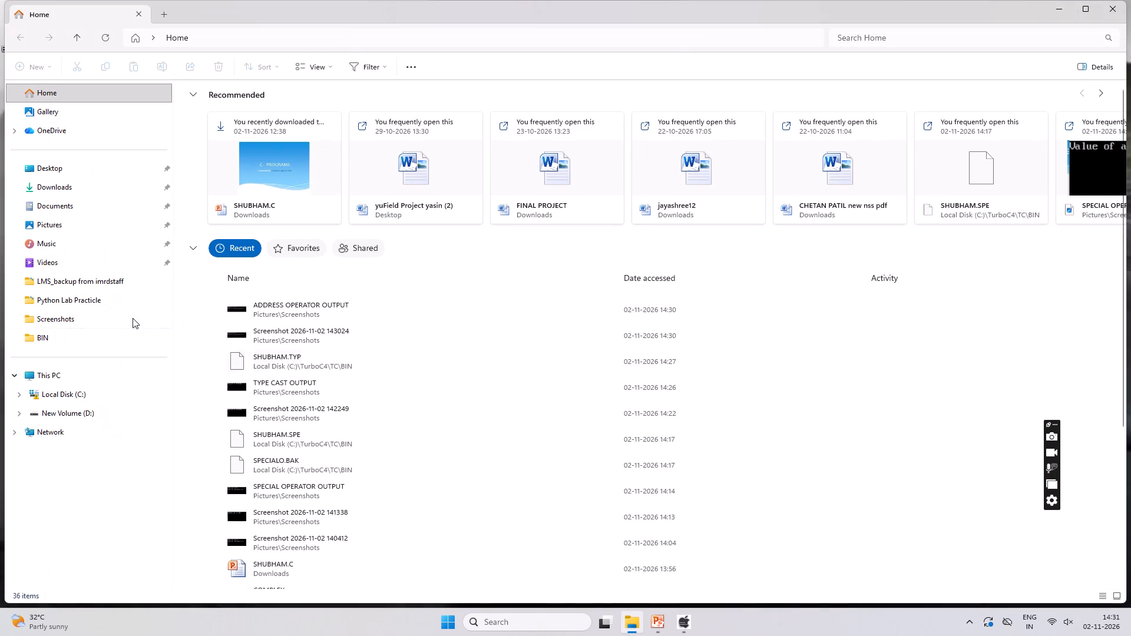
{"action": "left_click", "coordinate": [62, 399]}
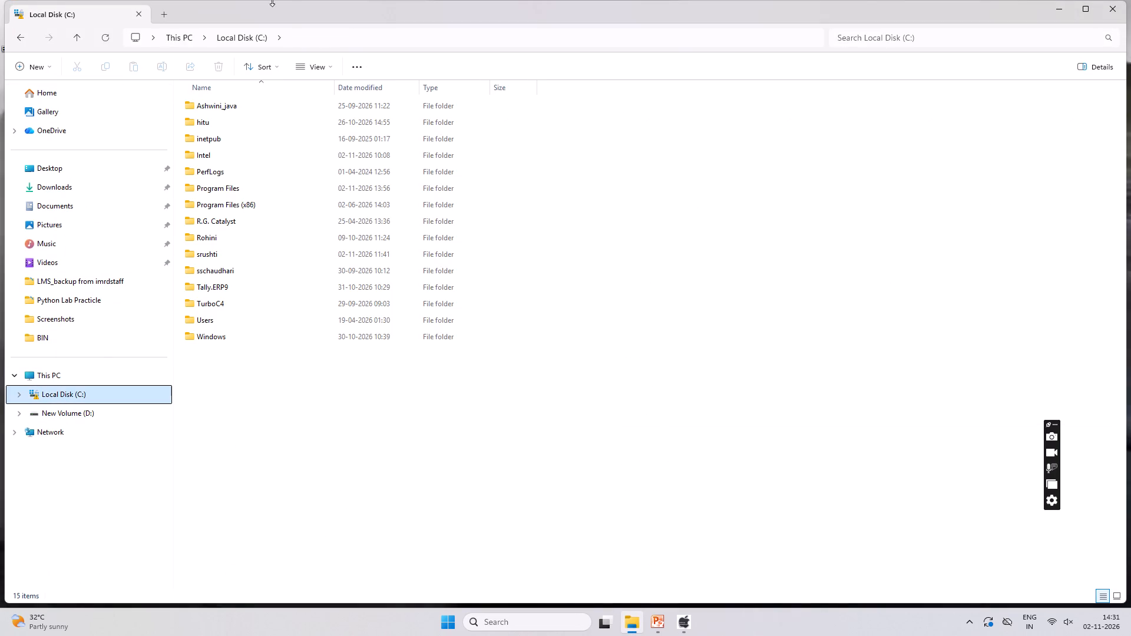
{"action": "left_click", "coordinate": [244, 296]}
{"action": "left_click_drag", "start_coordinate": [242, 296], "coordinate": [245, 306]}
{"action": "left_click", "coordinate": [248, 303]}
{"action": "double_click", "coordinate": [253, 297]}
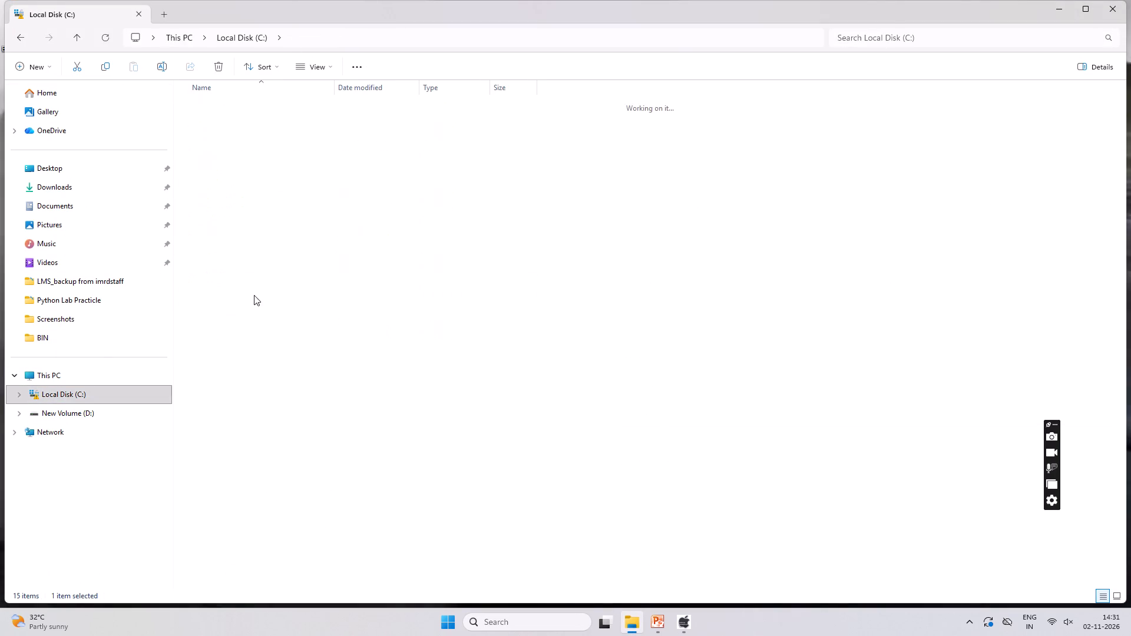
{"action": "double_click", "coordinate": [232, 117]}
{"action": "double_click", "coordinate": [249, 124]}
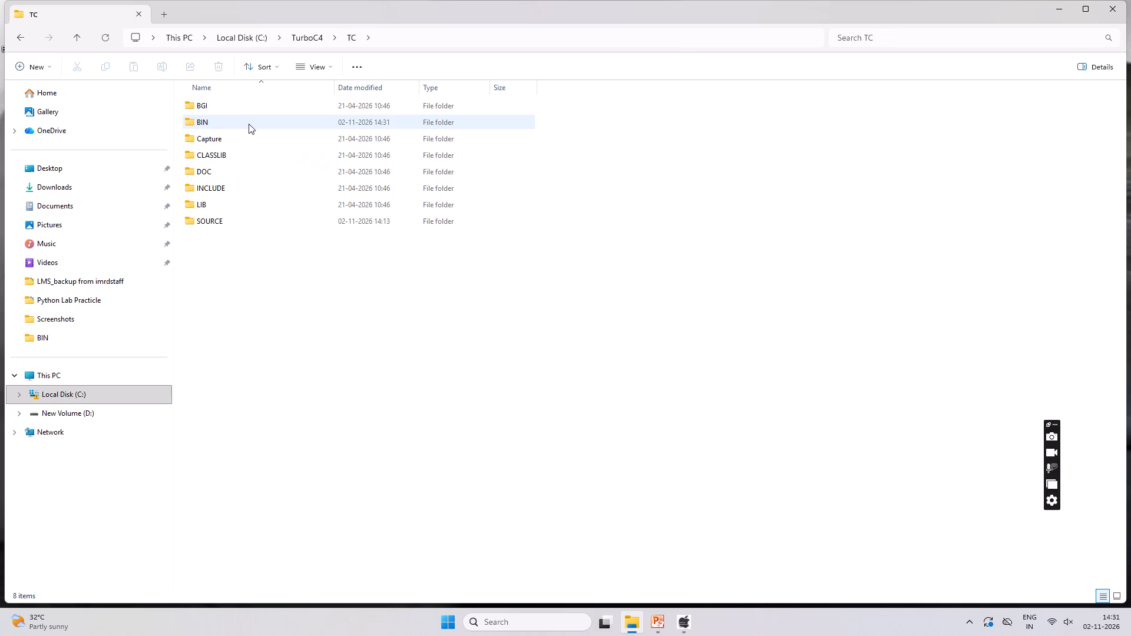
Open SHUBHAM.ADD with Microsoft Word just once and dismiss the open-dialog notice and Office Activation Wizard.
{"action": "scroll", "coordinate": [225, 344], "scroll_direction": "down", "scroll_amount": 20}
{"action": "scroll", "coordinate": [225, 344], "scroll_direction": "down", "scroll_amount": 8}
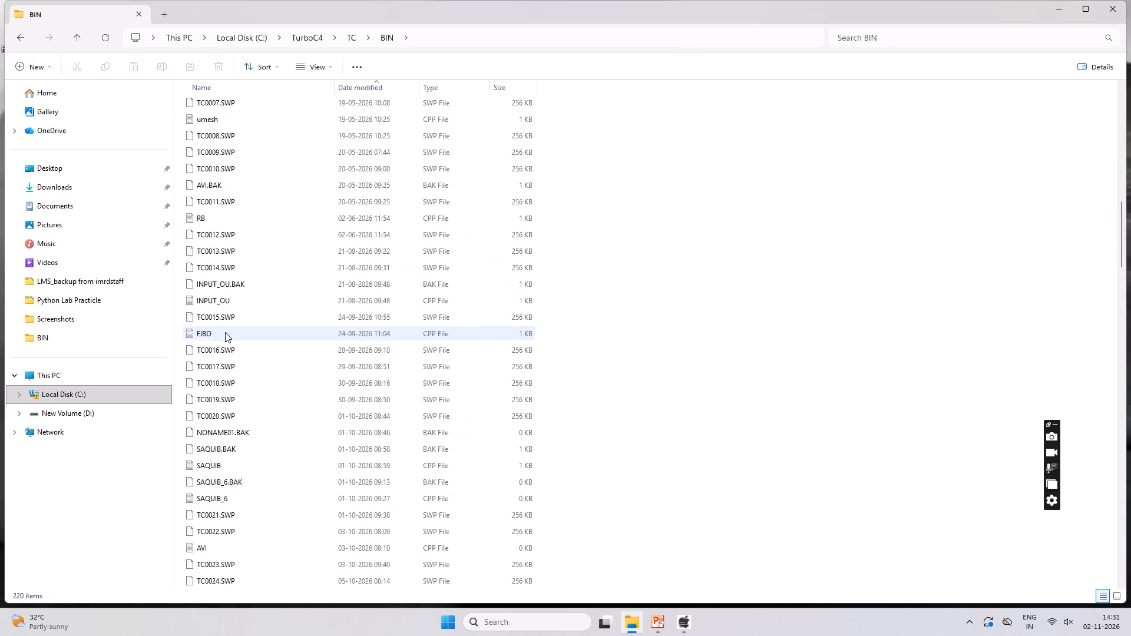
{"action": "scroll", "coordinate": [225, 332], "scroll_direction": "down", "scroll_amount": 20}
{"action": "scroll", "coordinate": [225, 332], "scroll_direction": "down", "scroll_amount": 20}
{"action": "scroll", "coordinate": [225, 332], "scroll_direction": "down", "scroll_amount": 13}
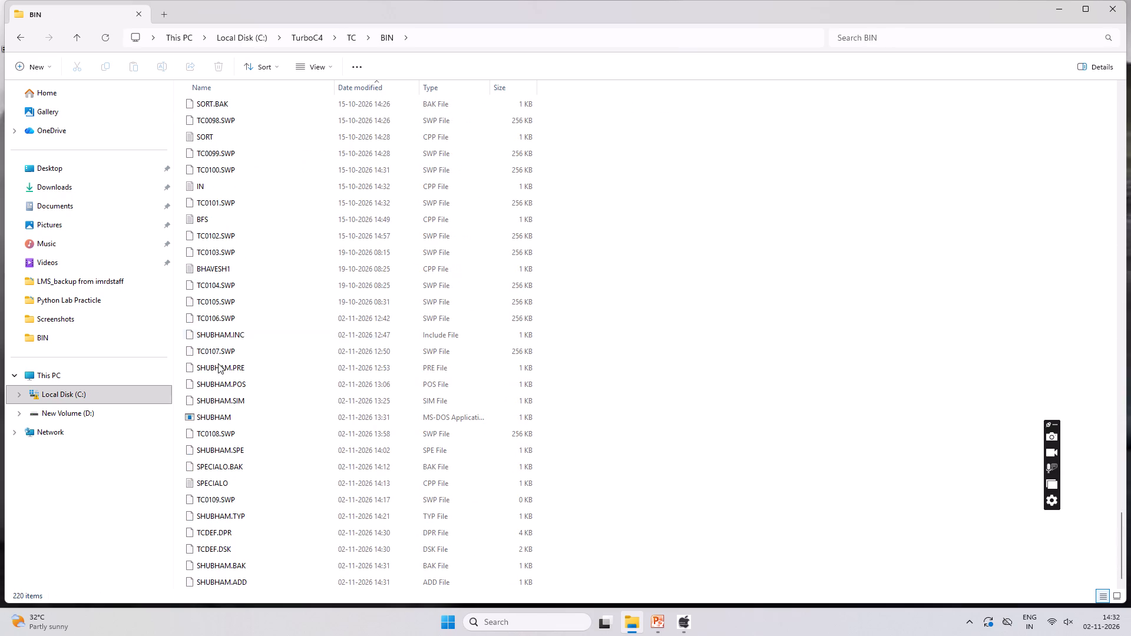
{"action": "double_click", "coordinate": [223, 584]}
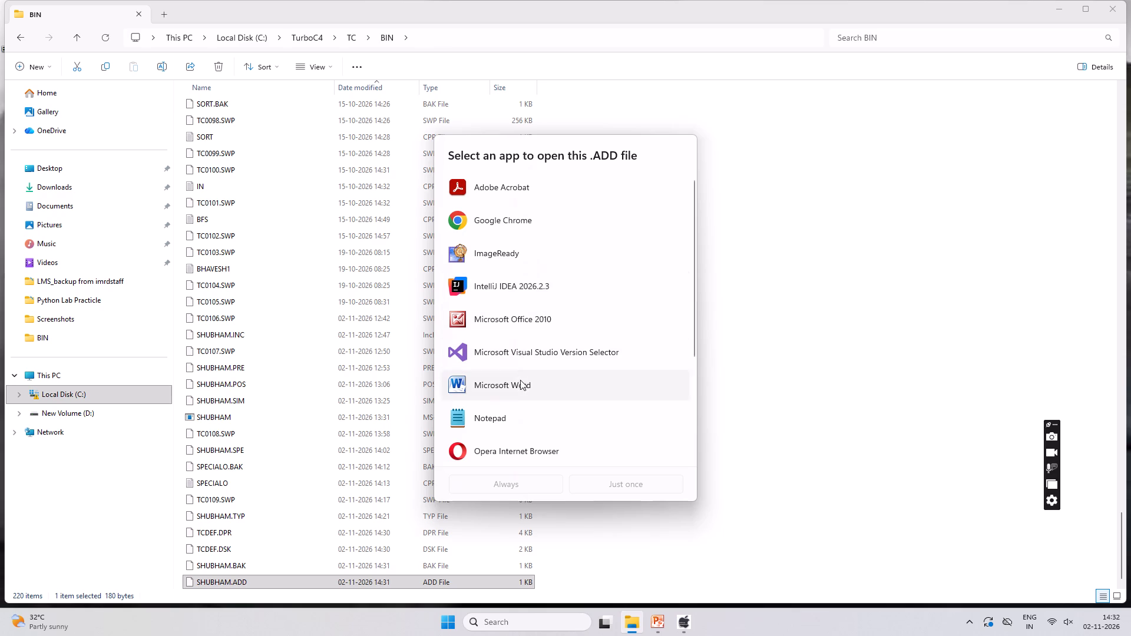
{"action": "double_click", "coordinate": [520, 382]}
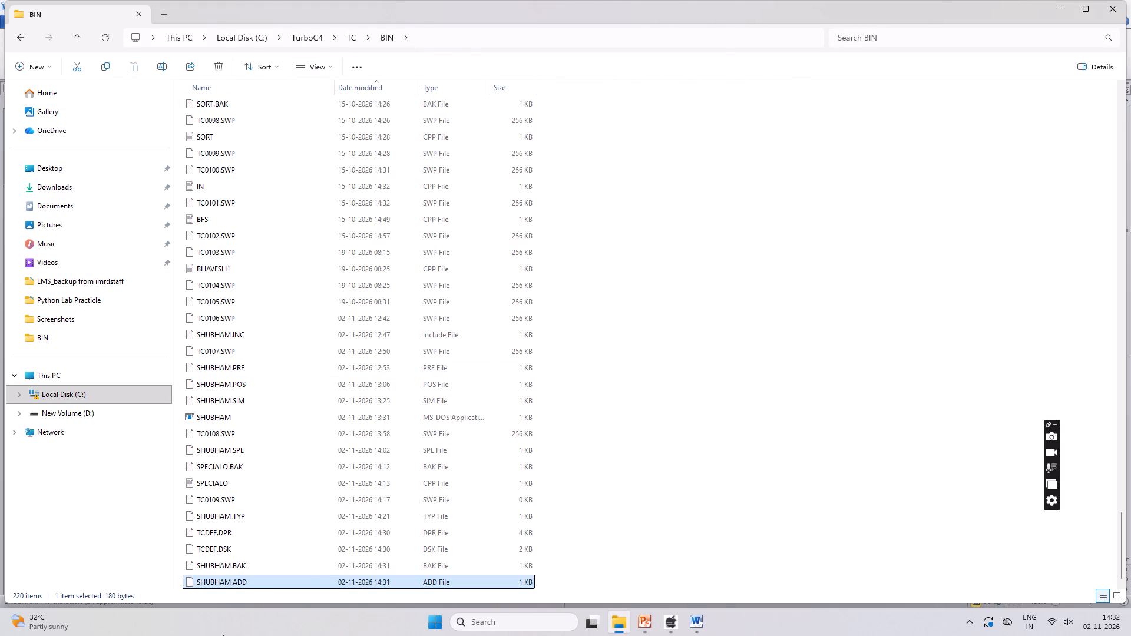
{"action": "double_click", "coordinate": [304, 589]}
{"action": "double_click", "coordinate": [316, 578]}
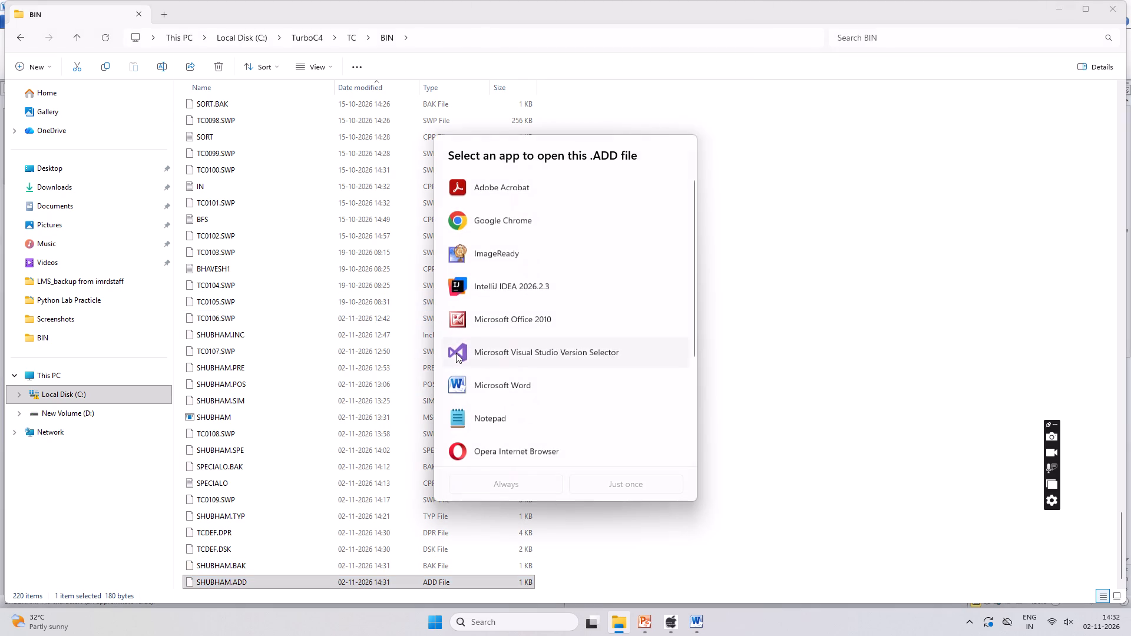
{"action": "left_click", "coordinate": [492, 393]}
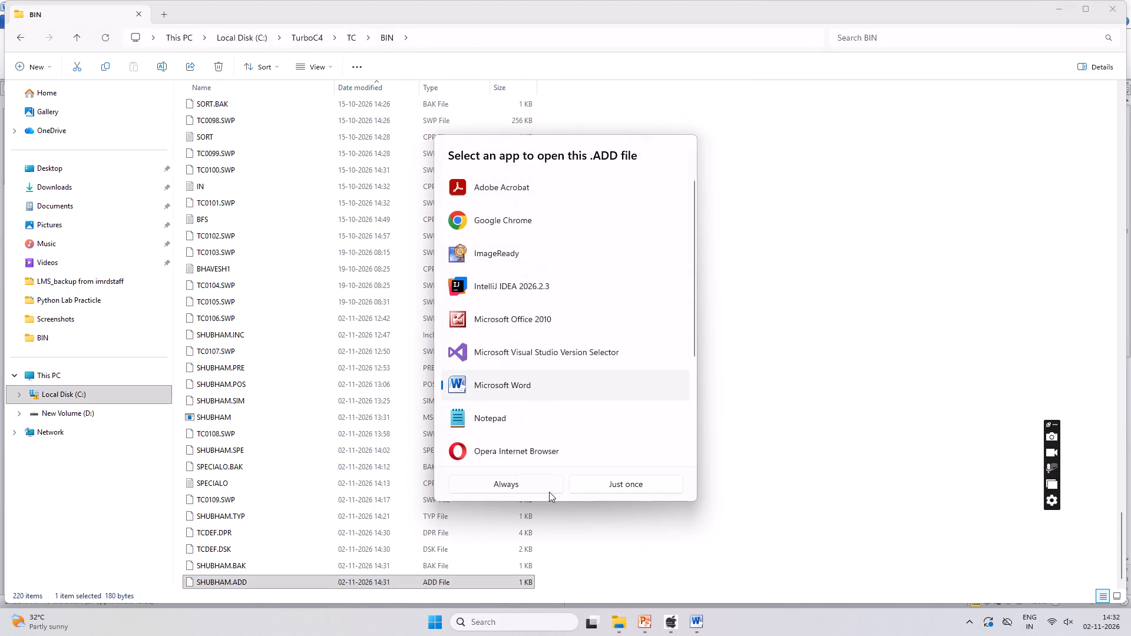
{"action": "left_click", "coordinate": [619, 492]}
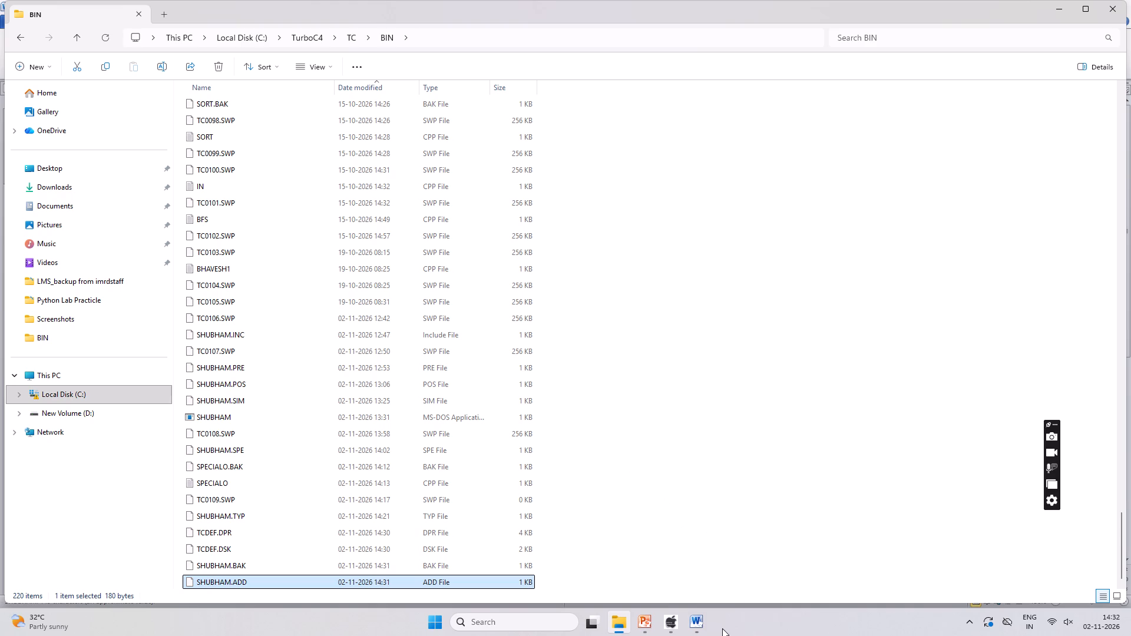
{"action": "left_click", "coordinate": [705, 624]}
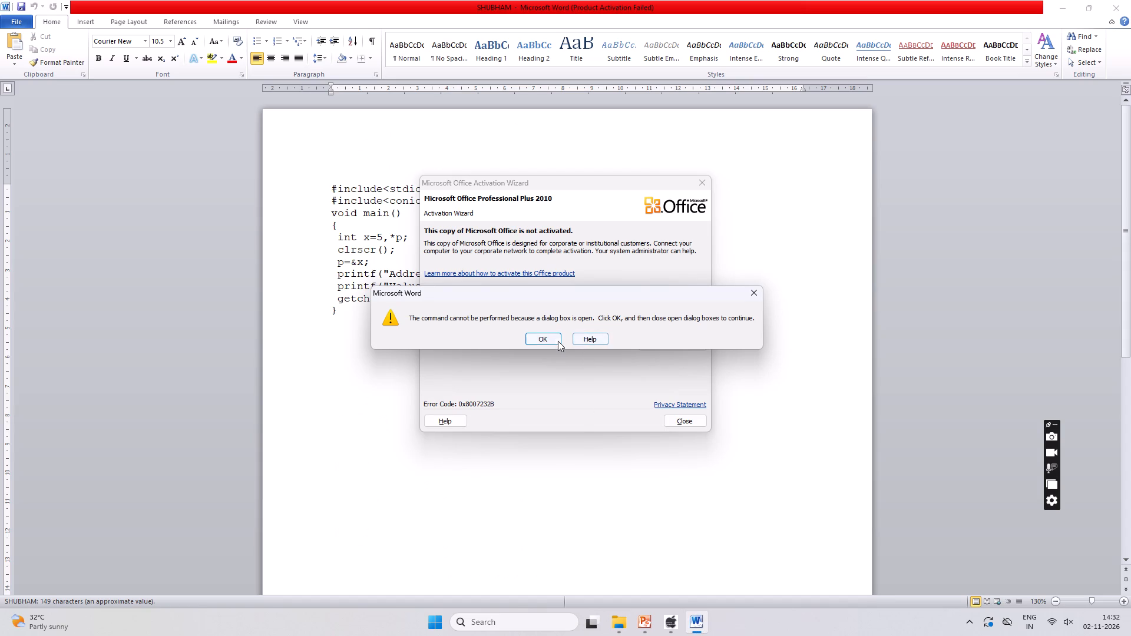
{"action": "left_click", "coordinate": [558, 342]}
{"action": "left_click", "coordinate": [686, 421]}
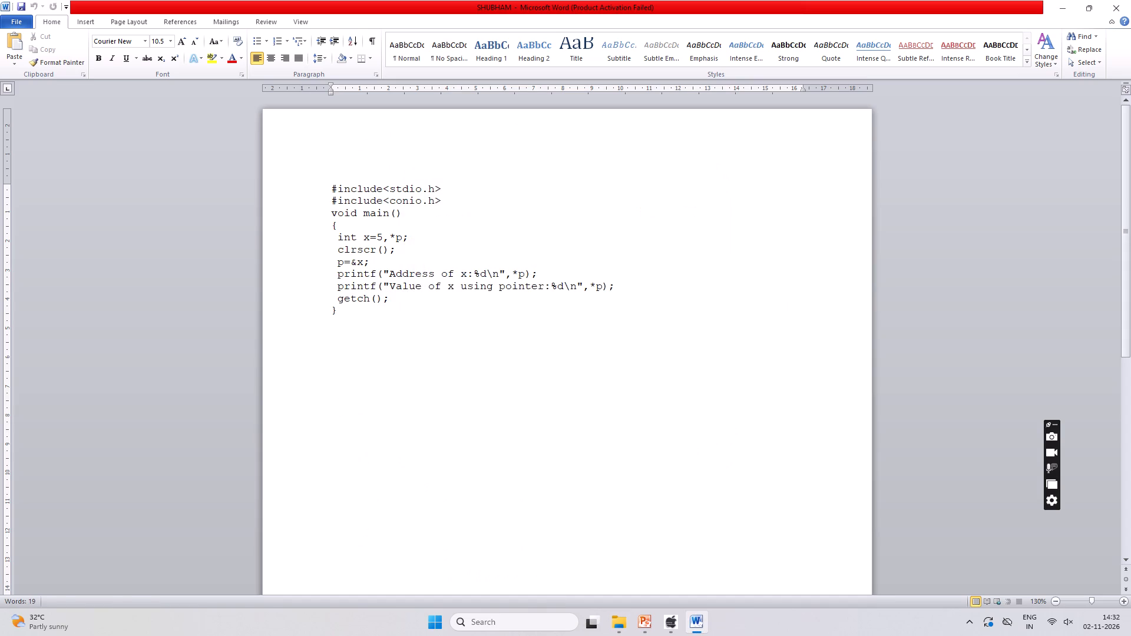
Copy the whole program from Word and paste it as text only into slide 17's INPUT placeholder in PowerPoint.
{"action": "left_click_drag", "start_coordinate": [320, 161], "coordinate": [550, 336]}
{"action": "right_click", "coordinate": [389, 275]}
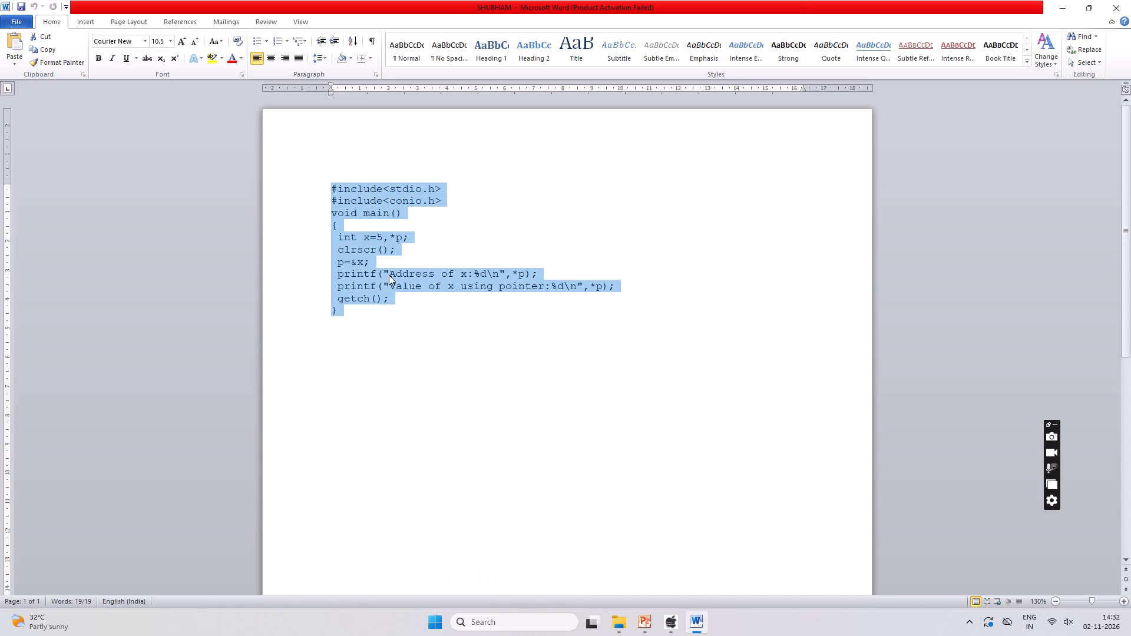
{"action": "left_click", "coordinate": [442, 300]}
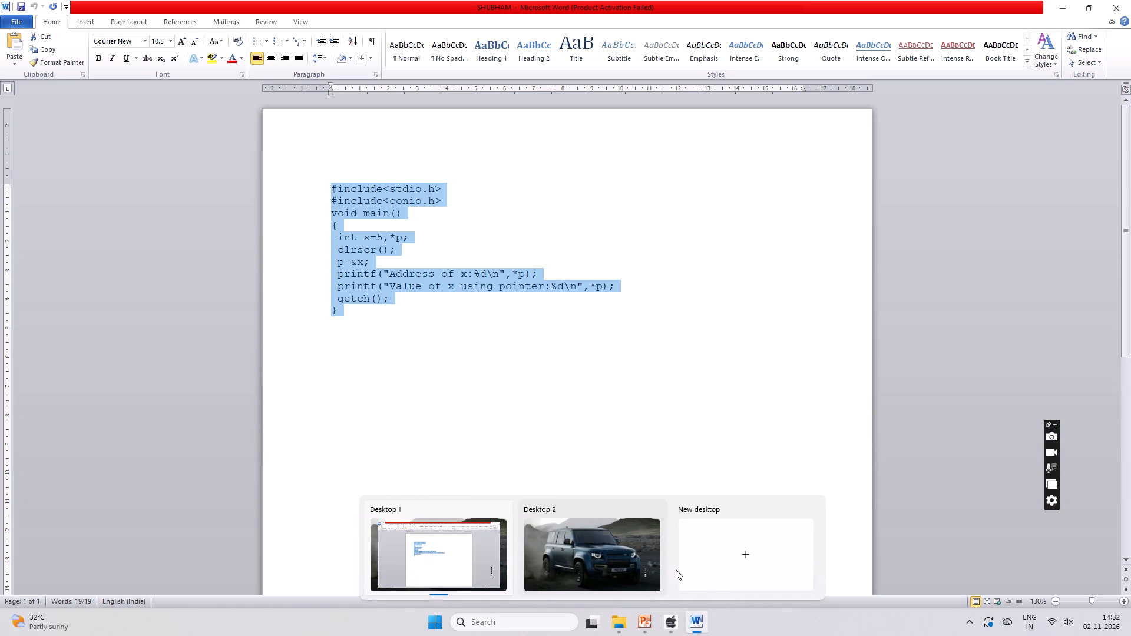
{"action": "left_click", "coordinate": [638, 632]}
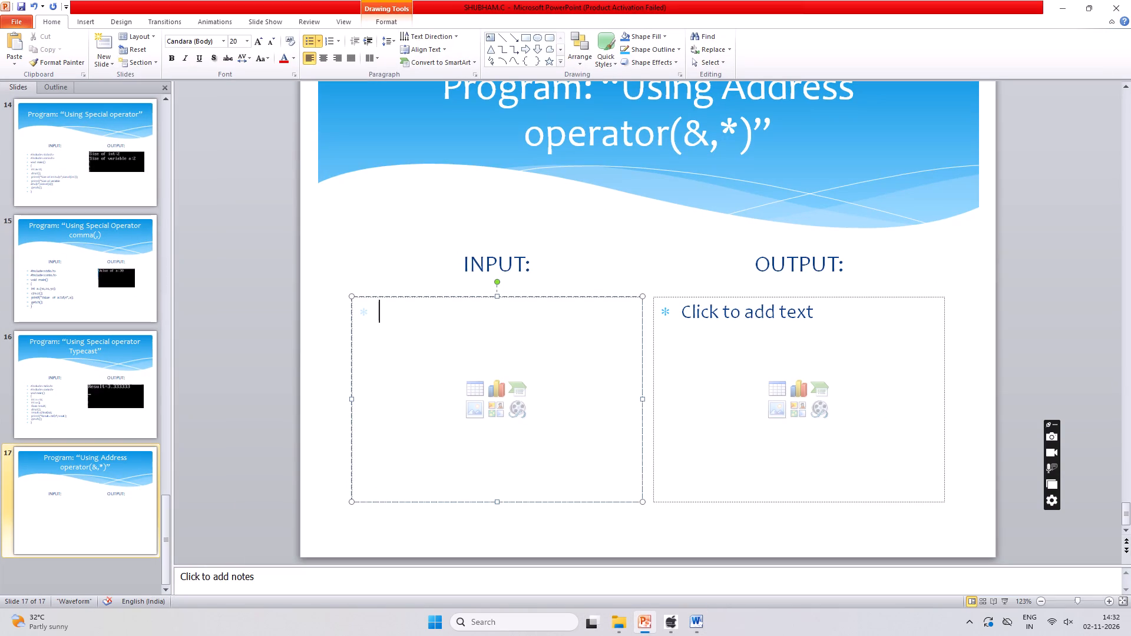
{"action": "right_click", "coordinate": [507, 303]}
{"action": "left_click", "coordinate": [578, 351]}
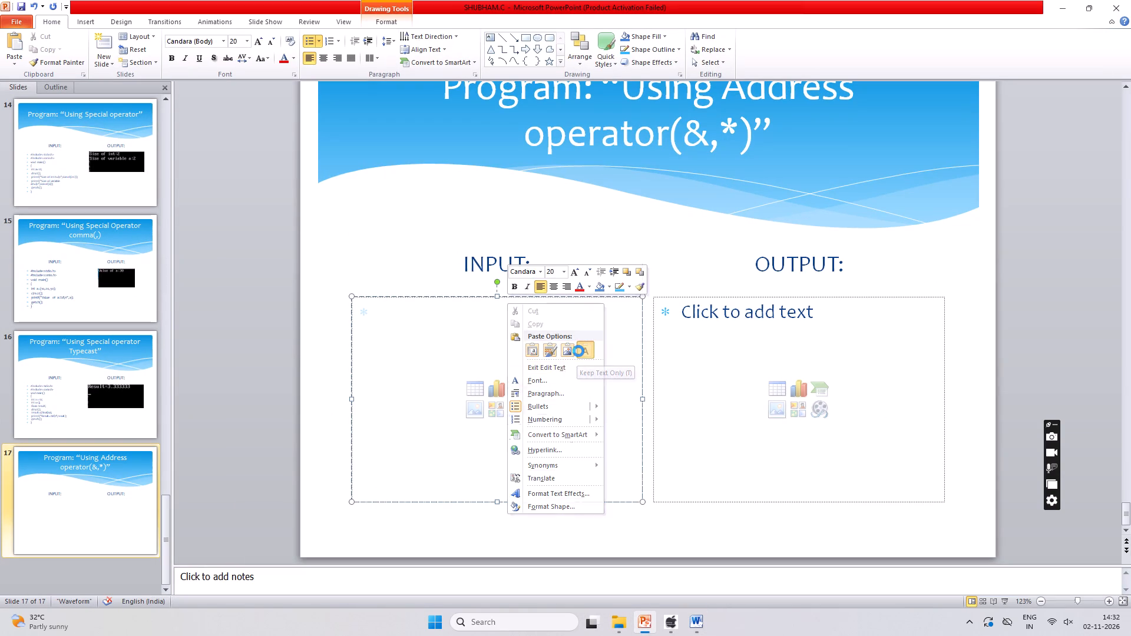
Insert the ADDRESS OPERATOR OUTPUT picture from the Screenshots folder into slide 17's OUTPUT placeholder.
{"action": "left_click", "coordinate": [722, 340]}
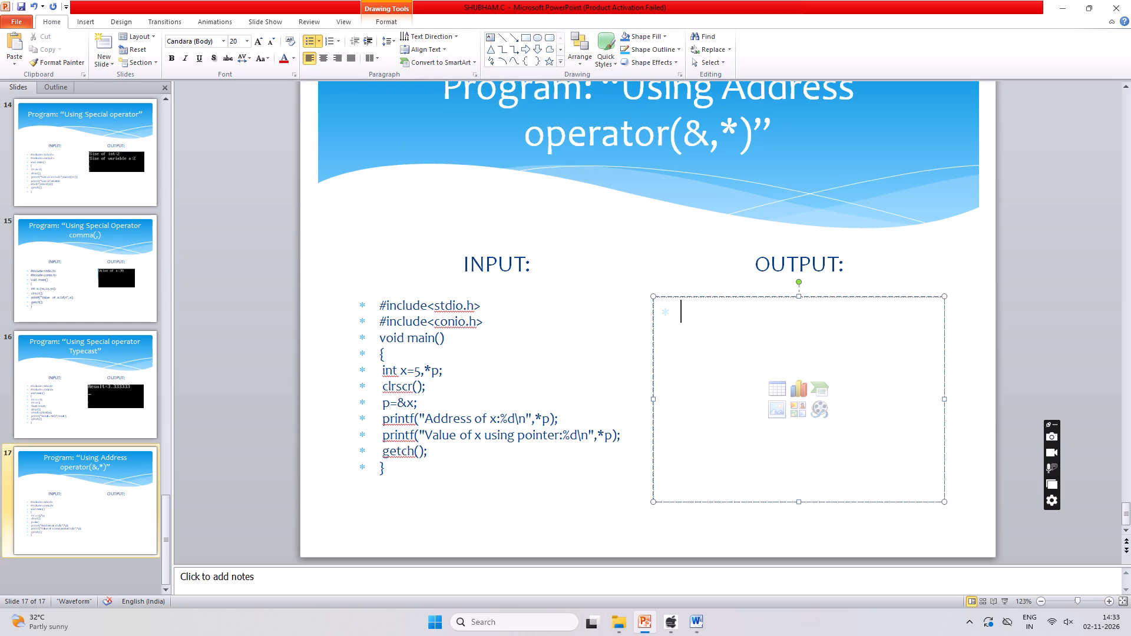
{"action": "left_click", "coordinate": [768, 411]}
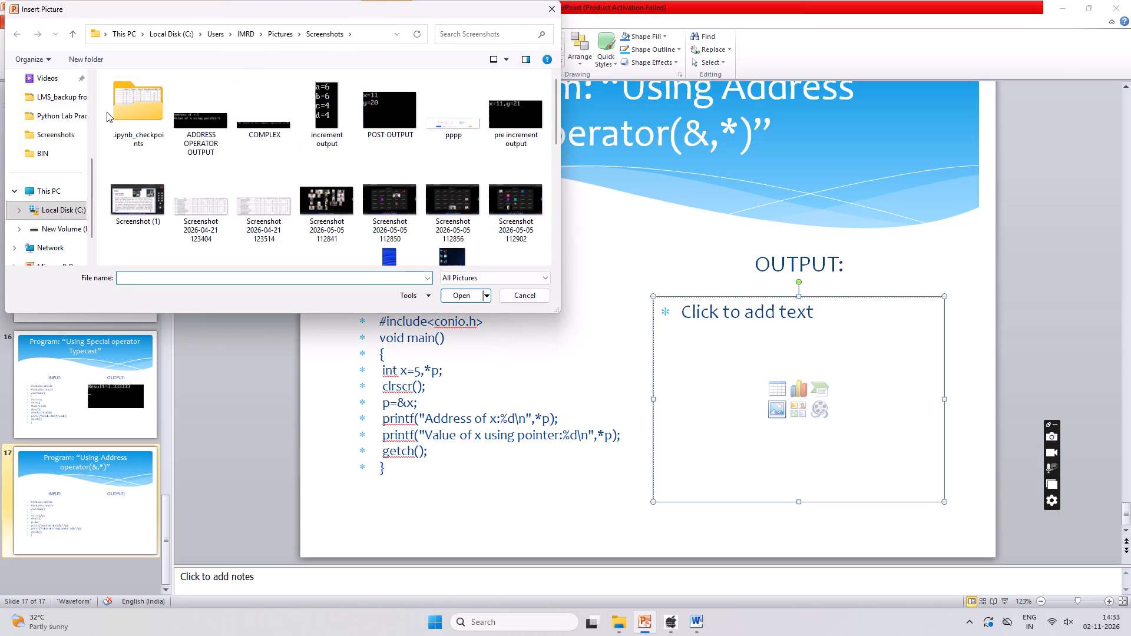
{"action": "left_click", "coordinate": [190, 125]}
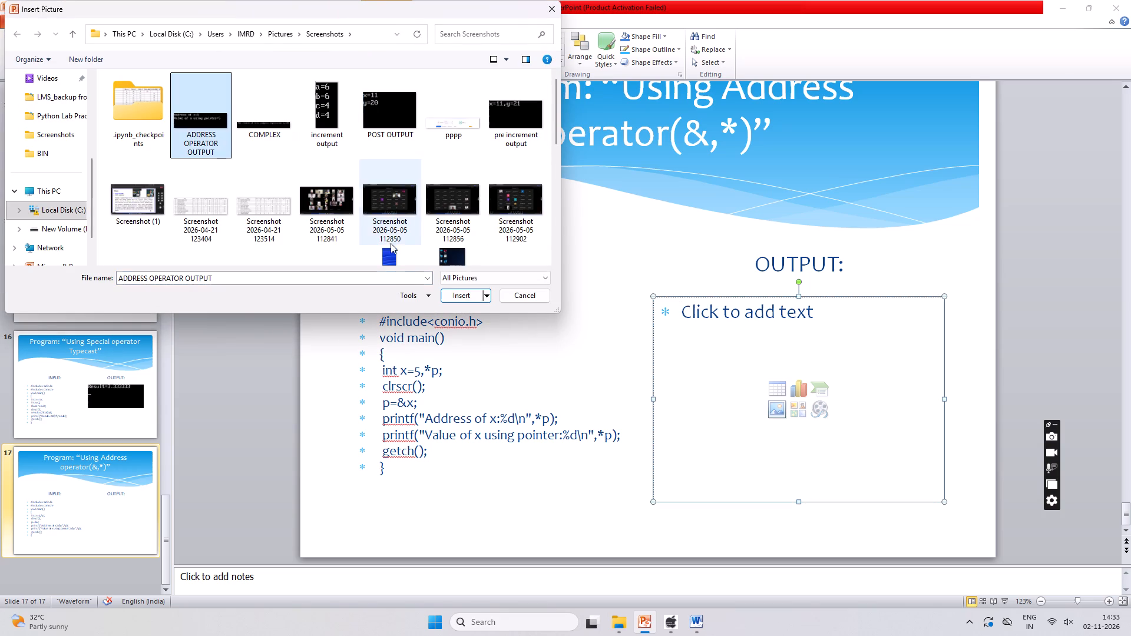
{"action": "left_click", "coordinate": [454, 293]}
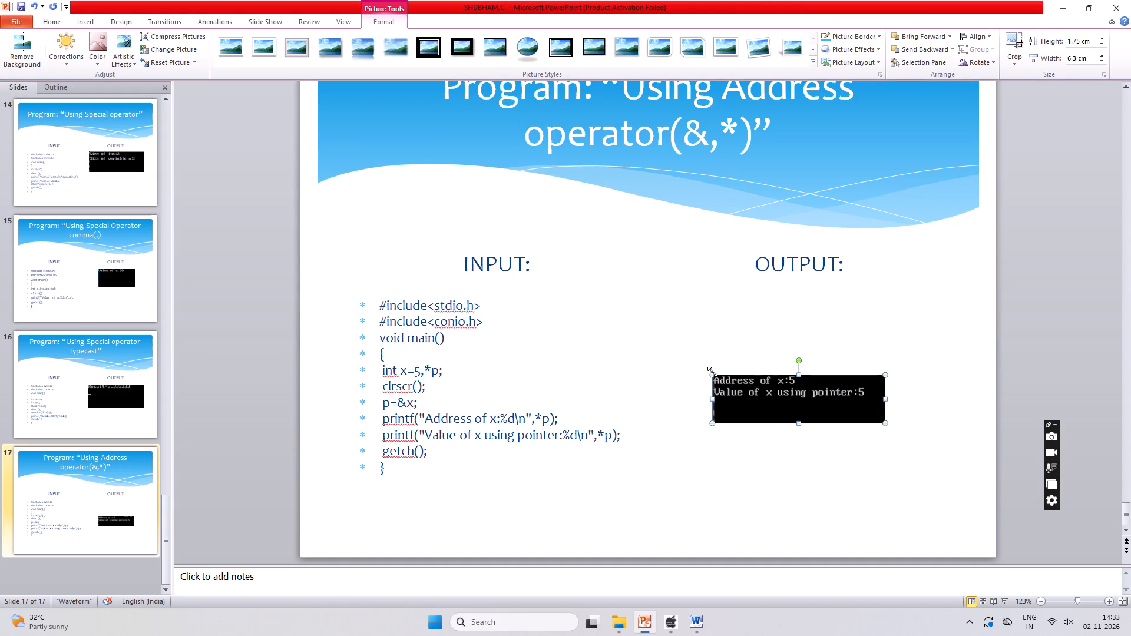
Resize the output picture to about 10.9 cm wide by 3 cm high and place it under the OUTPUT heading.
{"action": "left_click_drag", "start_coordinate": [712, 372], "coordinate": [647, 244]}
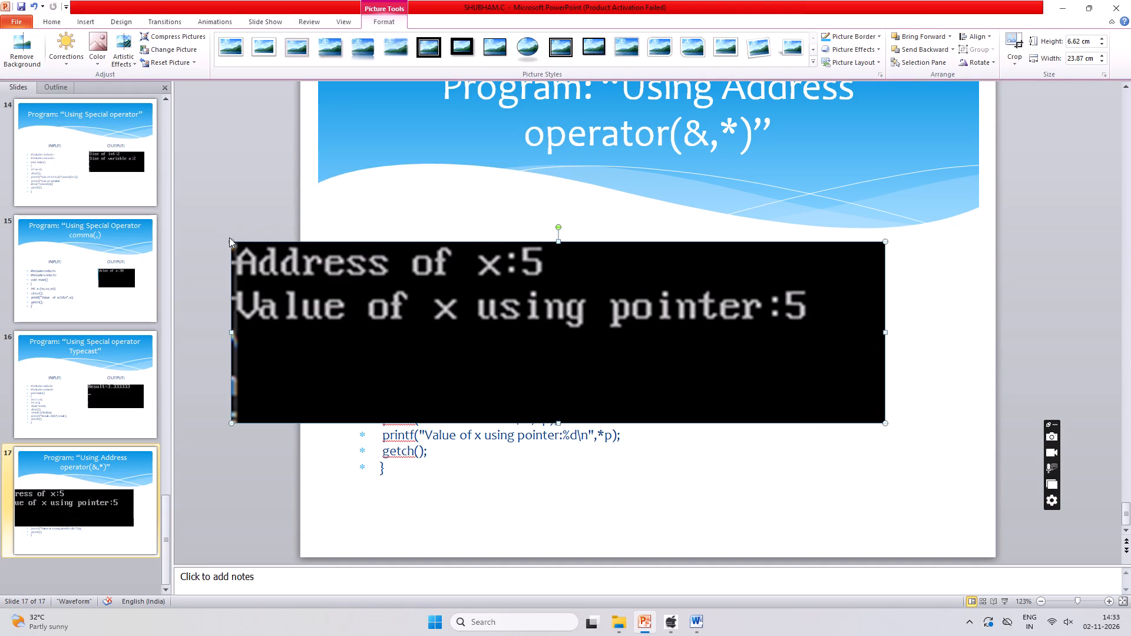
{"action": "left_click", "coordinate": [229, 237]}
{"action": "left_click", "coordinate": [242, 247]}
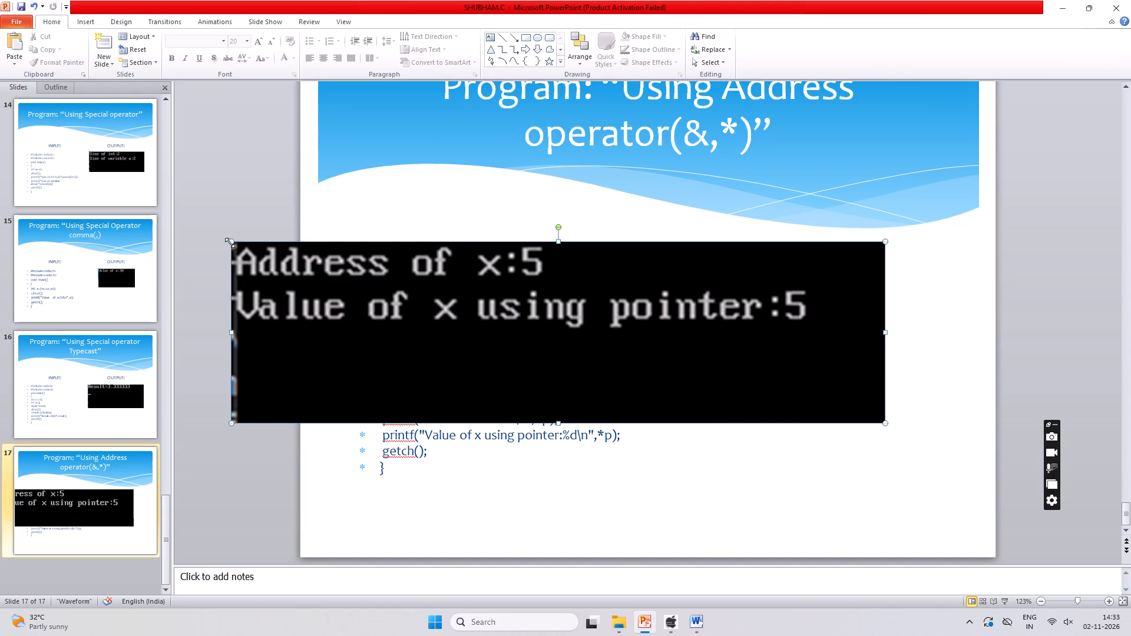
{"action": "left_click_drag", "start_coordinate": [230, 243], "coordinate": [371, 269]}
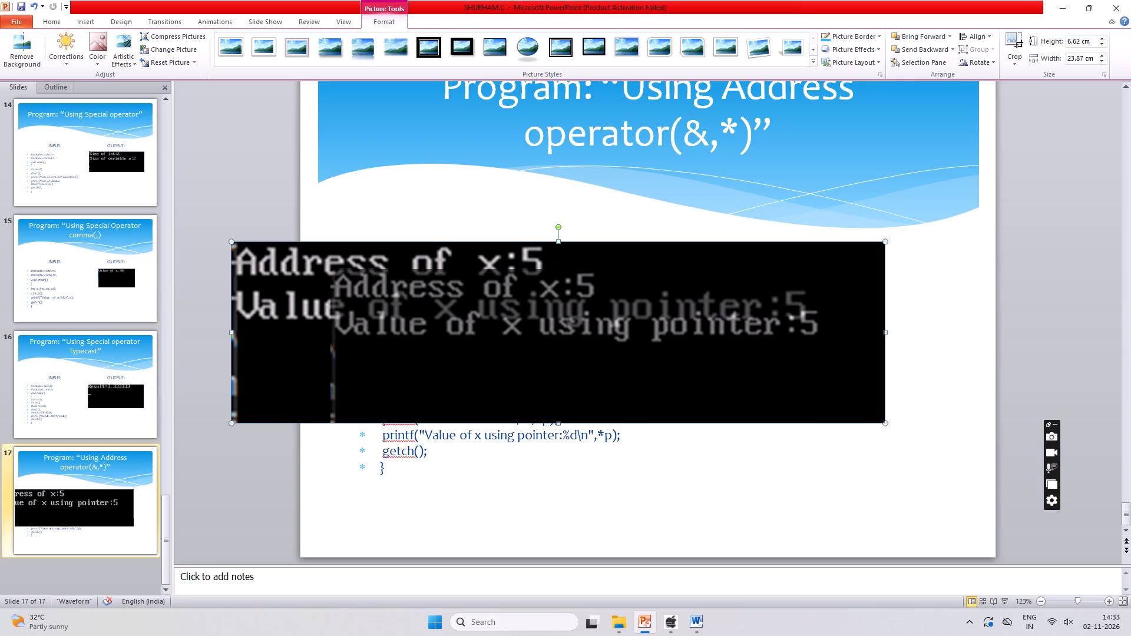
{"action": "left_click_drag", "start_coordinate": [371, 269], "coordinate": [520, 283]}
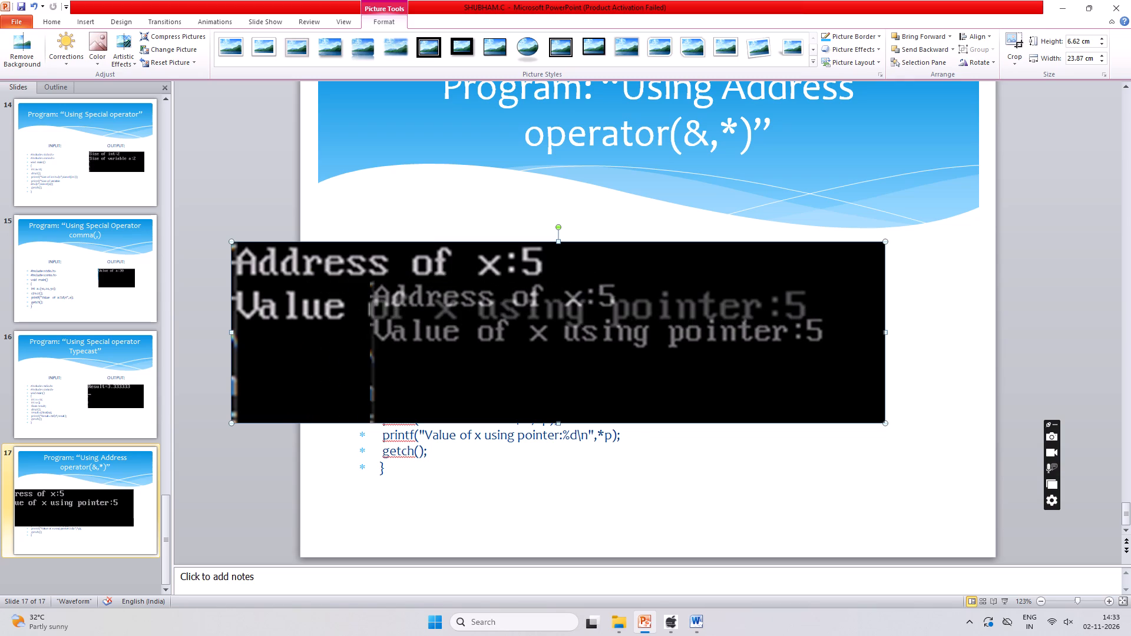
{"action": "left_click_drag", "start_coordinate": [520, 283], "coordinate": [626, 276]}
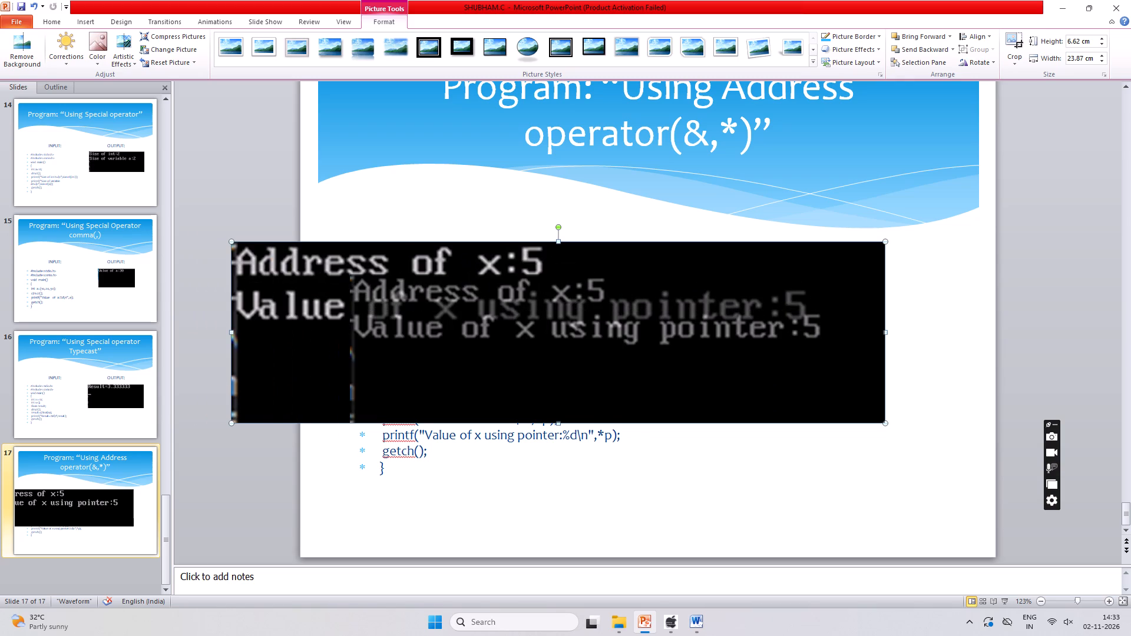
{"action": "left_click_drag", "start_coordinate": [626, 276], "coordinate": [626, 276]}
{"action": "left_click_drag", "start_coordinate": [657, 352], "coordinate": [772, 350]}
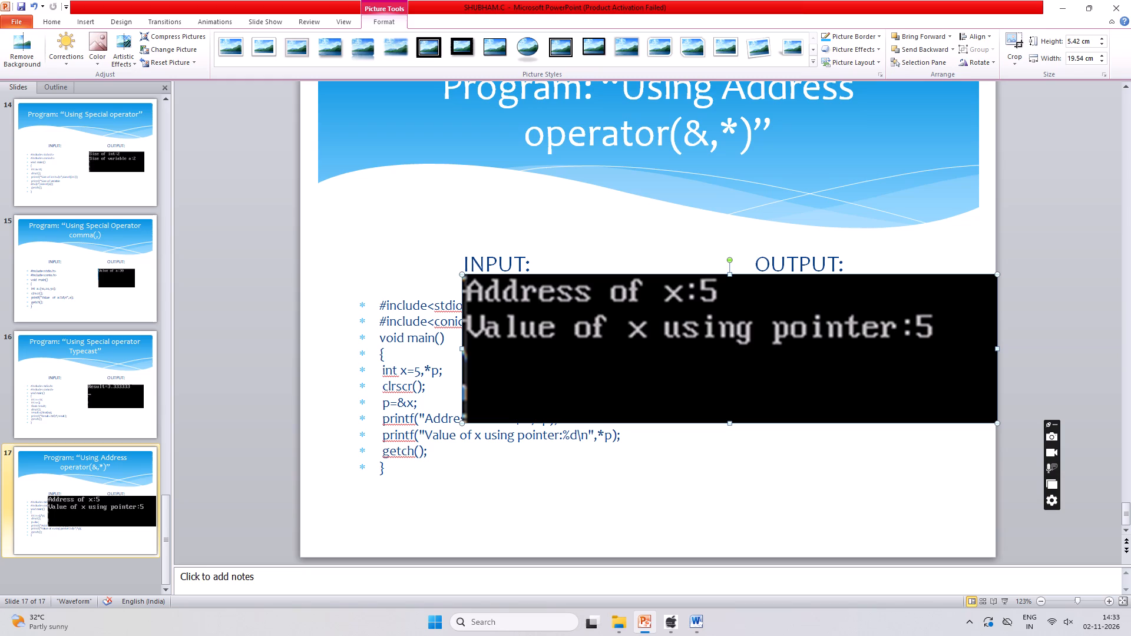
{"action": "left_click_drag", "start_coordinate": [464, 276], "coordinate": [582, 300]}
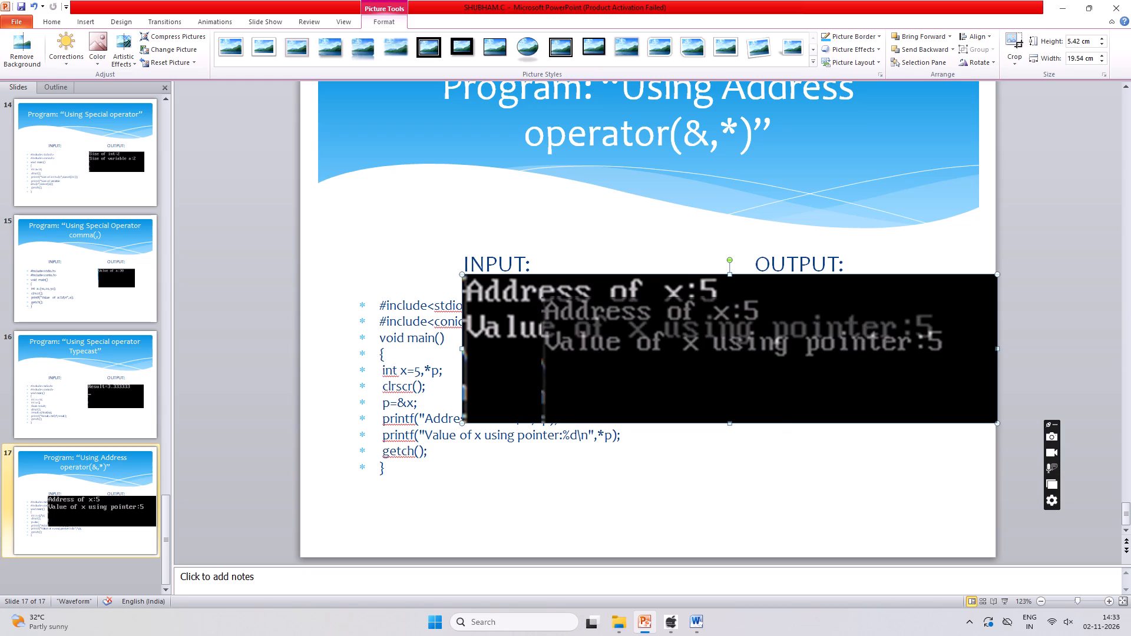
{"action": "left_click_drag", "start_coordinate": [582, 300], "coordinate": [584, 300]}
{"action": "left_click_drag", "start_coordinate": [644, 317], "coordinate": [613, 313]}
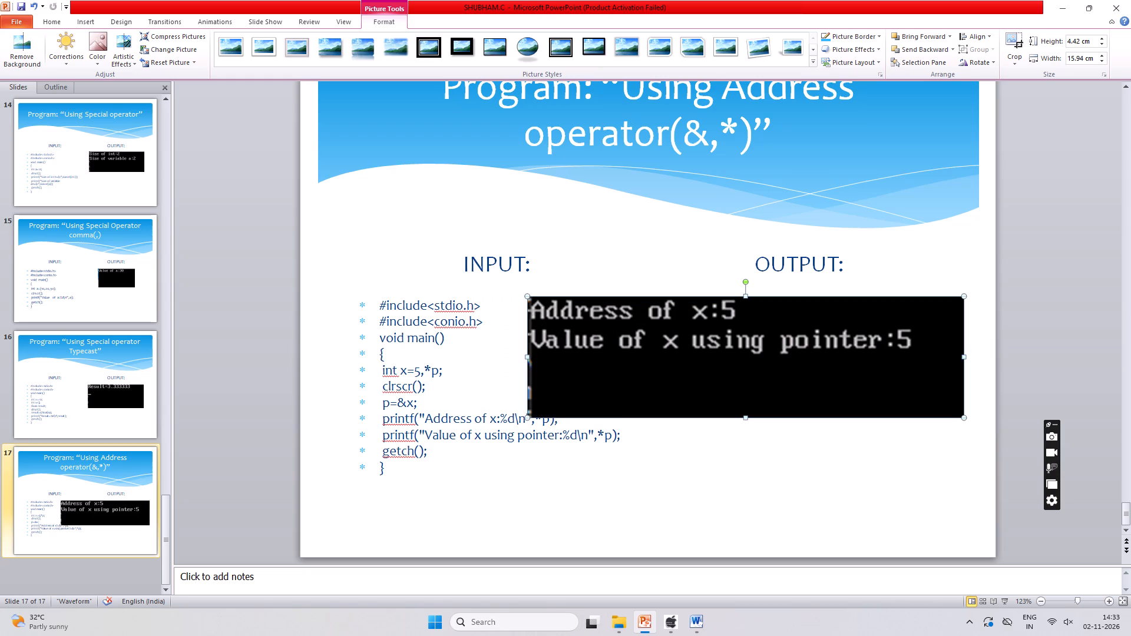
{"action": "left_click_drag", "start_coordinate": [528, 294], "coordinate": [529, 294]}
{"action": "left_click_drag", "start_coordinate": [529, 294], "coordinate": [548, 300]}
{"action": "left_click_drag", "start_coordinate": [544, 300], "coordinate": [727, 336]}
{"action": "left_click_drag", "start_coordinate": [824, 379], "coordinate": [824, 347]}
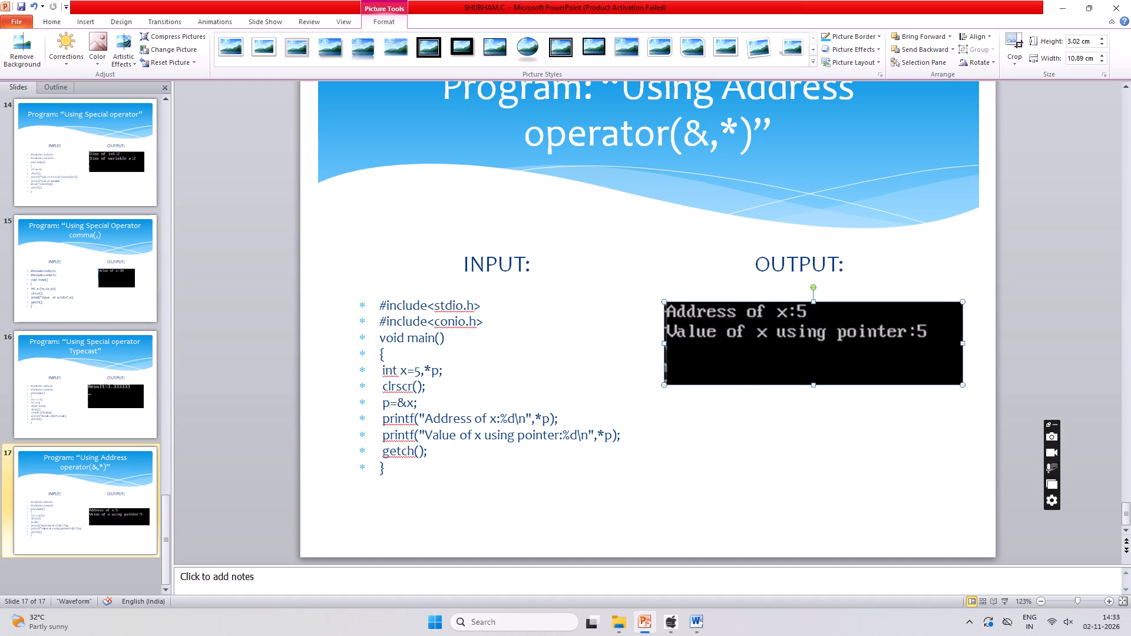
Nudge the output picture slightly up and to the left under the OUTPUT heading, and deselect it.
{"action": "key", "text": "Up"}
{"action": "key", "text": "Up"}
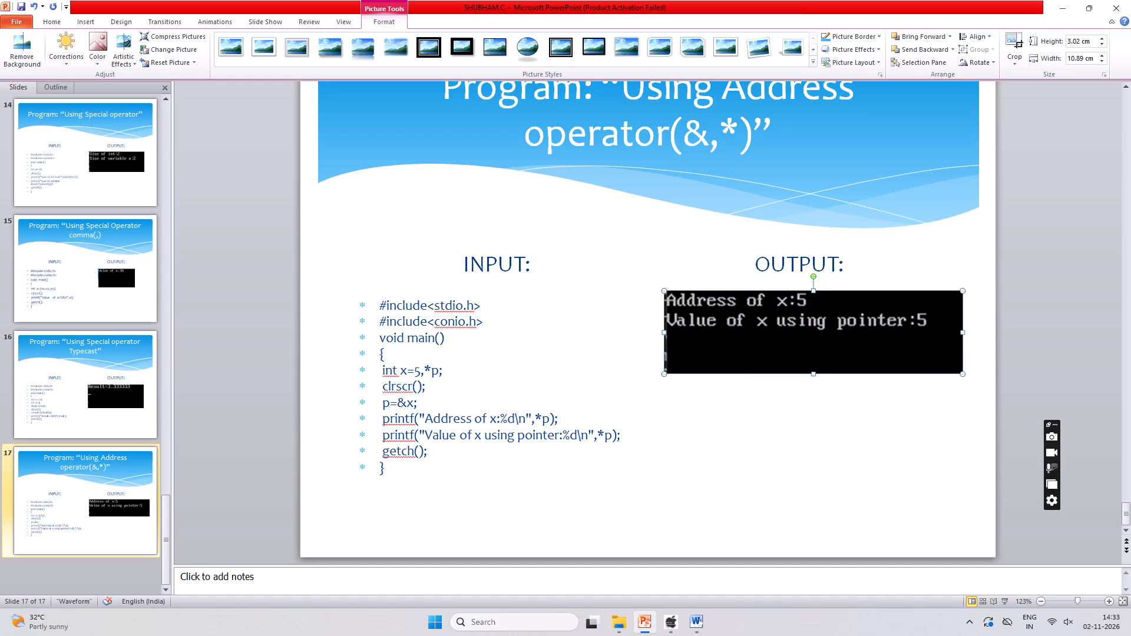
{"action": "key", "text": "Left"}
{"action": "key", "text": "Left"}
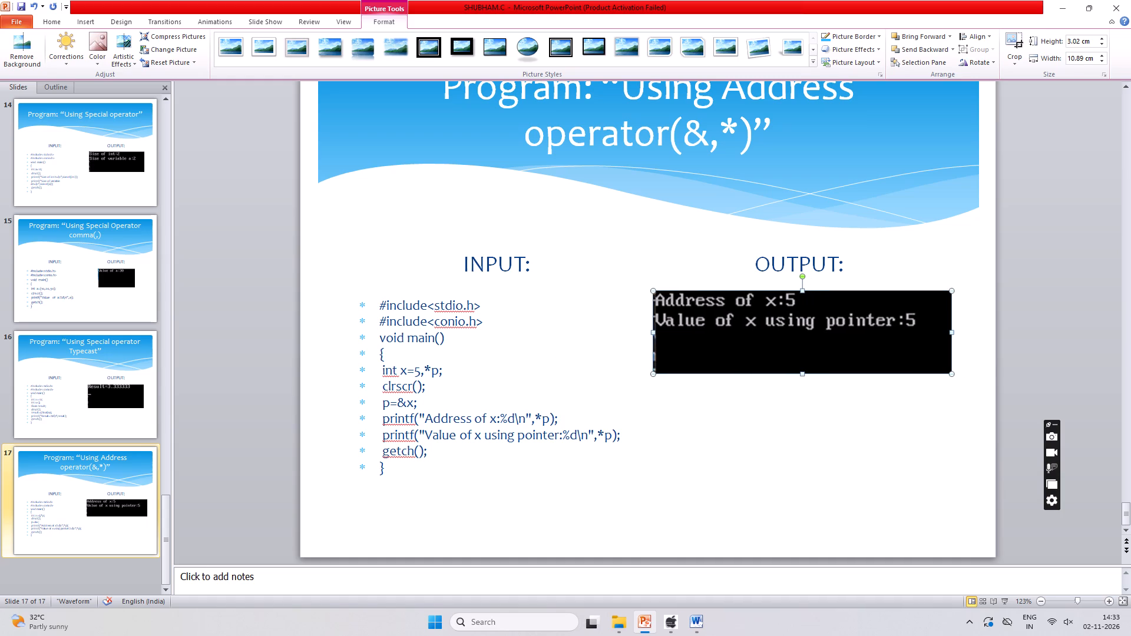
{"action": "key", "text": "Right"}
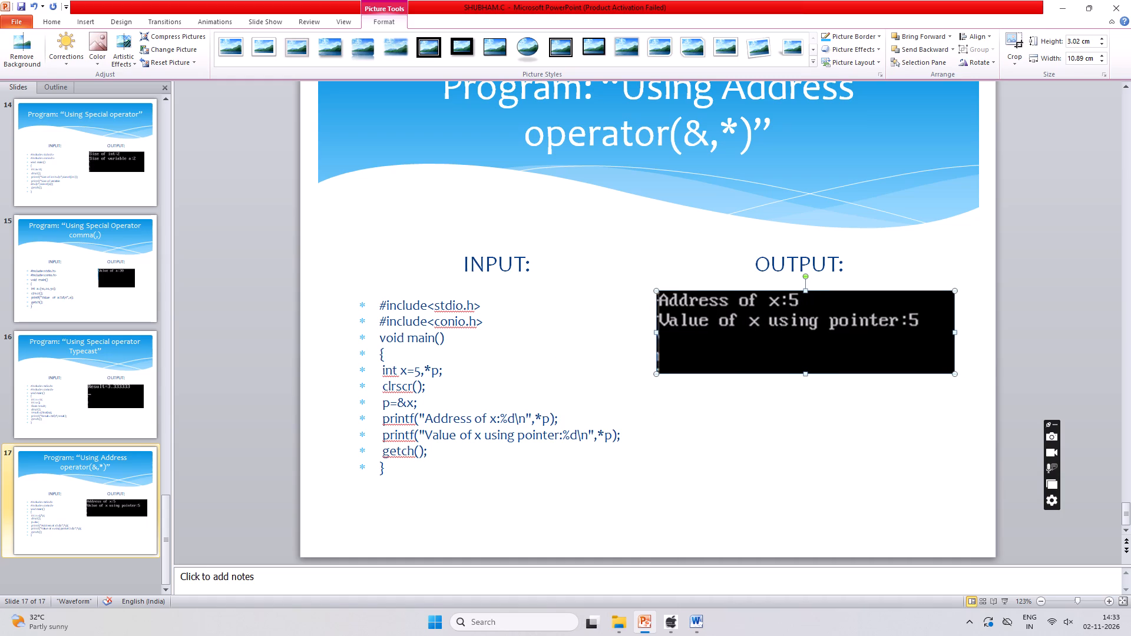
{"action": "left_click_drag", "start_coordinate": [213, 115], "coordinate": [219, 115]}
Add slide 18 after slide 17 using the layout with a title, two headings and two content placeholders.
{"action": "left_click", "coordinate": [46, 18]}
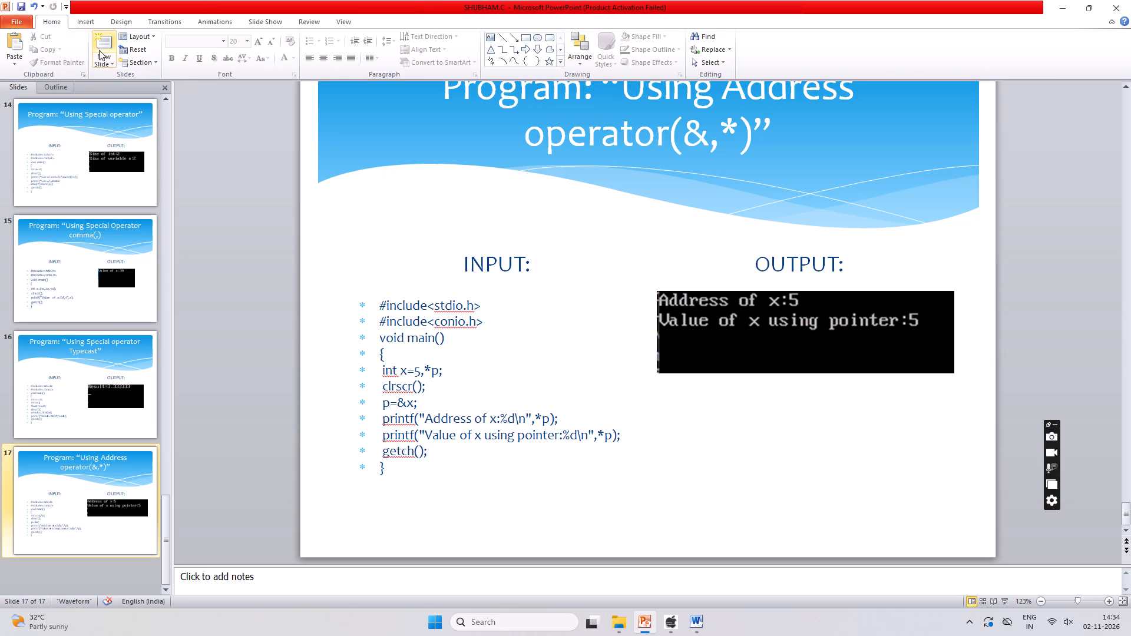
{"action": "left_click", "coordinate": [104, 64]}
{"action": "left_click", "coordinate": [161, 164]}
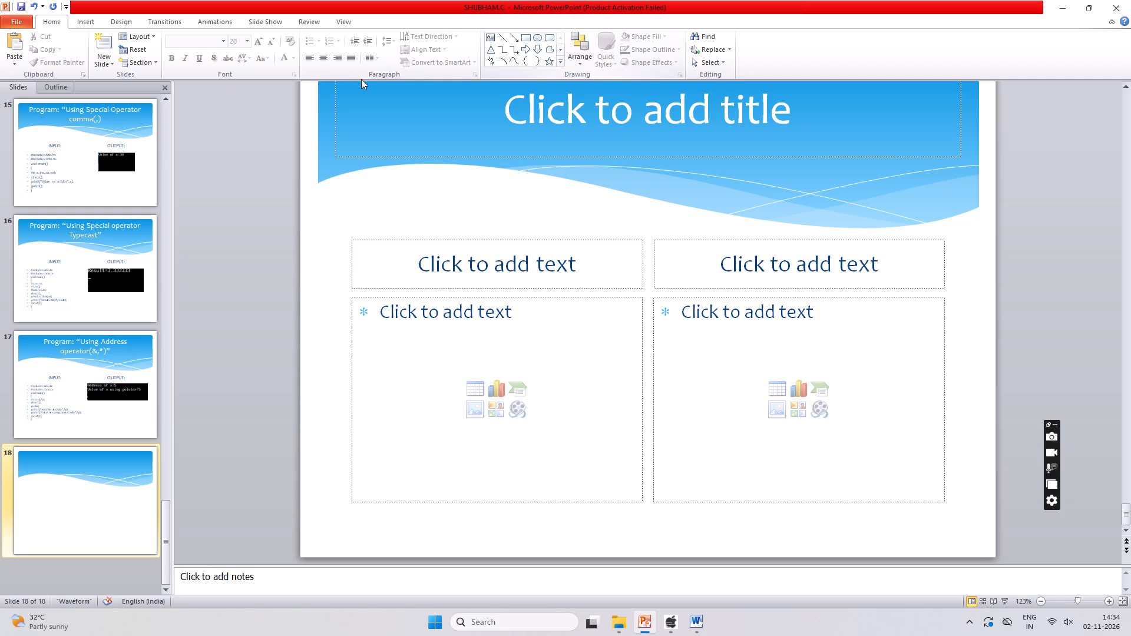
Enter the title Program: “Using Conditional Statement” on slide 18.
{"action": "left_click", "coordinate": [514, 98]}
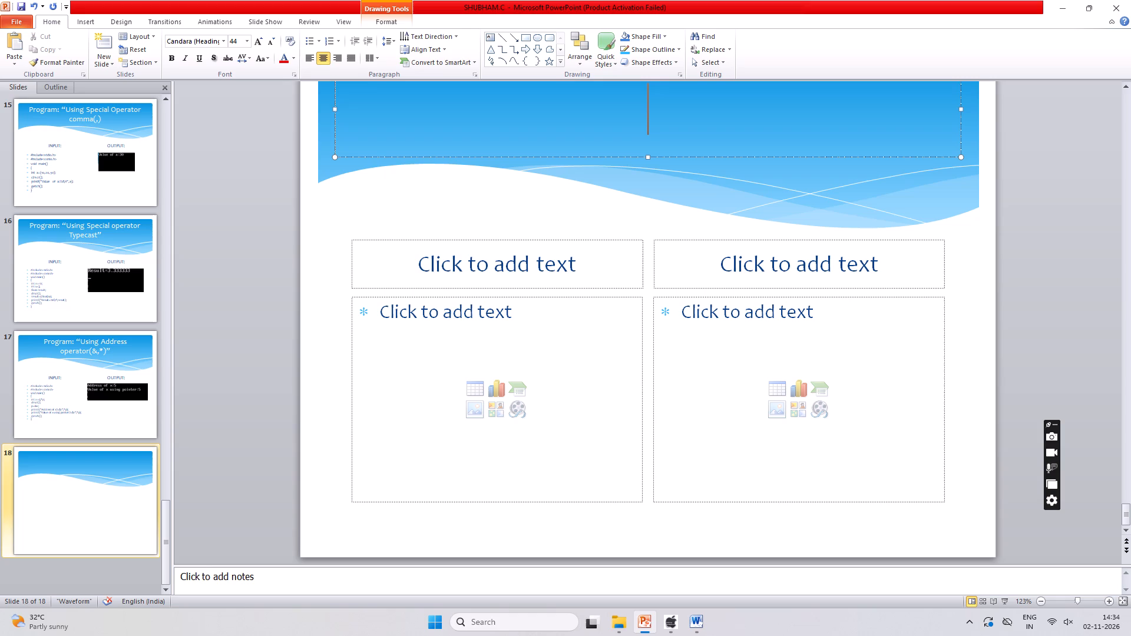
{"action": "key", "text": "shift+p"}
{"action": "type", "text": "rogram"}
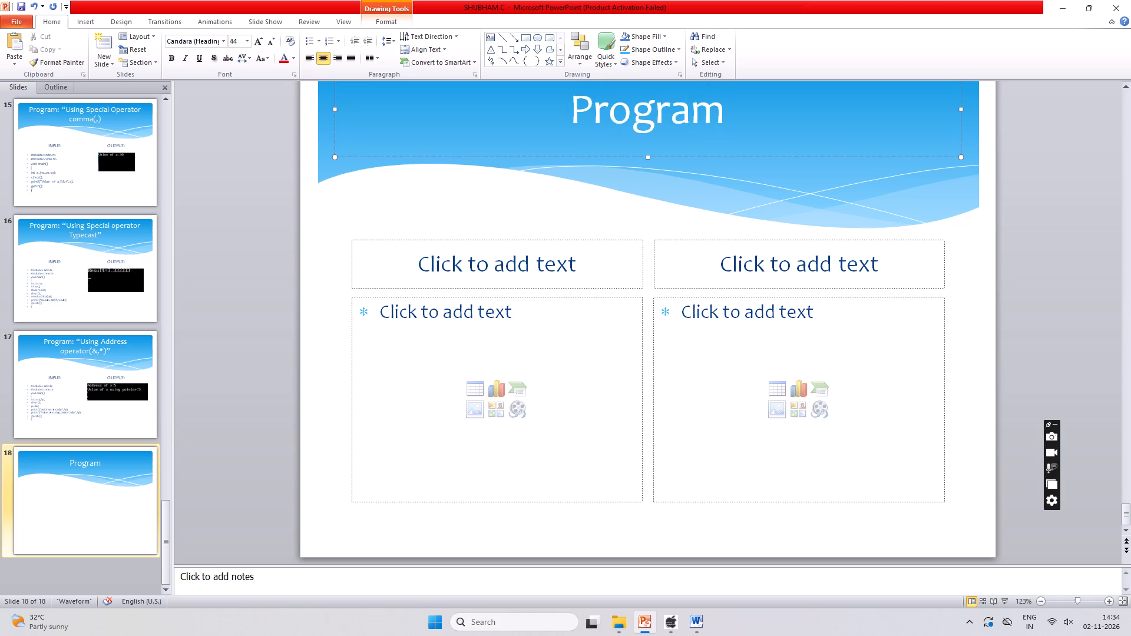
{"action": "key", "text": "shift+colon"}
{"action": "key", "text": "space"}
{"action": "type", "text": "\""}
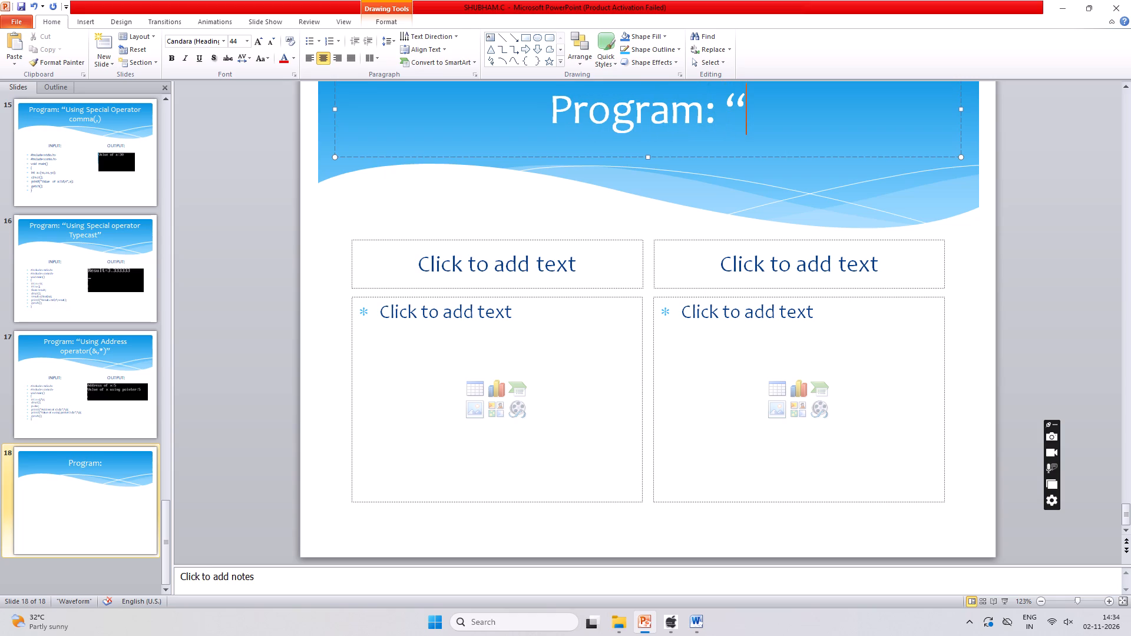
{"action": "type", "text": "Using"}
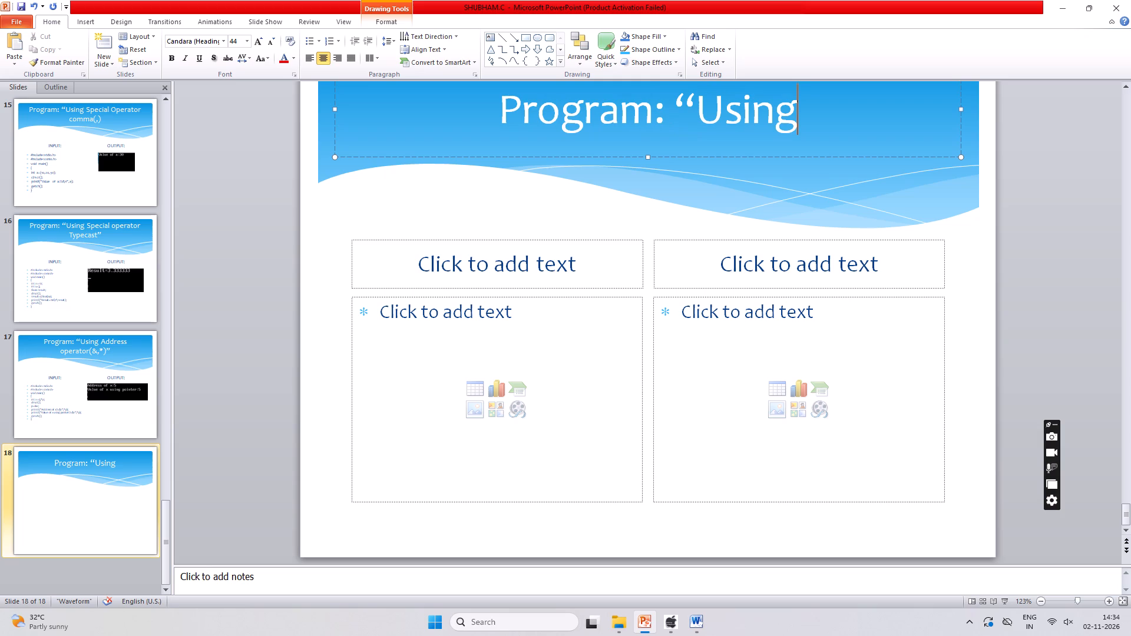
{"action": "key", "text": "space"}
{"action": "type", "text": "Co"}
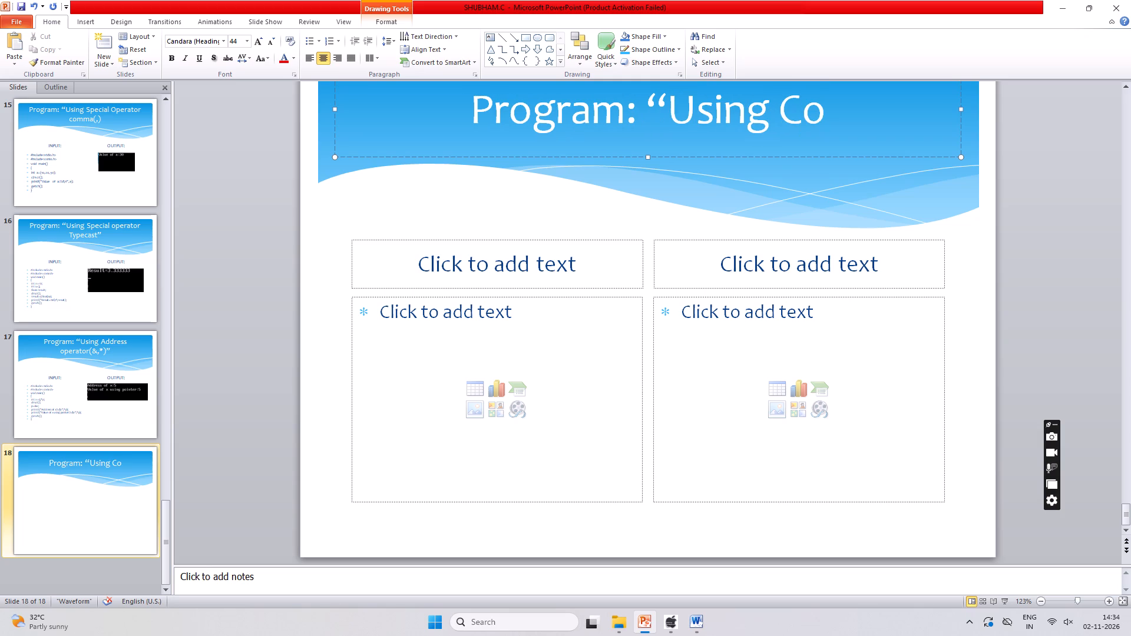
{"action": "type", "text": "nditiona"}
{"action": "key", "text": "l"}
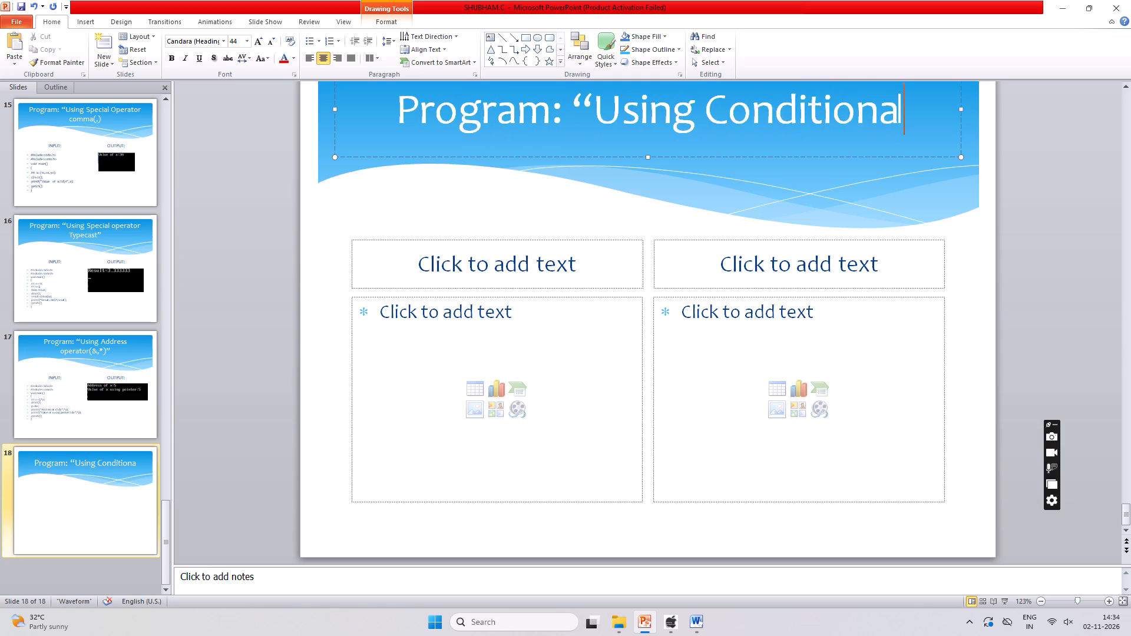
{"action": "key", "text": "space"}
{"action": "type", "text": "Stae"}
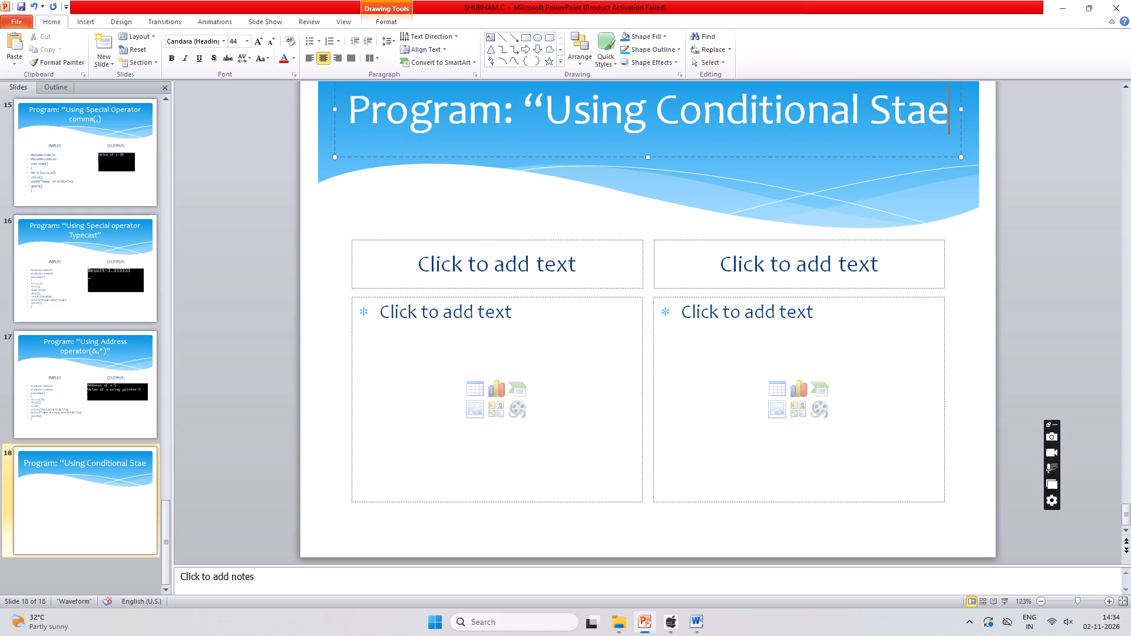
{"action": "key", "text": "BackSpace"}
{"action": "type", "text": "tement"}
{"action": "key", "text": "shift+quotedbl"}
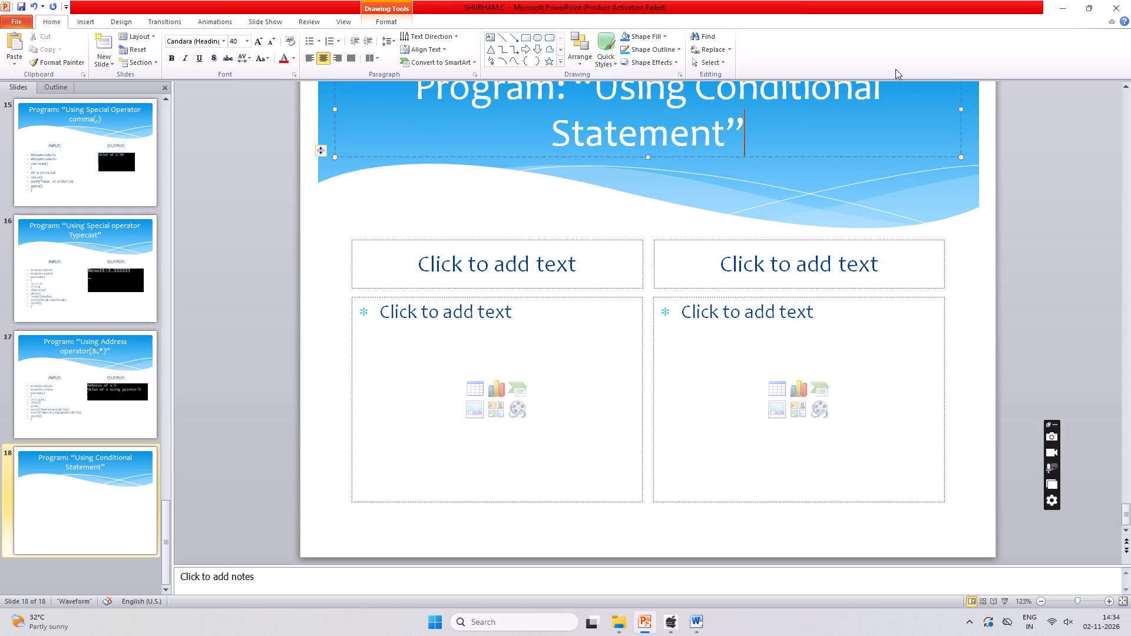
Fill slide 18's two heading placeholders with INPUT: for the first column and OUTPUT: for the second.
{"action": "left_click", "coordinate": [475, 253]}
{"action": "type", "text": "INPUT"}
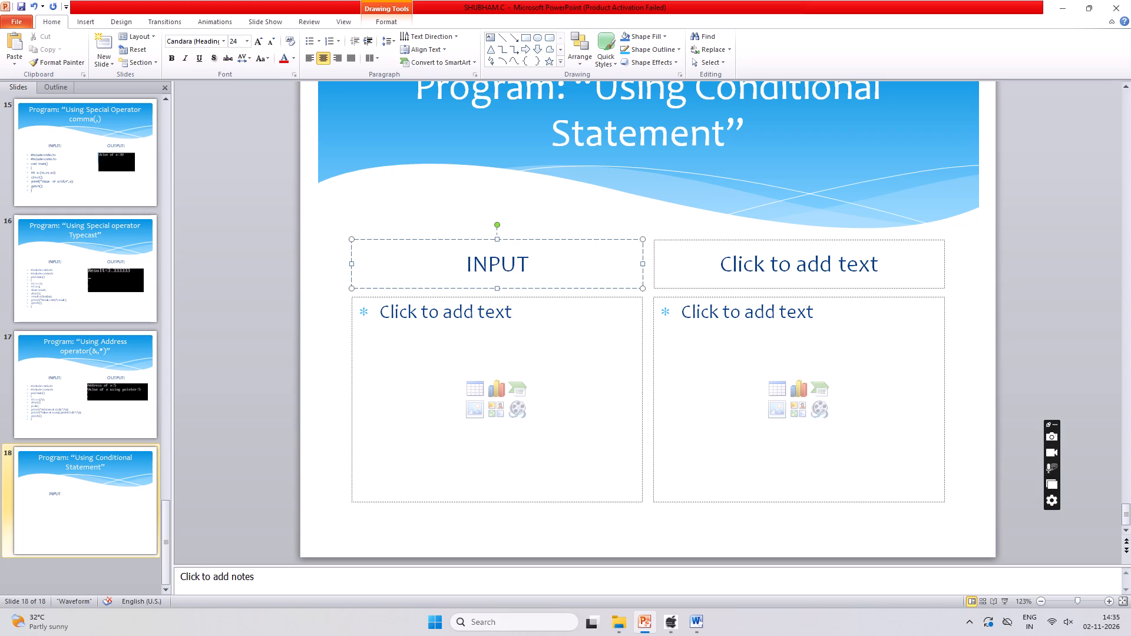
{"action": "key", "text": "shift+colon"}
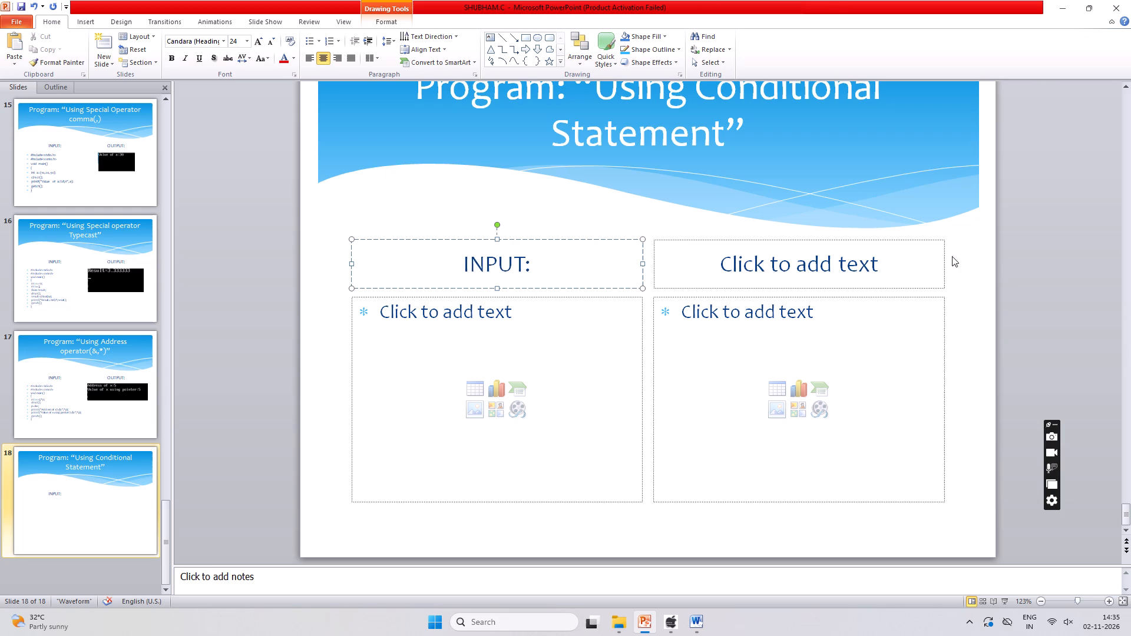
{"action": "left_click", "coordinate": [928, 260]}
{"action": "type", "text": "OUT"}
{"action": "type", "text": "PY"}
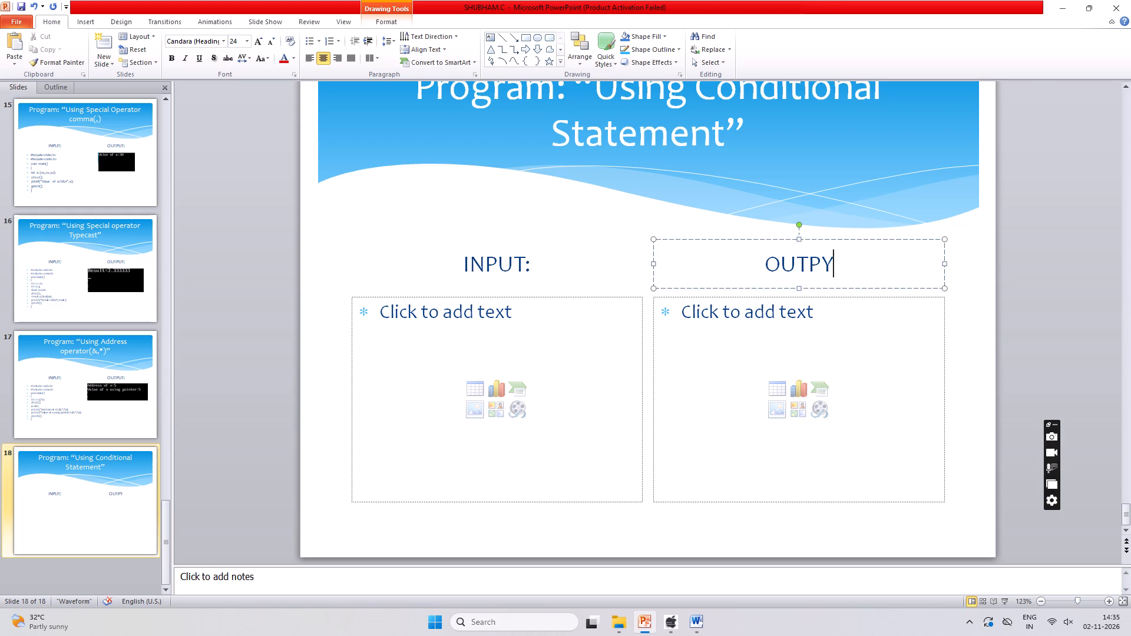
{"action": "key", "text": "BackSpace"}
{"action": "type", "text": "UT"}
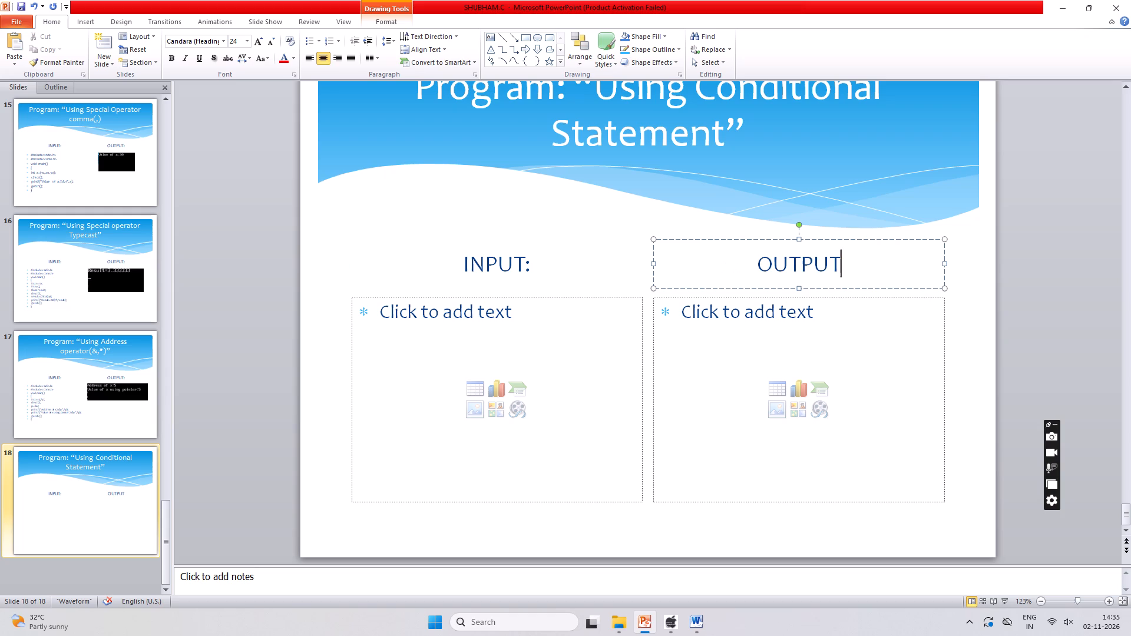
{"action": "key", "text": "shift+colon"}
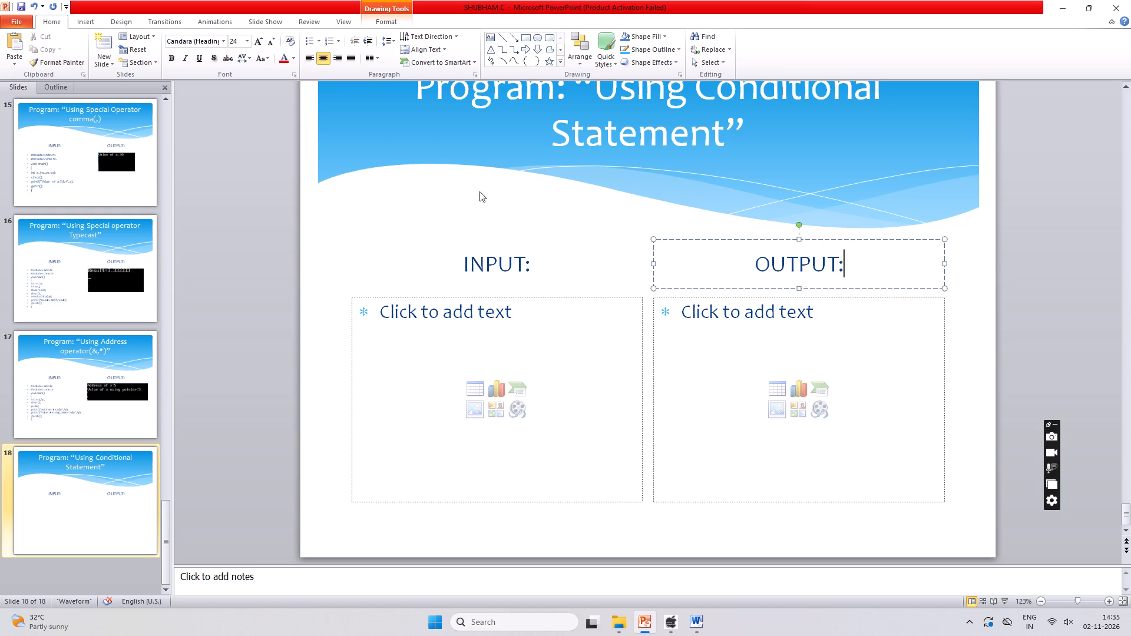
Switch to the Turbo C editor in DOSBox, minimizing the other open windows, and show it full screen.
{"action": "left_click", "coordinate": [439, 312]}
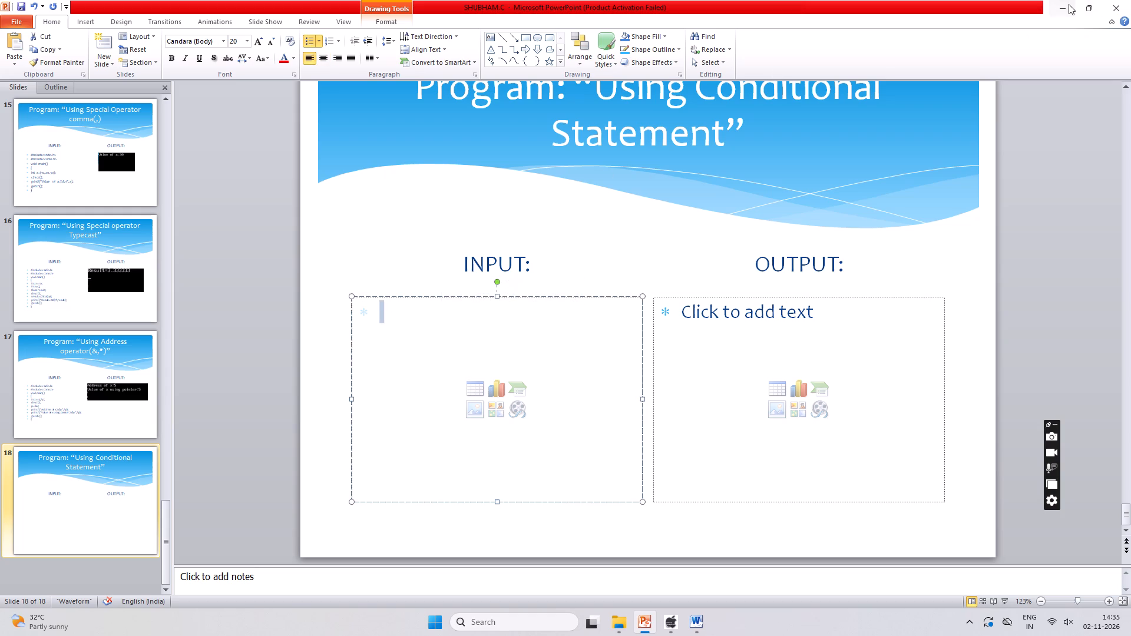
{"action": "left_click", "coordinate": [1069, 4]}
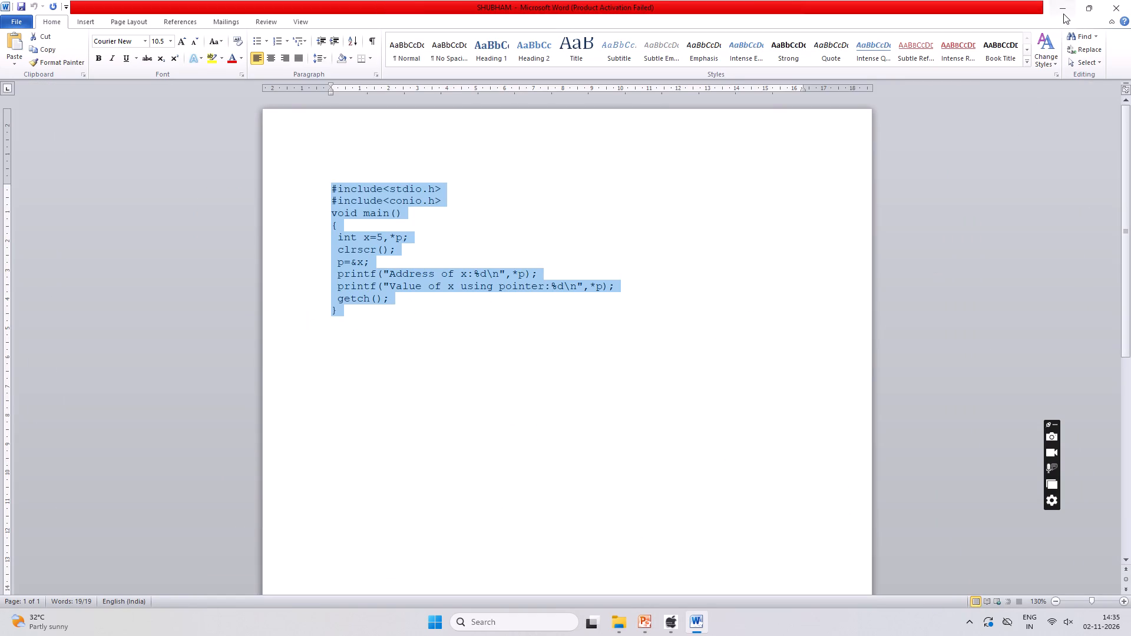
{"action": "left_click", "coordinate": [1063, 14]}
{"action": "left_click", "coordinate": [1069, 2]}
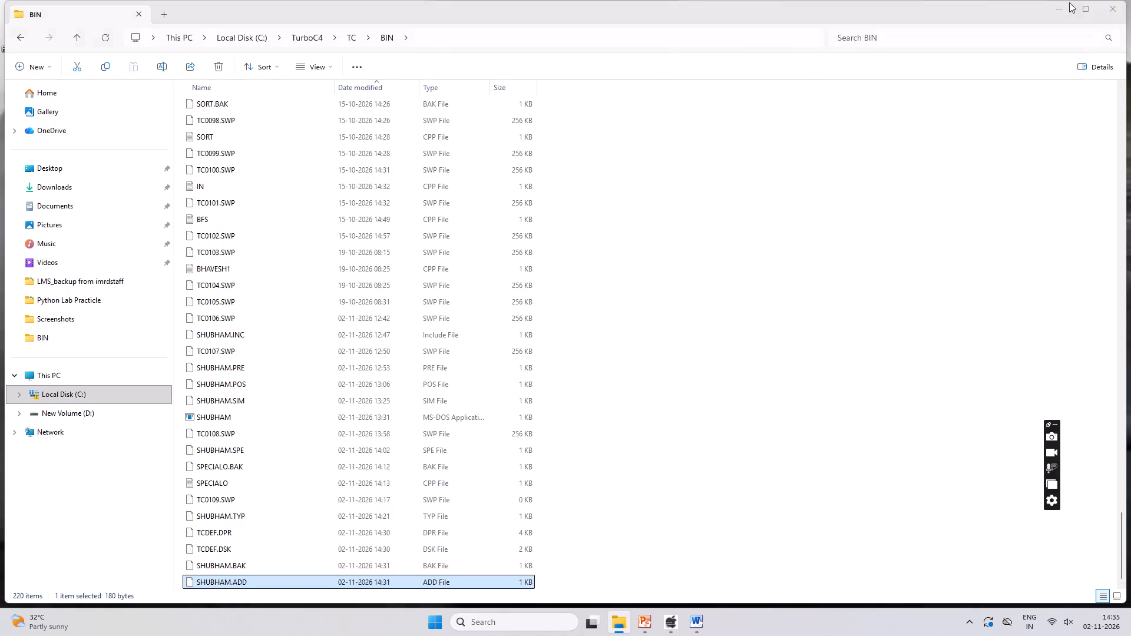
{"action": "left_click", "coordinate": [667, 619]}
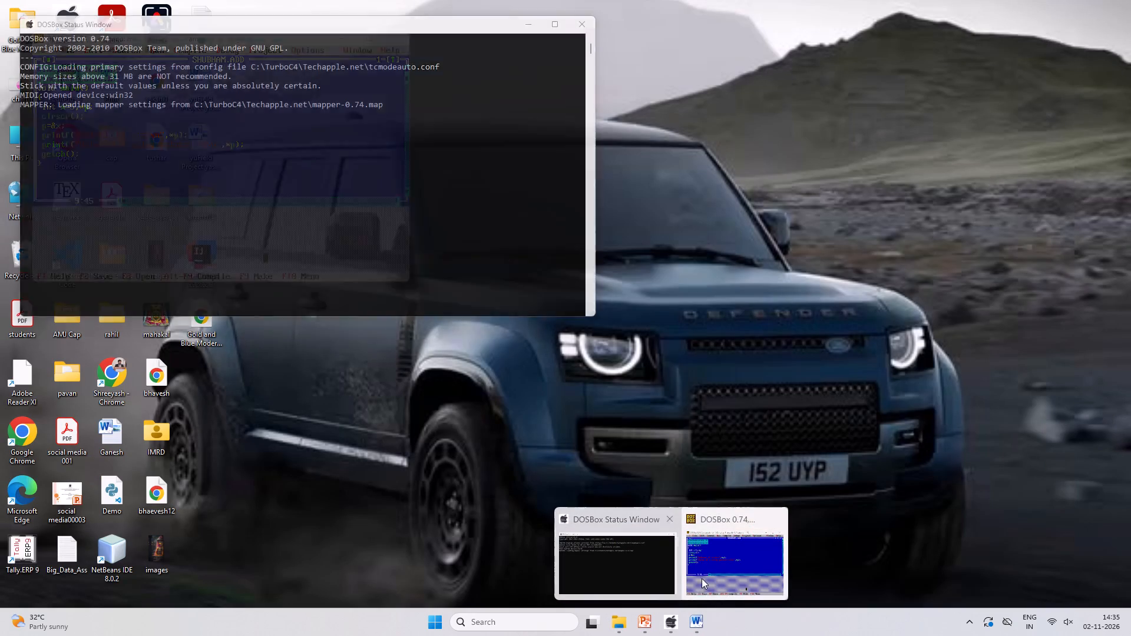
{"action": "left_click", "coordinate": [711, 591]}
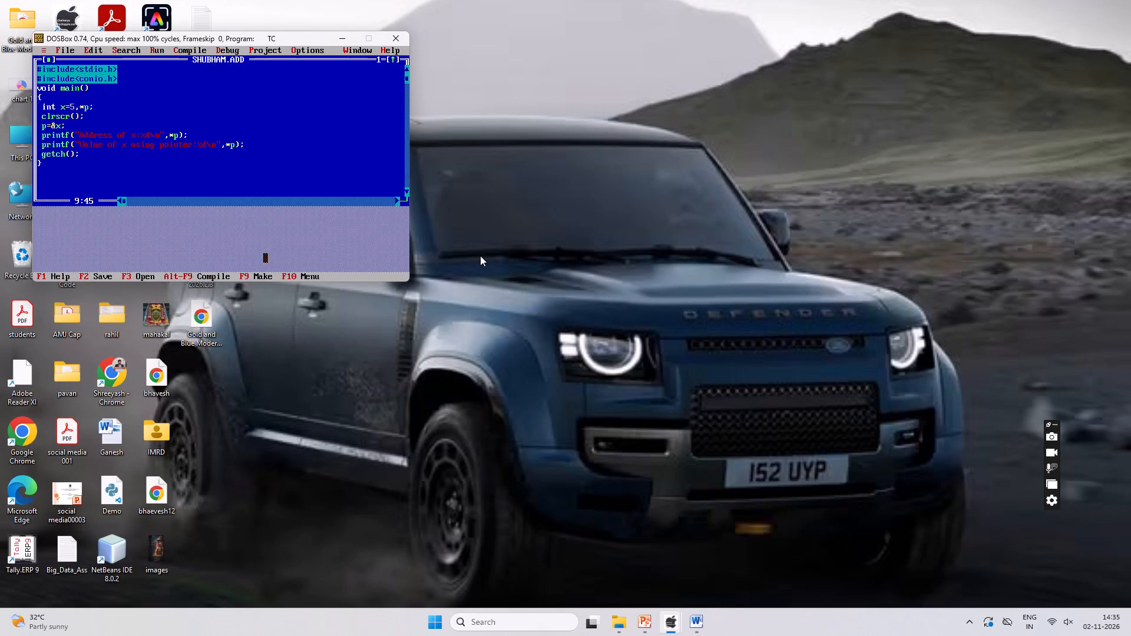
{"action": "key", "text": "ctrl+alt+Return"}
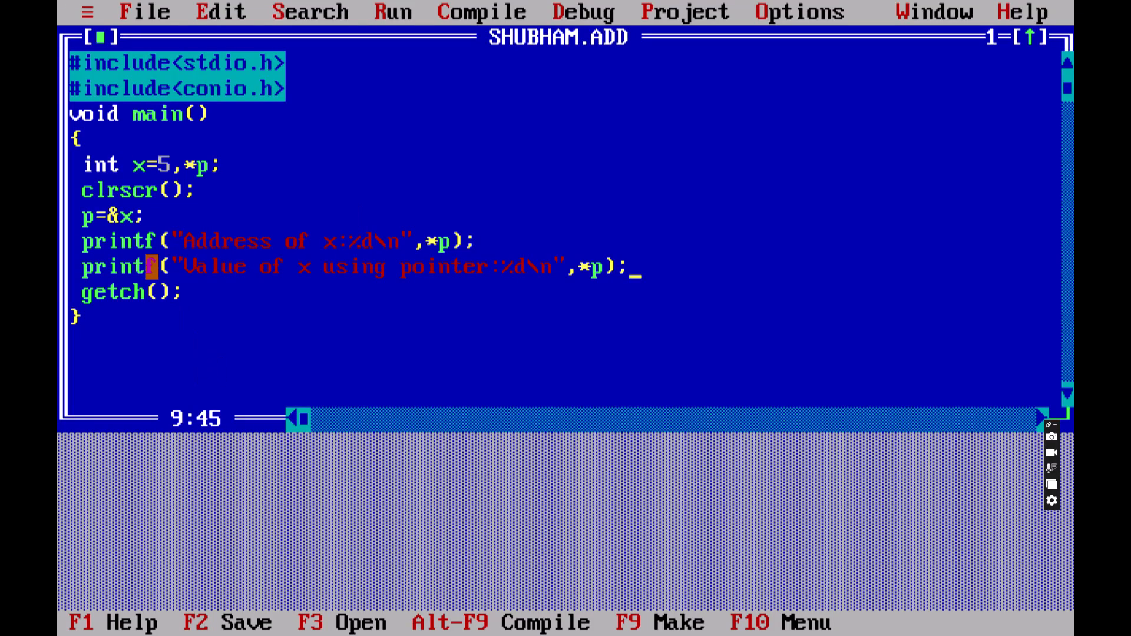
Delete the old code in main from x=5,*p; through getch();, keeping the int keyword and the closing brace.
{"action": "left_click", "coordinate": [565, 318]}
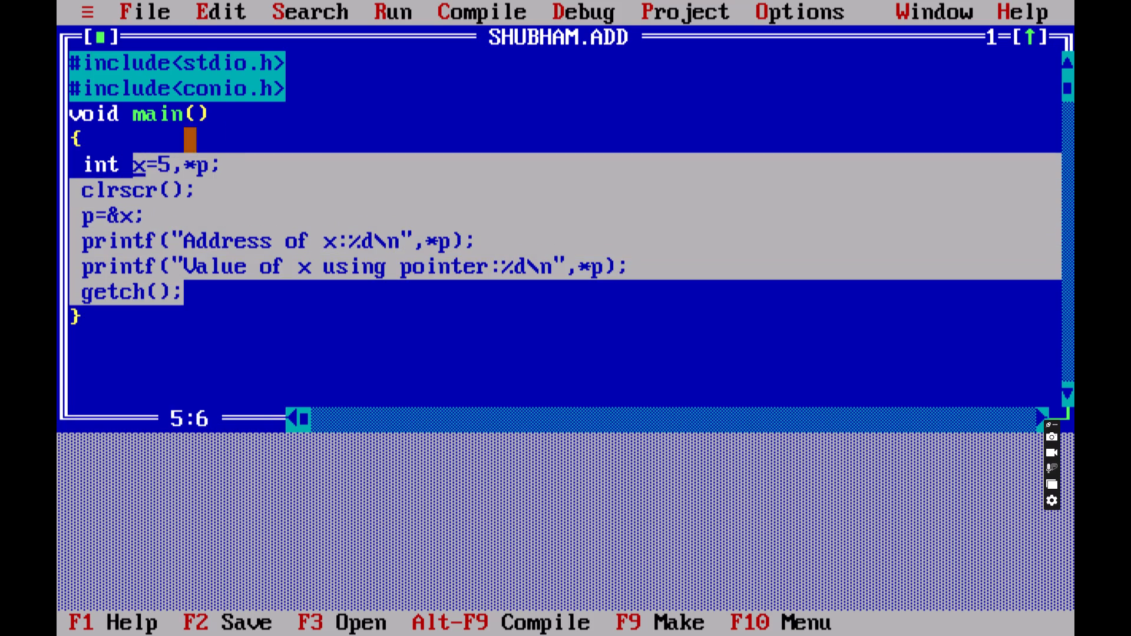
{"action": "left_click", "coordinate": [565, 318]}
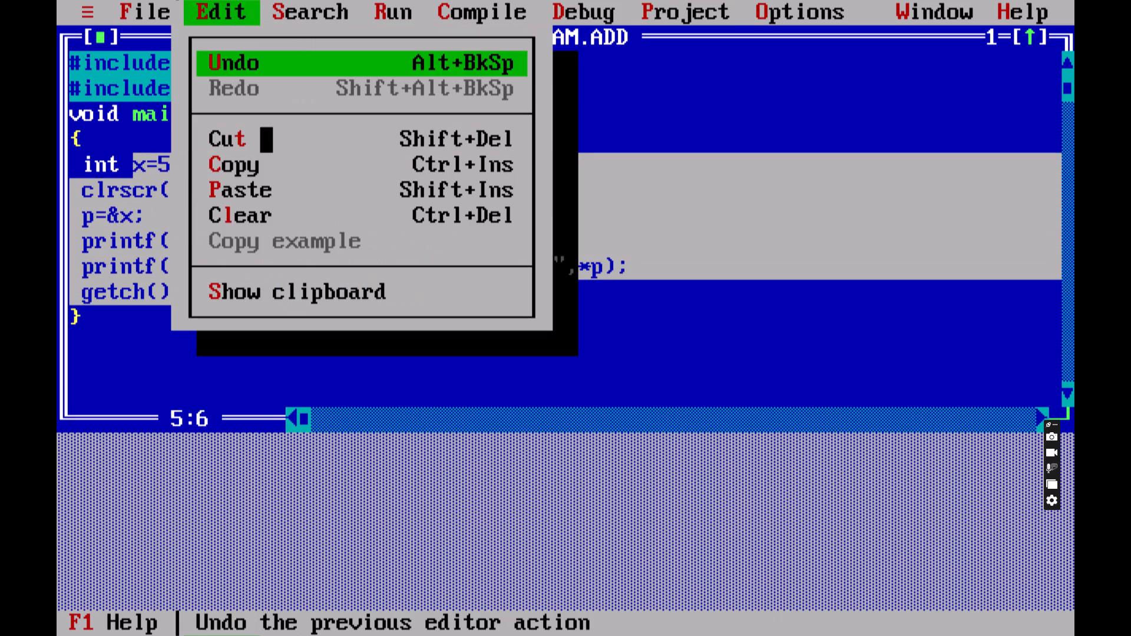
{"action": "left_click", "coordinate": [565, 318]}
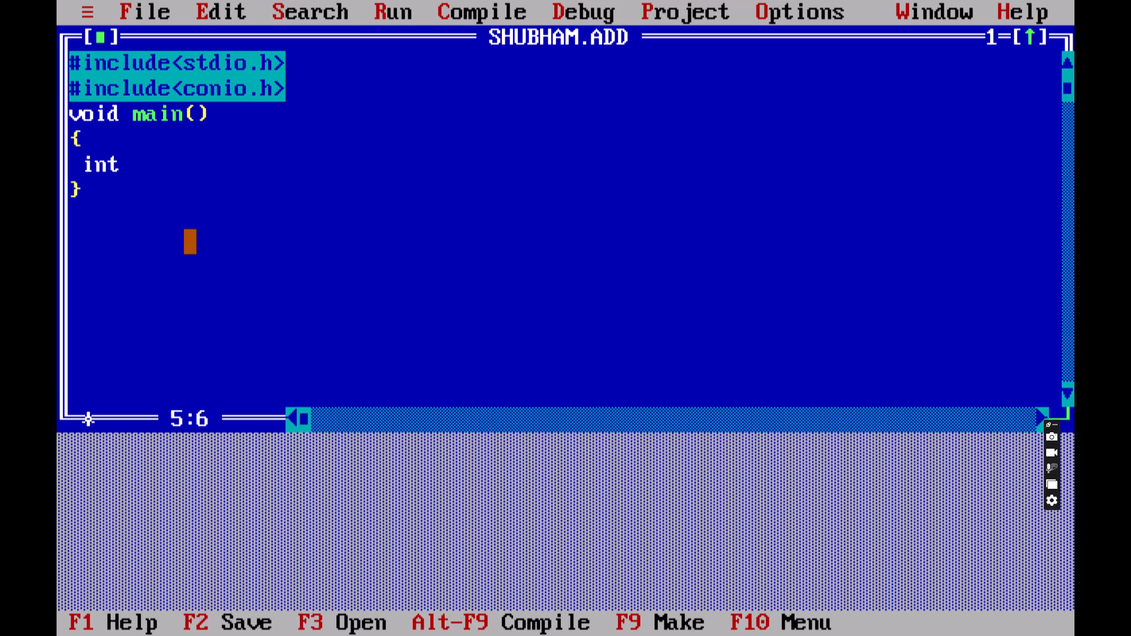
Complete the declaration as int i=20; and add clrscr(); on the line below it.
{"action": "type", "text": "I="}
{"action": "type", "text": "20"}
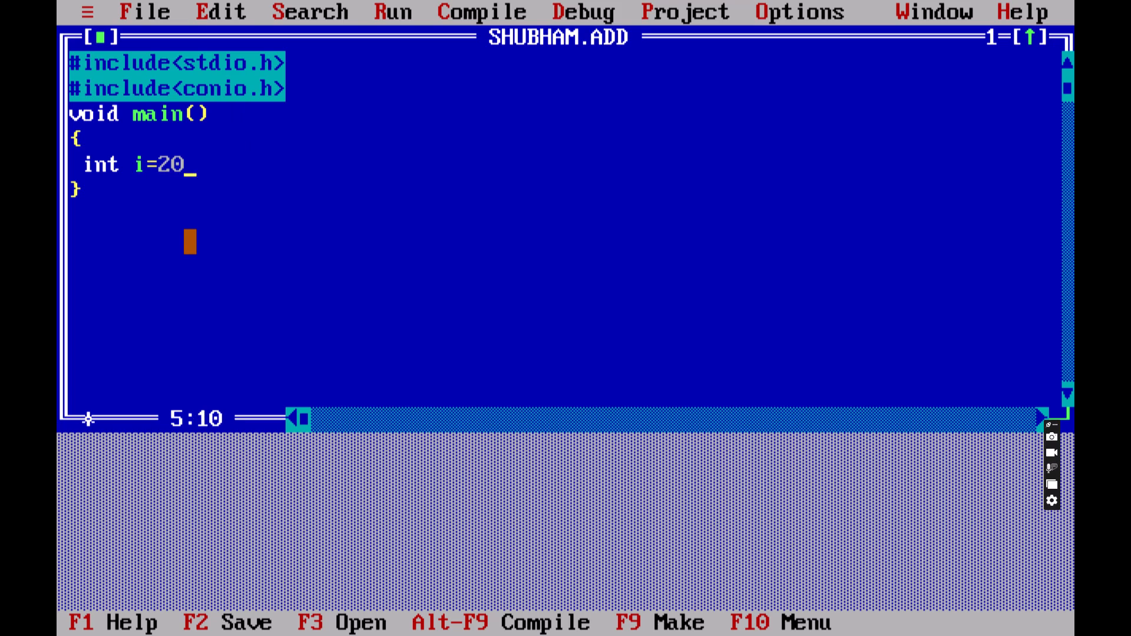
{"action": "key", "text": "semicolon"}
{"action": "key", "text": "Return"}
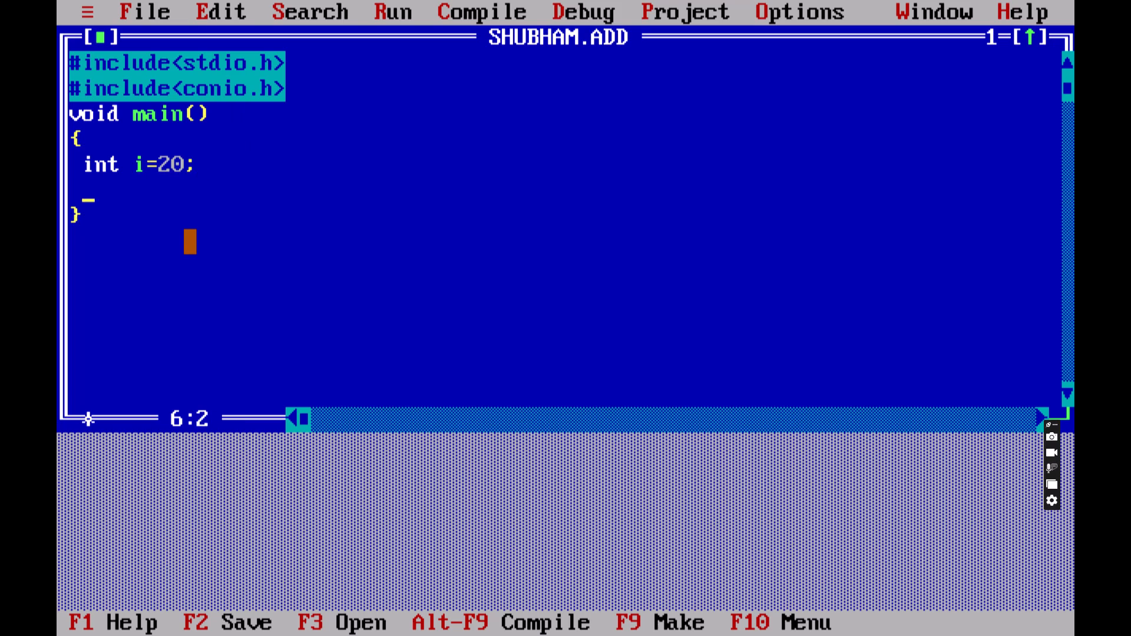
{"action": "type", "text": "CLRSCR"}
{"action": "type", "text": "()"}
{"action": "key", "text": "semicolon"}
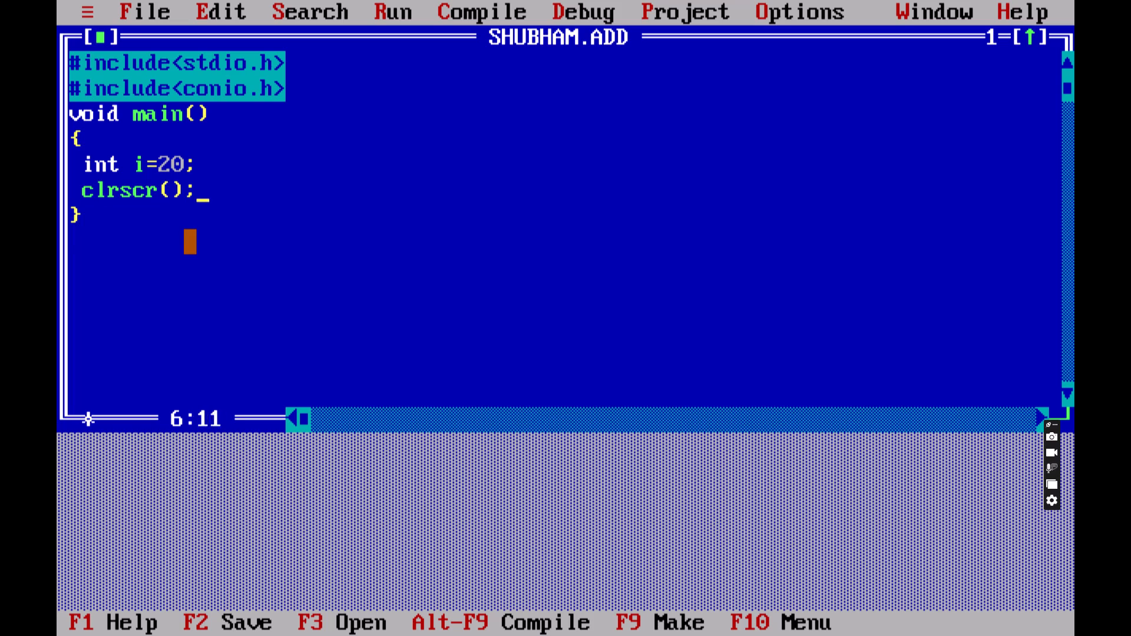
Add the condition if(i==10) on a new line below clrscr();.
{"action": "key", "text": "Return"}
{"action": "key", "text": "f"}
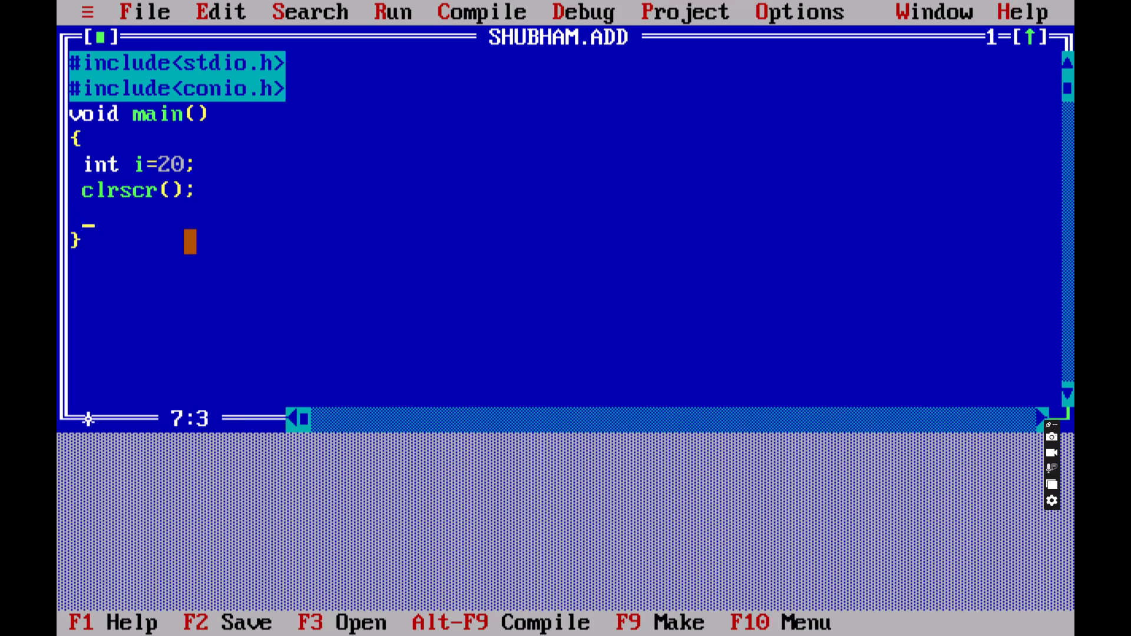
{"action": "key", "text": "BackSpace"}
{"action": "type", "text": "IF"}
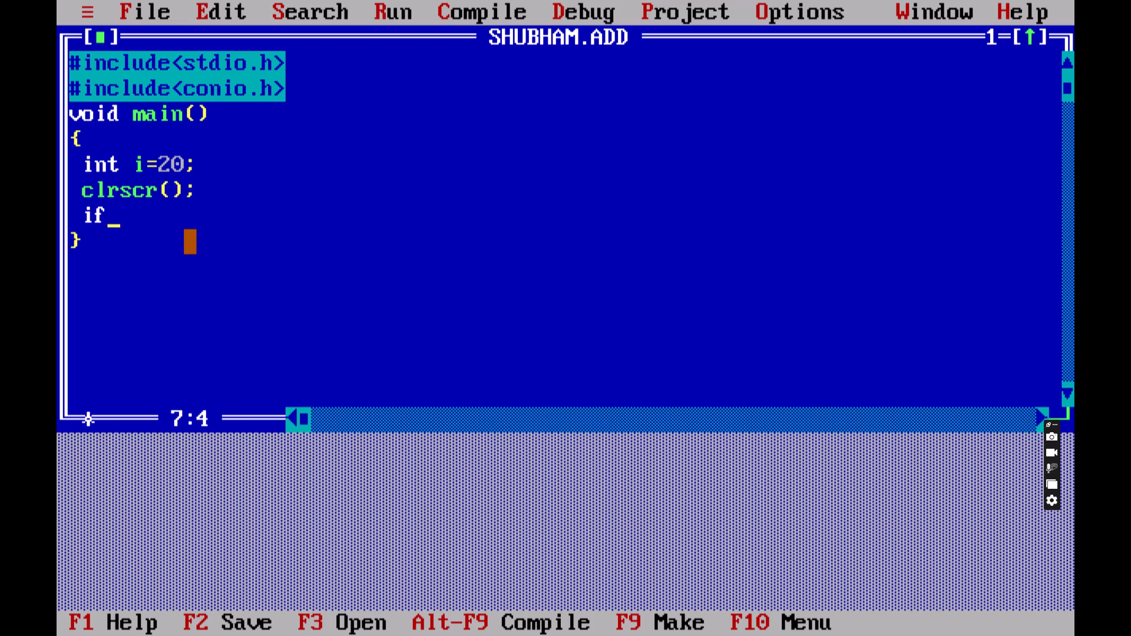
{"action": "type", "text": "(I"}
{"action": "type", "text": "++"}
{"action": "key", "text": "BackSpace"}
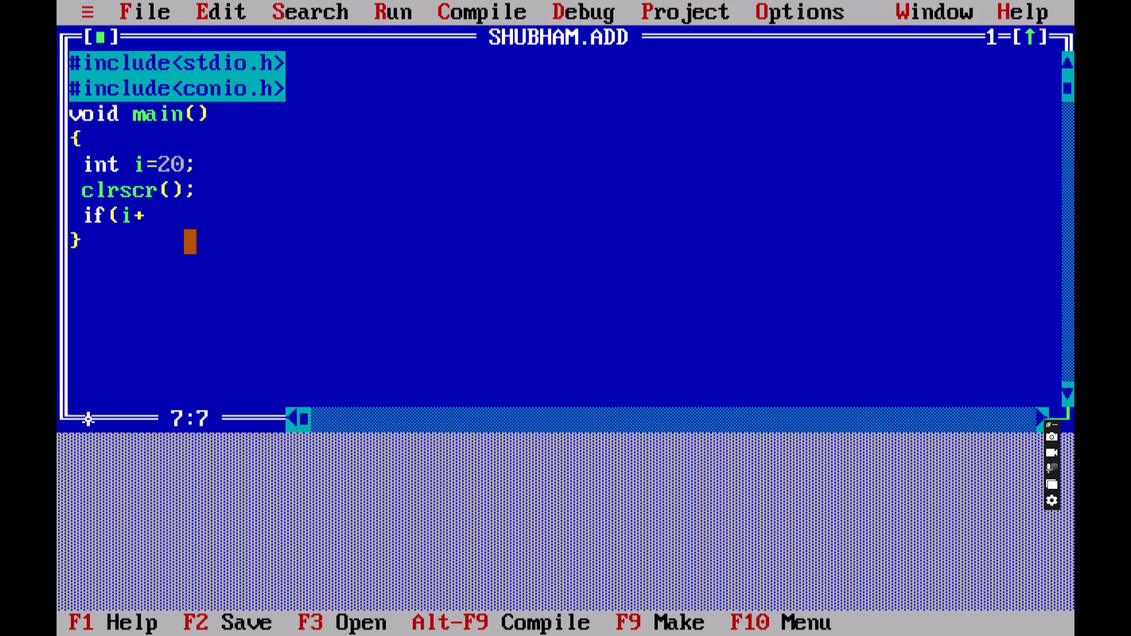
{"action": "key", "text": "BackSpace"}
{"action": "key", "text": "BackSpace"}
{"action": "type", "text": "I=="}
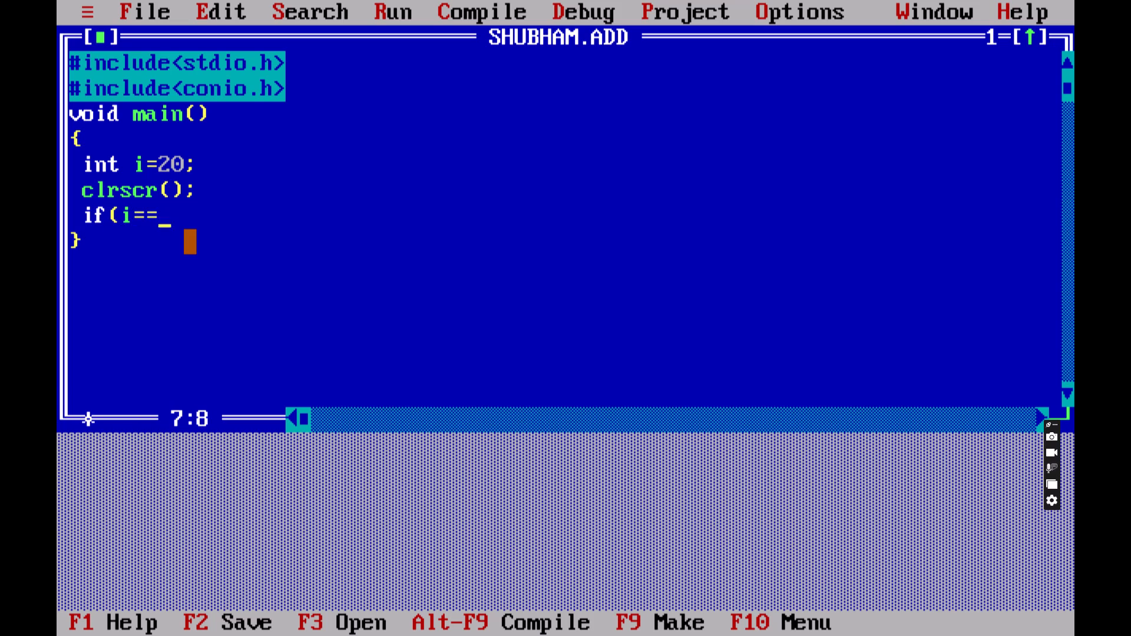
{"action": "type", "text": "10"}
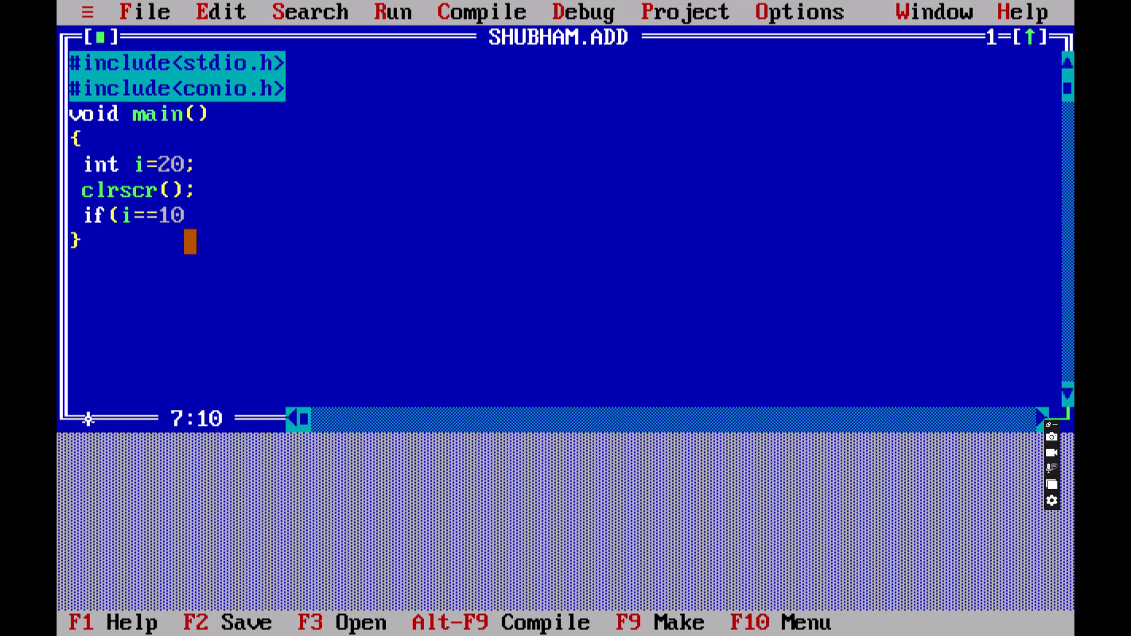
{"action": "key", "text": "shift+parenright"}
Add printf("Not eligible"); on a new line under the if condition.
{"action": "key", "text": "Return"}
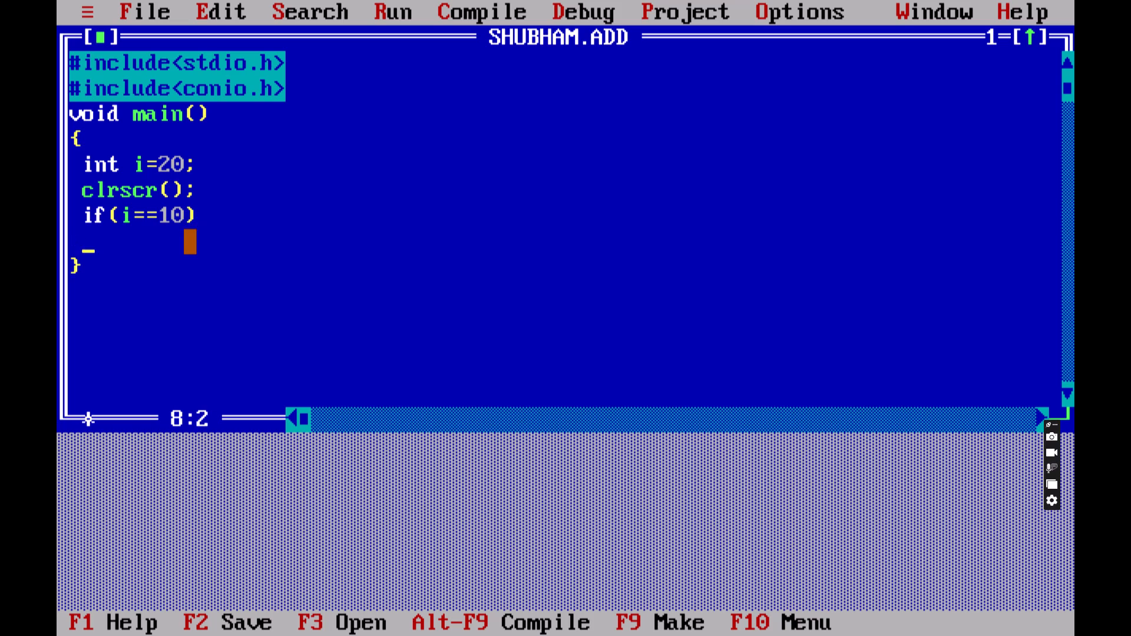
{"action": "type", "text": "PRINTF"}
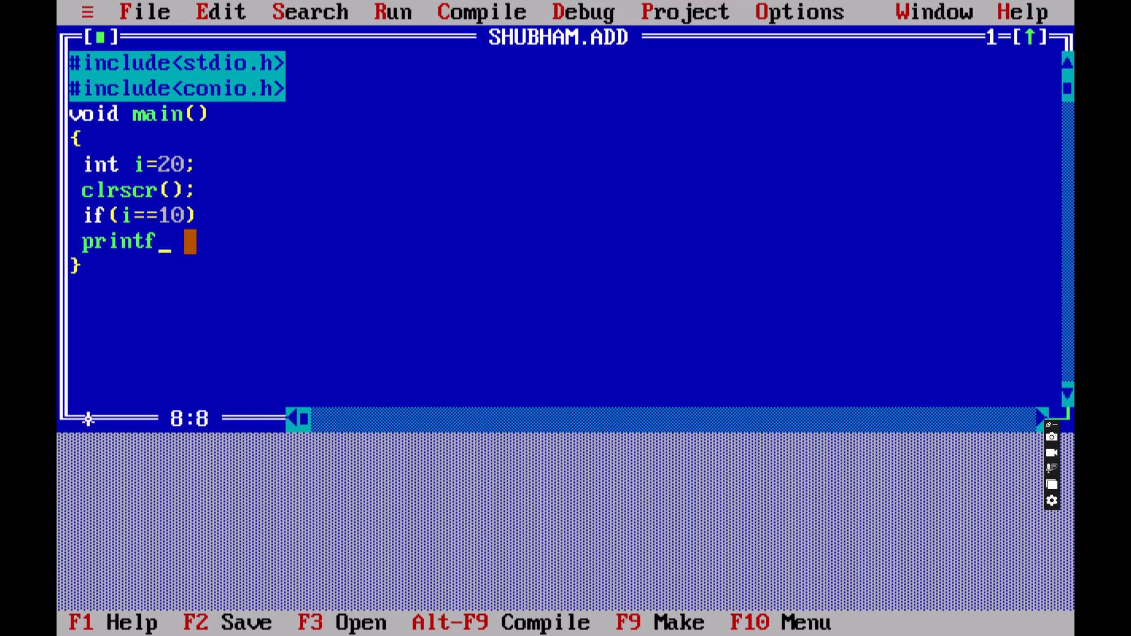
{"action": "key", "text": "shift+parenleft"}
{"action": "key", "text": "shift+quotedbl"}
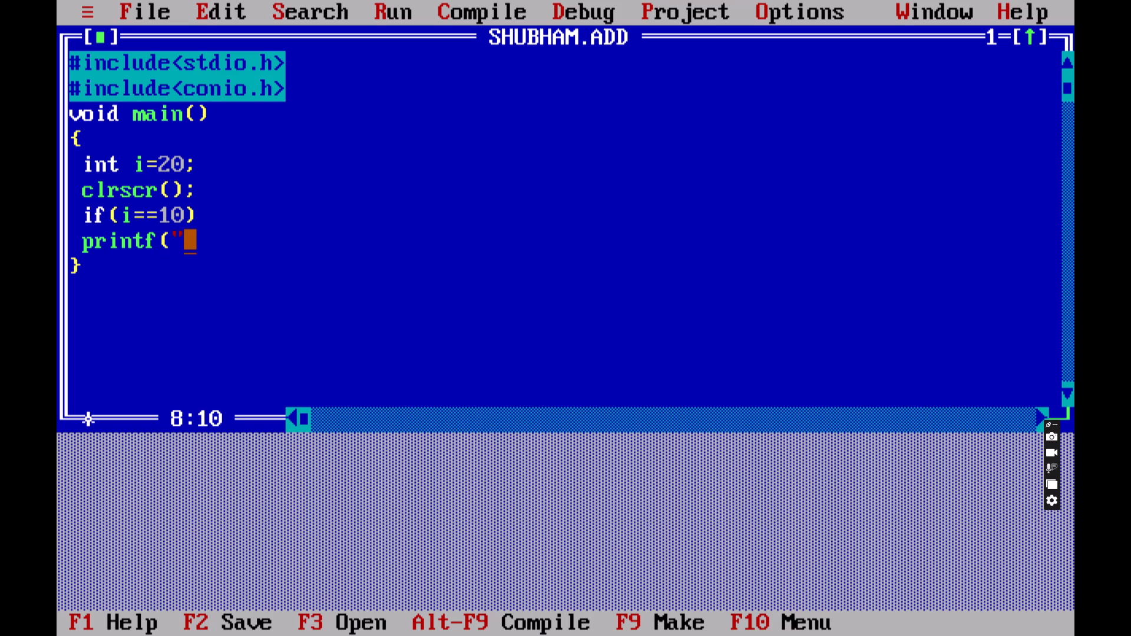
{"action": "type", "text": "nOT"}
{"action": "key", "text": "space"}
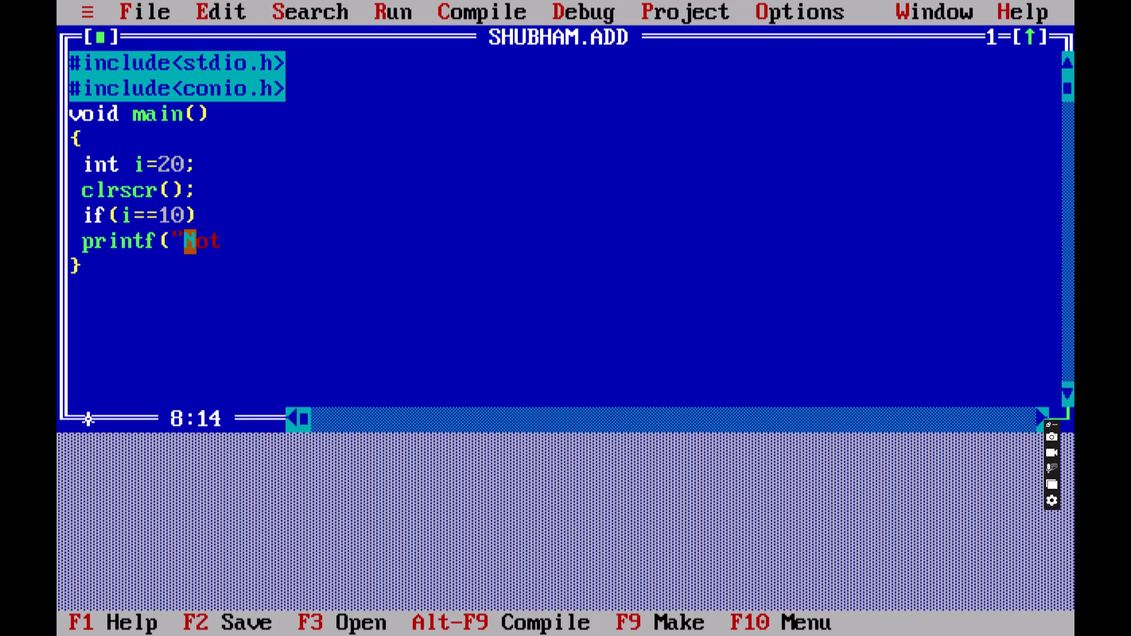
{"action": "type", "text": "EL"}
{"action": "type", "text": "IGIBLE"}
{"action": "key", "text": "space"}
{"action": "key", "text": "space"}
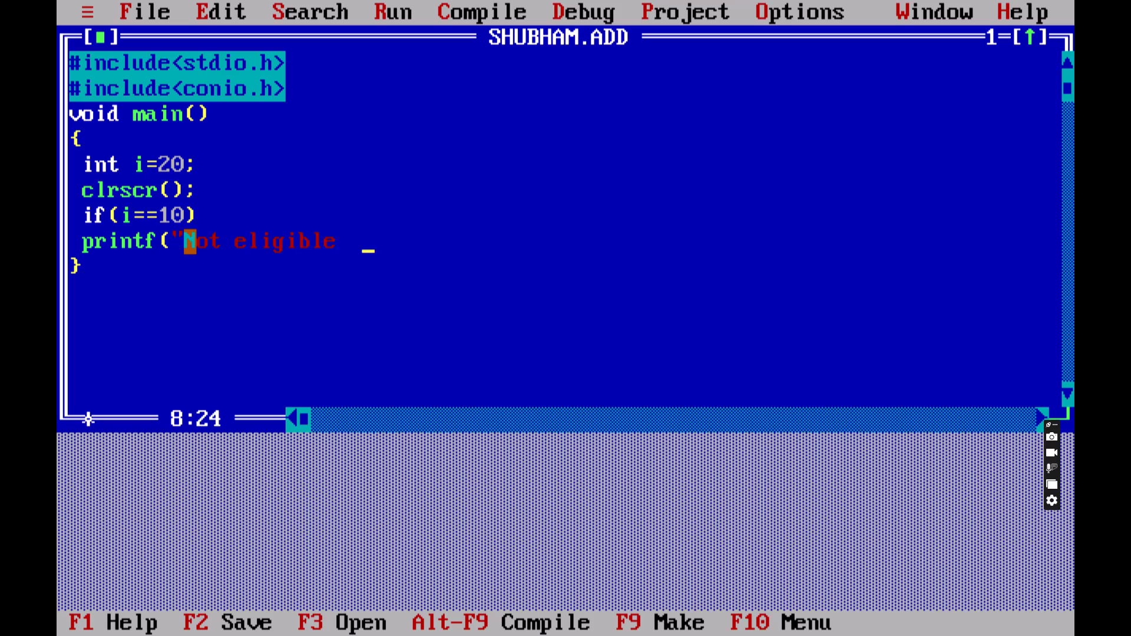
{"action": "key", "text": "BackSpace"}
{"action": "key", "text": "shift+BackSpace"}
{"action": "key", "text": "BackSpace"}
{"action": "key", "text": "shift+quotedbl"}
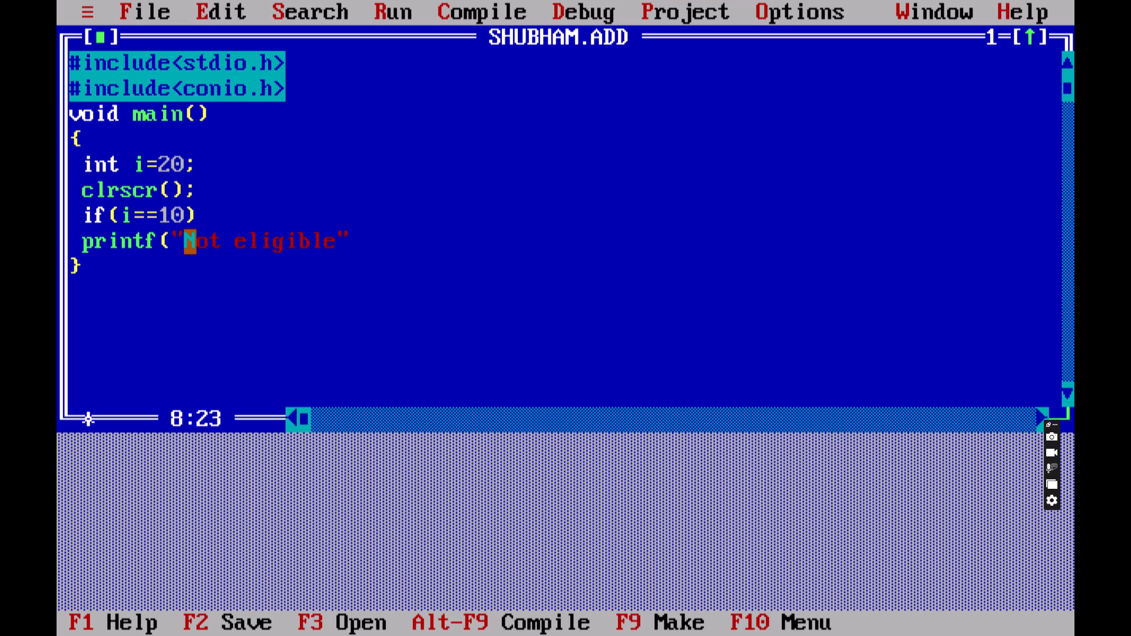
{"action": "type", "text": ");"}
Start an else if condition comparing i==15 on a new line below the "Not eligible" printf.
{"action": "key", "text": "Return"}
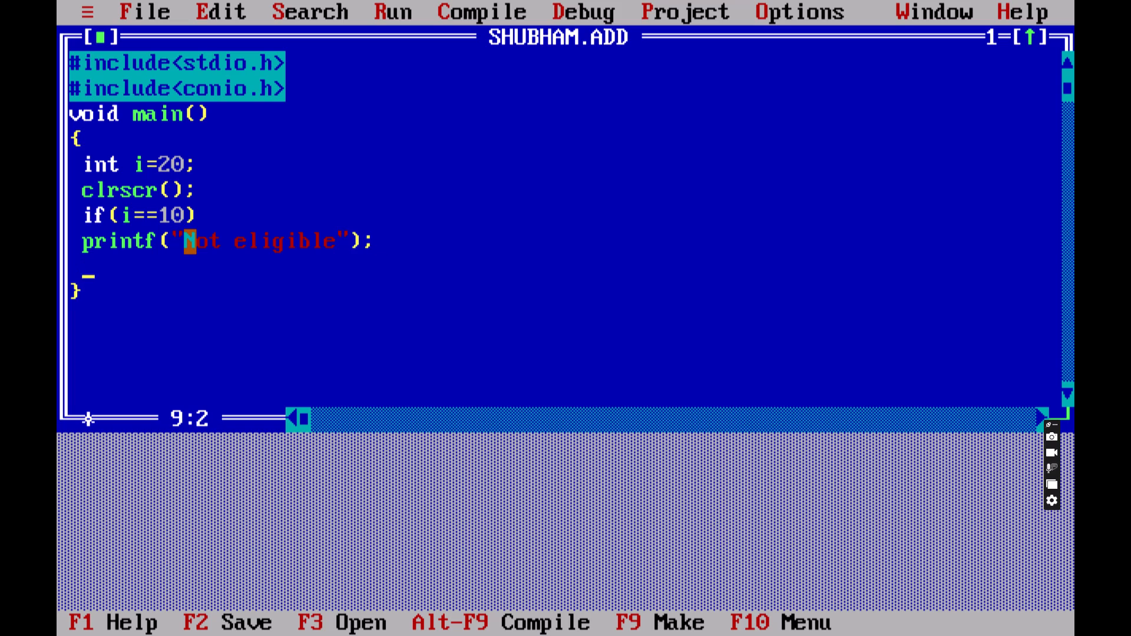
{"action": "key", "text": "e"}
{"action": "type", "text": "LSE"}
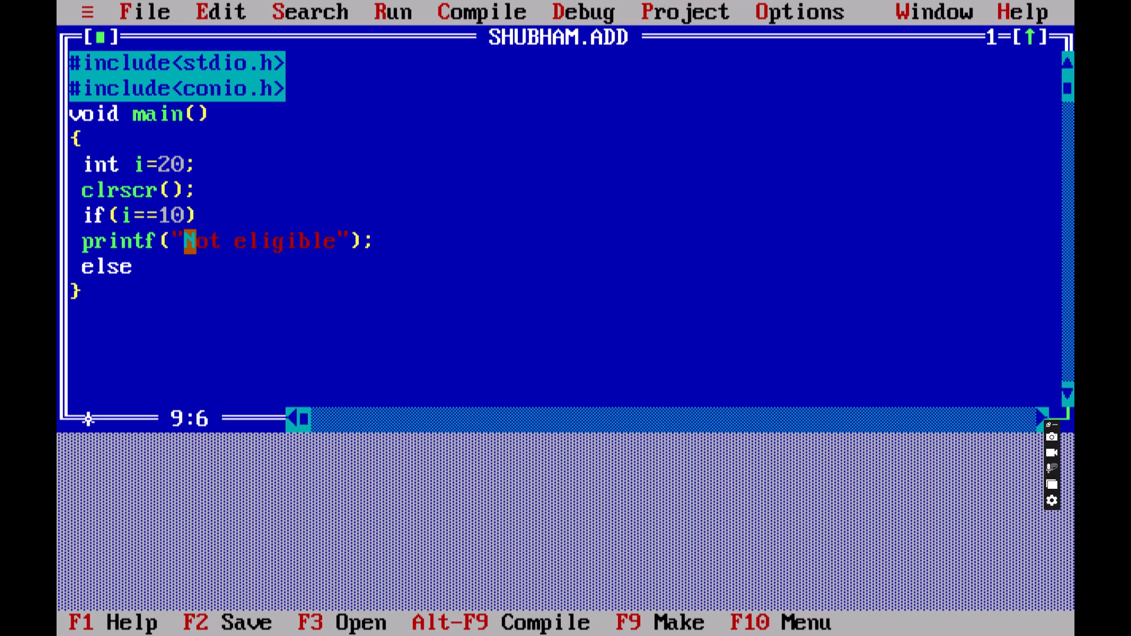
{"action": "key", "text": "space"}
{"action": "type", "text": "IS"}
{"action": "key", "text": "space"}
{"action": "key", "text": "BackSpace"}
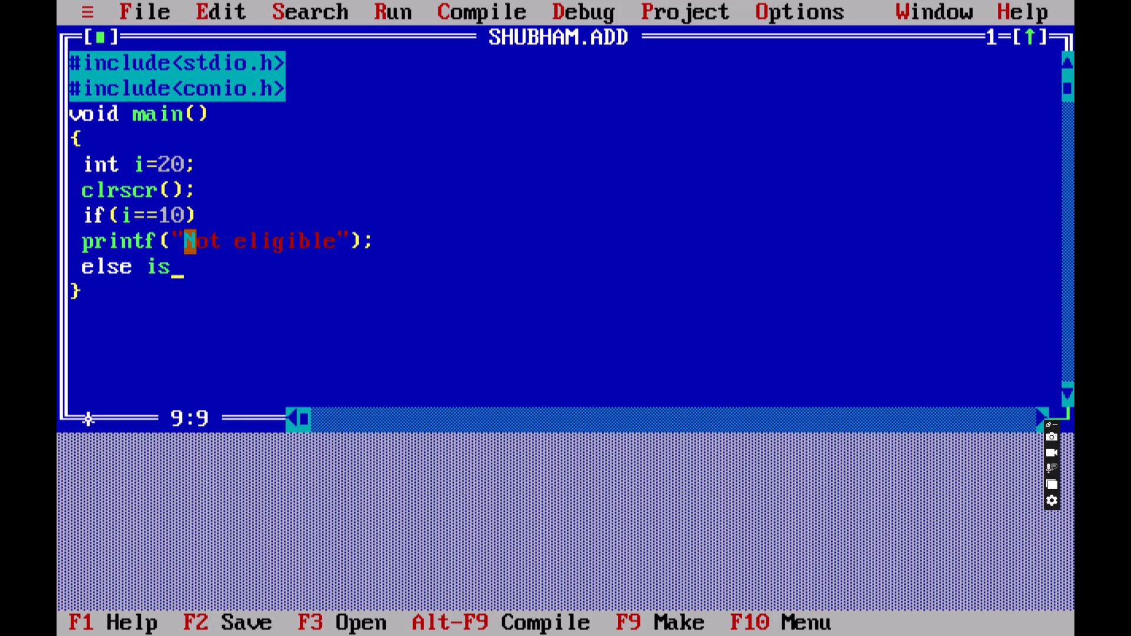
{"action": "key", "text": "BackSpace"}
{"action": "key", "text": "f"}
{"action": "key", "text": "shift+parenleft"}
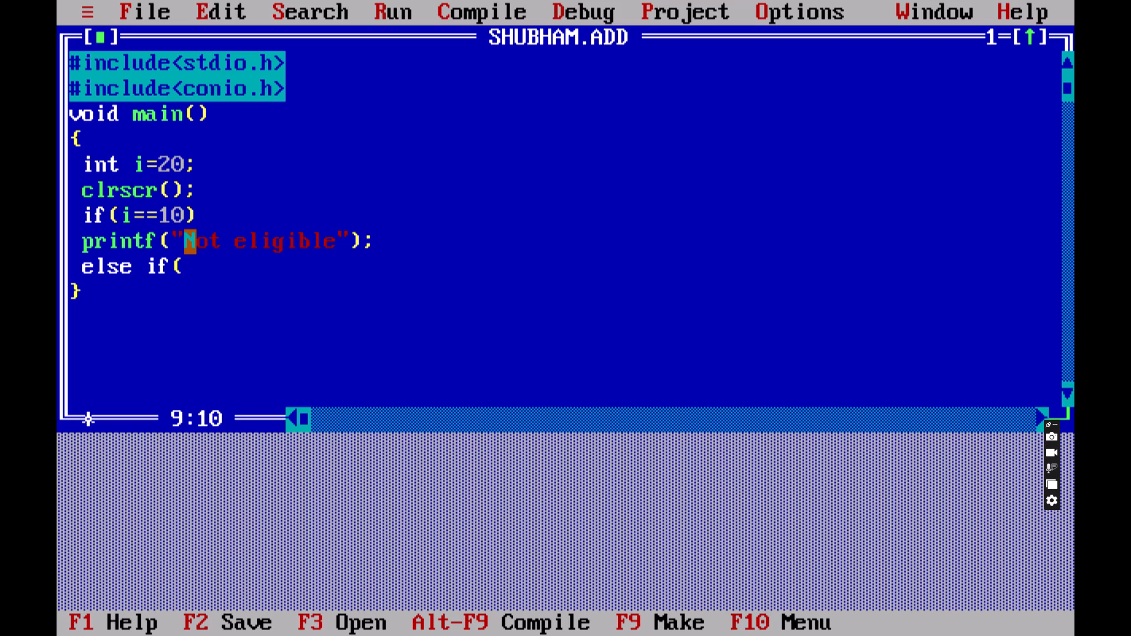
{"action": "key", "text": "shift+quotedbl"}
{"action": "key", "text": "shift+i"}
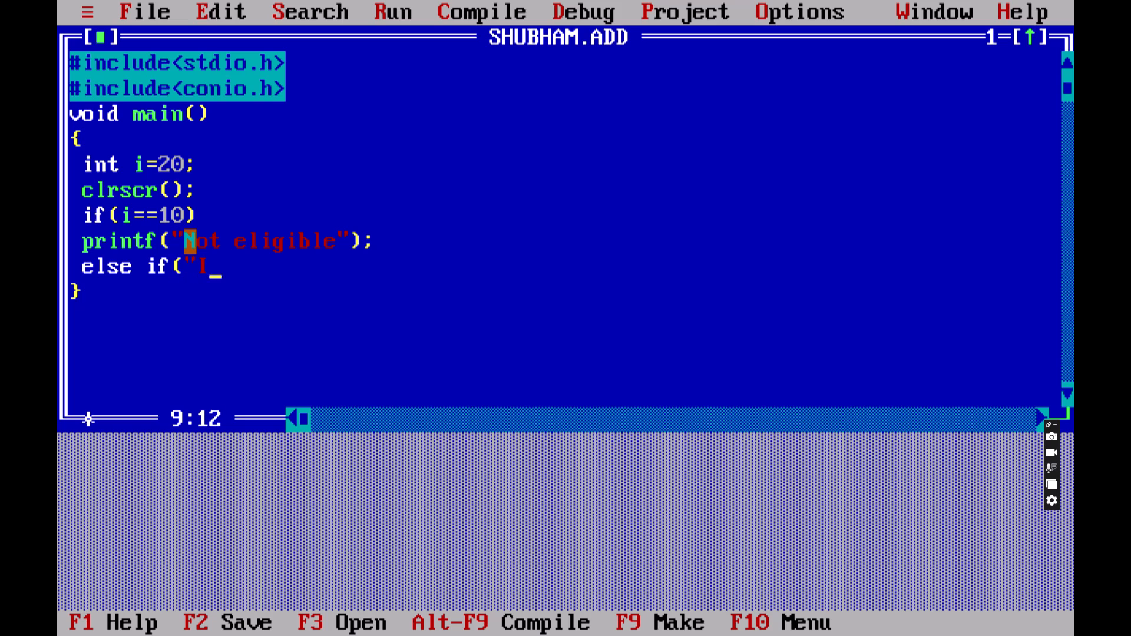
{"action": "key", "text": "BackSpace"}
{"action": "key", "text": "i"}
{"action": "type", "text": "=="}
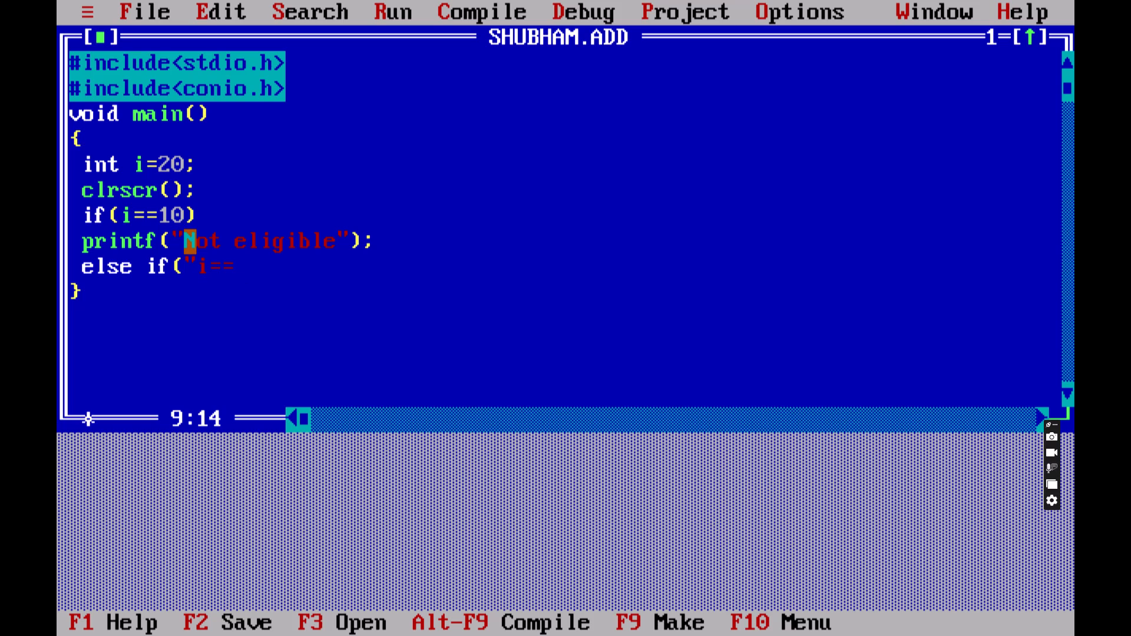
{"action": "type", "text": "15"}
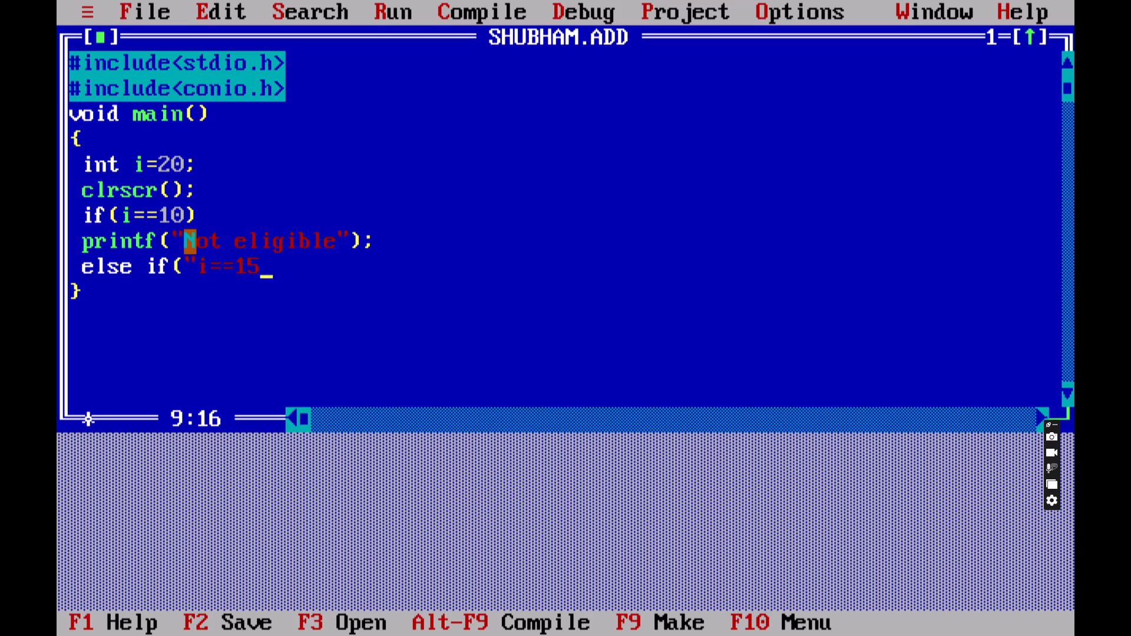
Remove the stray quotation mark before i and close the condition so the line reads else if(i==15).
{"action": "key", "text": "Left"}
{"action": "key", "text": "Left"}
{"action": "key", "text": "Left"}
{"action": "key", "text": "Left"}
{"action": "key", "text": "Left"}
{"action": "key", "text": "BackSpace"}
{"action": "key", "text": "Right"}
{"action": "key", "text": "Right"}
{"action": "key", "text": "Right"}
{"action": "key", "text": "Right"}
{"action": "key", "text": "Right"}
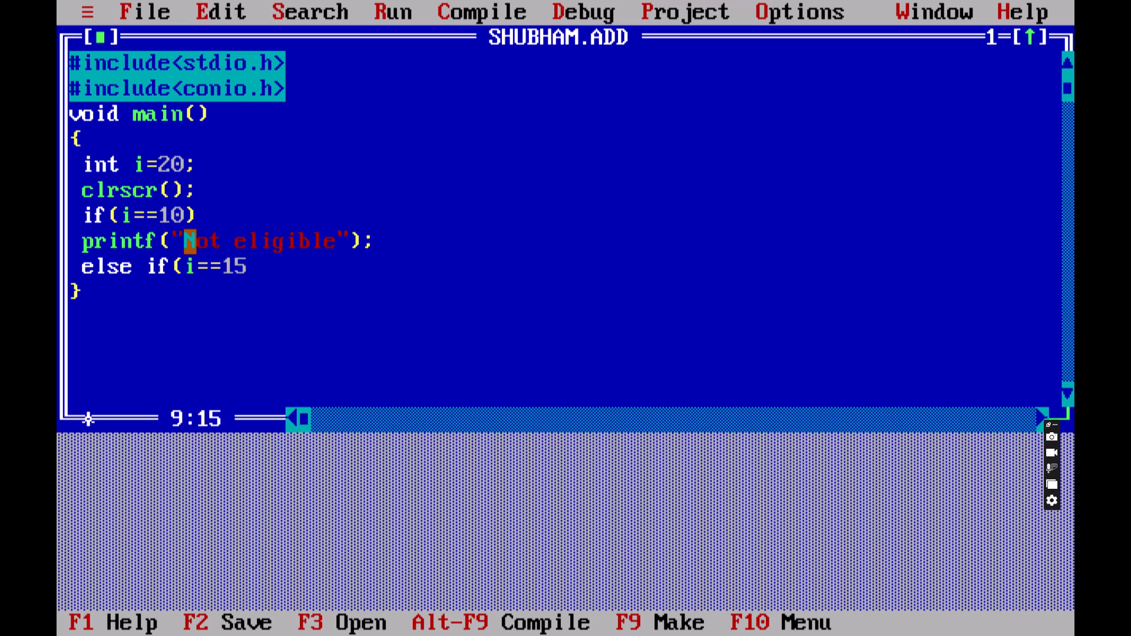
{"action": "key", "text": "0"}
{"action": "key", "text": "0"}
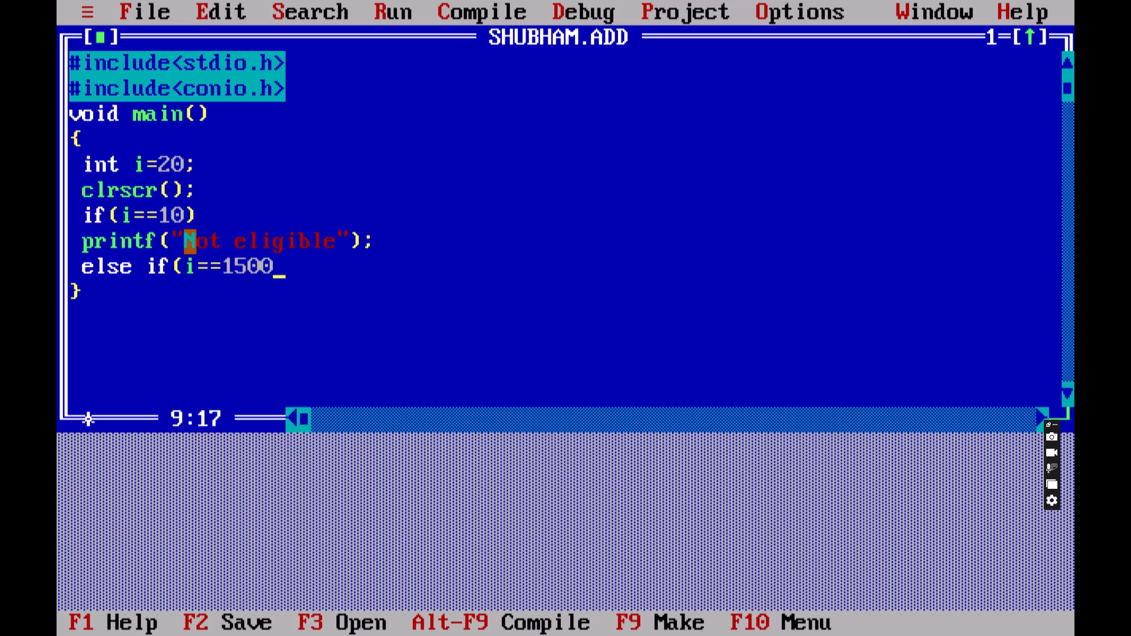
{"action": "key", "text": "BackSpace"}
{"action": "key", "text": "BackSpace"}
{"action": "key", "text": "shift+parenright"}
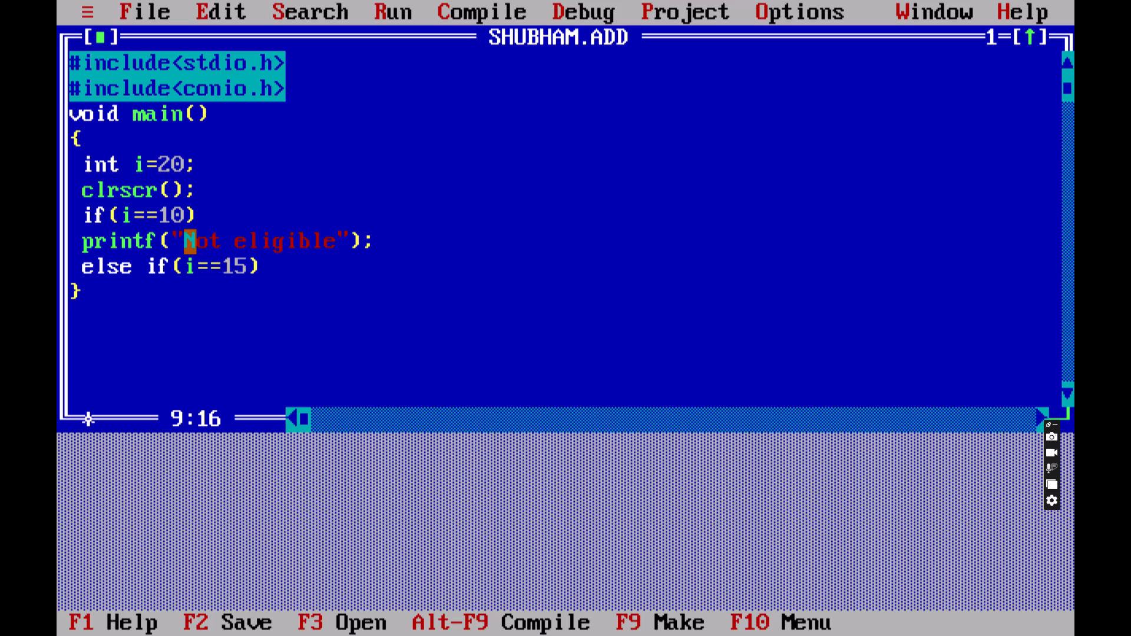
Add printf("Wait for 3 years"); on a new line under the else if(i==15) condition.
{"action": "key", "text": "Return"}
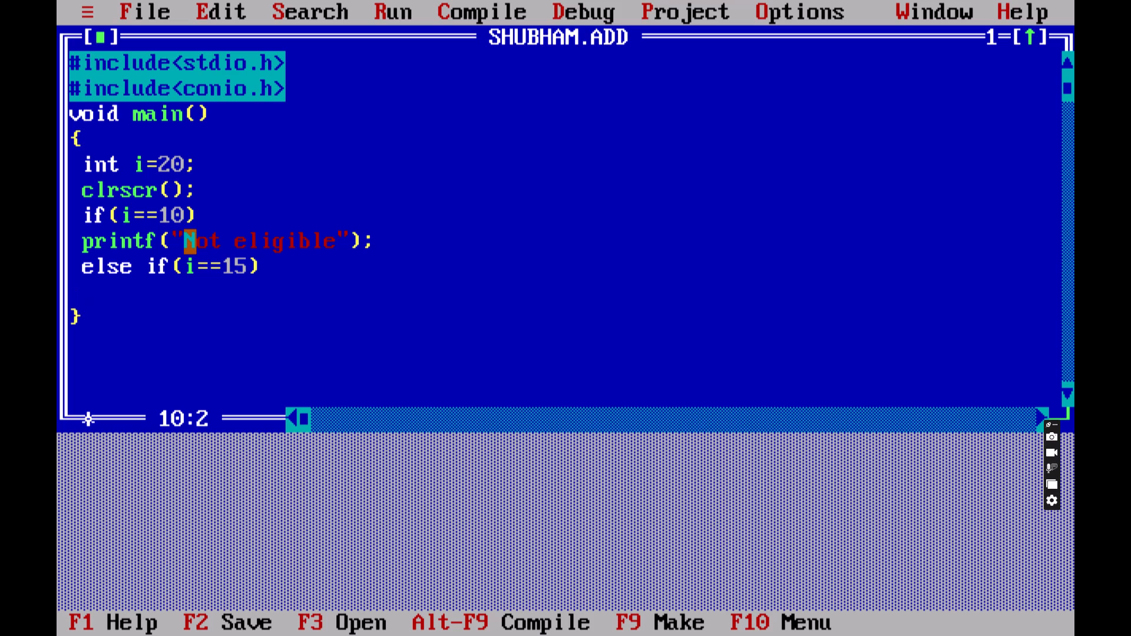
{"action": "type", "text": "PRI"}
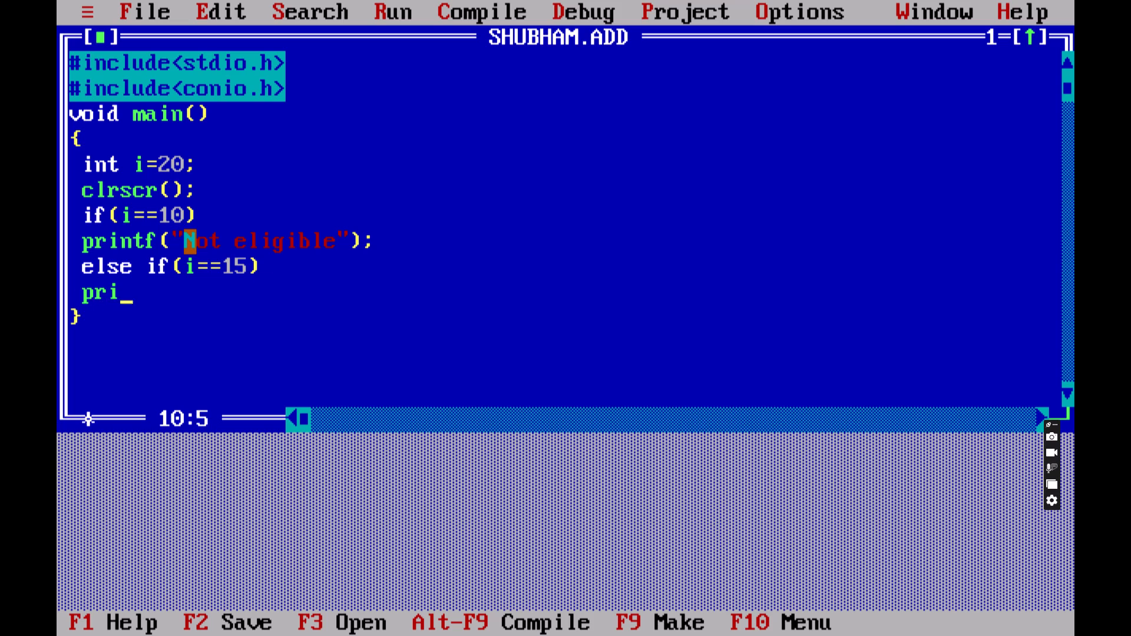
{"action": "type", "text": "NTF"}
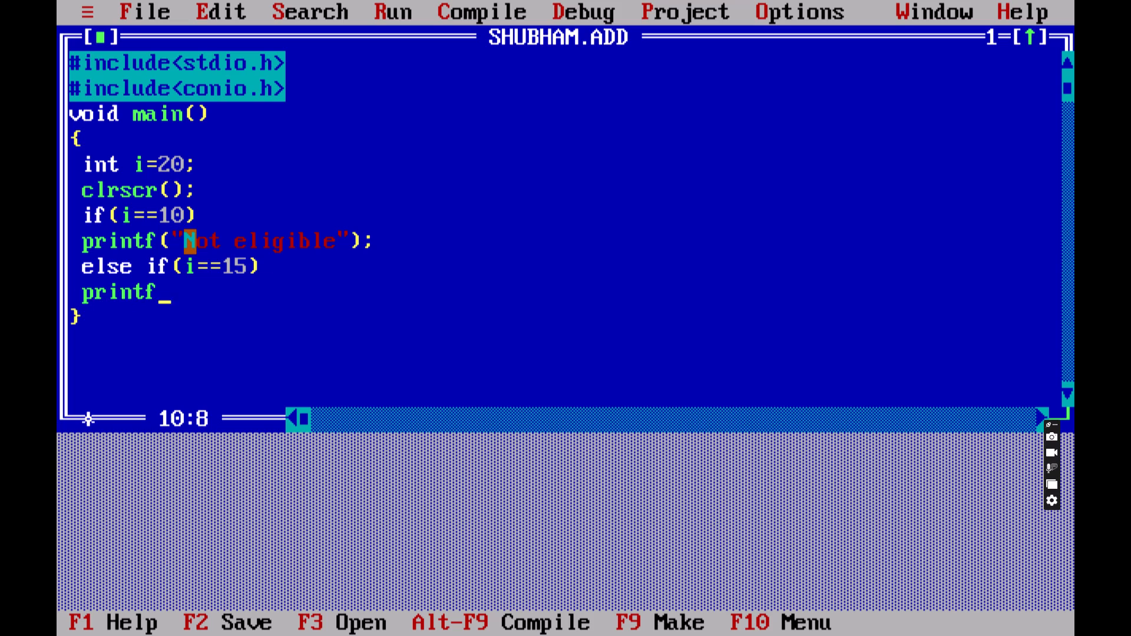
{"action": "key", "text": "shift+parenleft"}
{"action": "key", "text": "shift+quotedbl"}
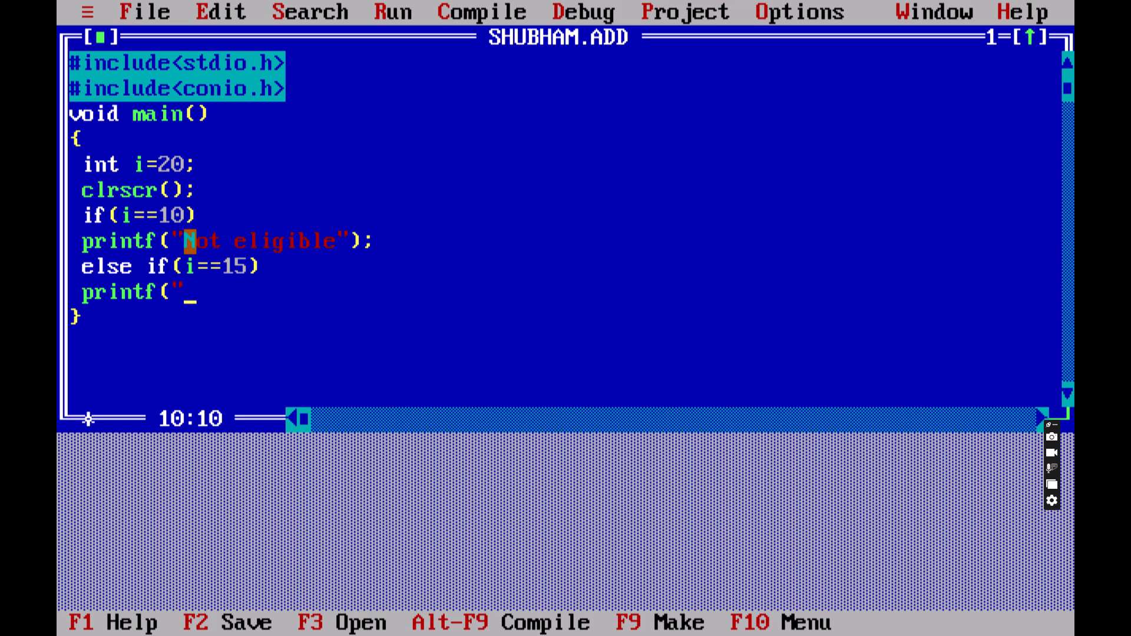
{"action": "type", "text": "wAU"}
{"action": "key", "text": "BackSpace"}
{"action": "type", "text": "IT"}
{"action": "key", "text": "space"}
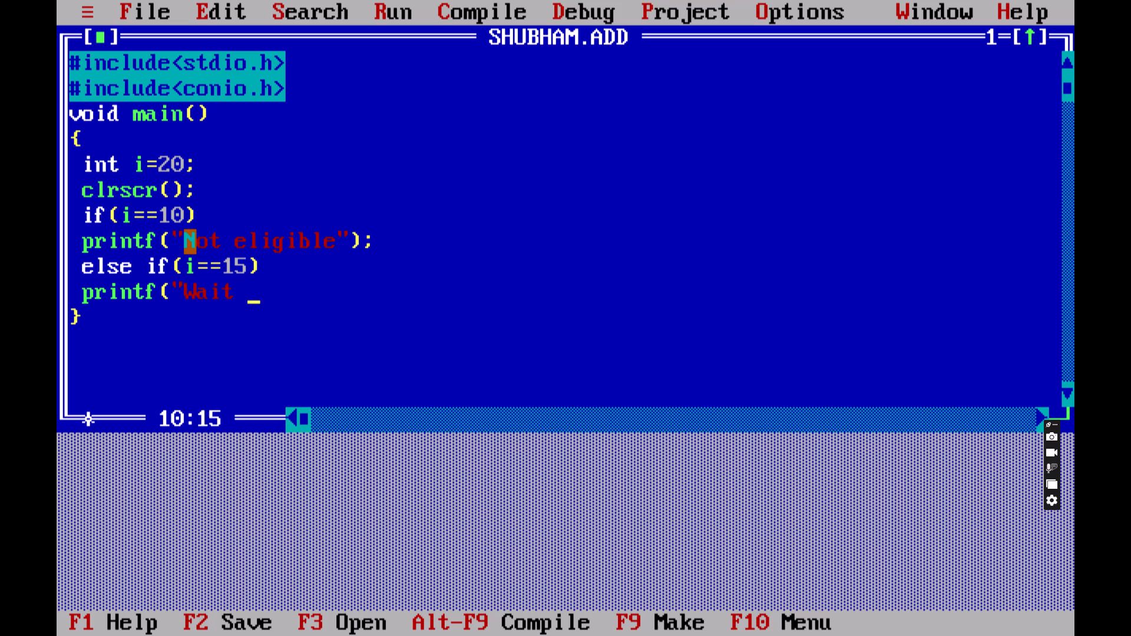
{"action": "type", "text": "FOR 3 YEARS"}
{"action": "key", "text": "shift+quotedbl"}
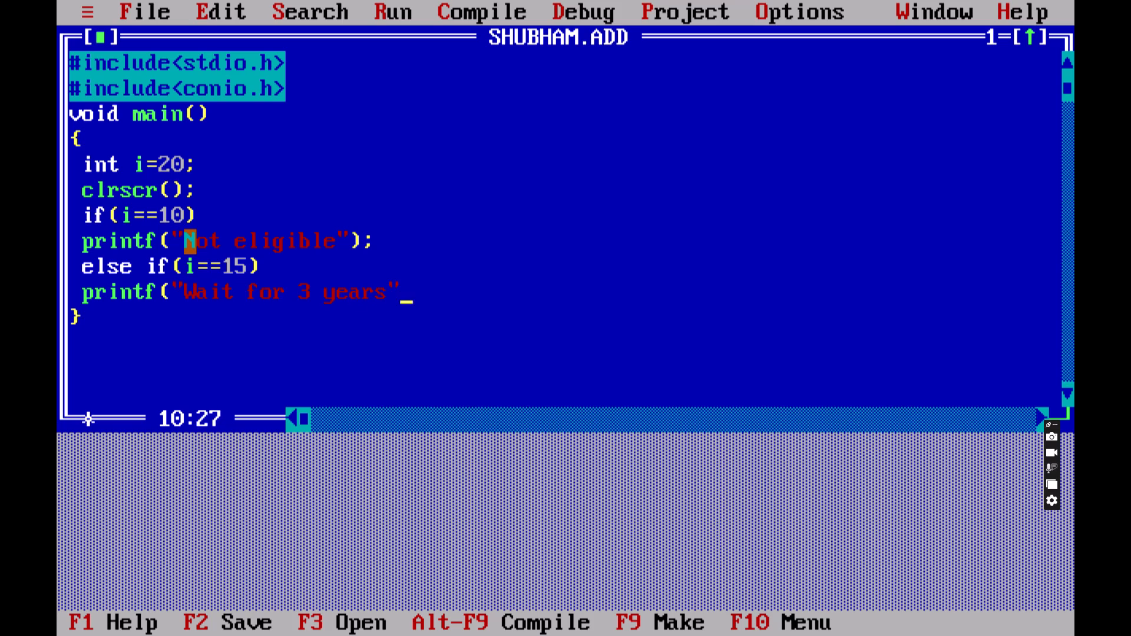
{"action": "key", "text": "shift+parenright"}
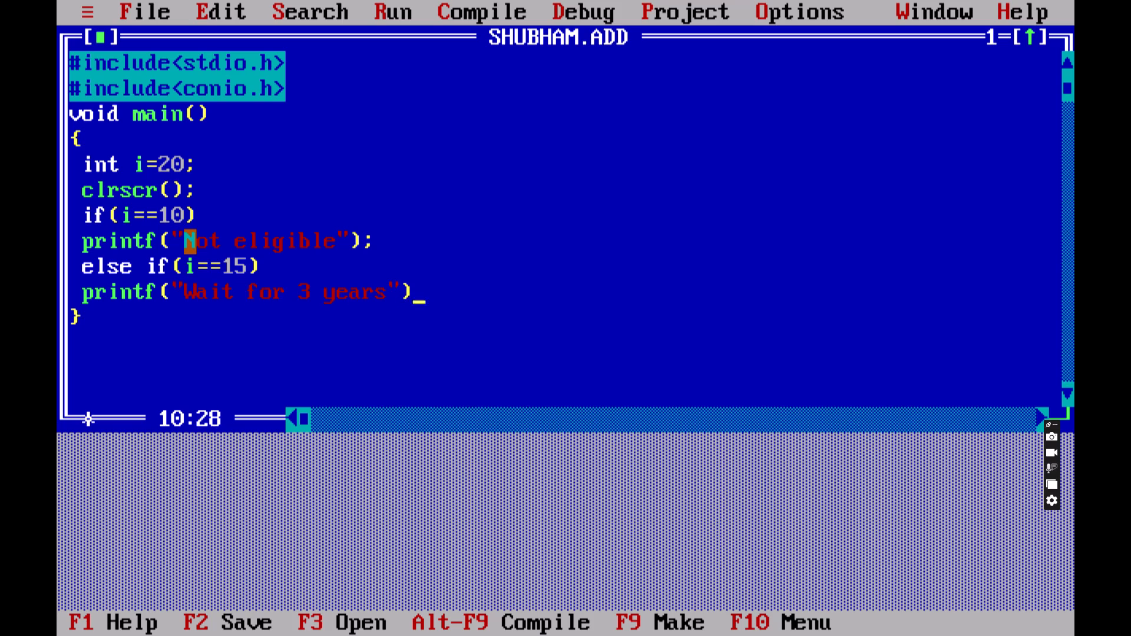
{"action": "key", "text": "semicolon"}
Add the condition else if(i==20) on a new line below the "Wait for 3 years" printf.
{"action": "key", "text": "Return"}
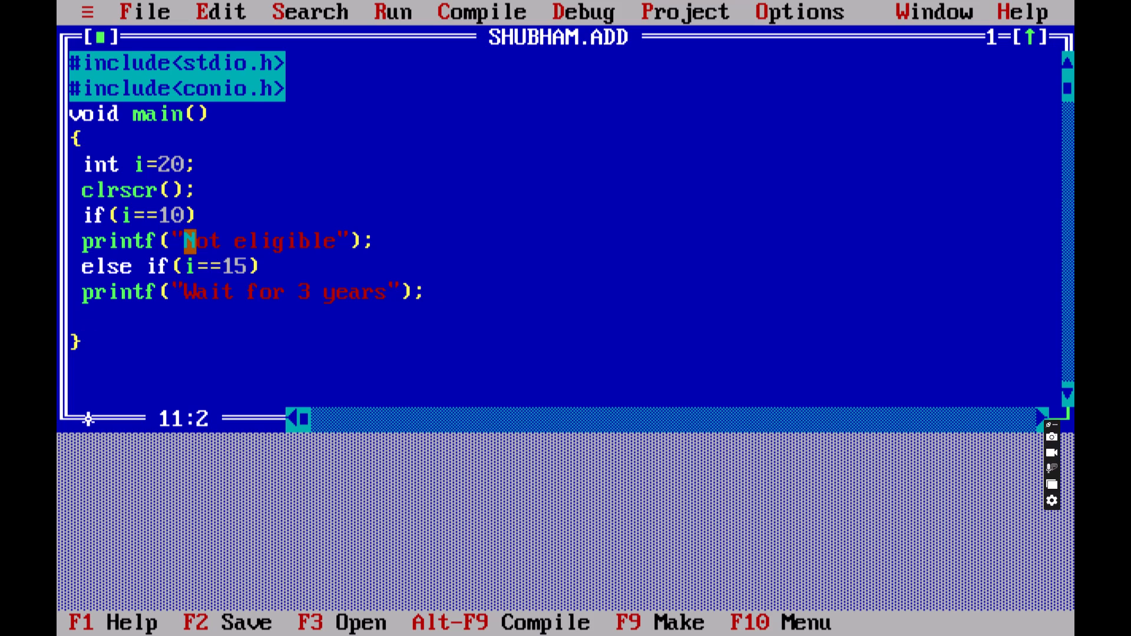
{"action": "type", "text": "ESL"}
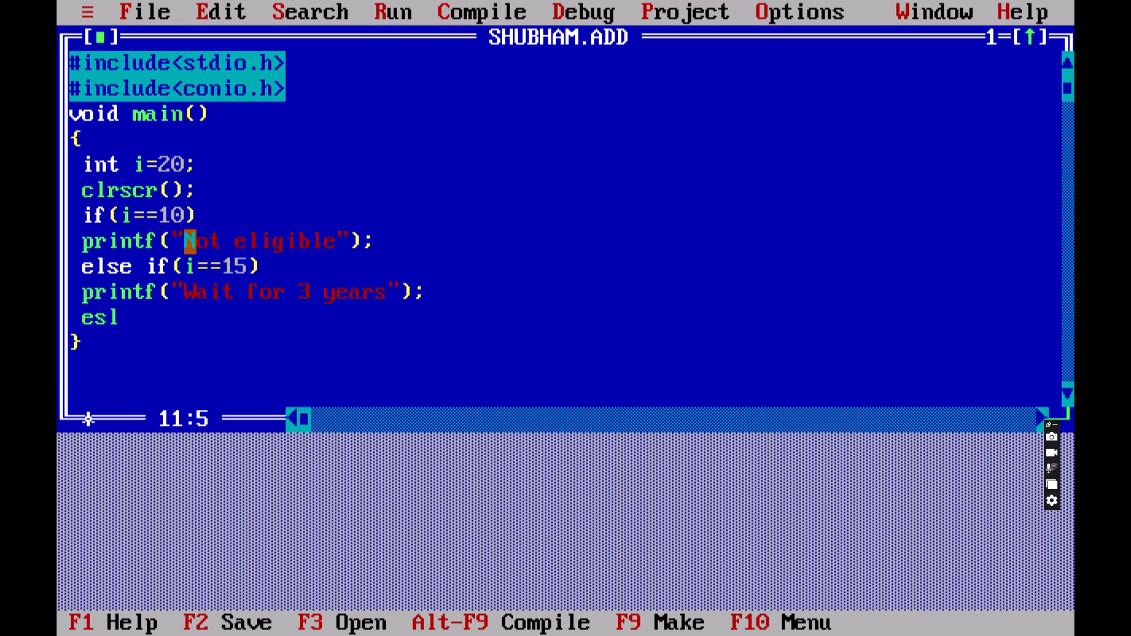
{"action": "key", "text": "BackSpace"}
{"action": "key", "text": "BackSpace"}
{"action": "type", "text": "LSE"}
{"action": "key", "text": "space"}
{"action": "type", "text": "IS"}
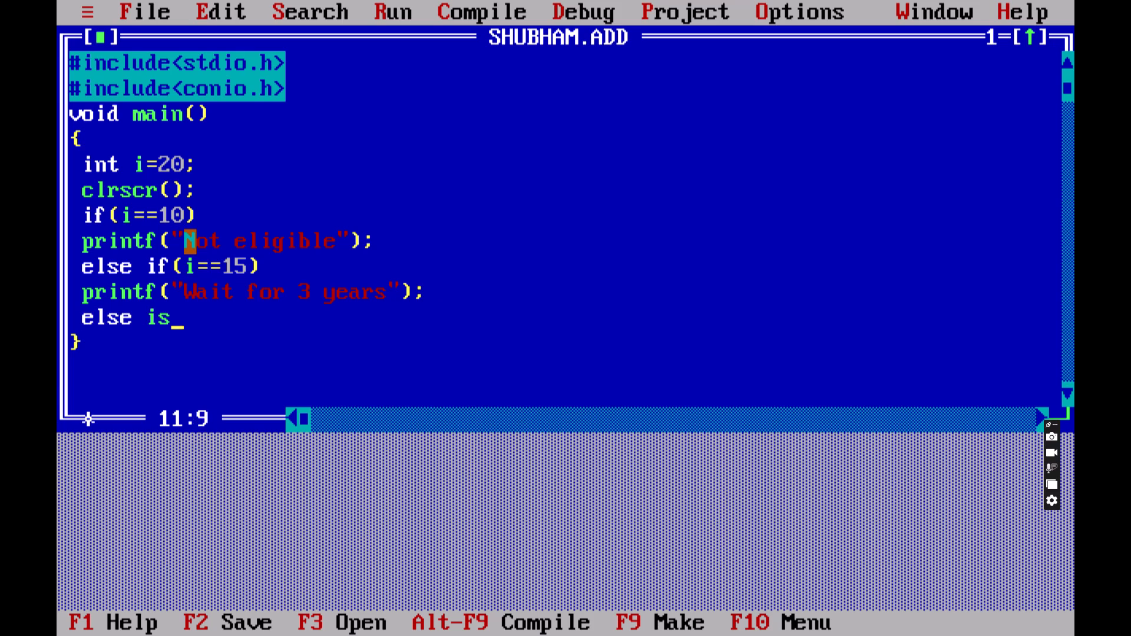
{"action": "key", "text": "BackSpace"}
{"action": "key", "text": "BackSpace"}
{"action": "type", "text": "IF"}
{"action": "key", "text": "shift+parenleft"}
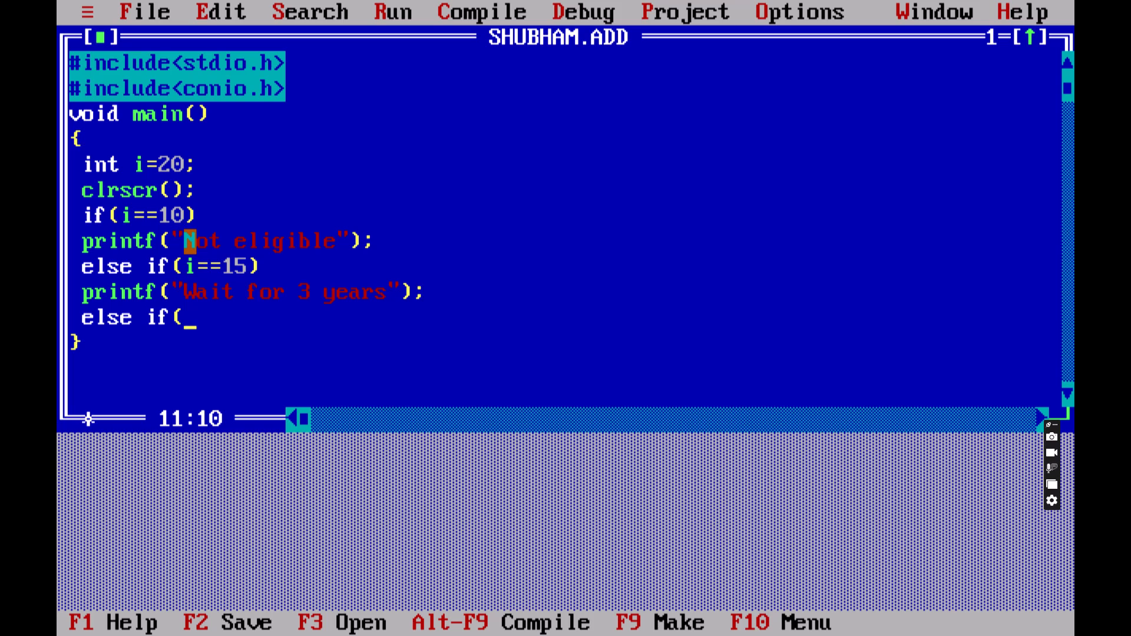
{"action": "type", "text": "I==20"}
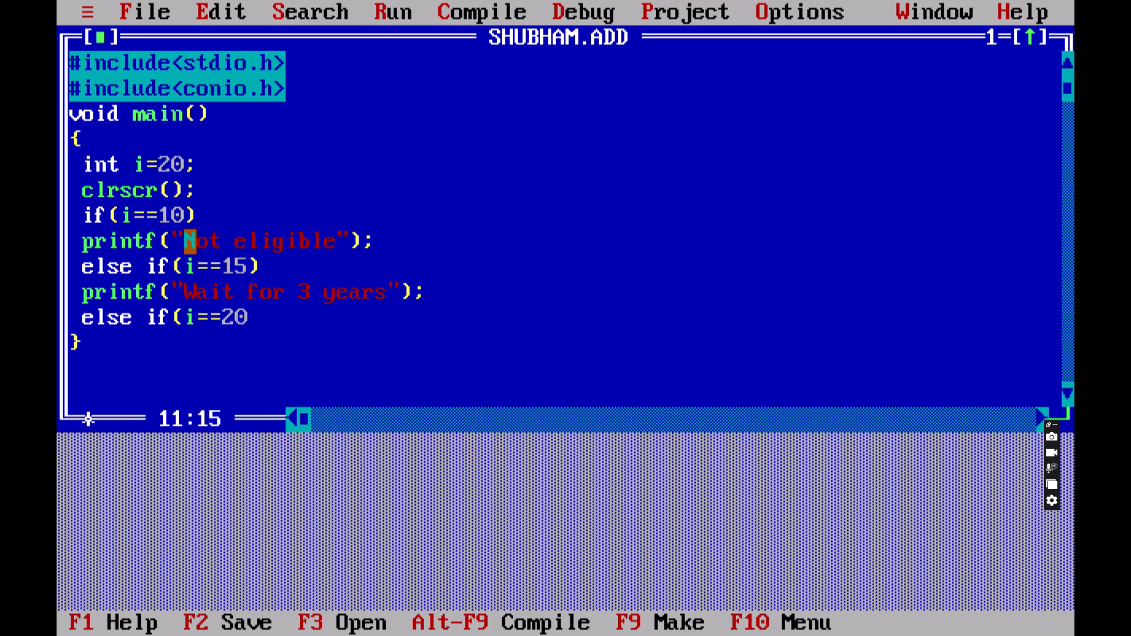
{"action": "key", "text": "shift+parenright"}
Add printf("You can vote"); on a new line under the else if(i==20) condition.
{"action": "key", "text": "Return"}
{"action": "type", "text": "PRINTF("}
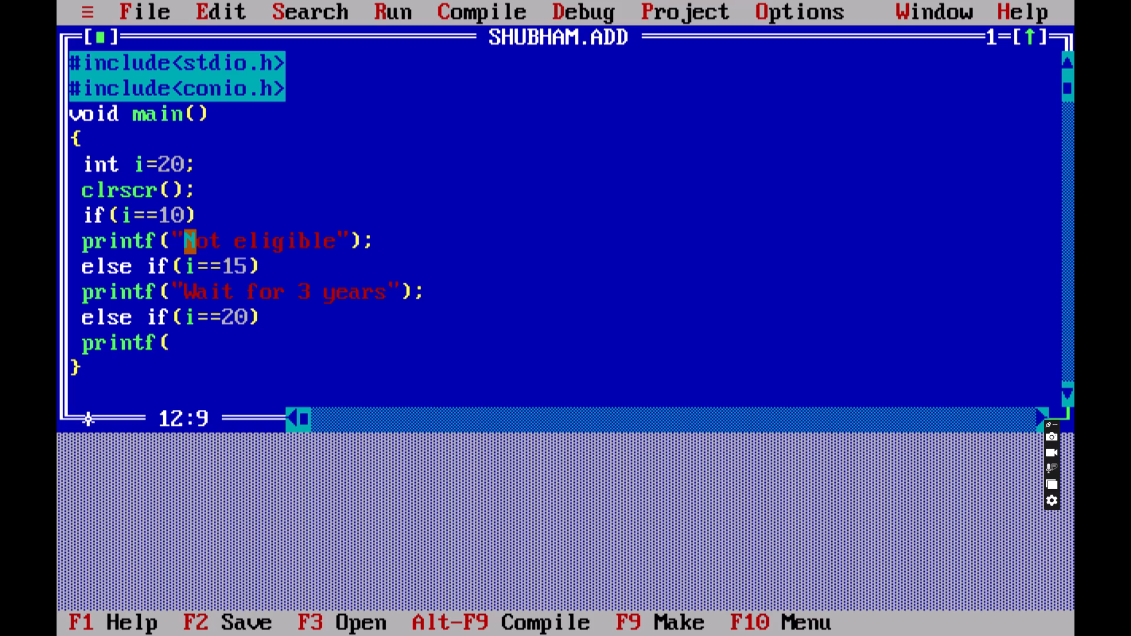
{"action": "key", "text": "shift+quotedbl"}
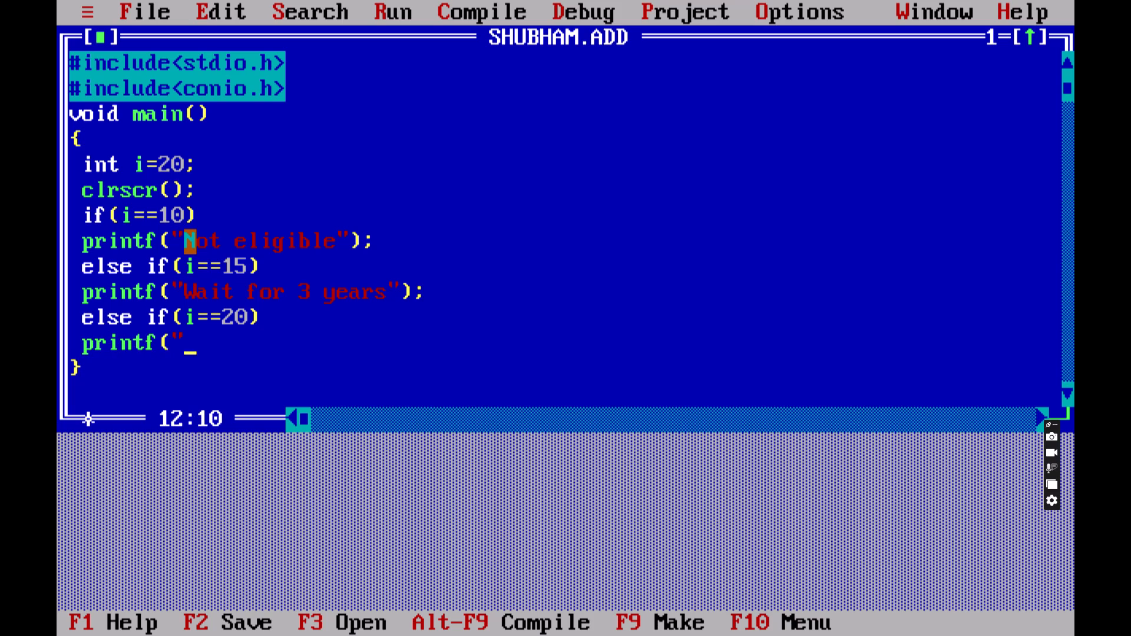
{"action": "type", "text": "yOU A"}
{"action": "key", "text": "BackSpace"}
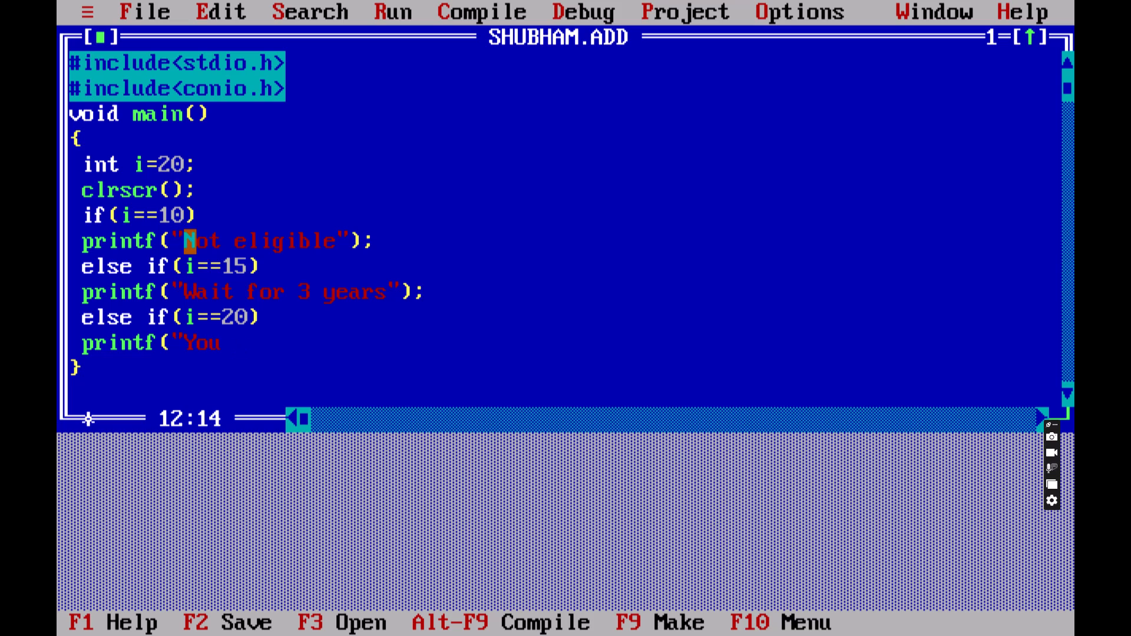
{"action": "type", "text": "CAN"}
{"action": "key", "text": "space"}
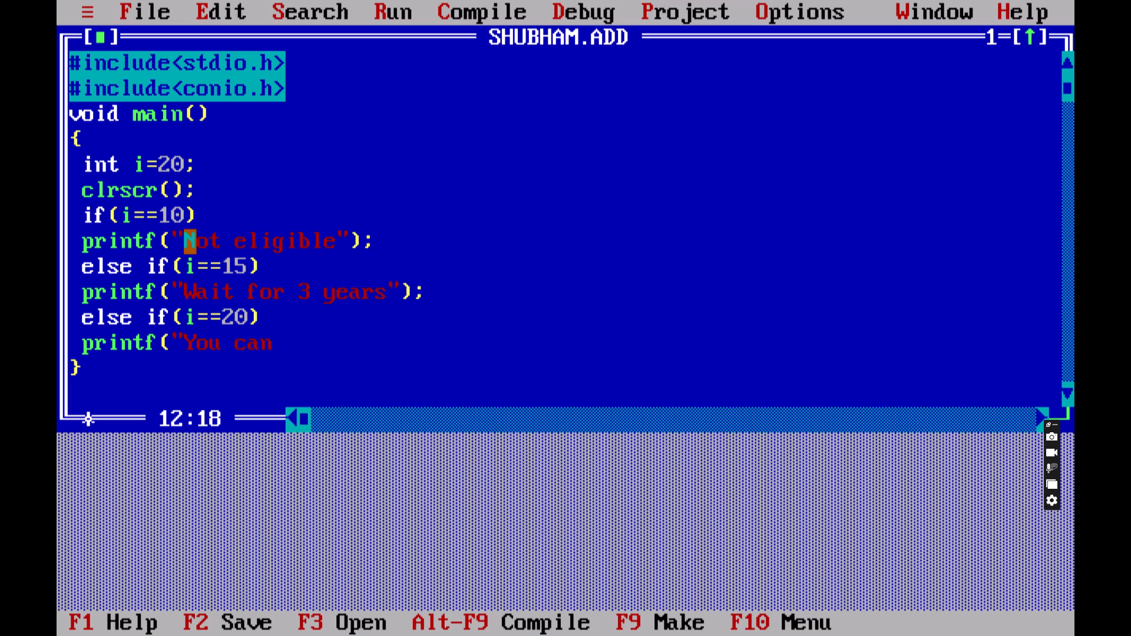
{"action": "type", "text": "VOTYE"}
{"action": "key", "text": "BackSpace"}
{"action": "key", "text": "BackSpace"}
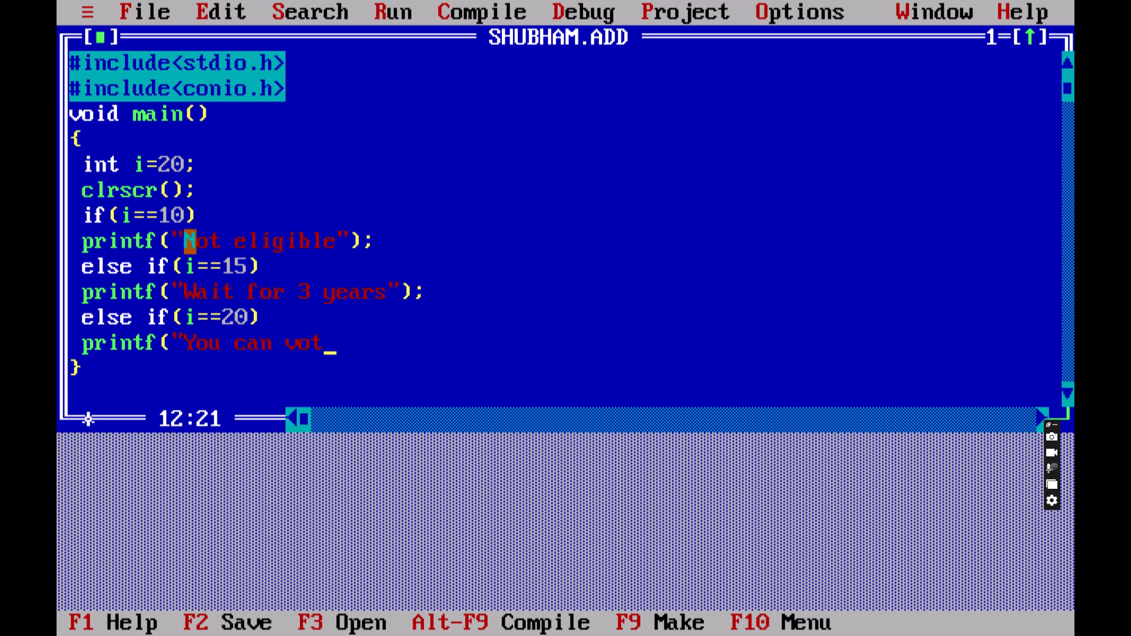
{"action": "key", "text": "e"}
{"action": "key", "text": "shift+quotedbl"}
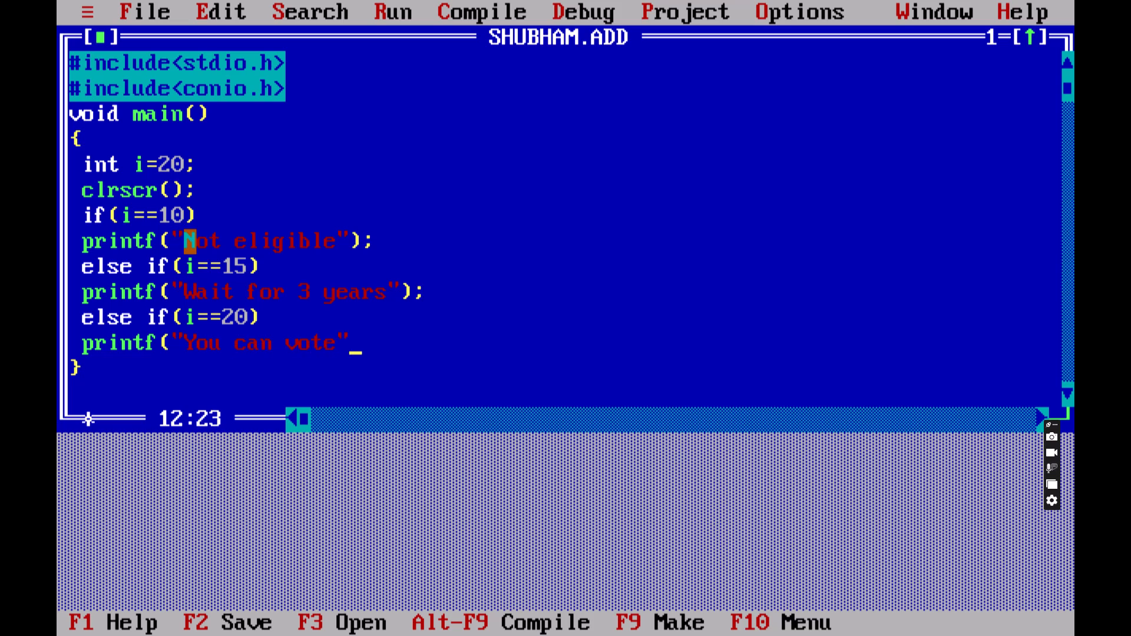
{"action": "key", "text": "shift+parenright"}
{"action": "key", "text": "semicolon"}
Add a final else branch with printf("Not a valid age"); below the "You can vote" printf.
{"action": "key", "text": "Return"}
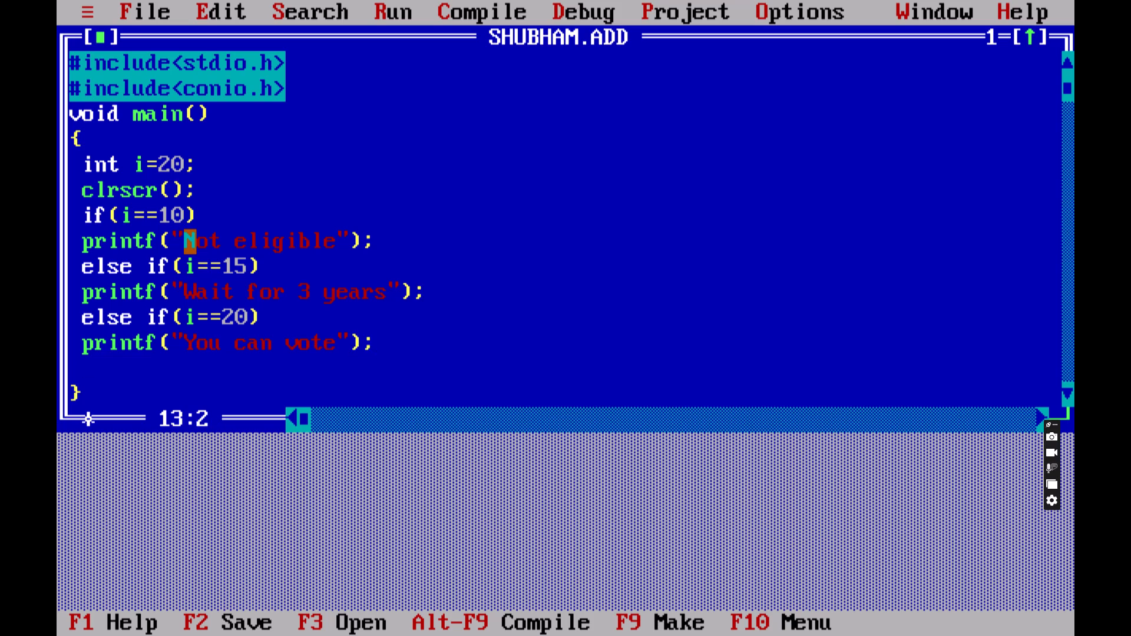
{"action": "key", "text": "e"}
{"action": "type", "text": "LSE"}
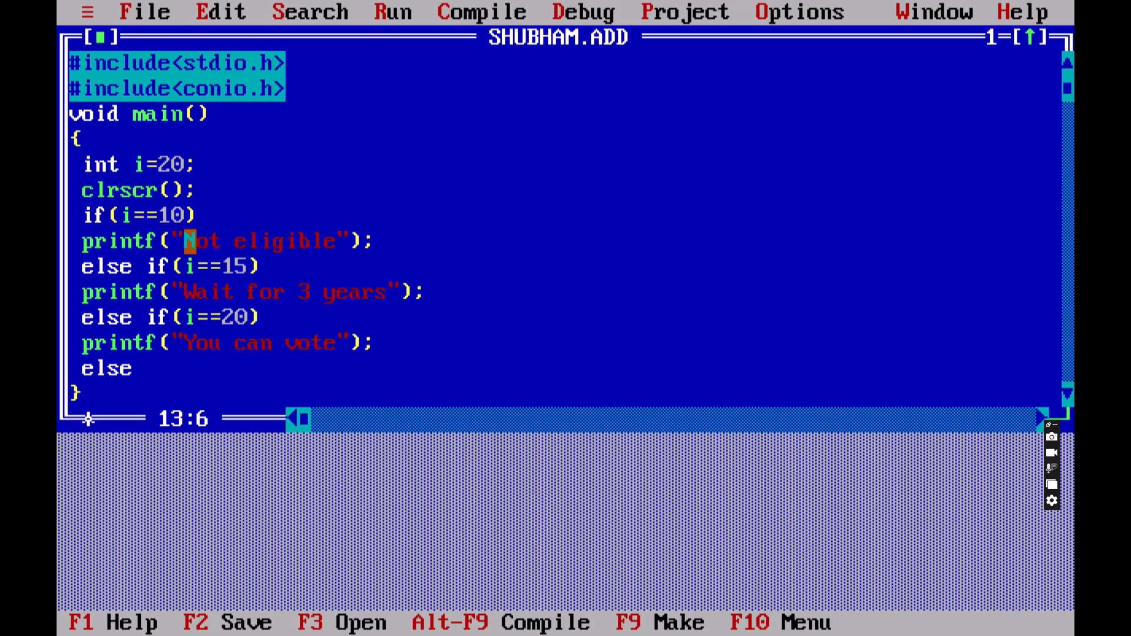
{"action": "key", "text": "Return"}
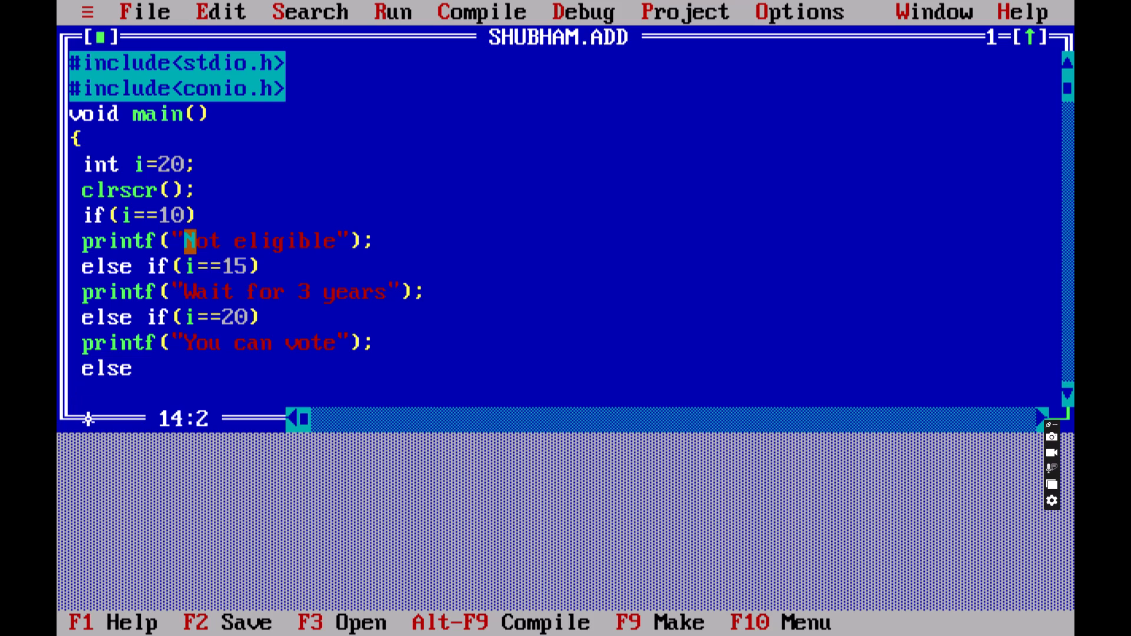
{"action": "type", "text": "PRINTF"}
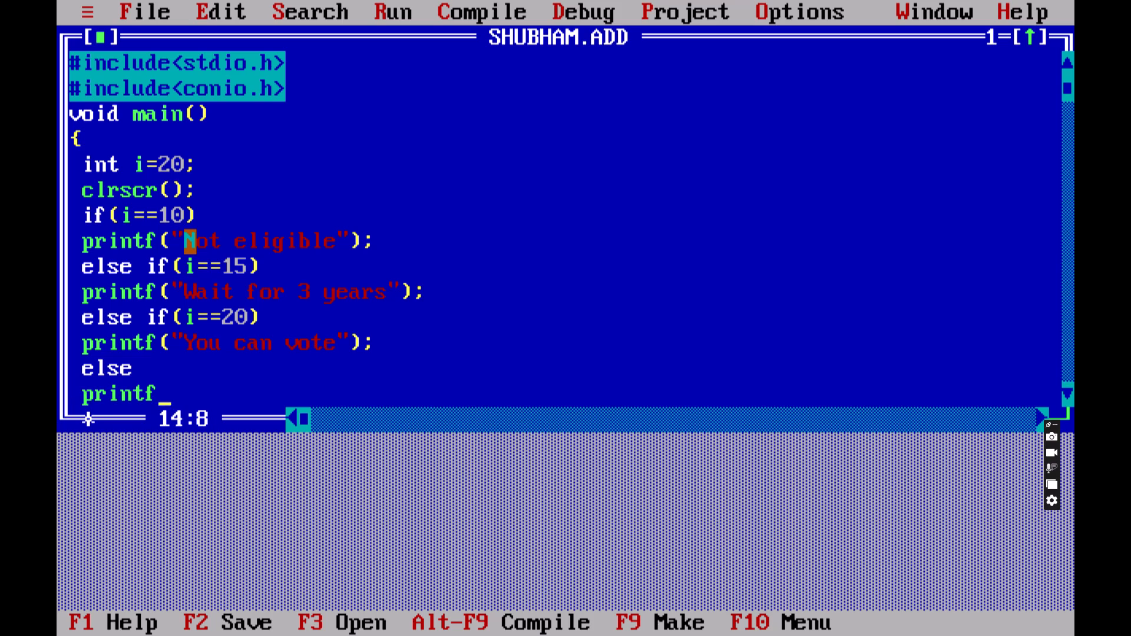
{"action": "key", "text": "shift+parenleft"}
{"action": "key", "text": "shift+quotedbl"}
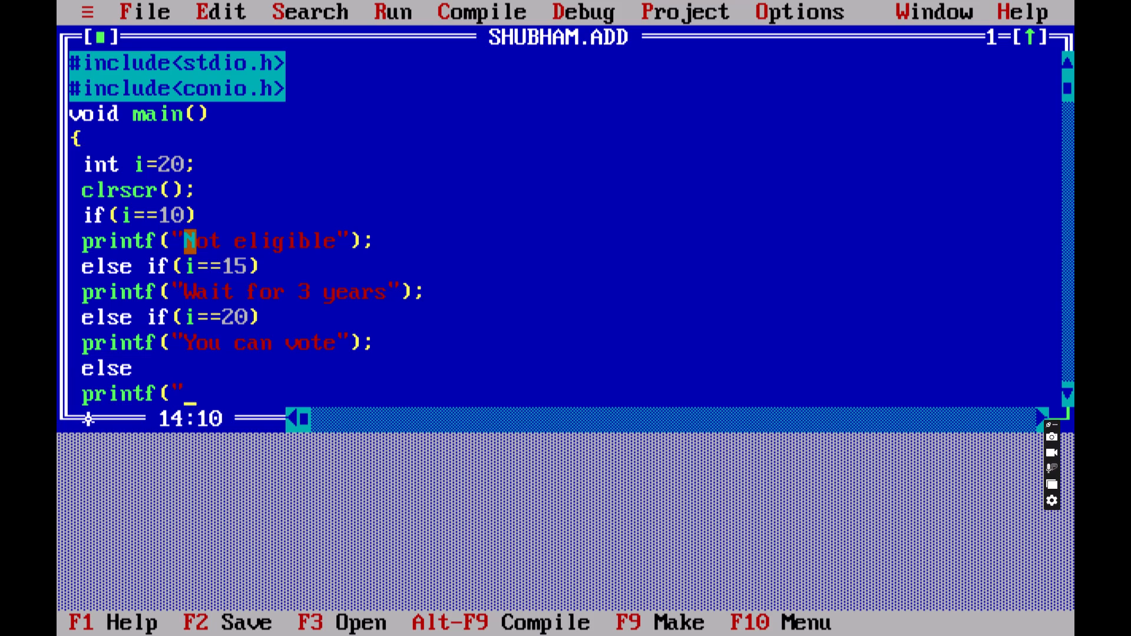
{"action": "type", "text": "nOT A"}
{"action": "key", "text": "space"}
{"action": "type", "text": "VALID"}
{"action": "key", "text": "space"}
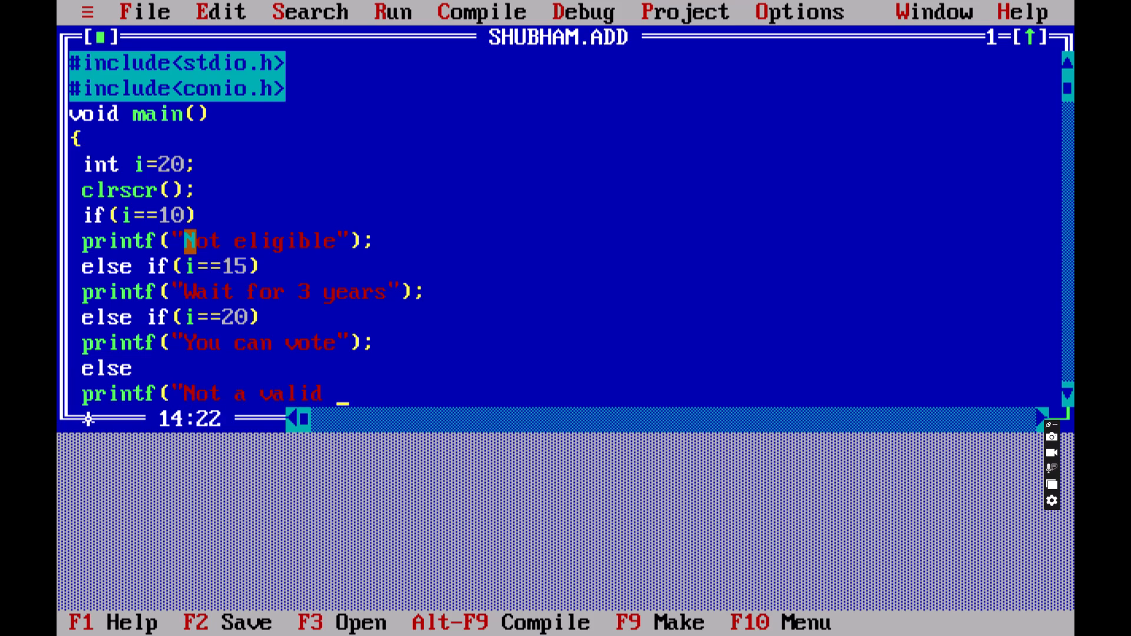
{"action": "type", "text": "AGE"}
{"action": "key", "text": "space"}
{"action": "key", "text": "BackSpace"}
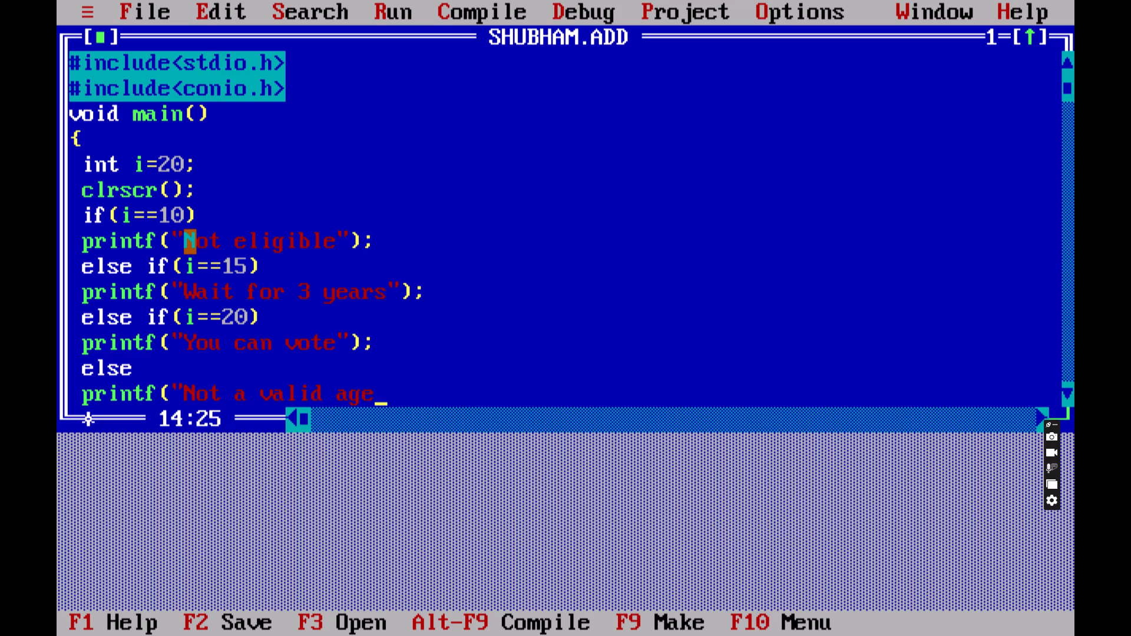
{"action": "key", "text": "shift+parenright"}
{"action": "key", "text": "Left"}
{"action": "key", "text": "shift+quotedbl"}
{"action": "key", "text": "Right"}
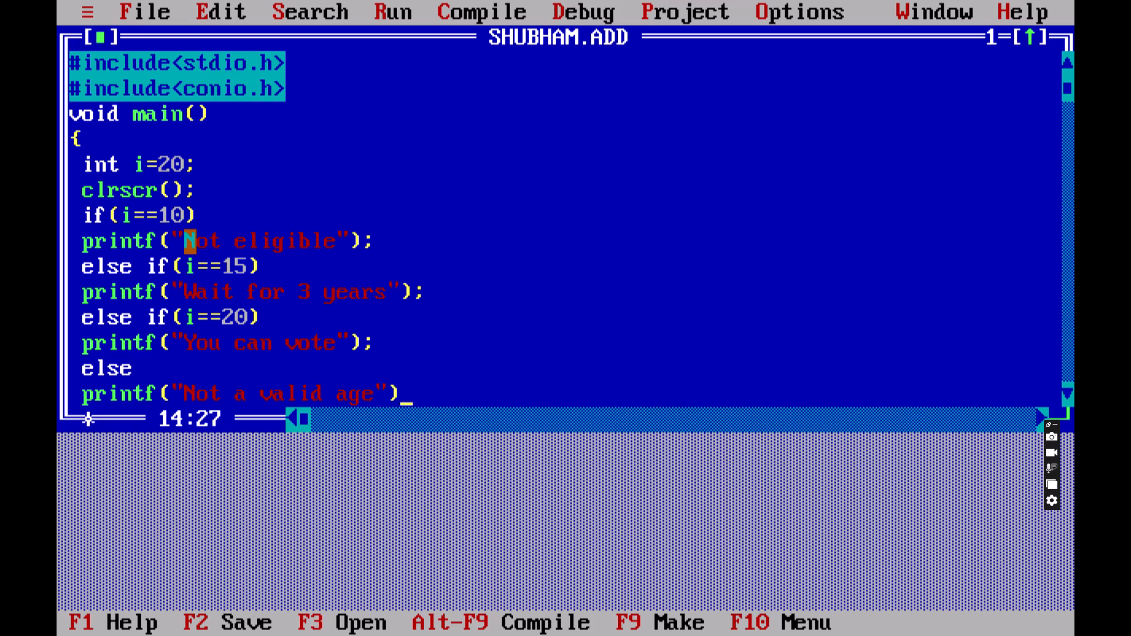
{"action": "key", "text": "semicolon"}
Compile and run the program, and reload SHUBHAM.ADD from disk.
{"action": "key", "text": "F9"}
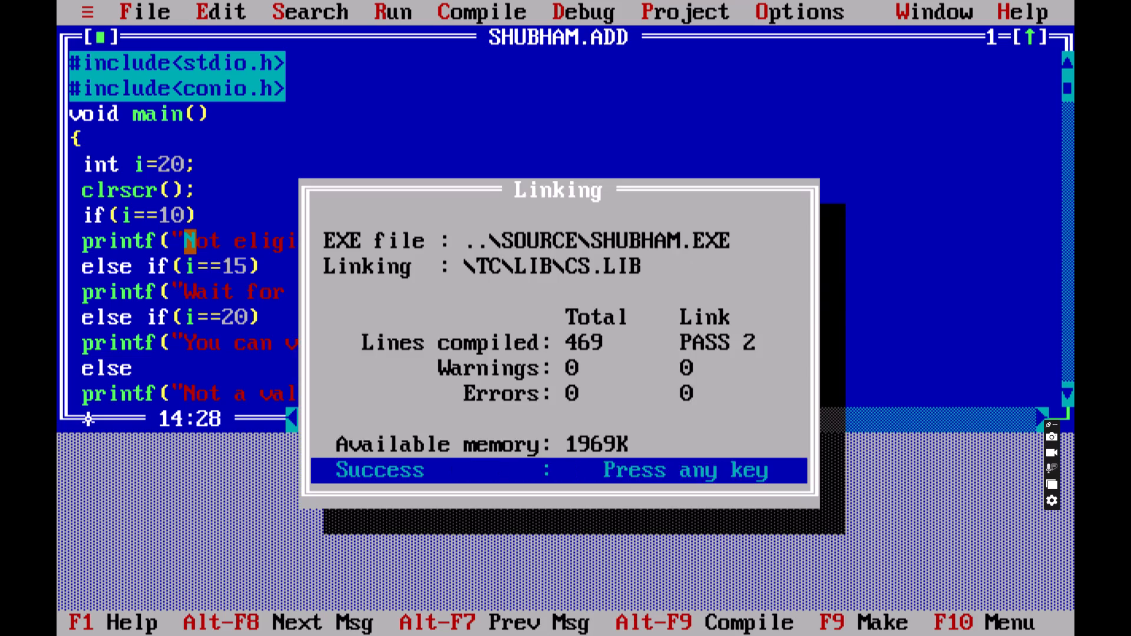
{"action": "key", "text": "space"}
{"action": "key", "text": "ctrl+F9"}
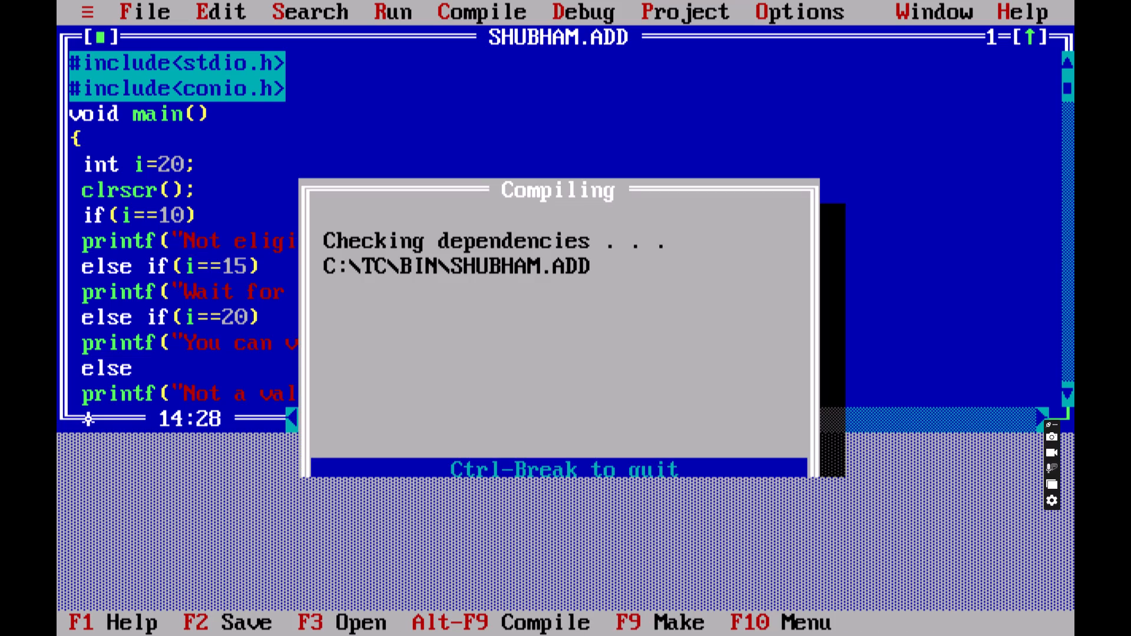
{"action": "key", "text": "F9"}
{"action": "scroll", "coordinate": [565, 318], "scroll_direction": "down", "scroll_amount": 1}
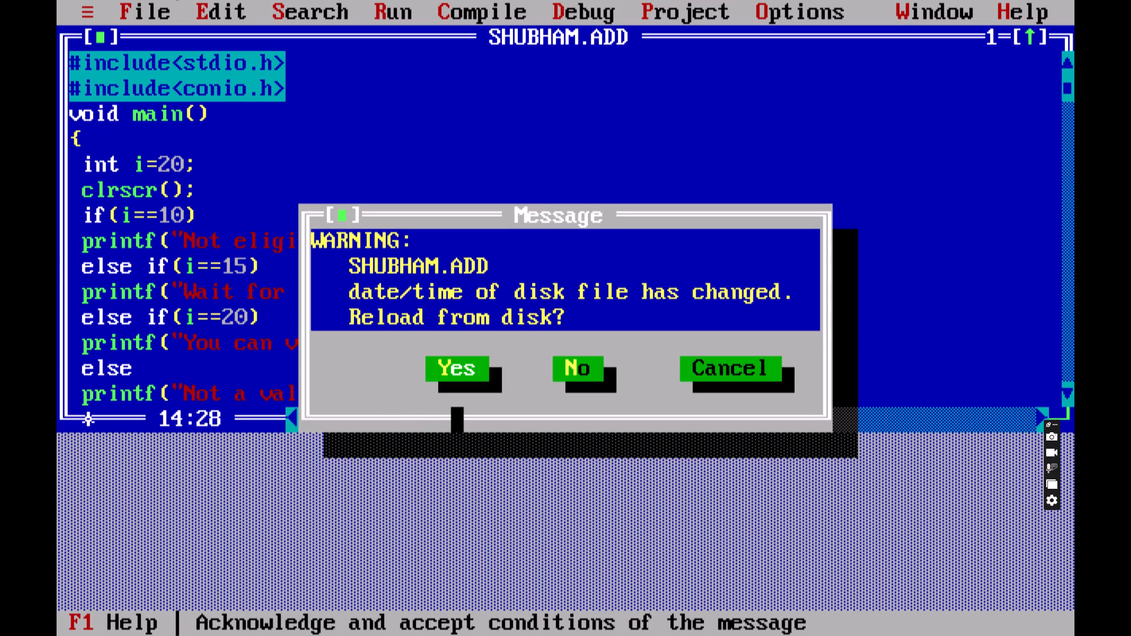
{"action": "left_click", "coordinate": [565, 318]}
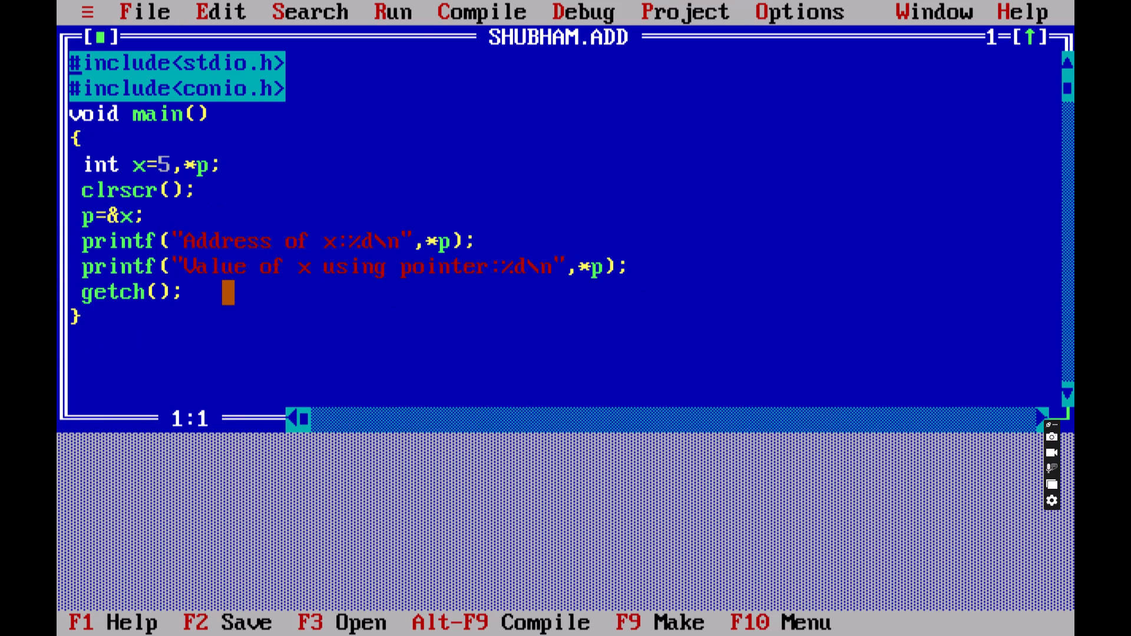
Delete everything from "Address of x in the first printf through the end of the second printf statement.
{"action": "left_click", "coordinate": [565, 318]}
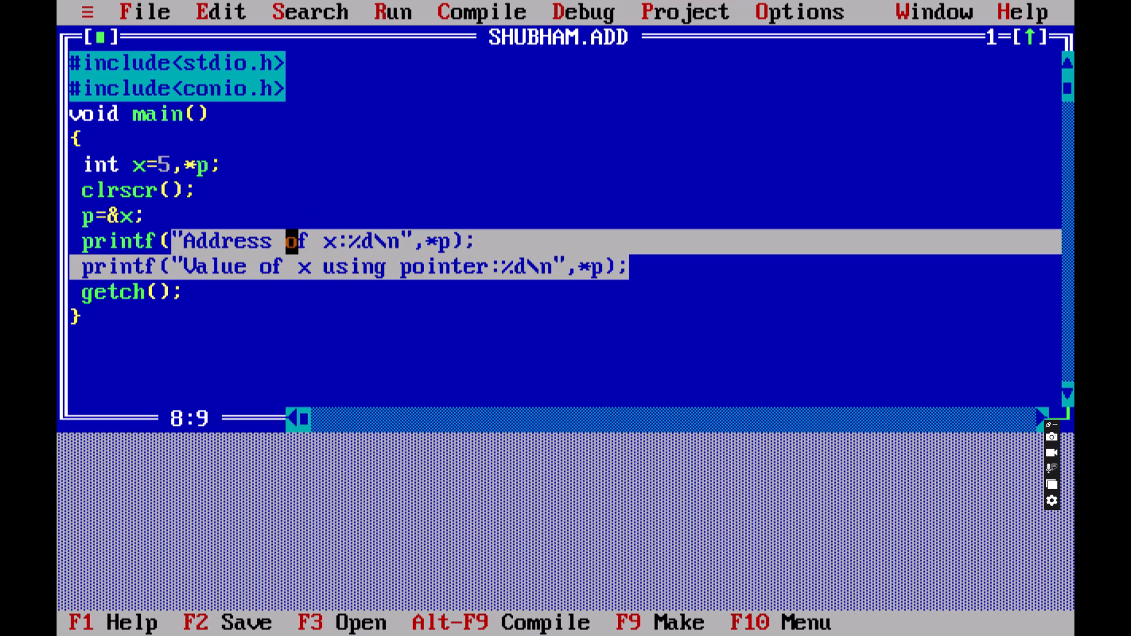
{"action": "left_click", "coordinate": [565, 318]}
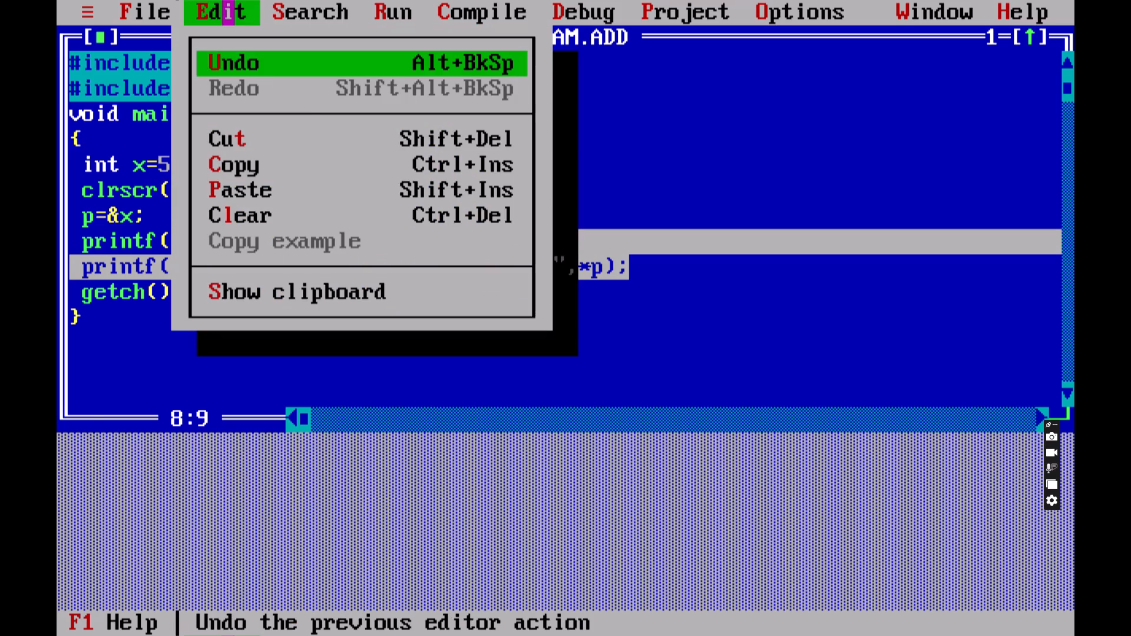
{"action": "left_click", "coordinate": [565, 318]}
Replace the variables in the int declaration so the line reads int i=20;.
{"action": "left_click", "coordinate": [565, 318]}
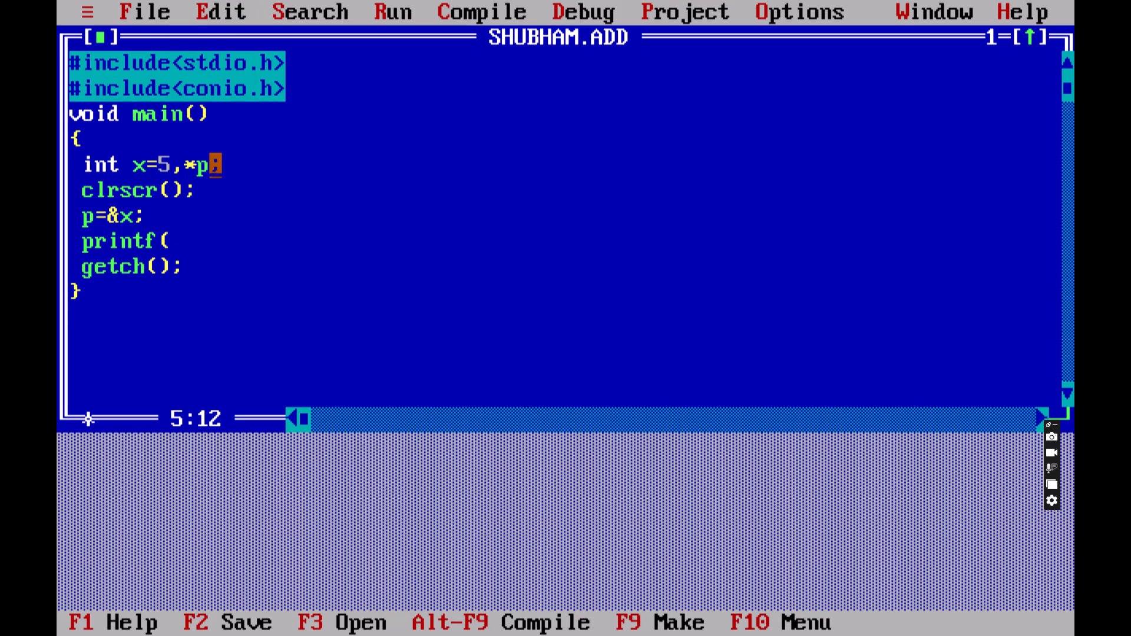
{"action": "left_click", "coordinate": [565, 318]}
{"action": "left_click", "coordinate": [565, 318]}
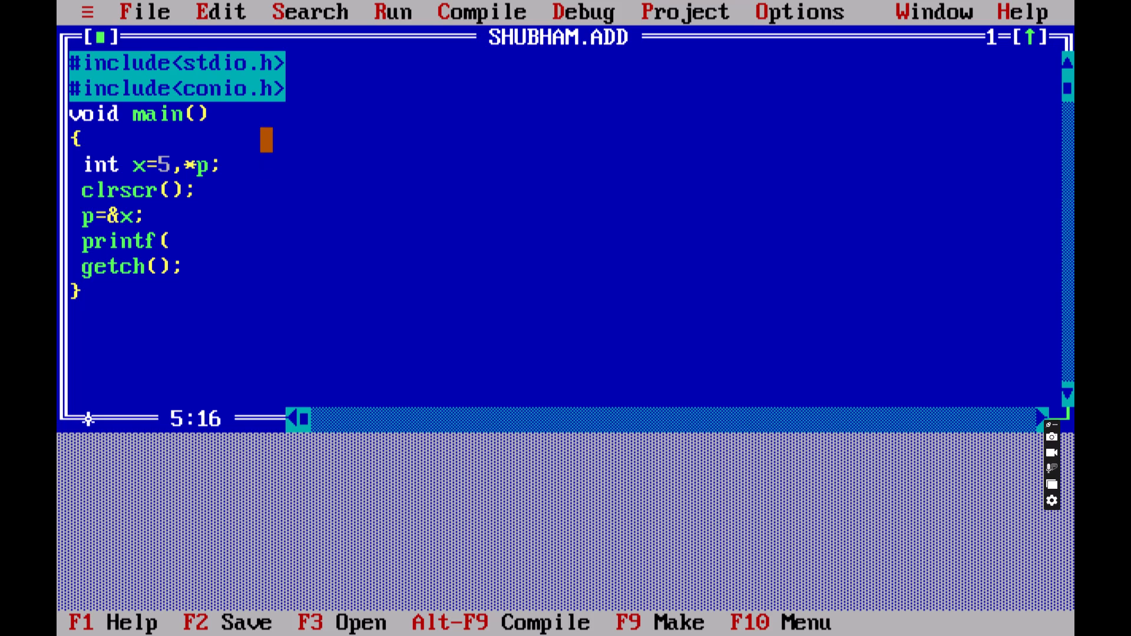
{"action": "key", "text": "BackSpace"}
{"action": "key", "text": "BackSpace"}
{"action": "key", "text": "BackSpace"}
{"action": "key", "text": "BackSpace"}
{"action": "key", "text": "BackSpace"}
{"action": "key", "text": "BackSpace"}
{"action": "key", "text": "BackSpace"}
{"action": "key", "text": "BackSpace"}
{"action": "key", "text": "BackSpace"}
{"action": "key", "text": "BackSpace"}
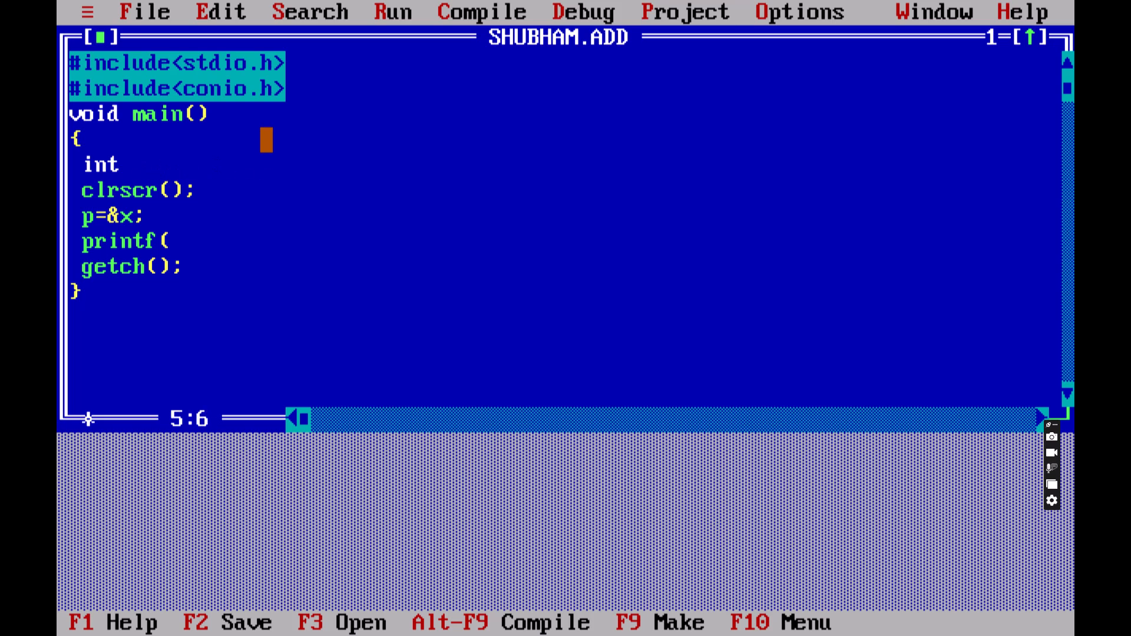
{"action": "type", "text": "I="}
{"action": "type", "text": "20"}
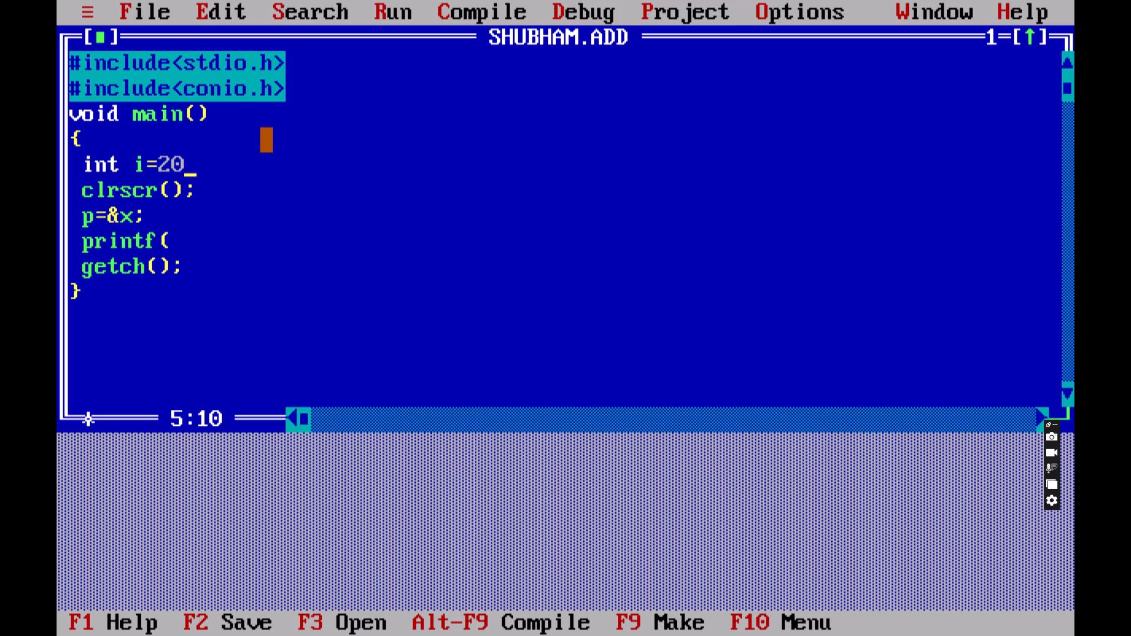
{"action": "key", "text": "semicolon"}
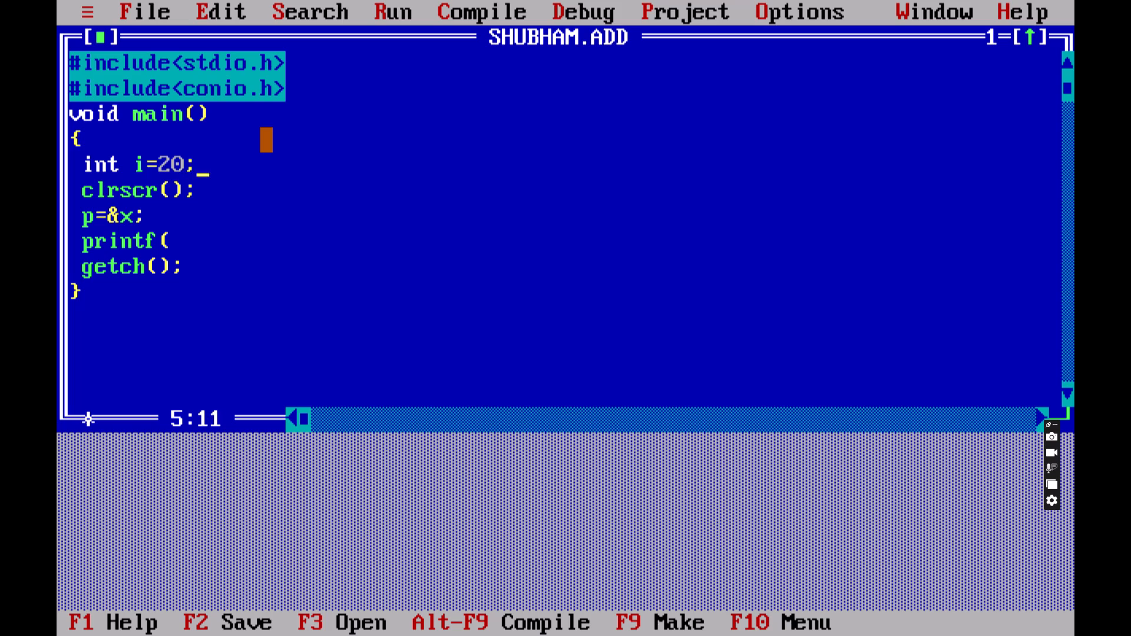
Delete the leftover printf( and the p=&x; statement between clrscr(); and getch();.
{"action": "left_click", "coordinate": [565, 318]}
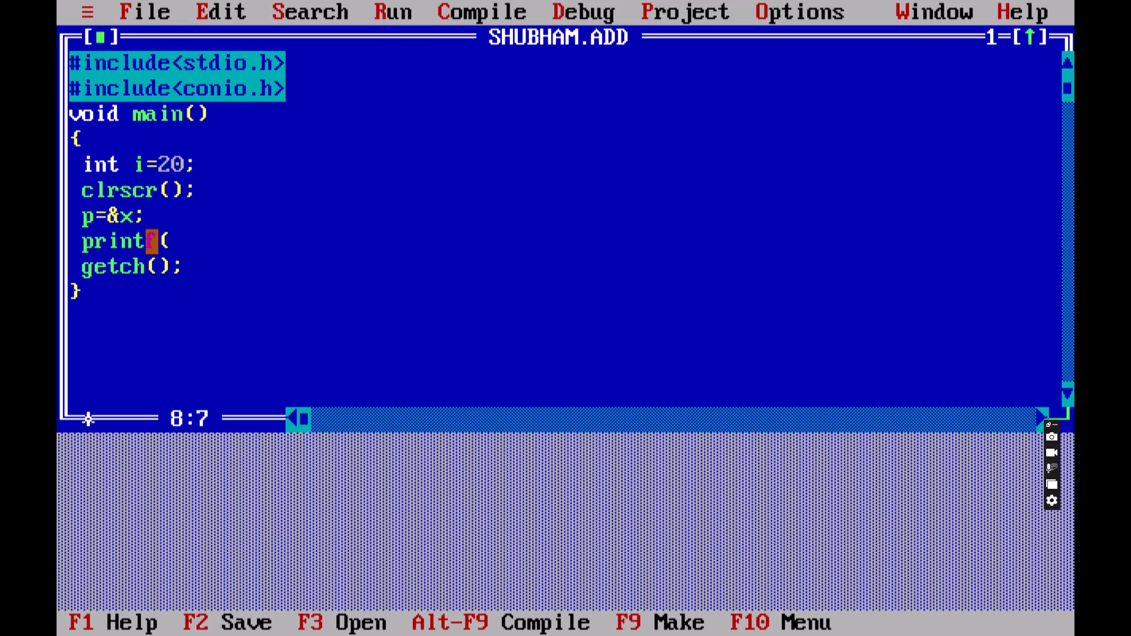
{"action": "left_click", "coordinate": [565, 318]}
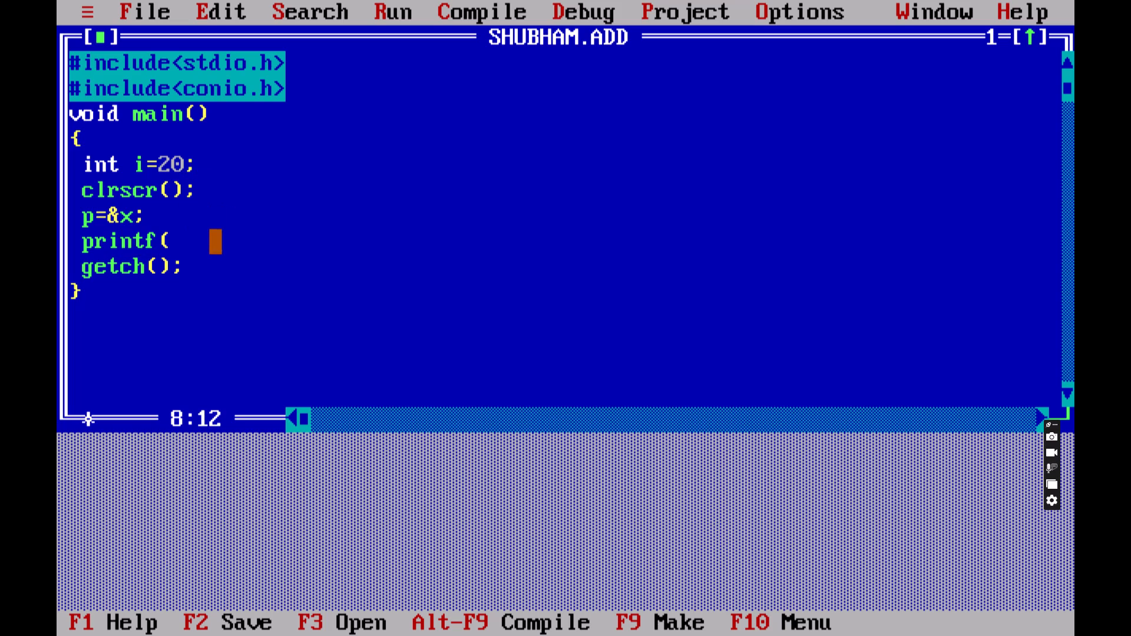
{"action": "key", "text": "BackSpace"}
{"action": "key", "text": "backslash"}
{"action": "key", "text": "BackSpace"}
{"action": "key", "text": "BackSpace"}
{"action": "key", "text": "BackSpace"}
{"action": "key", "text": "BackSpace"}
{"action": "key", "text": "BackSpace"}
{"action": "key", "text": "BackSpace"}
{"action": "key", "text": "BackSpace"}
{"action": "key", "text": "BackSpace"}
{"action": "key", "text": "BackSpace"}
{"action": "key", "text": "BackSpace"}
{"action": "key", "text": "BackSpace"}
{"action": "key", "text": "BackSpace"}
{"action": "key", "text": "BackSpace"}
{"action": "key", "text": "BackSpace"}
{"action": "key", "text": "BackSpace"}
{"action": "key", "text": "BackSpace"}
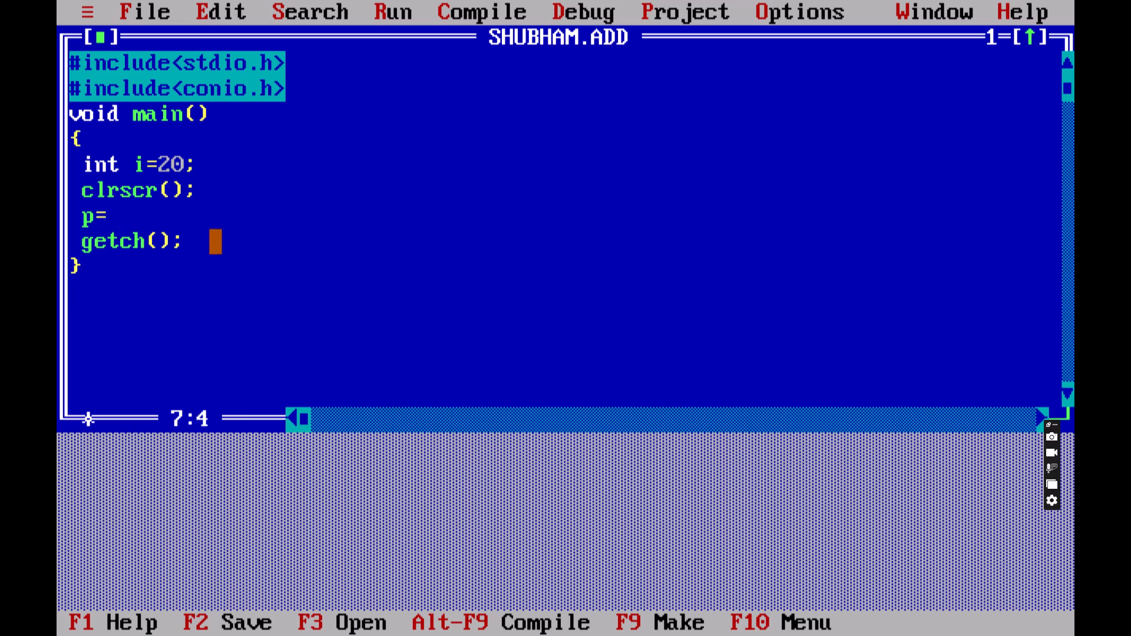
{"action": "key", "text": "BackSpace"}
{"action": "key", "text": "BackSpace"}
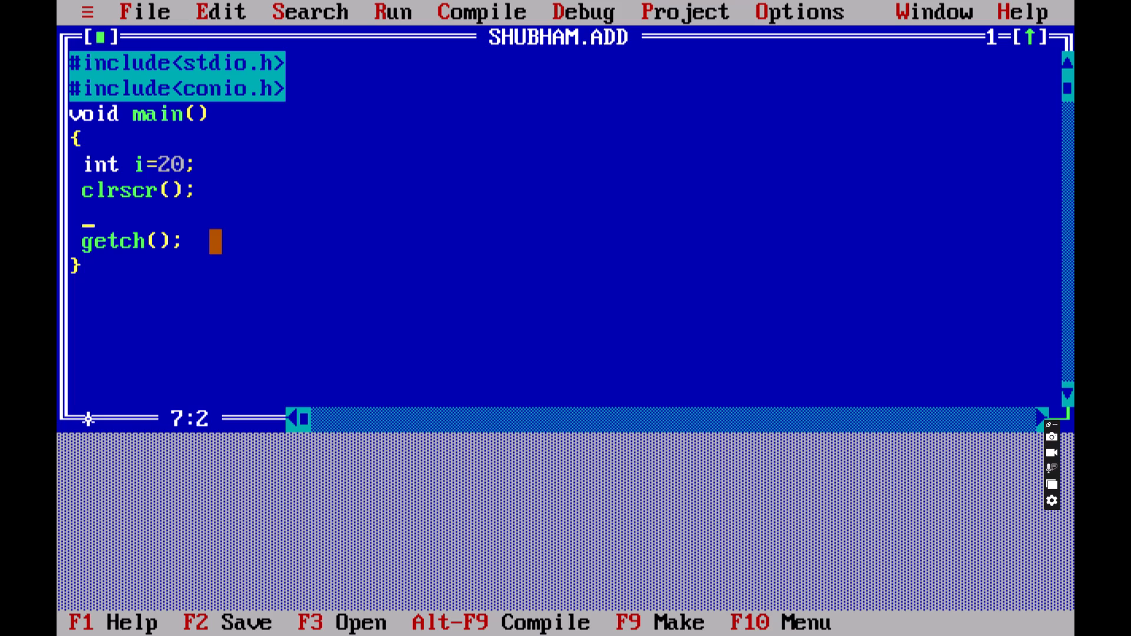
Add the condition line if(i==10) below clrscr(); in main.
{"action": "type", "text": "IF"}
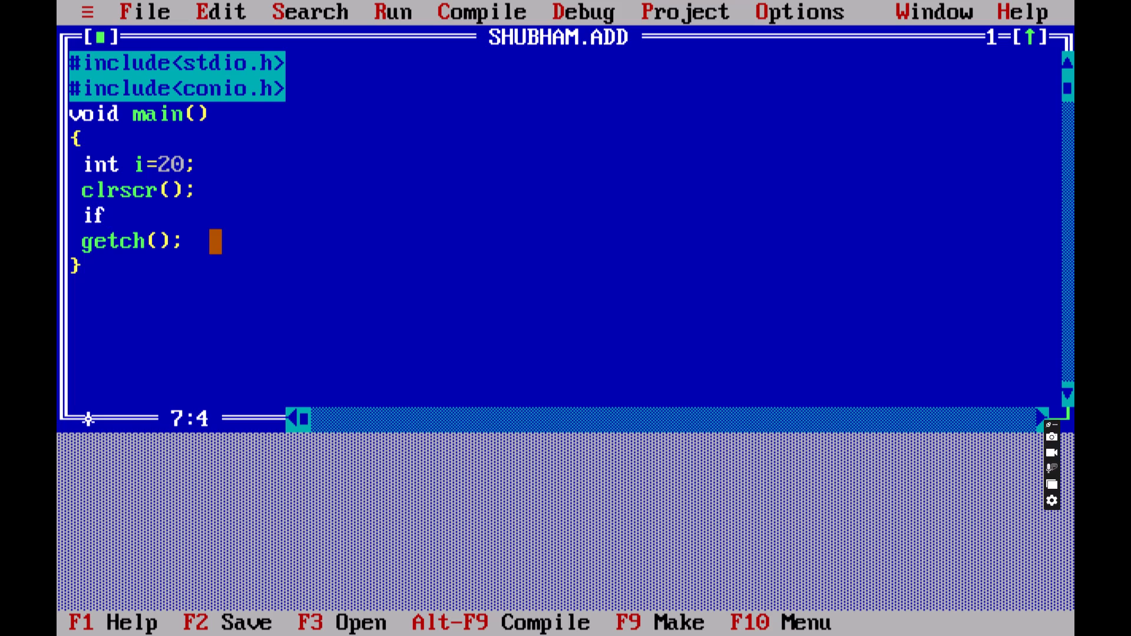
{"action": "type", "text": "(I=="}
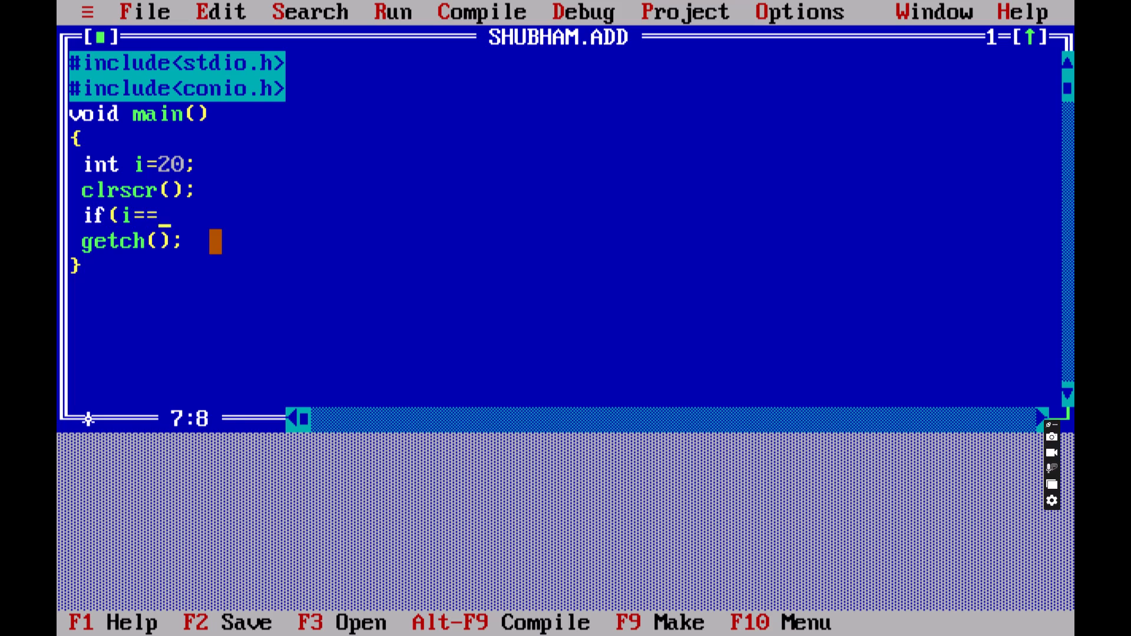
{"action": "type", "text": "10"}
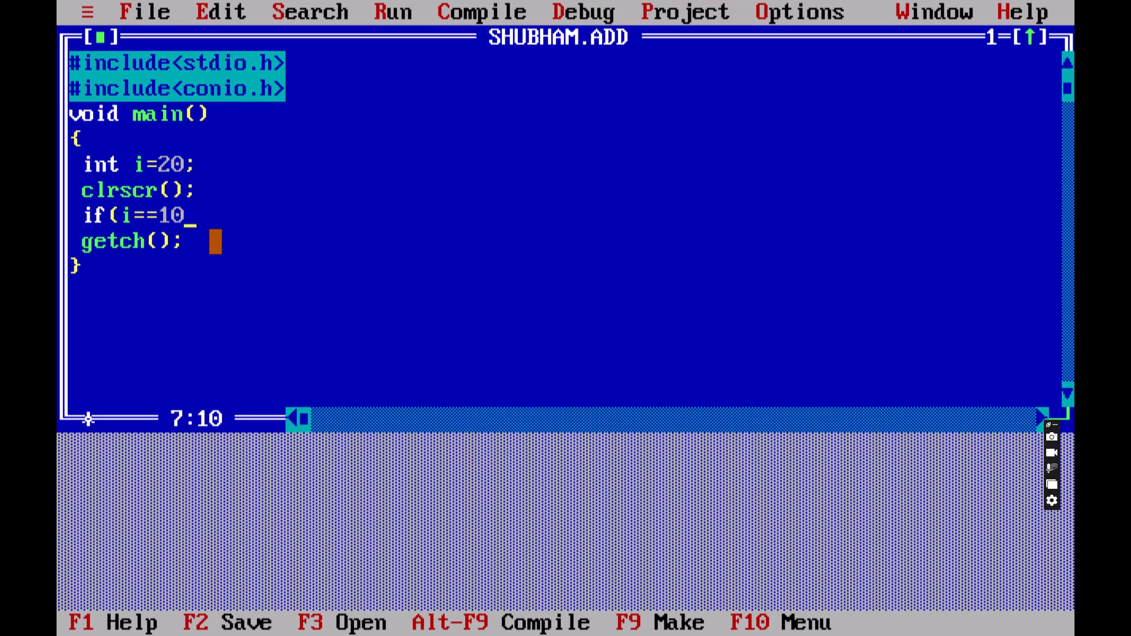
{"action": "type", "text": ")\\"}
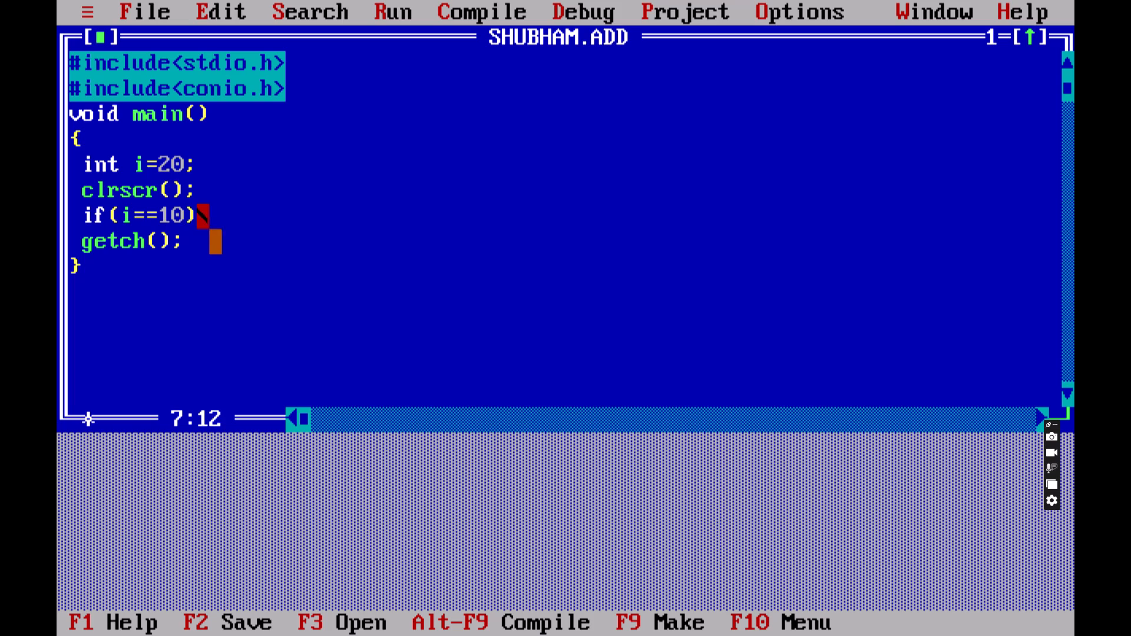
{"action": "key", "text": "BackSpace"}
{"action": "key", "text": "Return"}
Add the statement printf("Not Eligible"); below the if(i==10) condition.
{"action": "type", "text": "PRNTF"}
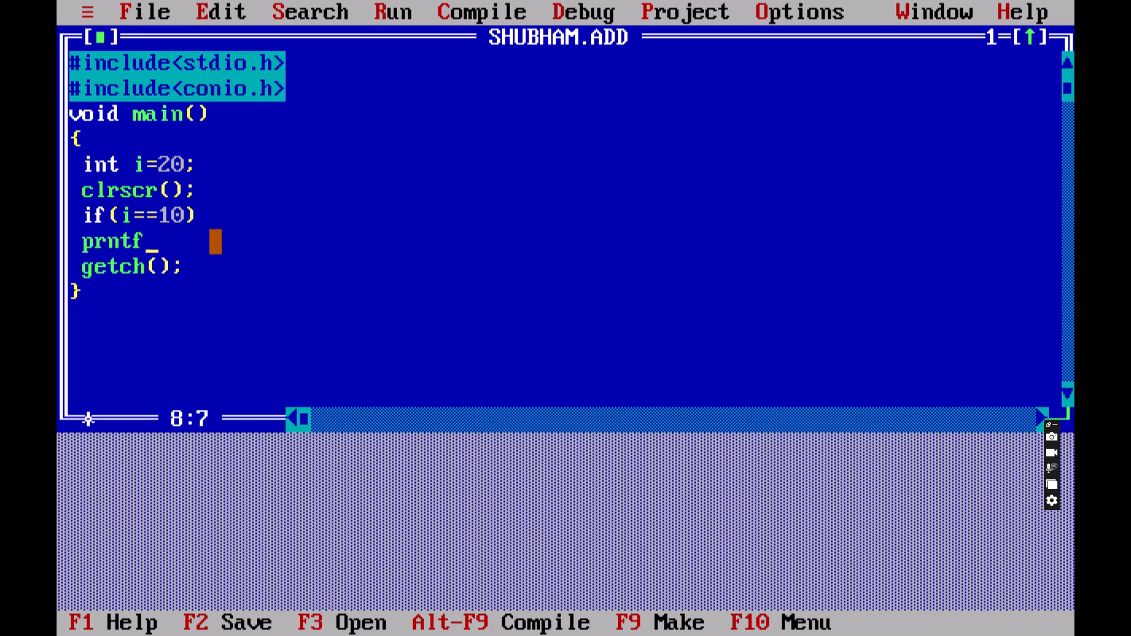
{"action": "key", "text": "Left"}
{"action": "key", "text": "Left"}
{"action": "key", "text": "Left"}
{"action": "key", "text": "i"}
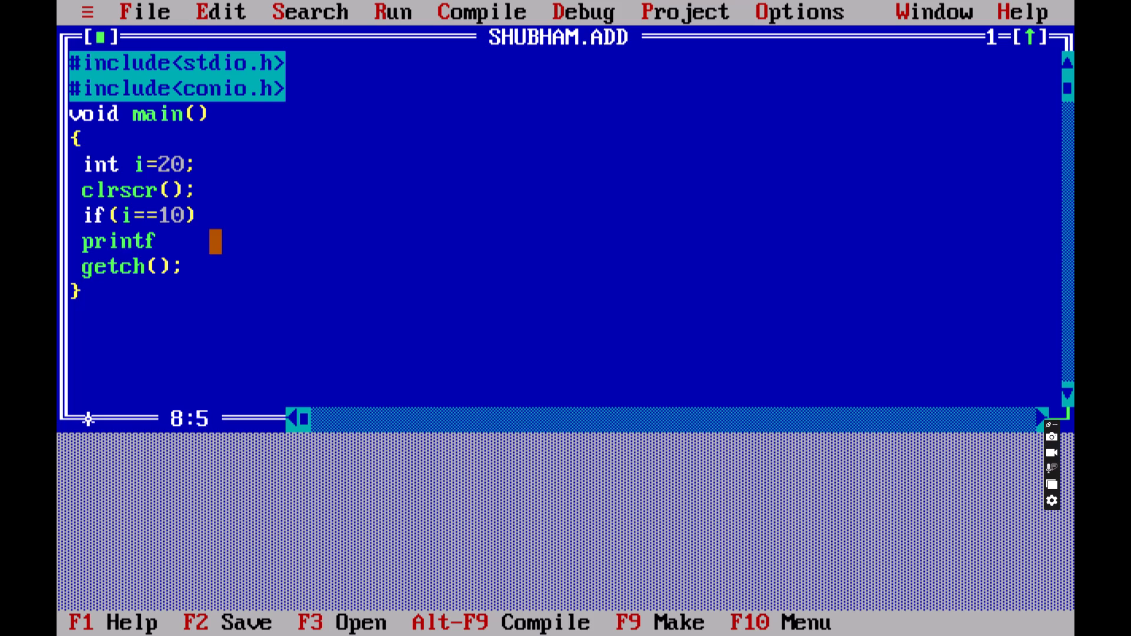
{"action": "key", "text": "Right"}
{"action": "key", "text": "Right"}
{"action": "key", "text": "Right"}
{"action": "key", "text": "shift+parenleft"}
{"action": "type", "text": "\"nOT"}
{"action": "key", "text": "space"}
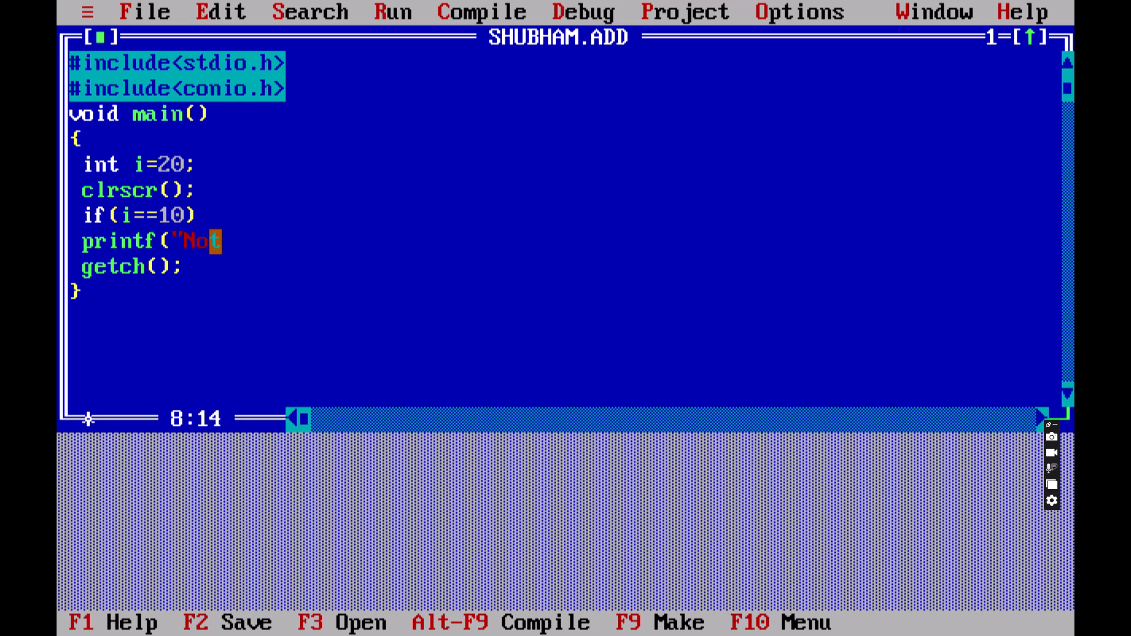
{"action": "type", "text": "eLIGIBKE"}
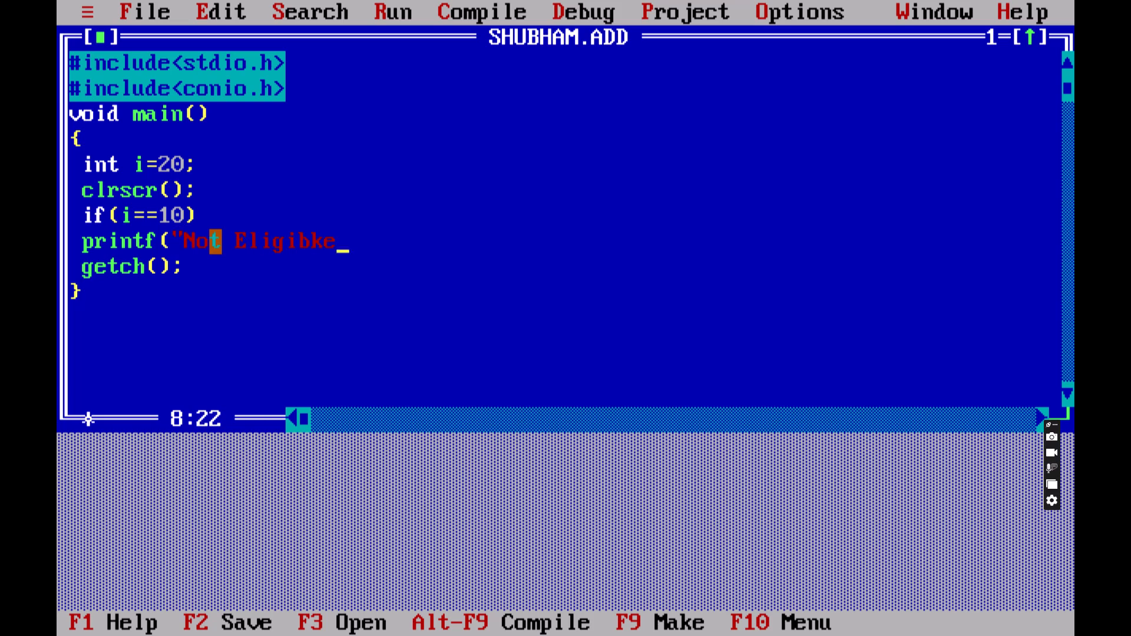
{"action": "key", "text": "BackSpace"}
{"action": "key", "text": "BackSpace"}
{"action": "key", "text": "BackSpace"}
{"action": "type", "text": "BLE"}
{"action": "type", "text": "\");"}
{"action": "key", "text": "Return"}
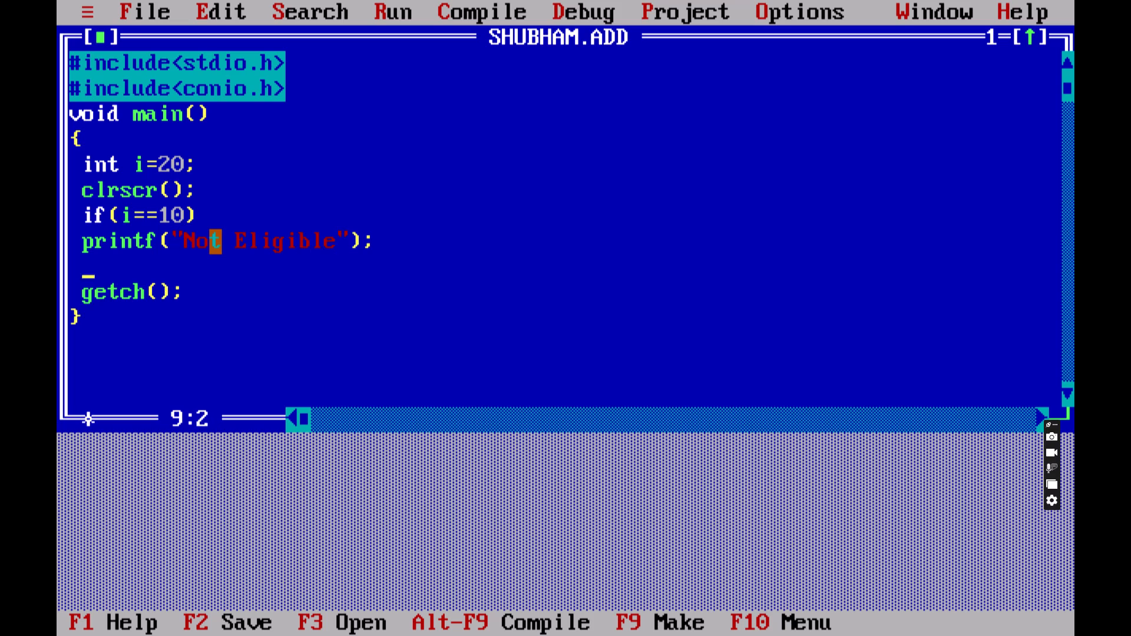
Add the condition line else if(i==15) below the "Not Eligible" printf statement.
{"action": "type", "text": "ELSR"}
{"action": "key", "text": "BackSpace"}
{"action": "type", "text": "E IF"}
{"action": "key", "text": "space"}
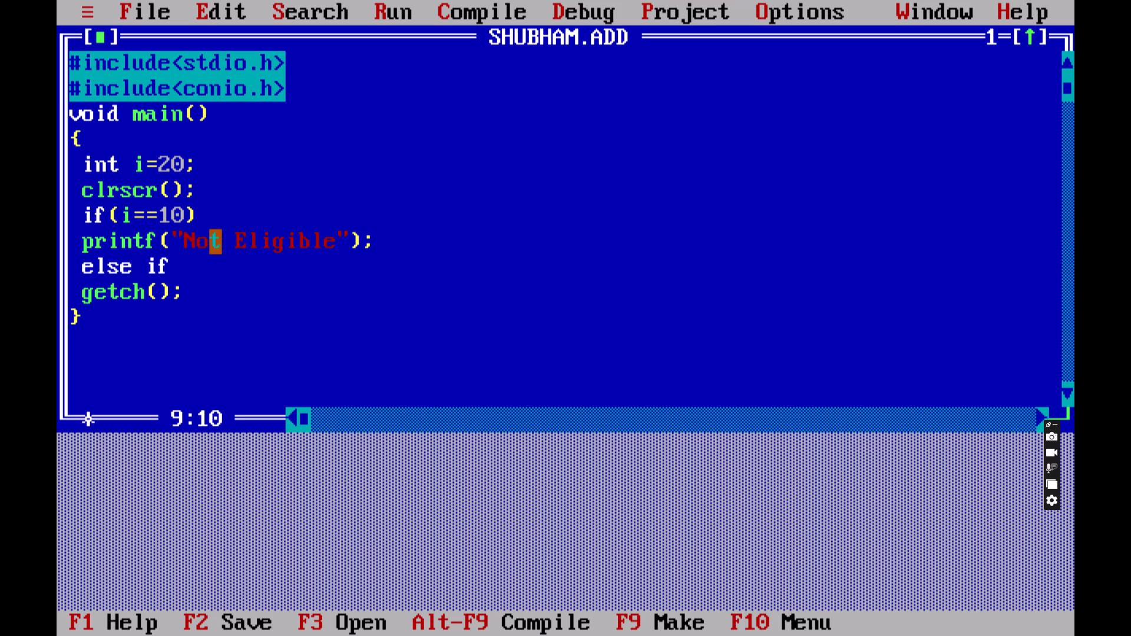
{"action": "key", "text": "shift+BackSpace"}
{"action": "key", "text": "BackSpace"}
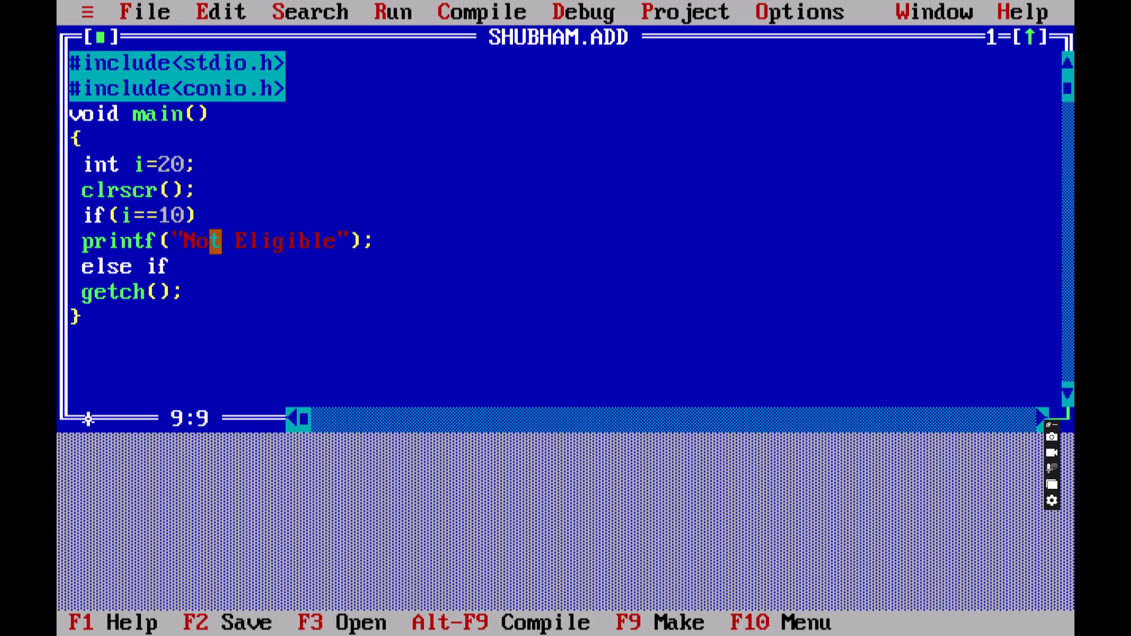
{"action": "key", "text": "shift+parenleft"}
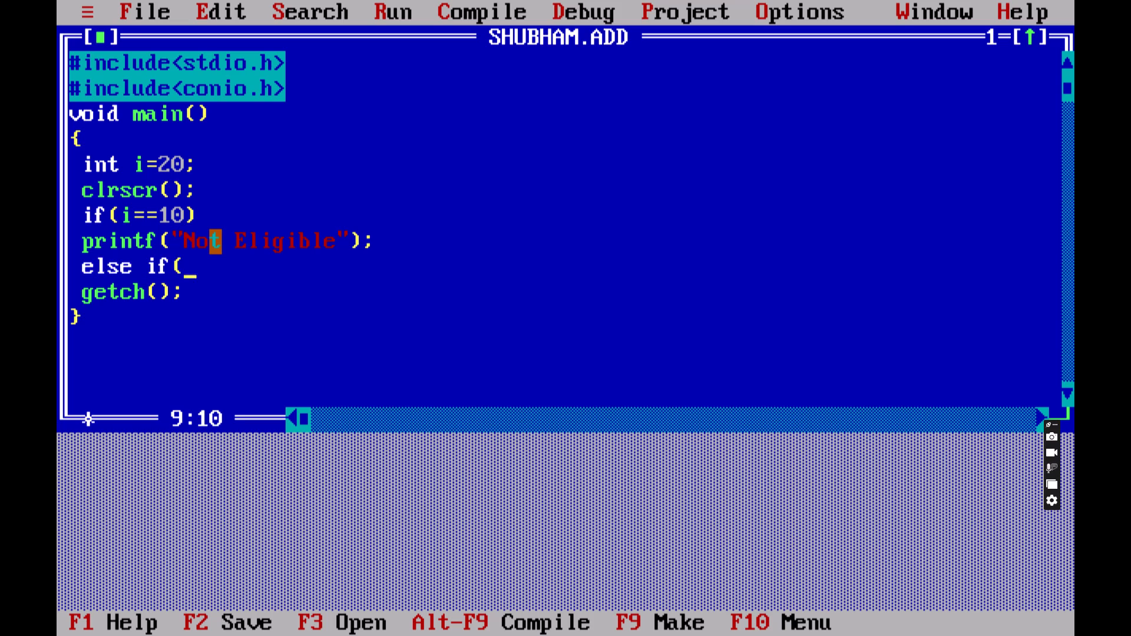
{"action": "type", "text": "I==15"}
{"action": "key", "text": "shift+parenright"}
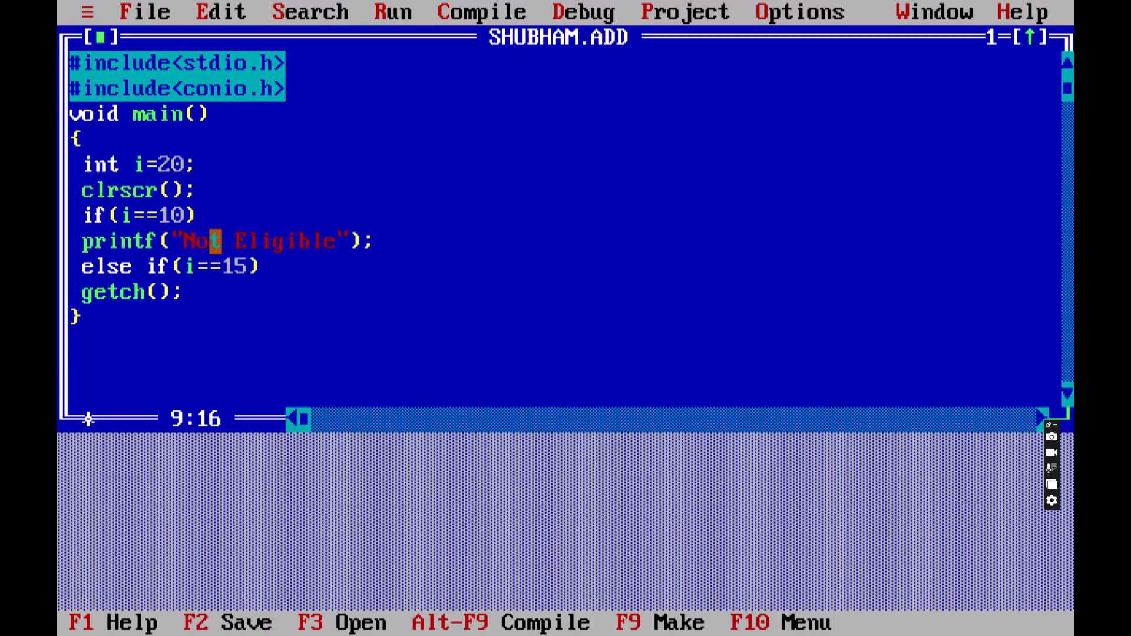
{"action": "key", "text": "Return"}
Add the statement printf("Wait of 3 years"); below the else if(i==15) condition.
{"action": "type", "text": "PRI"}
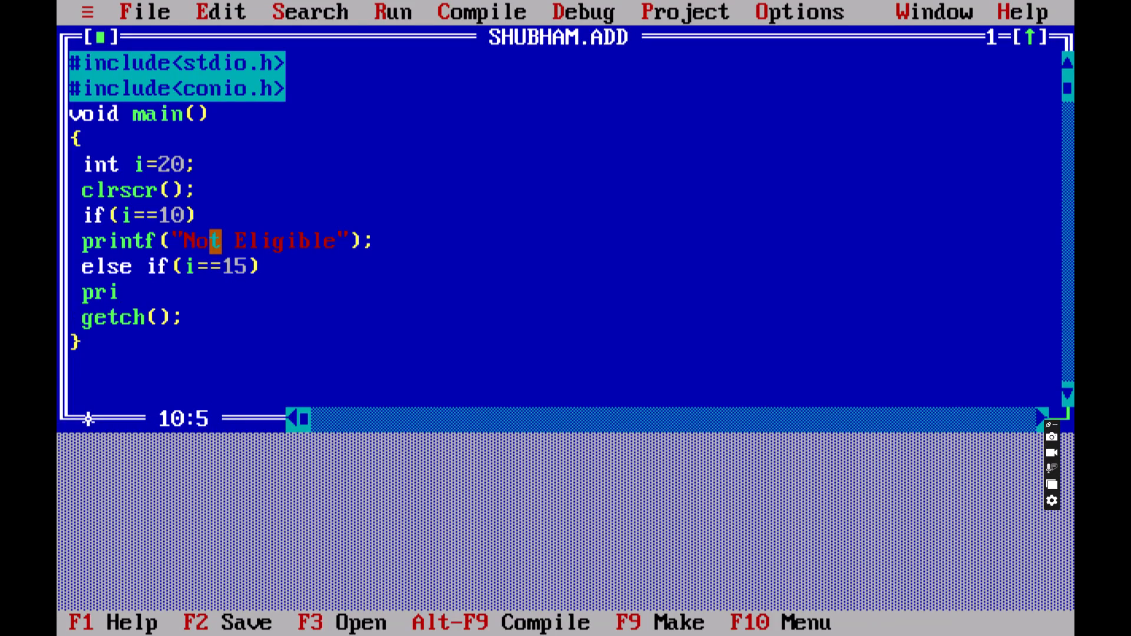
{"action": "type", "text": "NTF"}
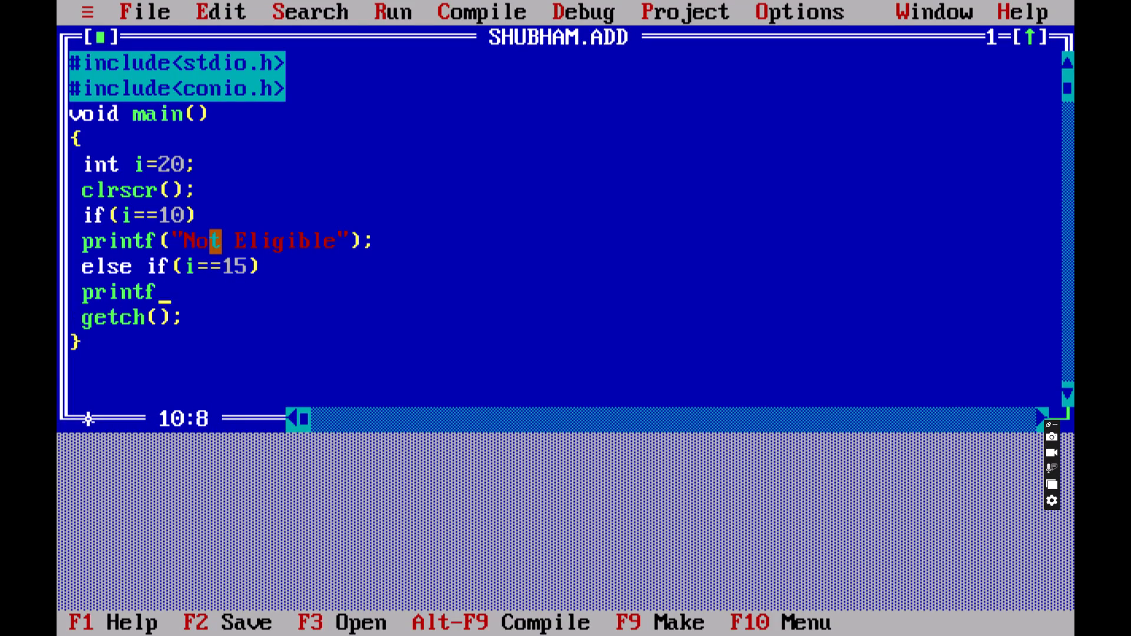
{"action": "key", "text": "shift+parenleft"}
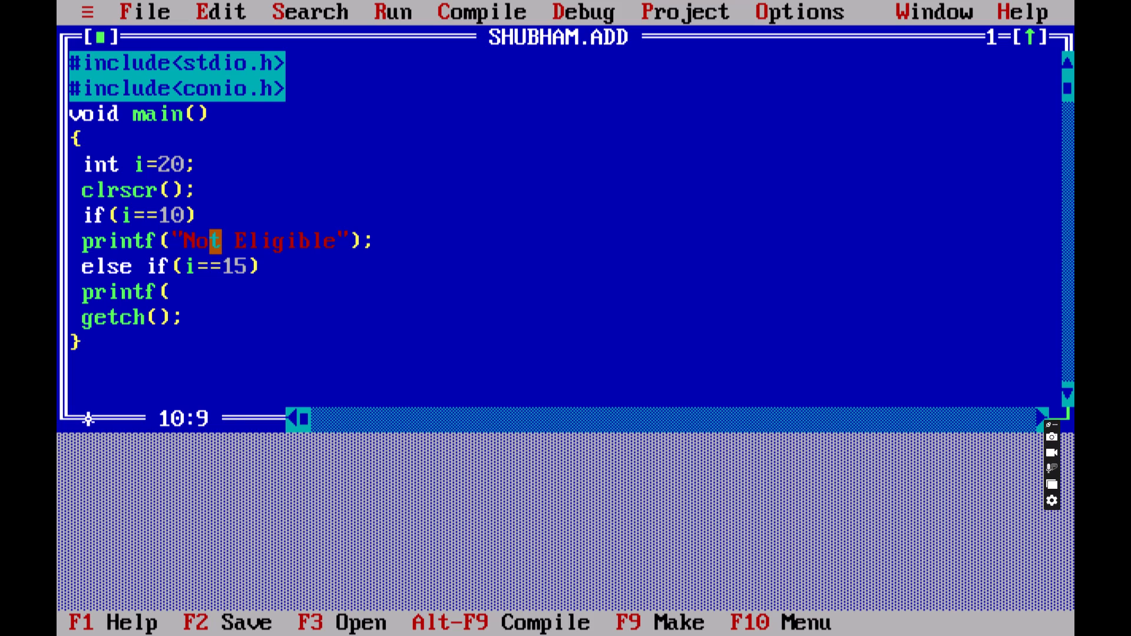
{"action": "key", "text": "shift+quotedbl"}
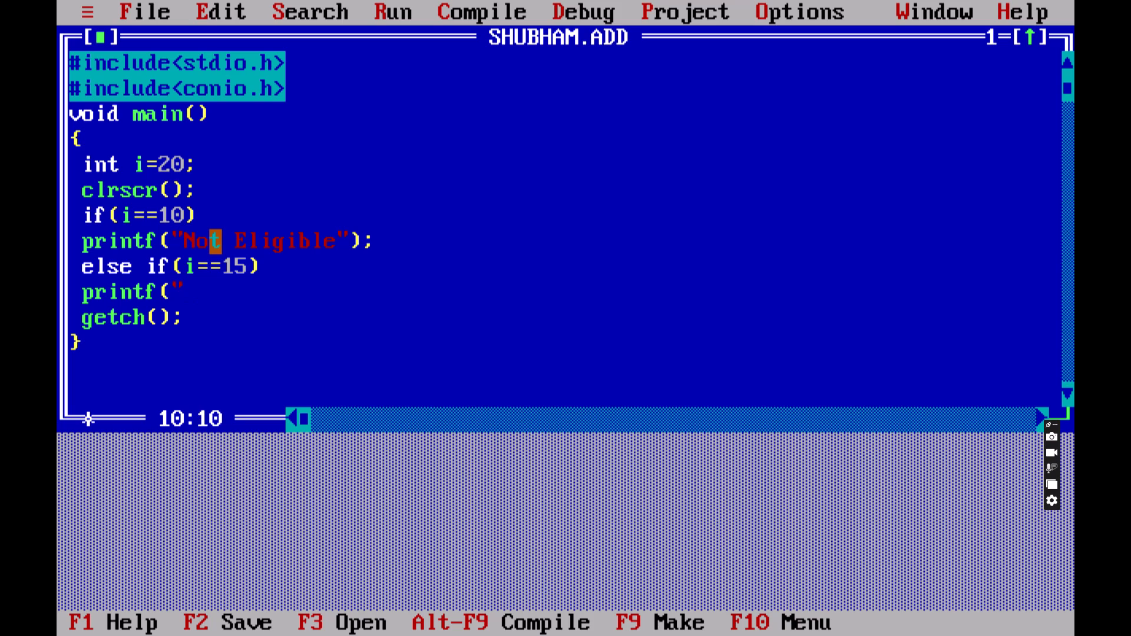
{"action": "type", "text": "wAIT"}
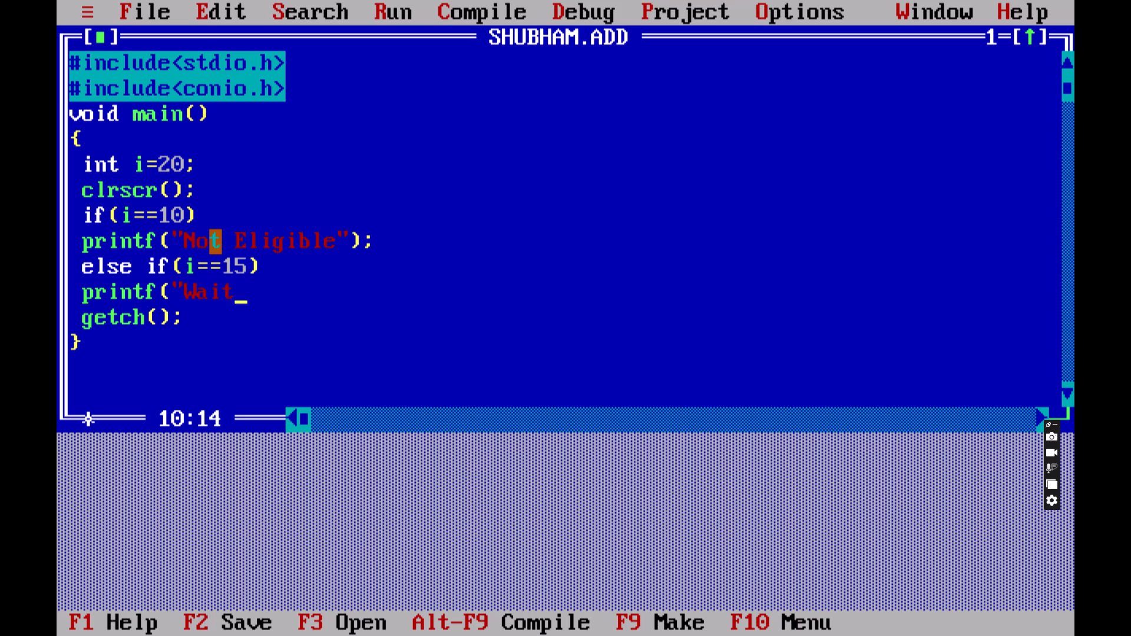
{"action": "key", "text": "space"}
{"action": "type", "text": "OF"}
{"action": "key", "text": "space"}
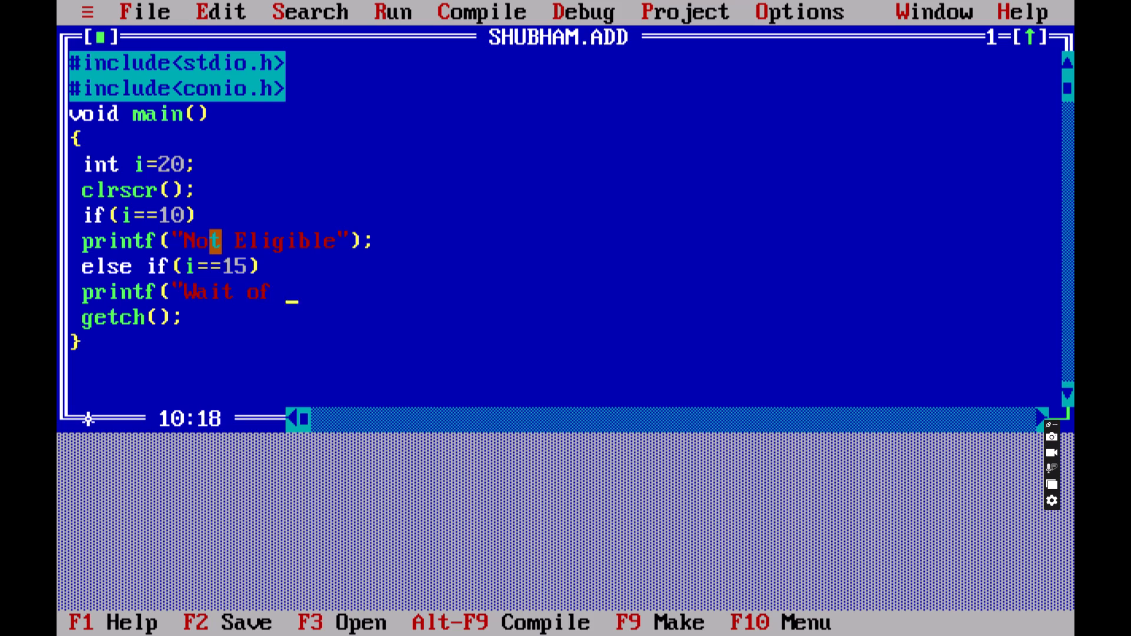
{"action": "type", "text": "3 YEARS"}
{"action": "key", "text": "space"}
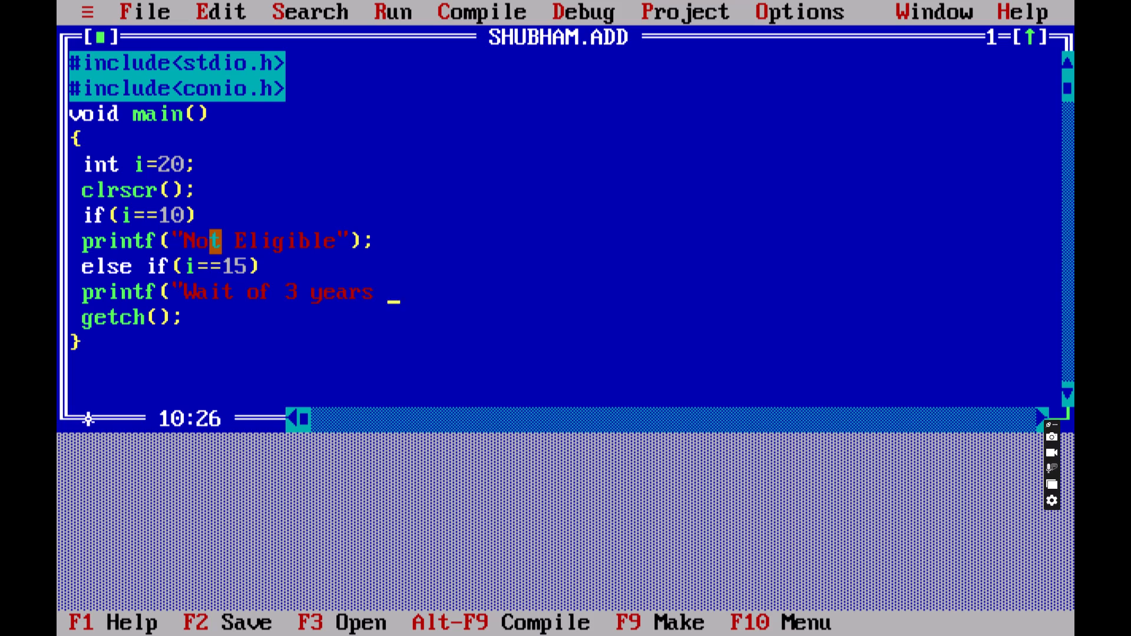
{"action": "key", "text": "BackSpace"}
{"action": "key", "text": "shift+quotedbl"}
{"action": "type", "text": ");"}
{"action": "key", "text": "Return"}
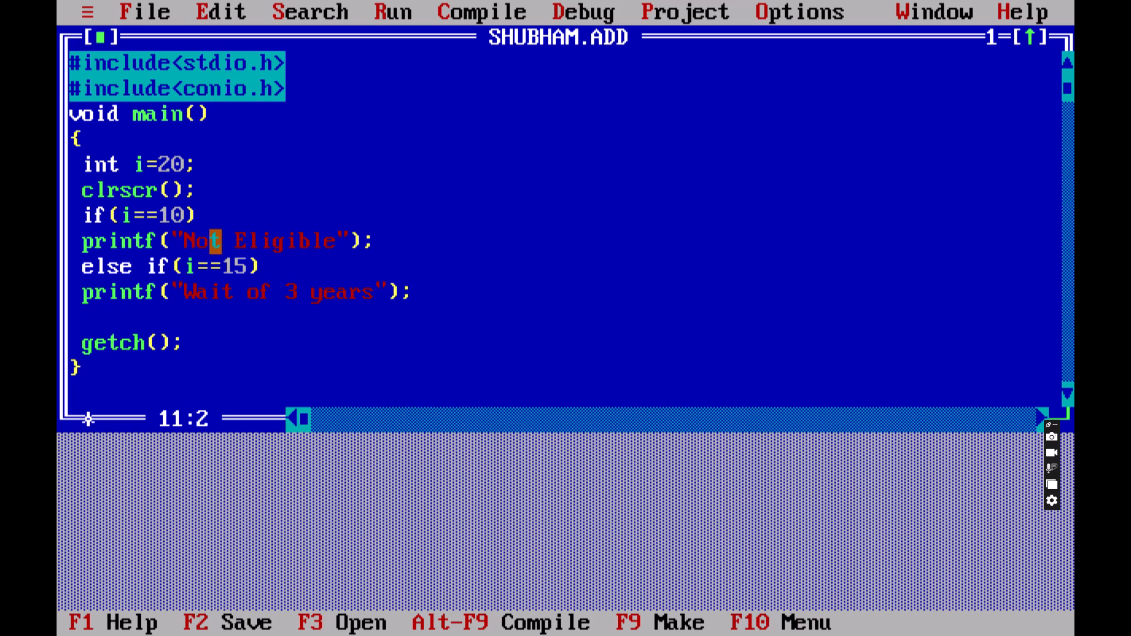
Add the condition line else if(i==20) below the "Wait of 3 years" printf statement.
{"action": "key", "text": "e"}
{"action": "type", "text": "LSE"}
{"action": "key", "text": "space"}
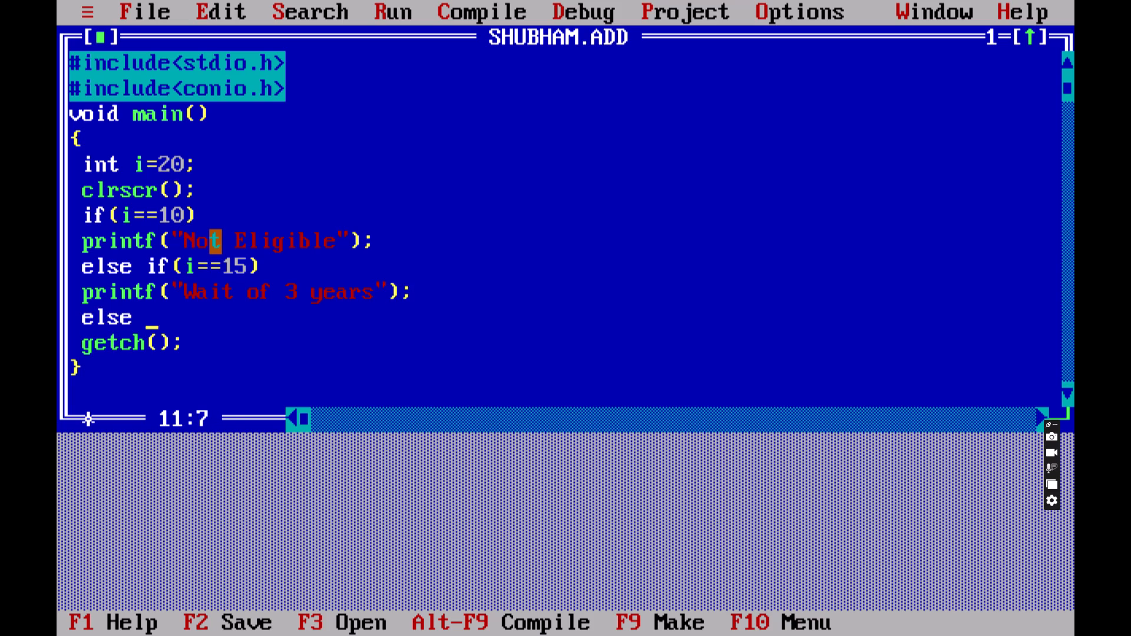
{"action": "type", "text": "IF"}
{"action": "key", "text": "space"}
{"action": "key", "text": "BackSpace"}
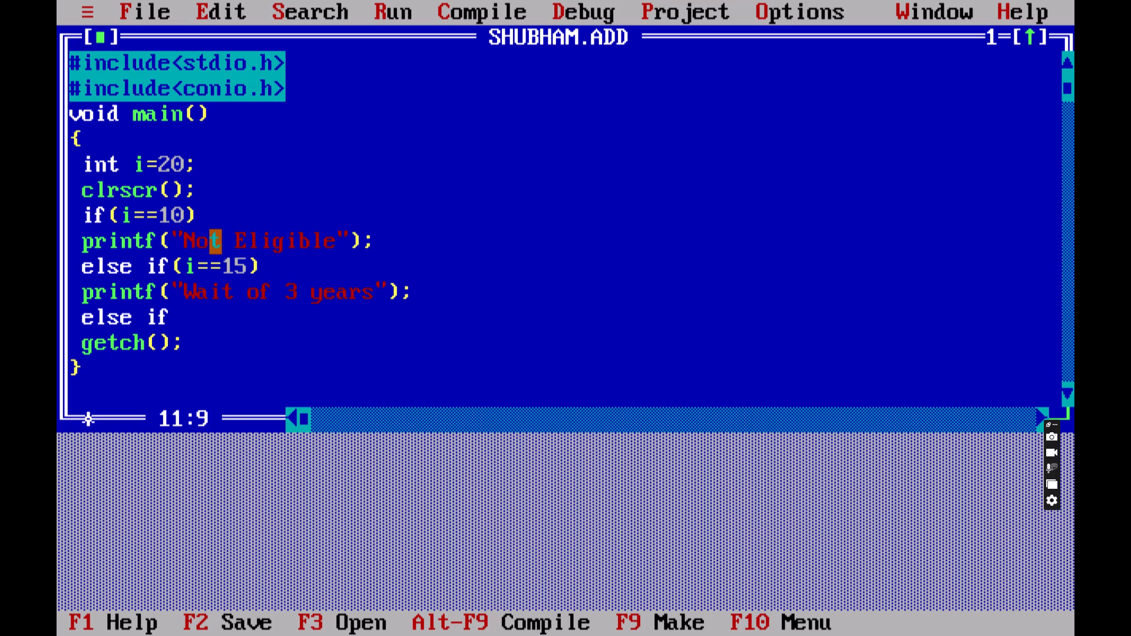
{"action": "key", "text": "shift+parenleft"}
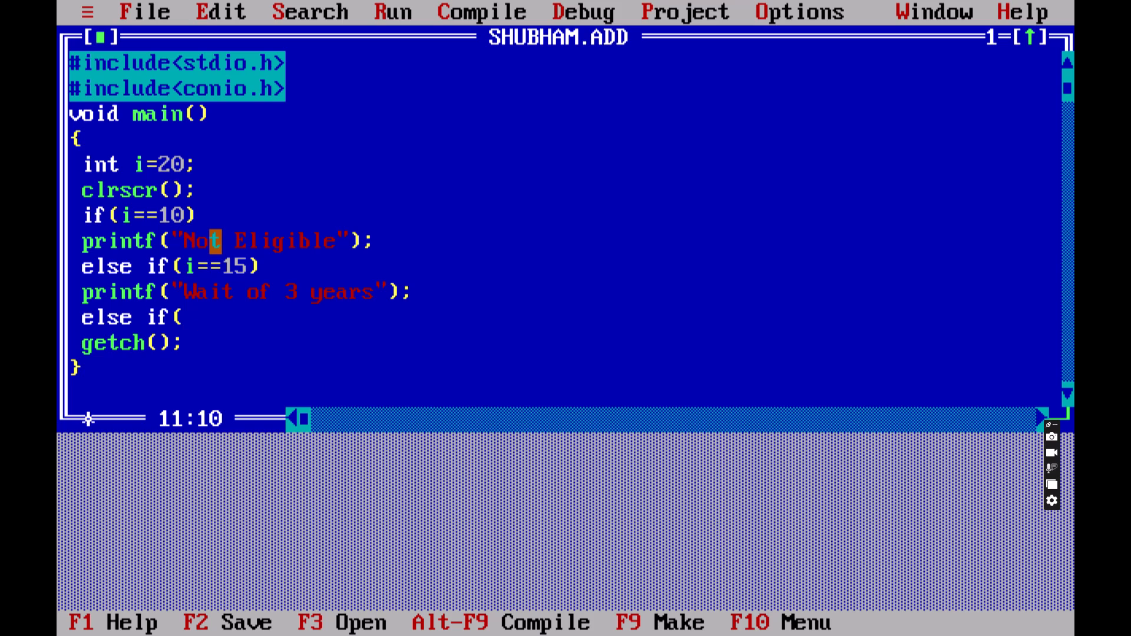
{"action": "key", "text": "i"}
{"action": "type", "text": "=="}
{"action": "type", "text": "20"}
{"action": "key", "text": "shift+parenright"}
{"action": "key", "text": "Return"}
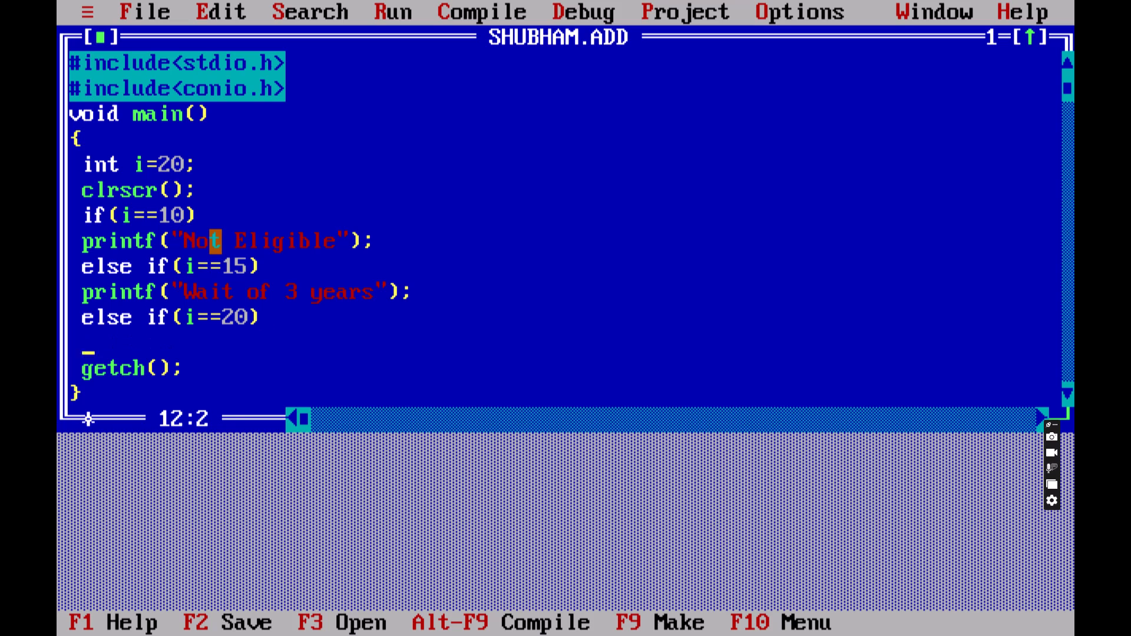
Add the statement printf("You can vote"); below the else if(i==20) condition.
{"action": "type", "text": "PRI"}
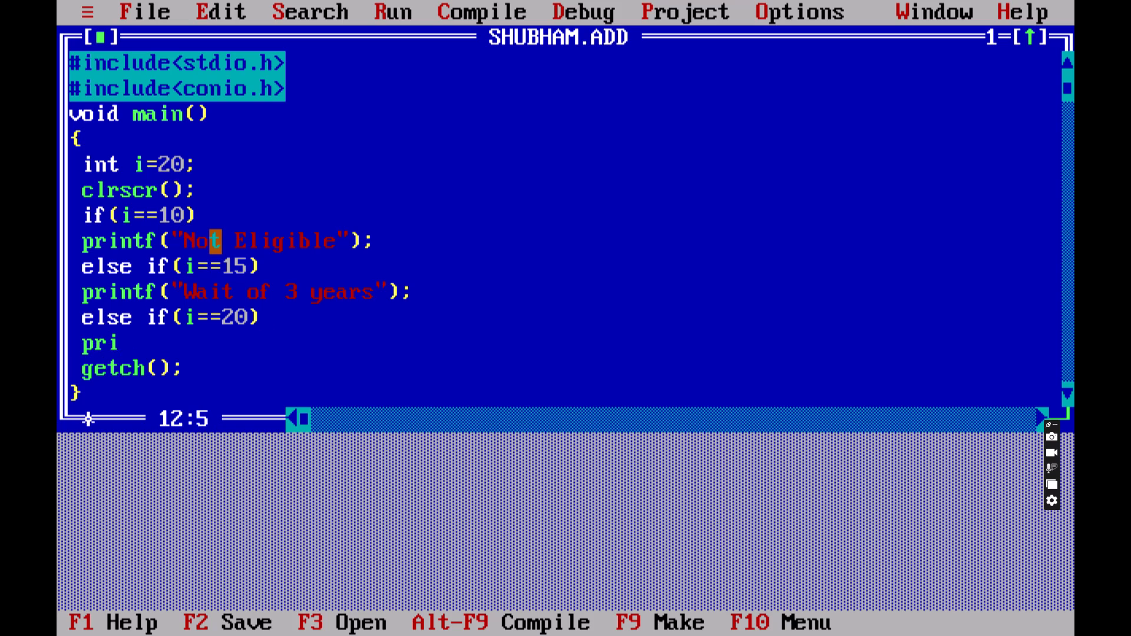
{"action": "type", "text": "NTF"}
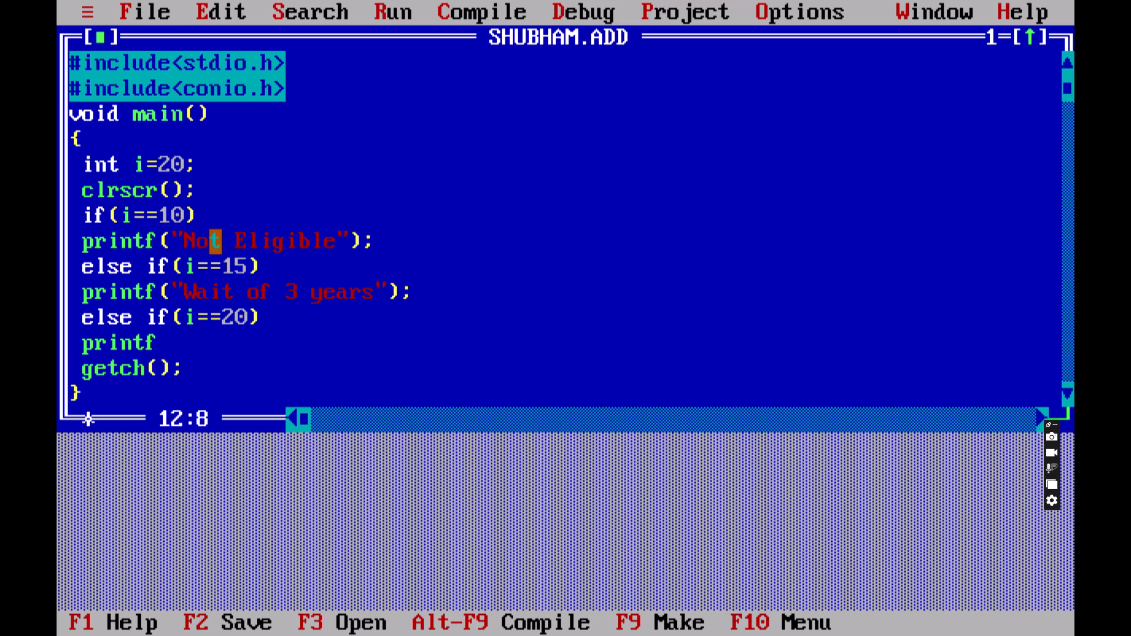
{"action": "key", "text": "shift+parenleft"}
{"action": "key", "text": "shift+quotedbl"}
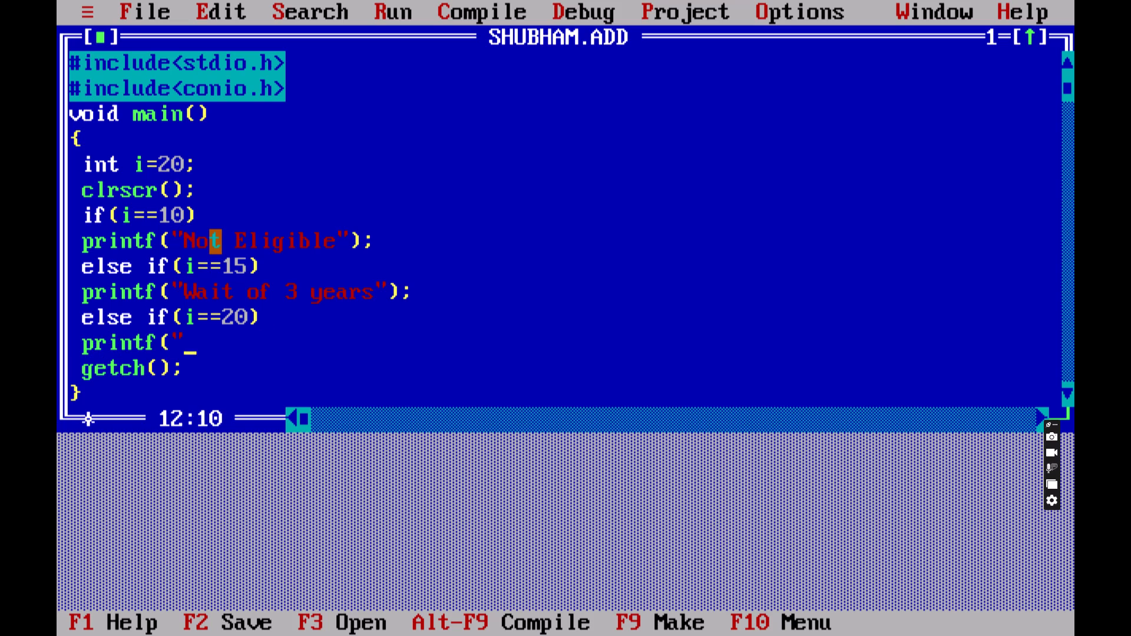
{"action": "type", "text": "yOU"}
{"action": "key", "text": "space"}
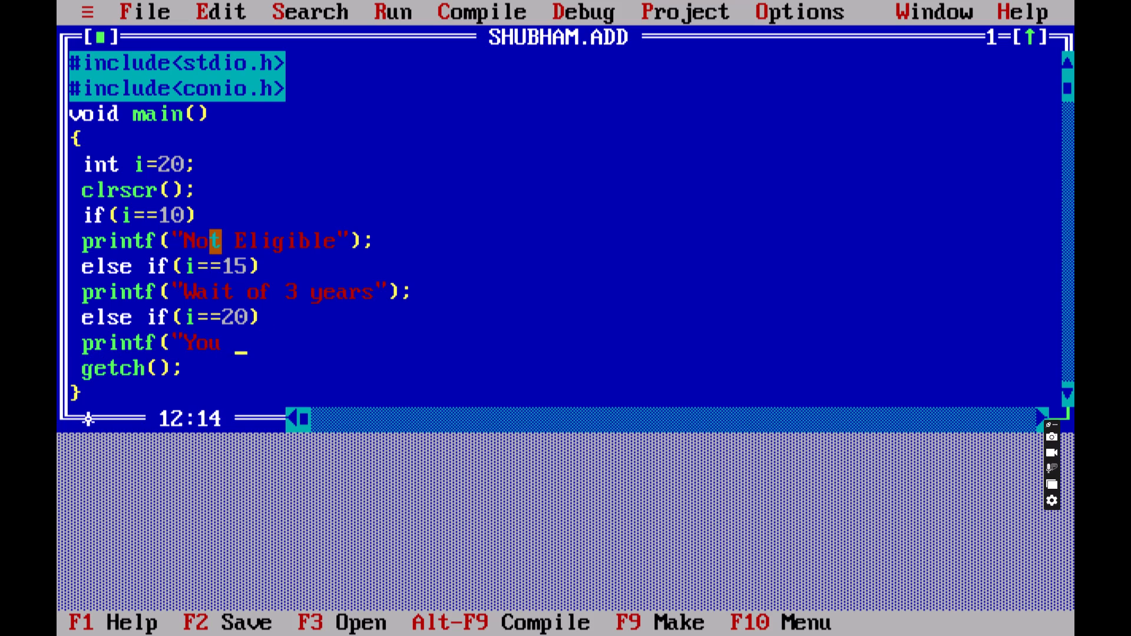
{"action": "type", "text": "CAN"}
{"action": "key", "text": "space"}
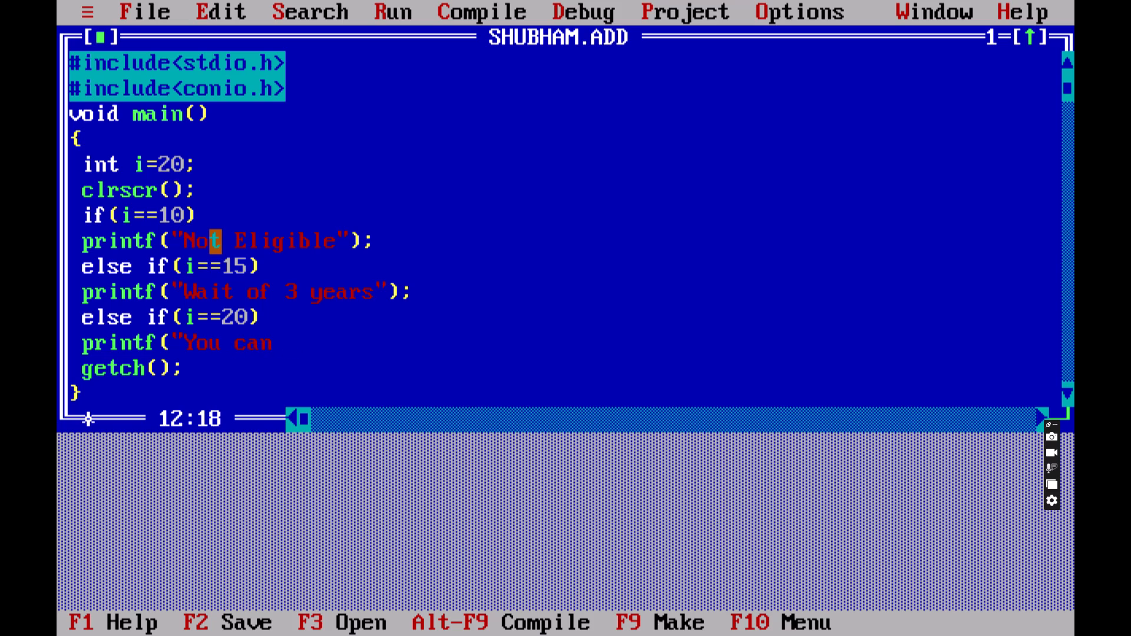
{"action": "type", "text": "VO"}
{"action": "type", "text": "TE"}
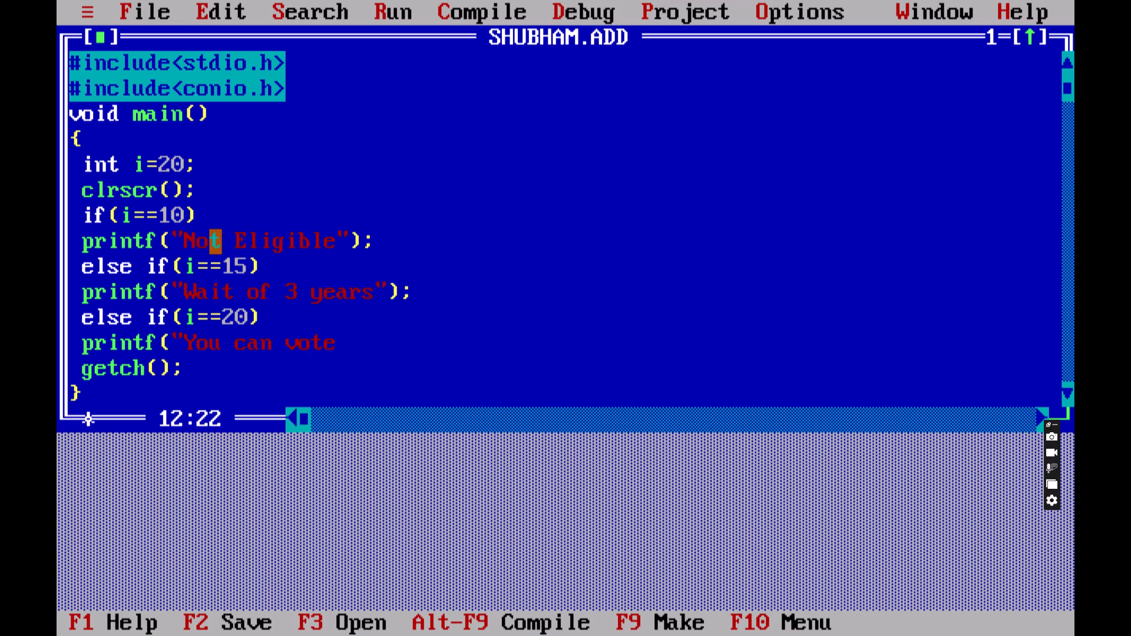
{"action": "type", "text": "\")"}
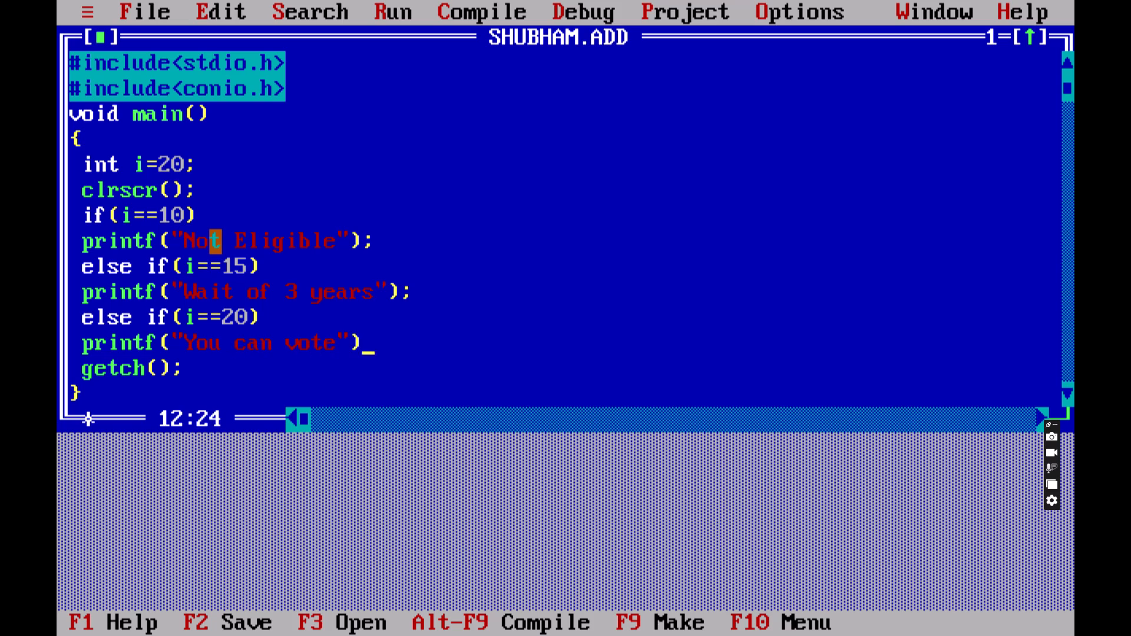
{"action": "key", "text": "semicolon"}
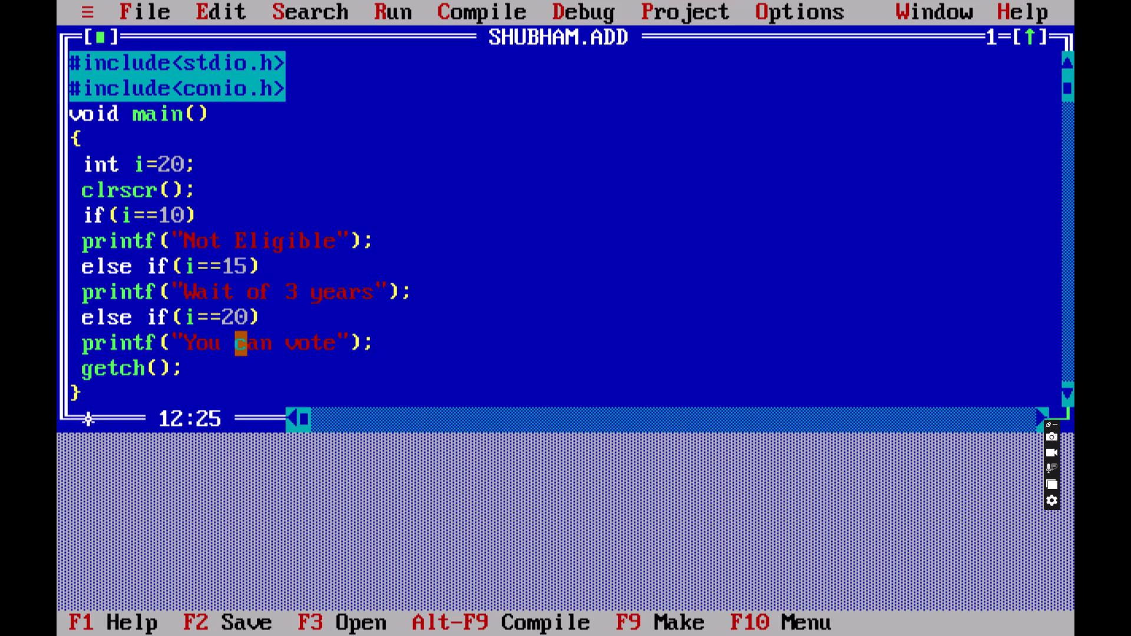
Compile and run the voting eligibility program, view its output and return to the code.
{"action": "key", "text": "F9"}
{"action": "key", "text": "space"}
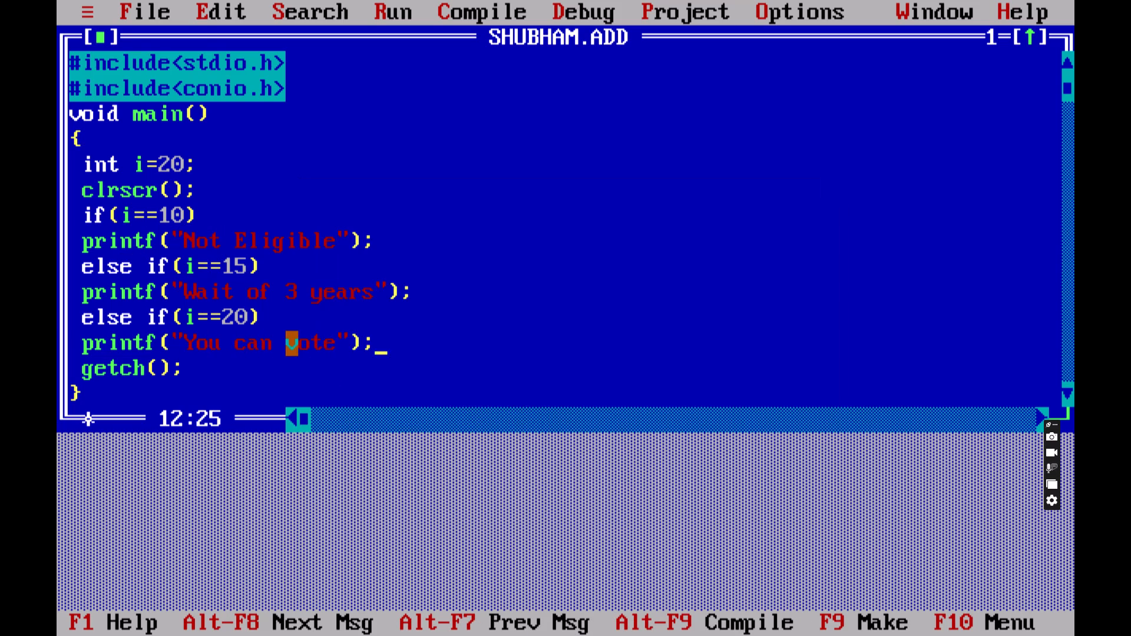
{"action": "key", "text": "ctrl+F9"}
{"action": "left_click", "coordinate": [565, 318]}
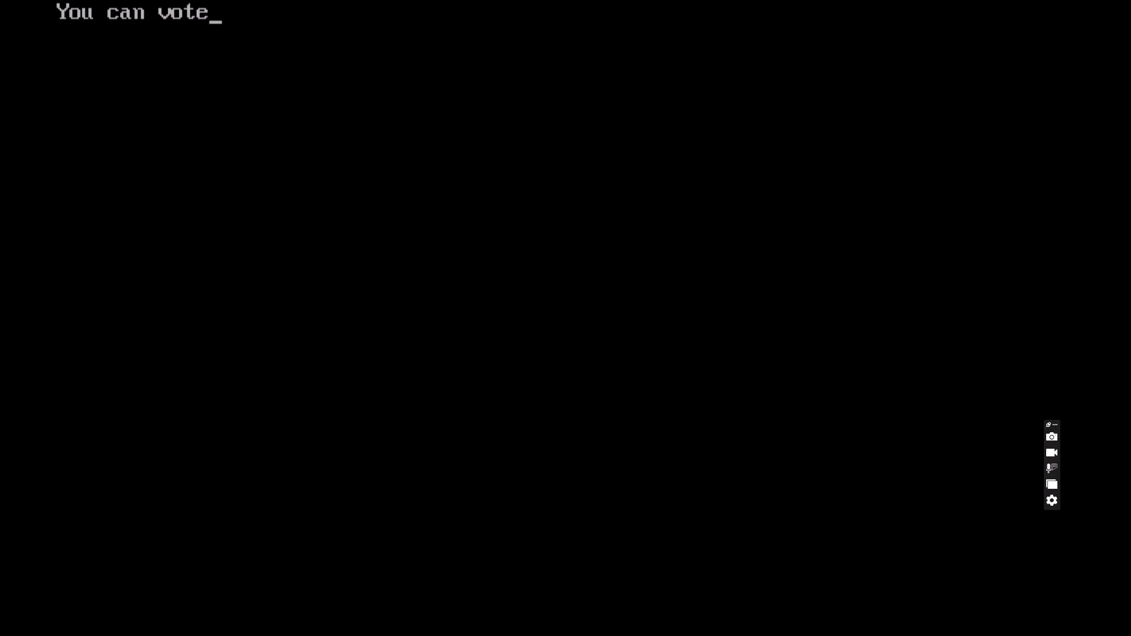
{"action": "key", "text": "BackSpace"}
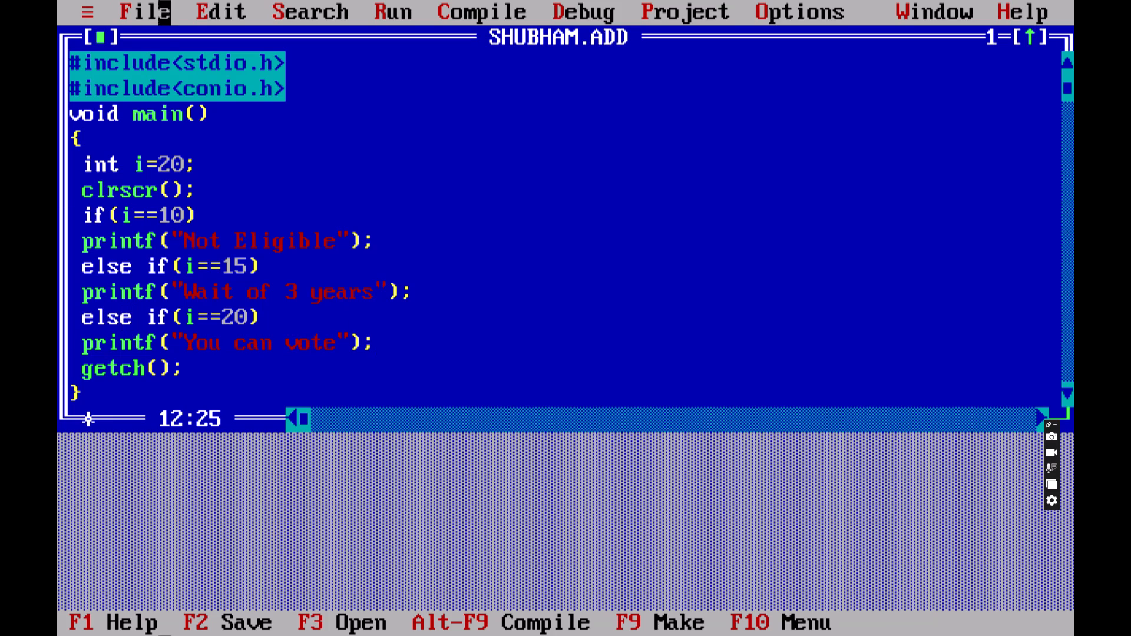
Save the program as a new file under the name shubham.conditionalif.
{"action": "left_click", "coordinate": [565, 318]}
{"action": "triple_click", "coordinate": [565, 318]}
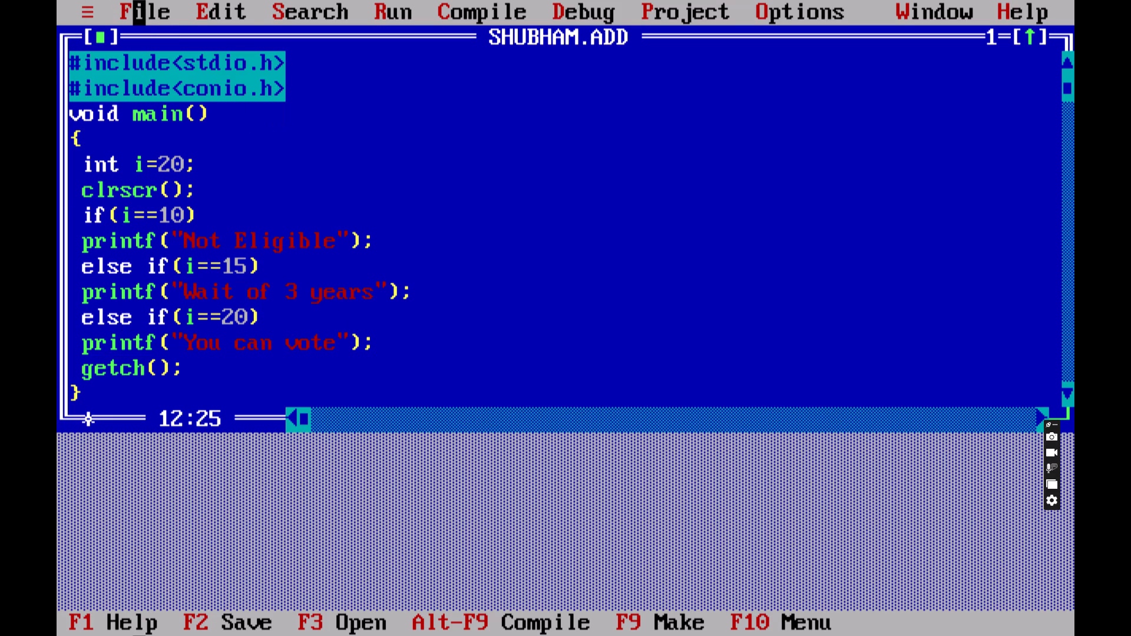
{"action": "key", "text": "F10"}
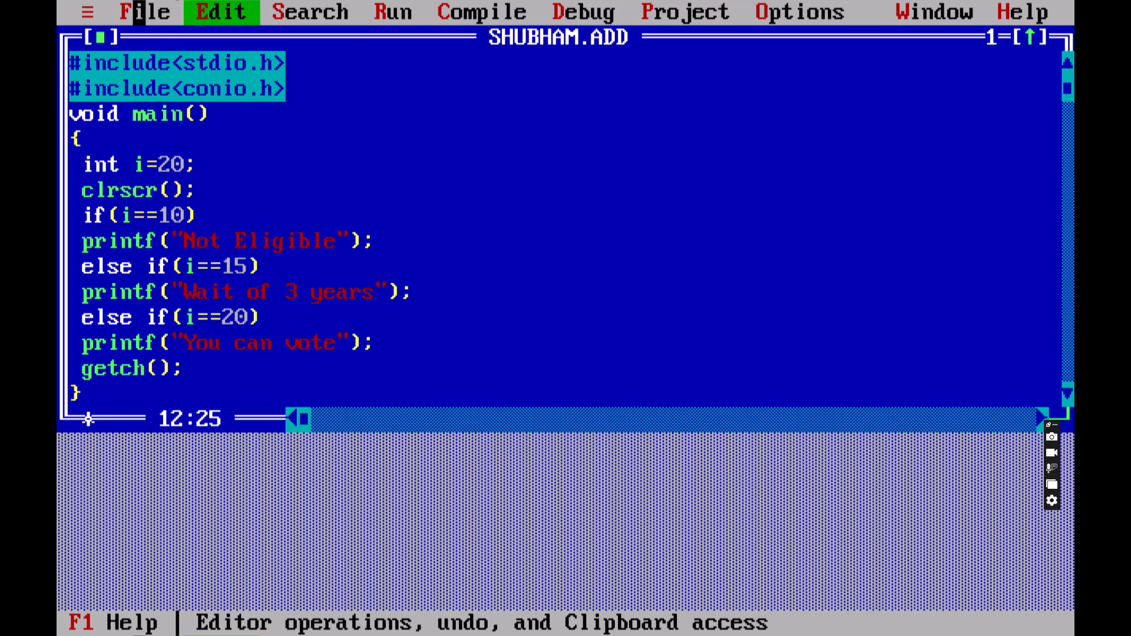
{"action": "key", "text": "Left"}
{"action": "key", "text": "Return"}
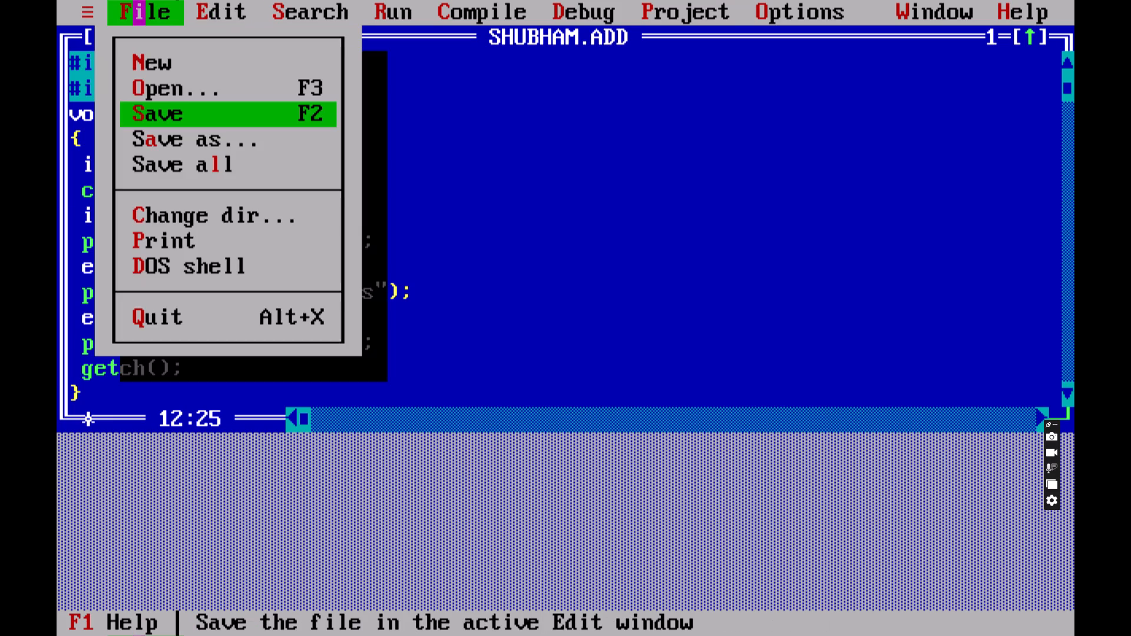
{"action": "key", "text": "Down"}
{"action": "key", "text": "Return"}
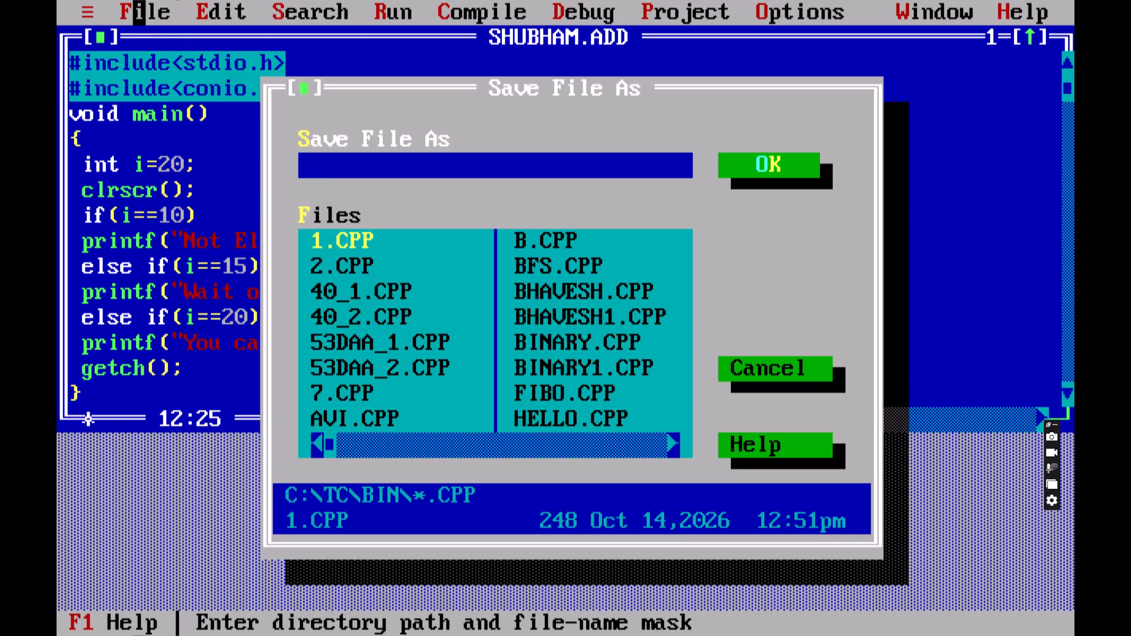
{"action": "type", "text": "SHUBHAM"}
{"action": "key", "text": "period"}
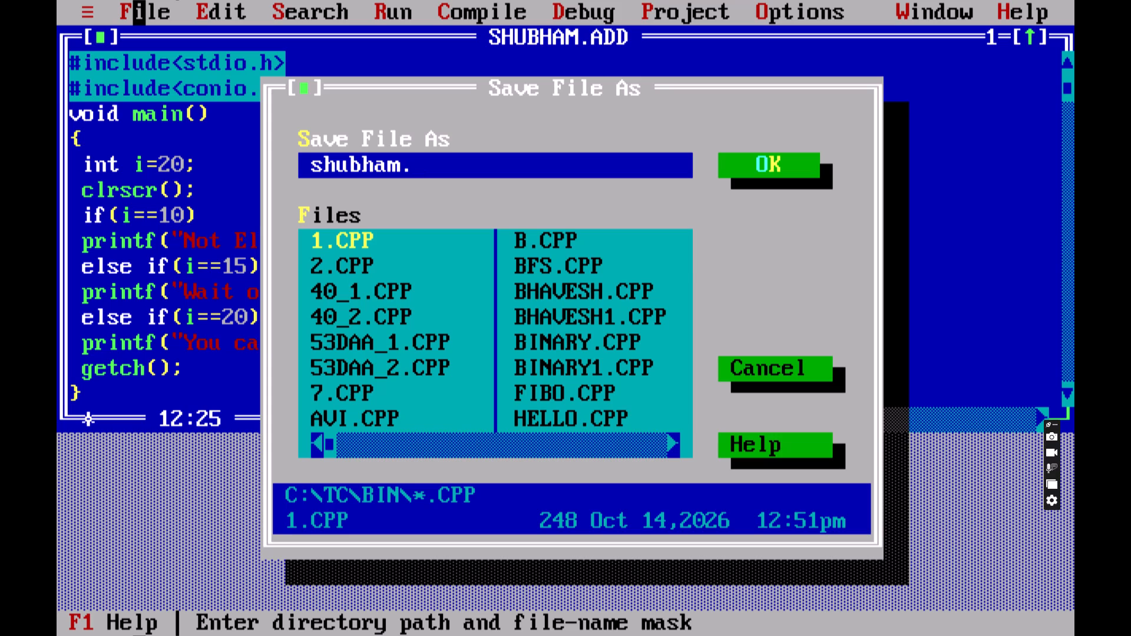
{"action": "type", "text": "CINDDIT"}
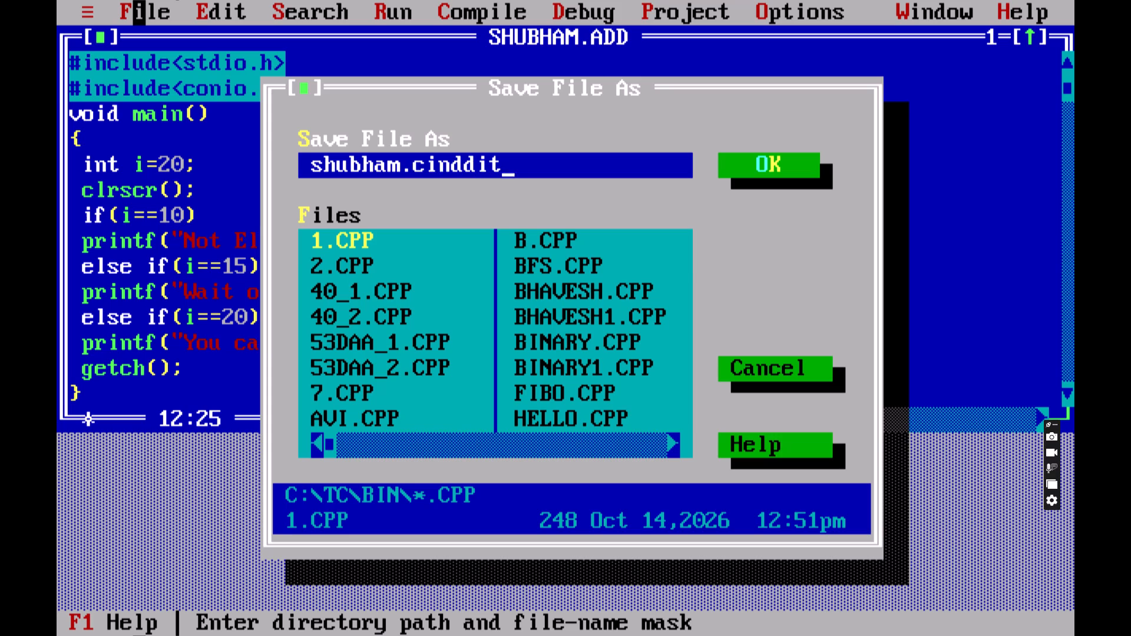
{"action": "key", "text": "BackSpace"}
{"action": "key", "text": "BackSpace"}
{"action": "key", "text": "BackSpace"}
{"action": "key", "text": "BackSpace"}
{"action": "key", "text": "BackSpace"}
{"action": "key", "text": "BackSpace"}
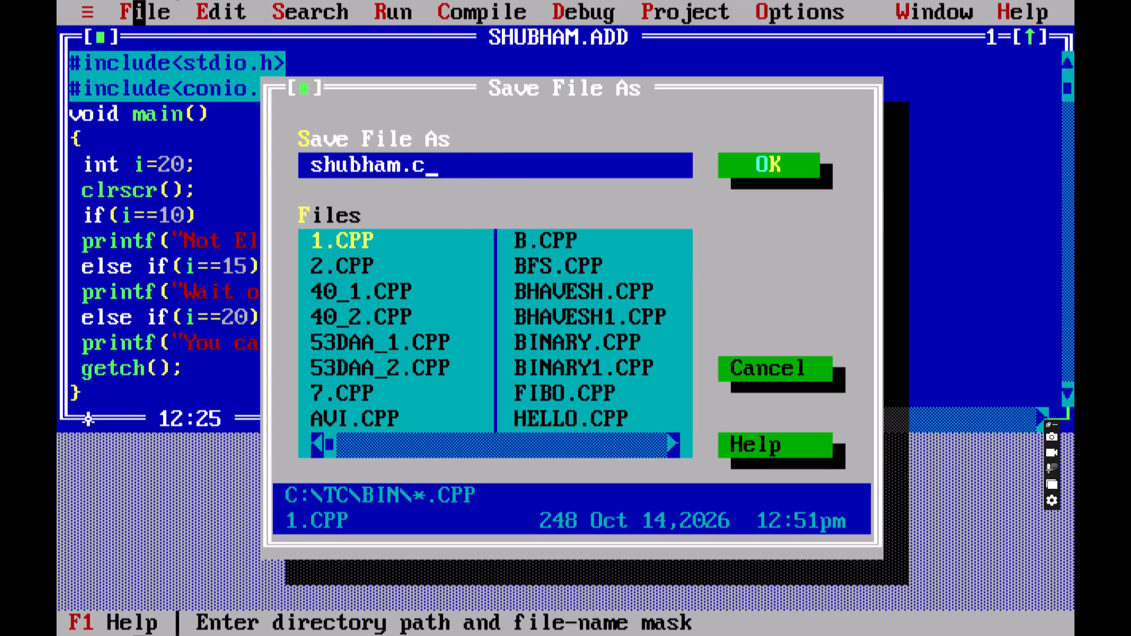
{"action": "type", "text": "ONDITIONA"}
{"action": "key", "text": "semicolon"}
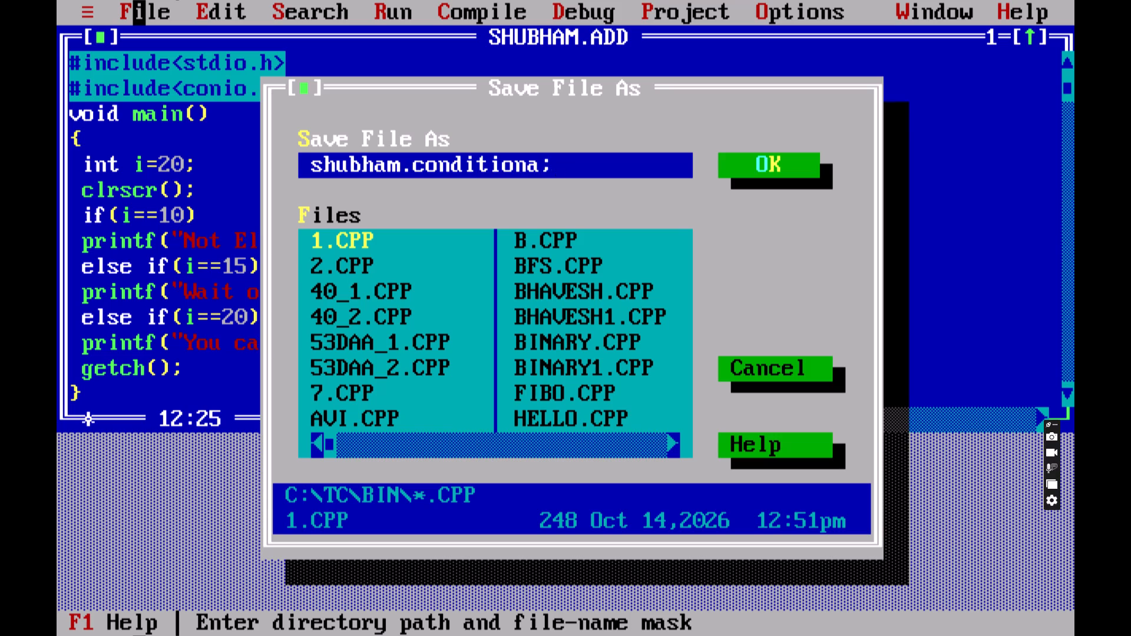
{"action": "key", "text": "BackSpace"}
{"action": "type", "text": "L"}
{"action": "key", "text": "space"}
{"action": "key", "text": "BackSpace"}
{"action": "type", "text": "IF"}
{"action": "key", "text": "Return"}
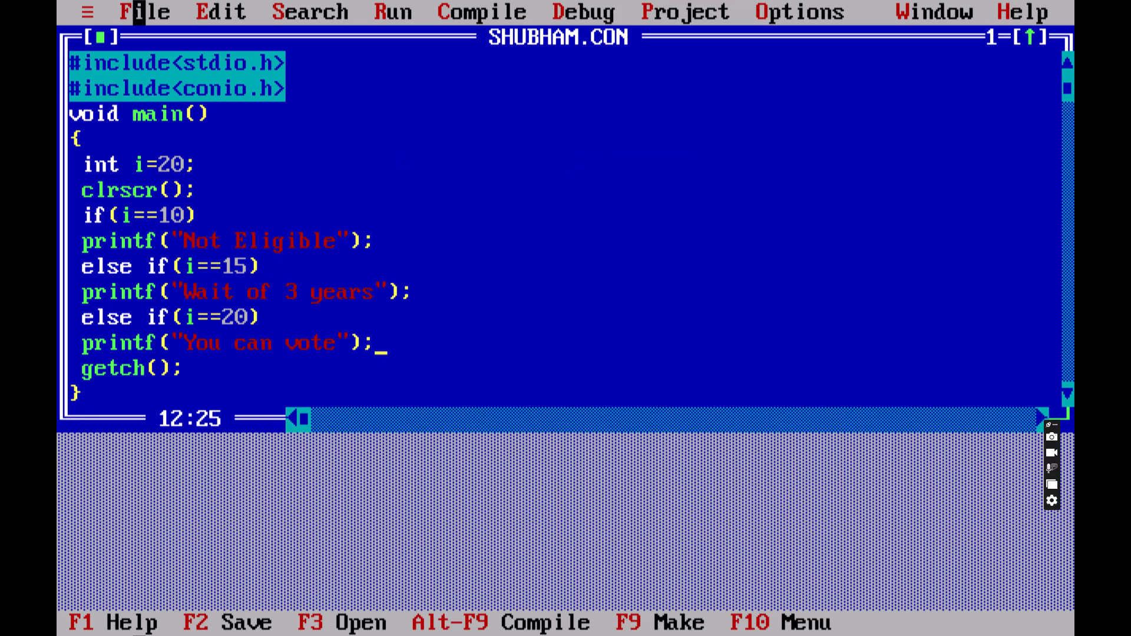
Save the SHUBHAM.CON file again under its current name.
{"action": "scroll", "coordinate": [565, 318], "scroll_direction": "up", "scroll_amount": 2}
{"action": "left_click", "coordinate": [565, 318]}
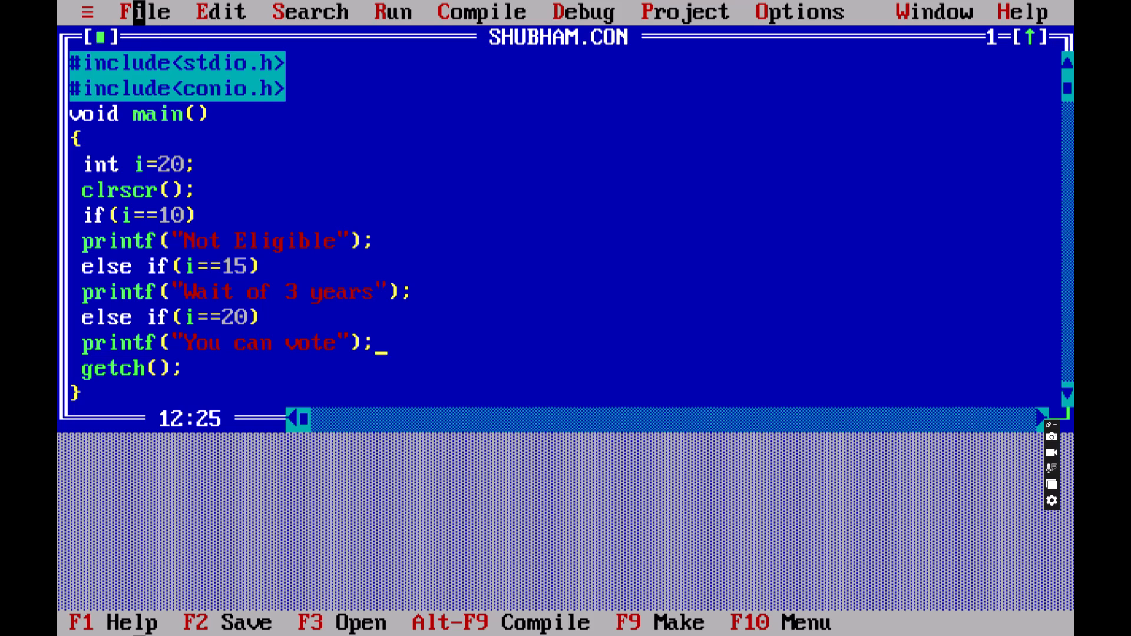
{"action": "double_click", "coordinate": [565, 318]}
{"action": "key", "text": "F10"}
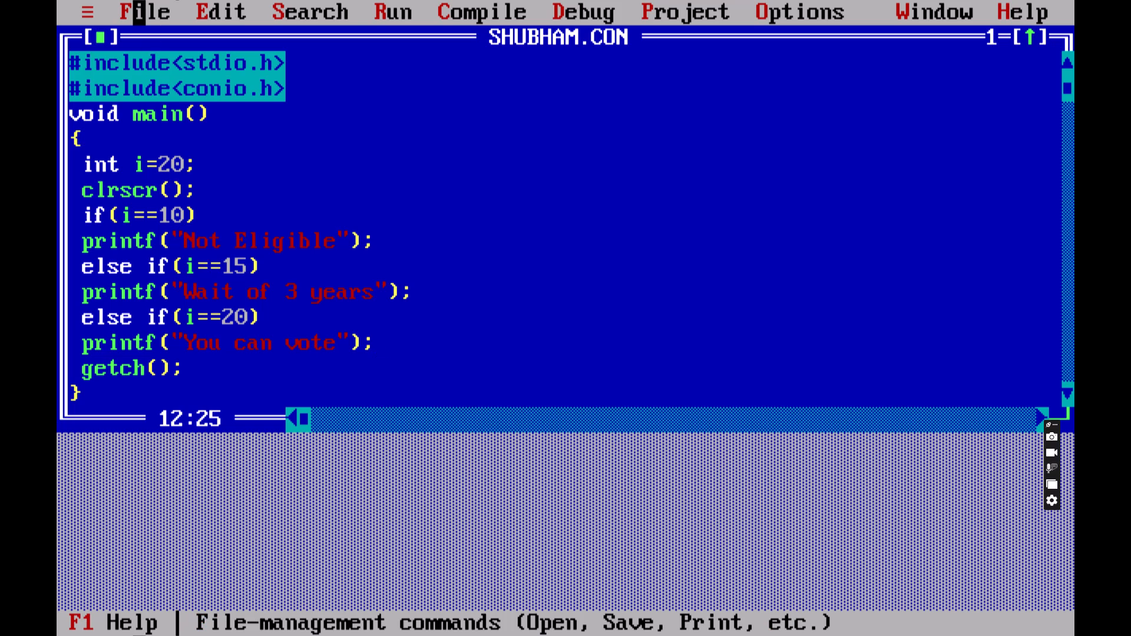
{"action": "key", "text": "Return"}
{"action": "key", "text": "Down"}
{"action": "key", "text": "Down"}
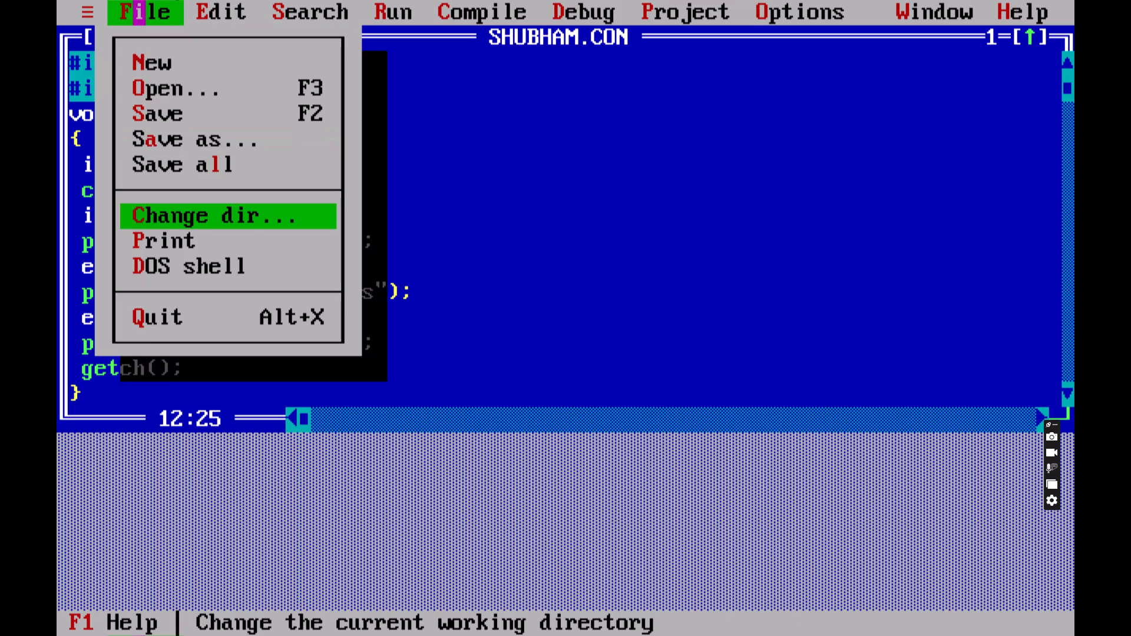
{"action": "key", "text": "Up"}
{"action": "key", "text": "Up"}
{"action": "key", "text": "Up"}
{"action": "key", "text": "Return"}
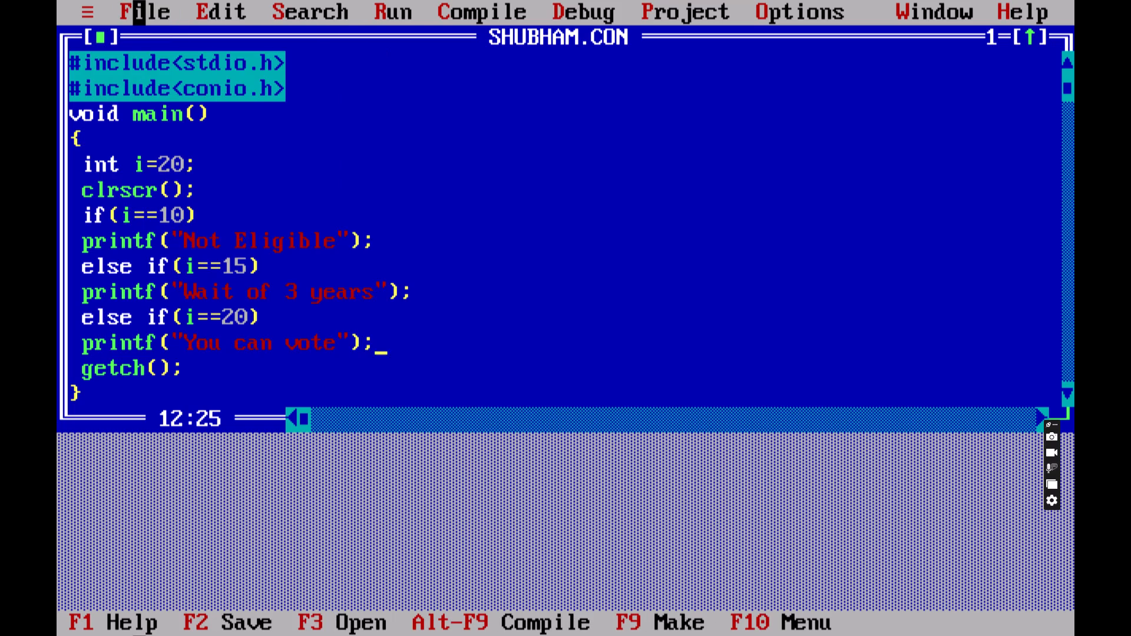
Run the program again and take its output out of full screen into a desktop window.
{"action": "key", "text": "ctrl+F9"}
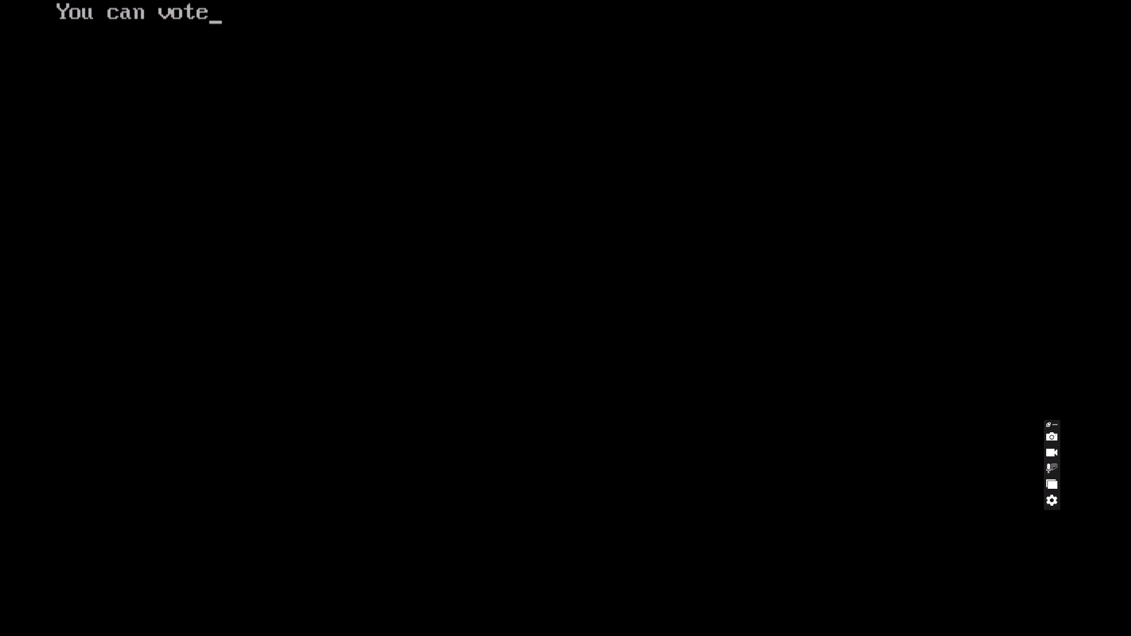
{"action": "key", "text": "ctrl+alt+Return"}
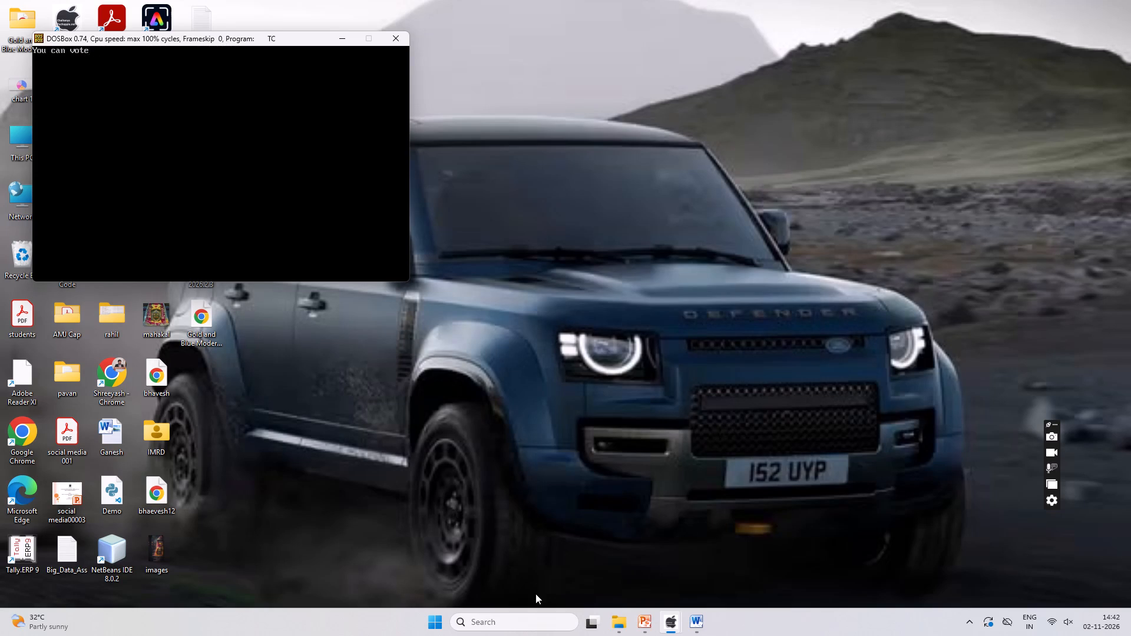
Capture a rectangular Snipping Tool screenshot of the "You can vote" line in the program output.
{"action": "left_click", "coordinate": [433, 618]}
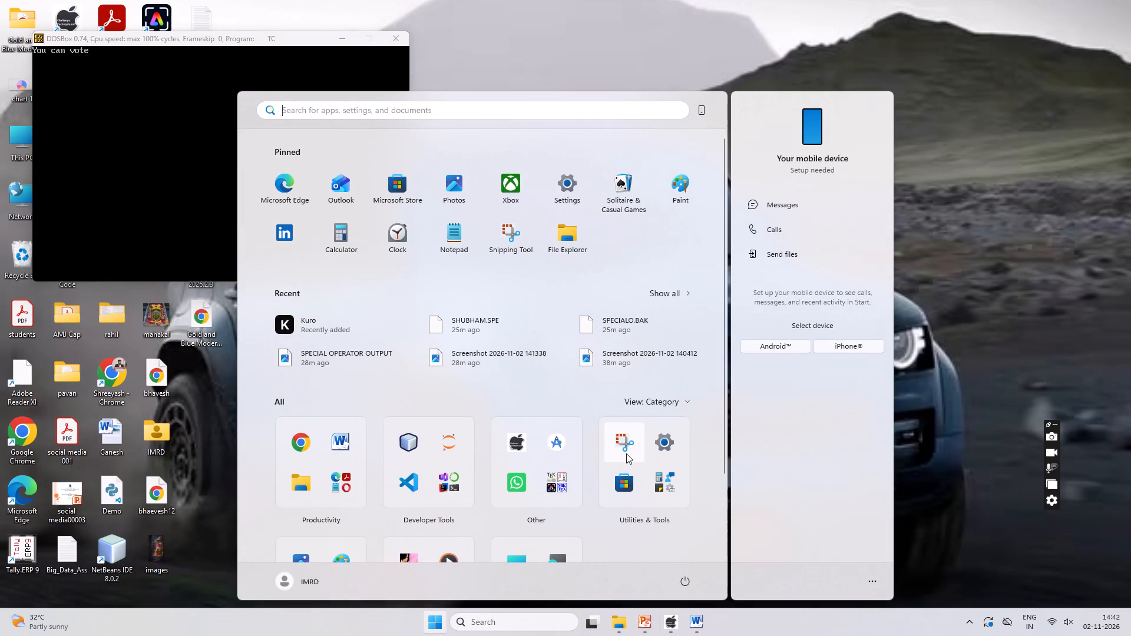
{"action": "left_click", "coordinate": [626, 453]}
{"action": "left_click", "coordinate": [433, 277]}
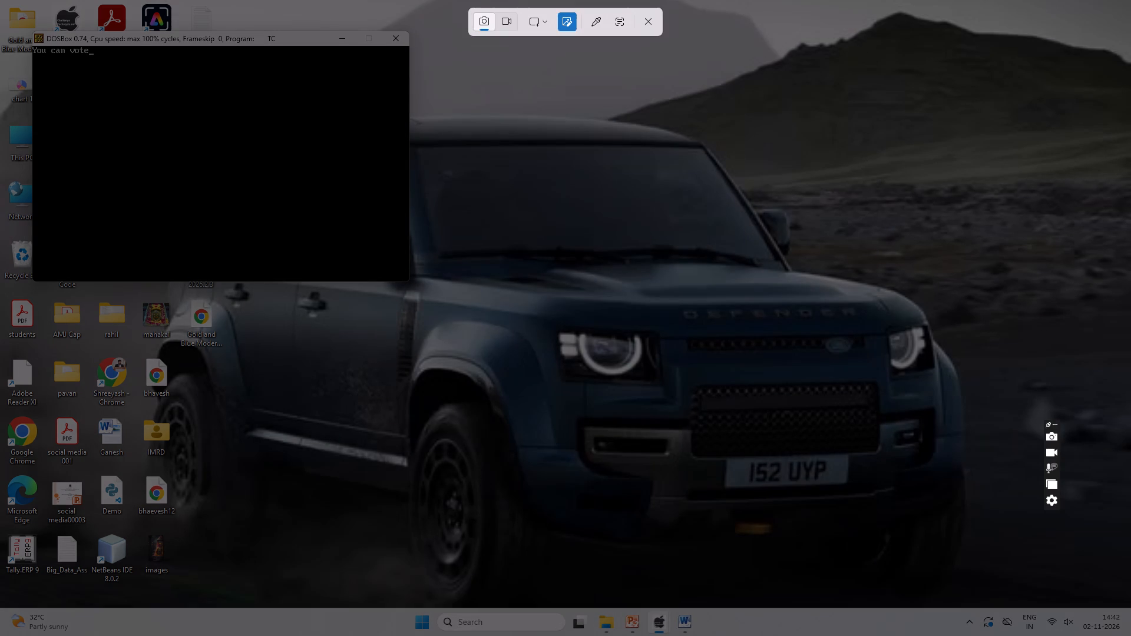
{"action": "left_click_drag", "start_coordinate": [31, 45], "coordinate": [74, 54]}
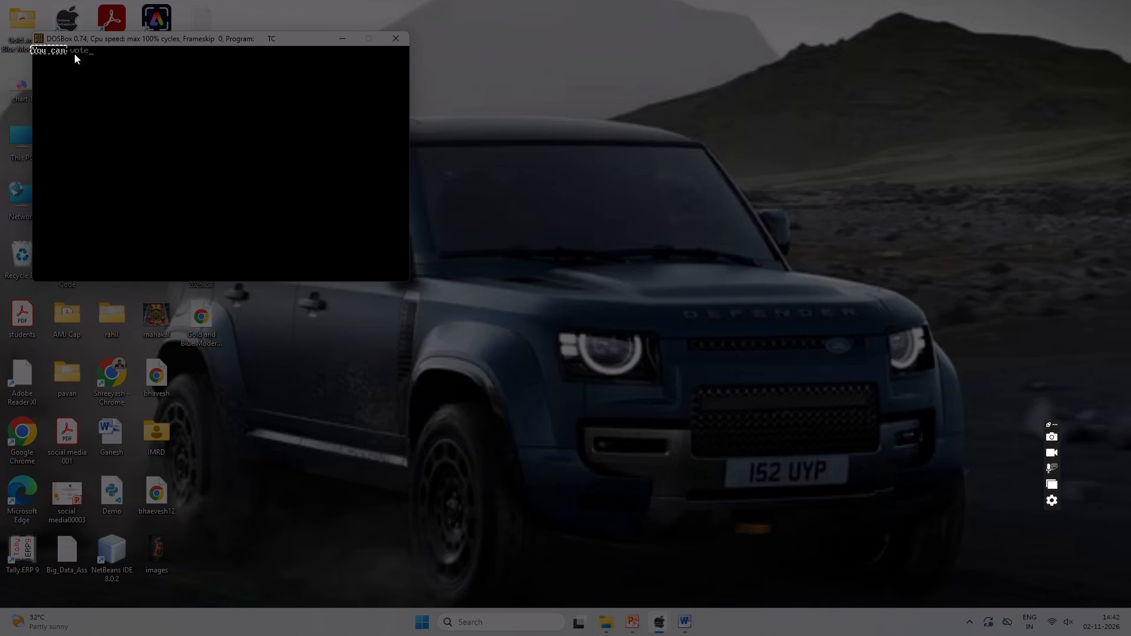
{"action": "left_click_drag", "start_coordinate": [74, 54], "coordinate": [102, 77]}
{"action": "left_click", "coordinate": [51, 100]}
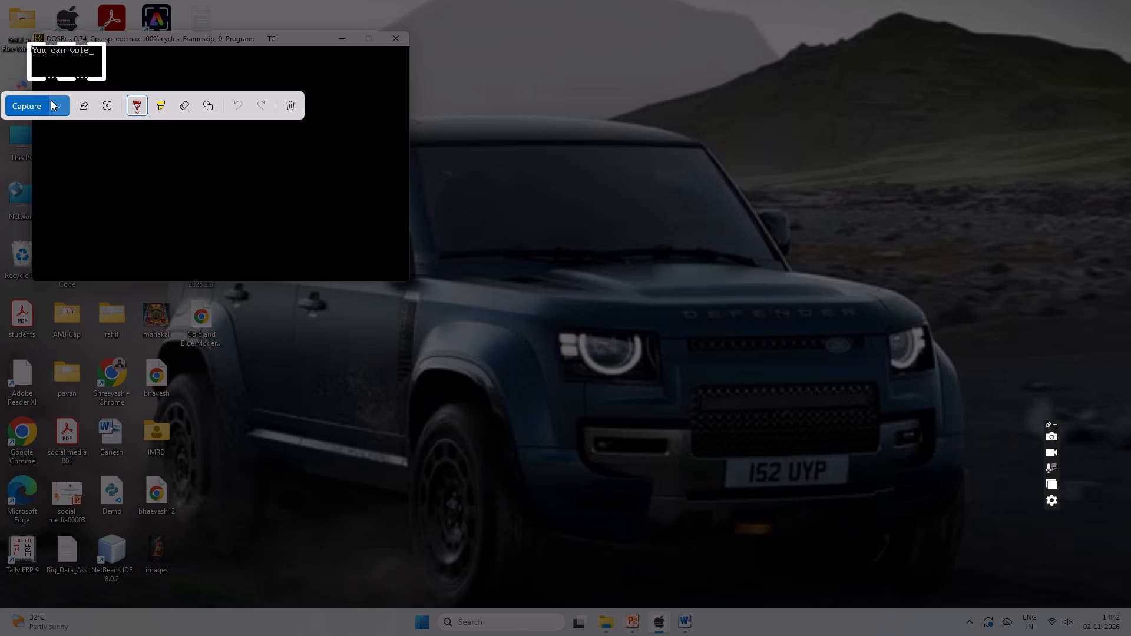
{"action": "left_click", "coordinate": [41, 105]}
{"action": "left_click", "coordinate": [41, 105]}
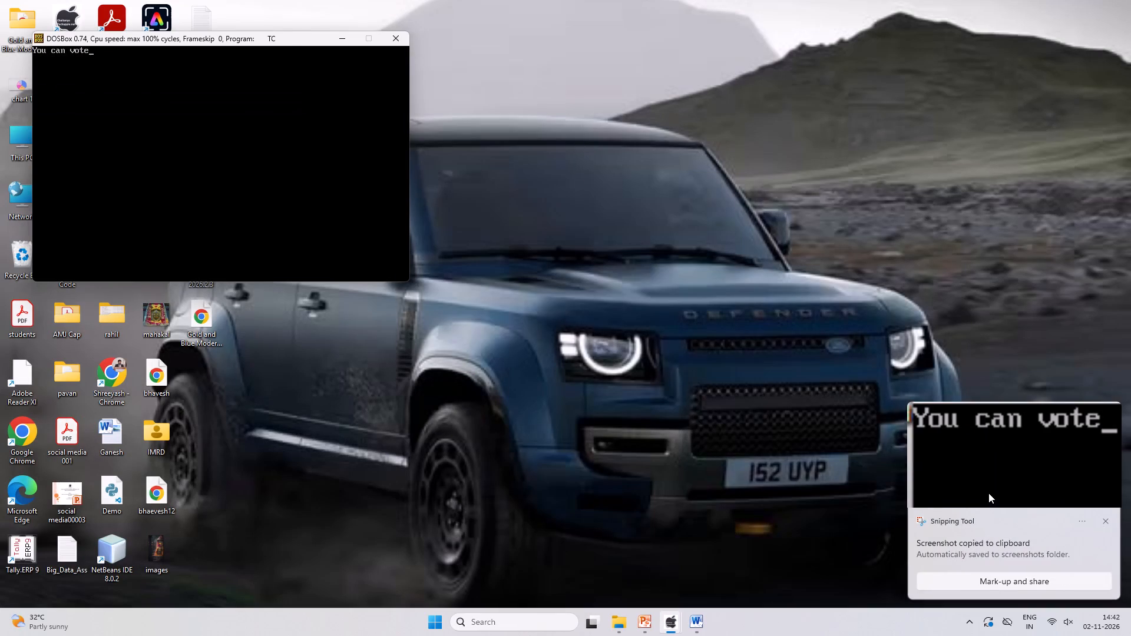
Save the captured "You can vote" screenshot as a PNG named CONDITIONAL IF OUTPUT in the Screenshots folder.
{"action": "left_click", "coordinate": [988, 493]}
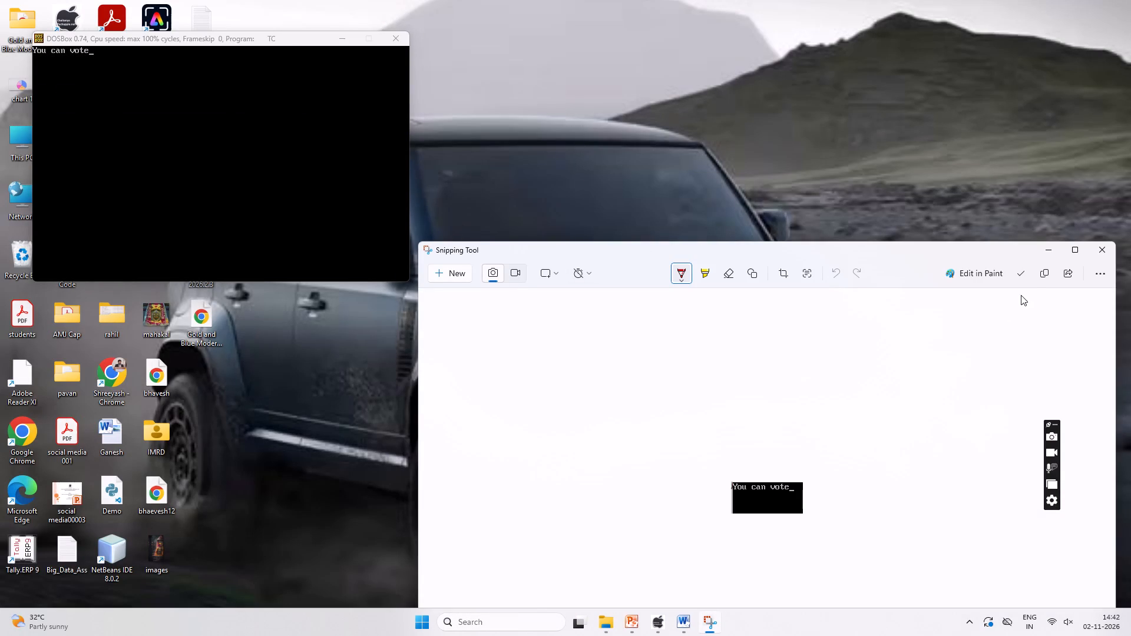
{"action": "left_click", "coordinate": [1018, 277]}
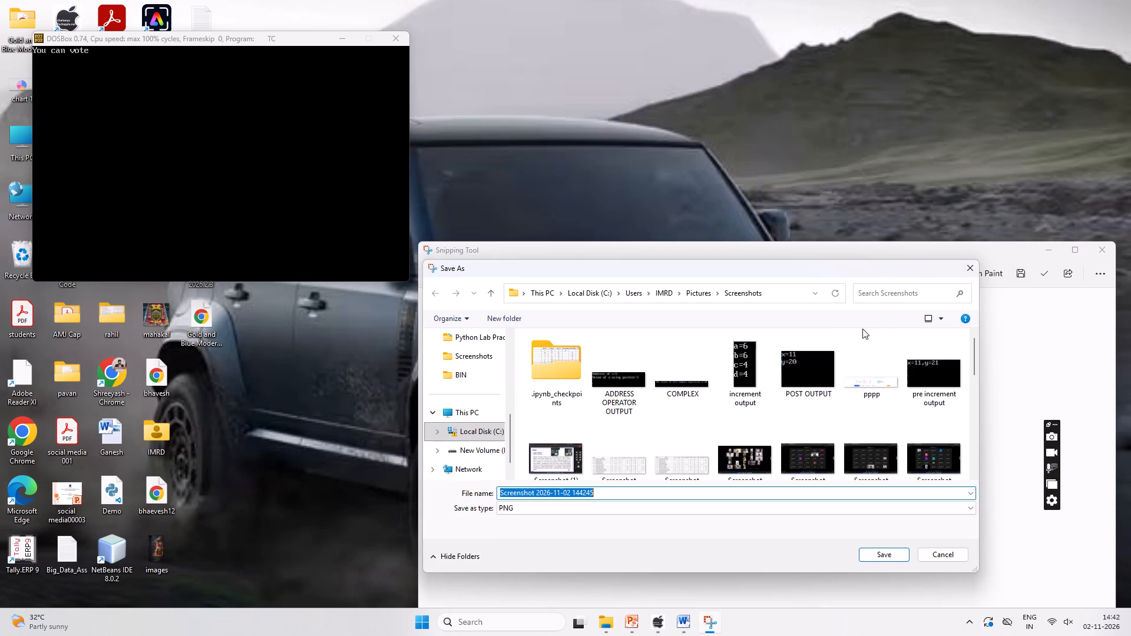
{"action": "key", "text": "Delete"}
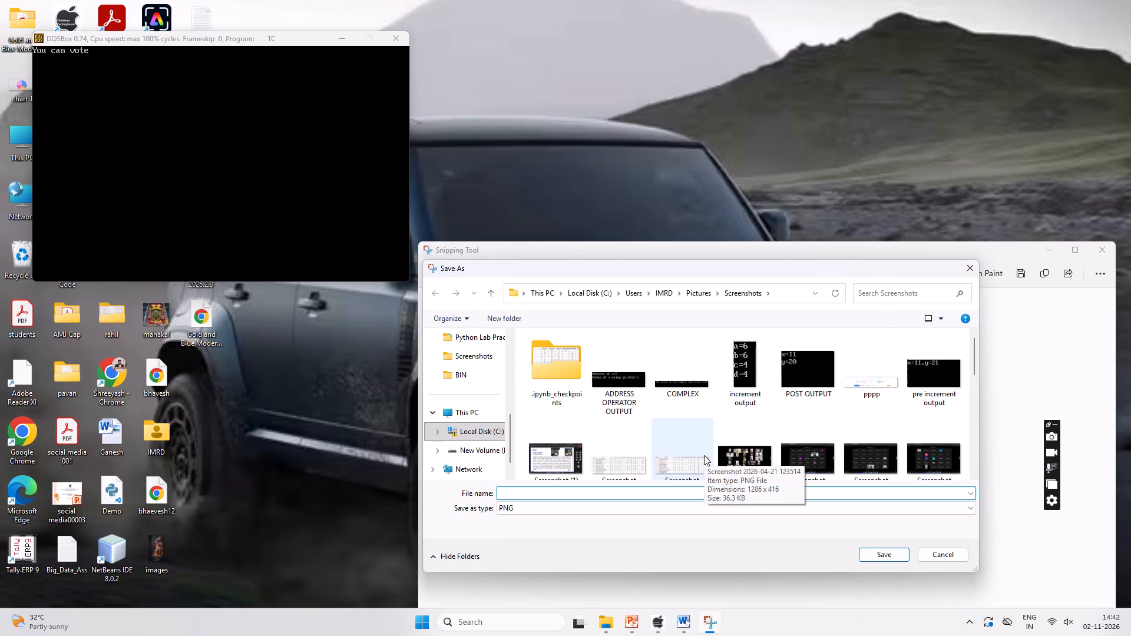
{"action": "type", "text": "CONDITIONAL"}
{"action": "key", "text": "space"}
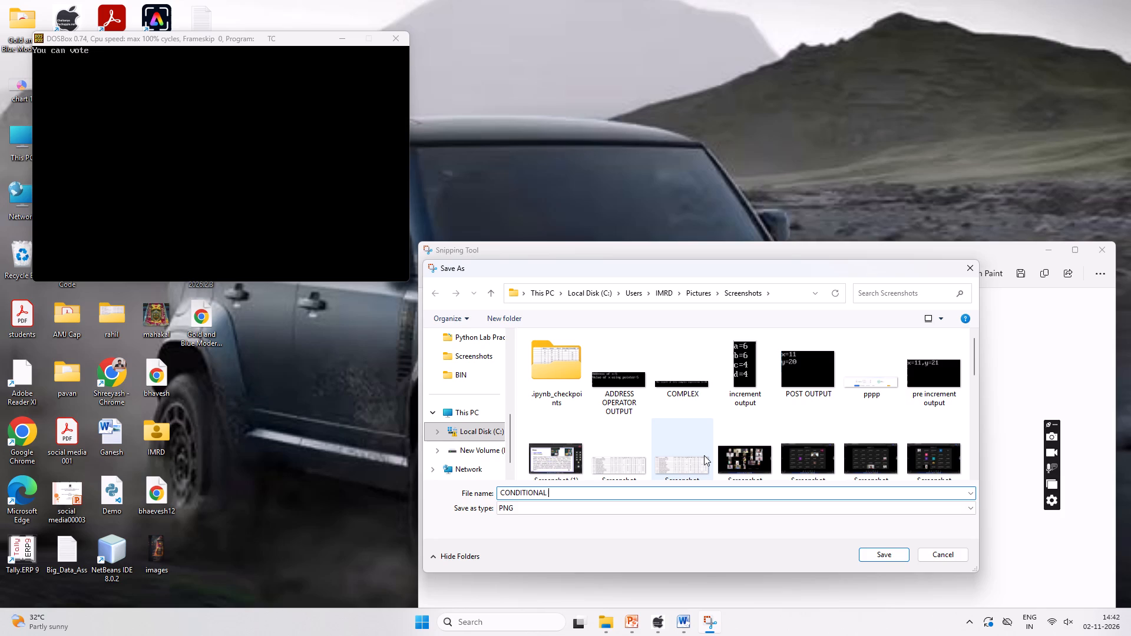
{"action": "type", "text": "IF OUT"}
{"action": "type", "text": "PUT"}
{"action": "key", "text": "Return"}
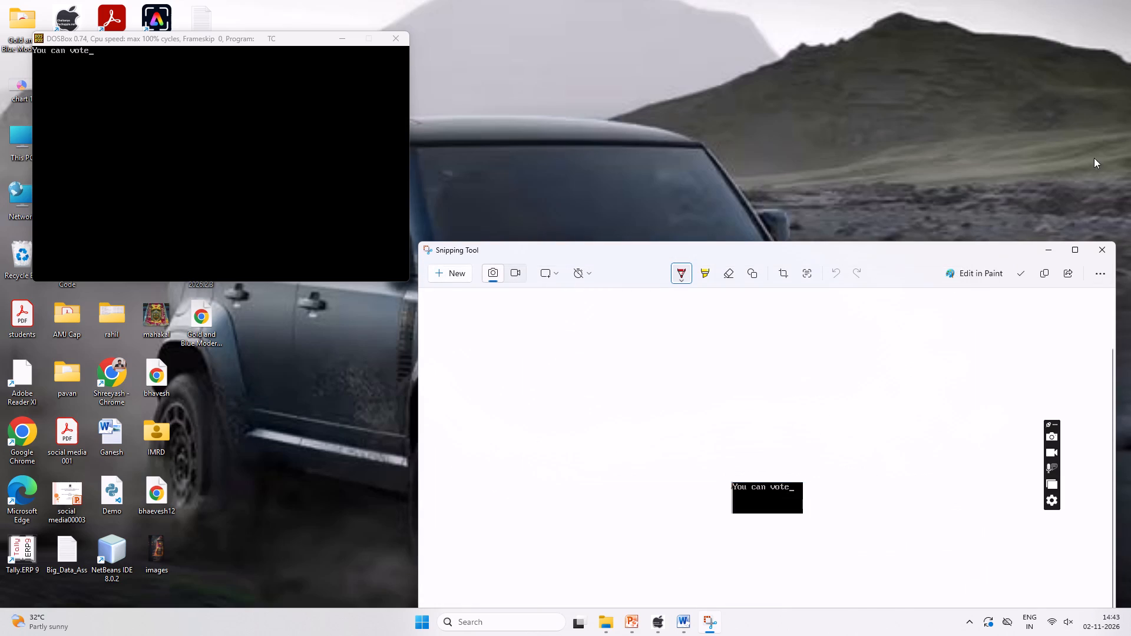
{"action": "left_click", "coordinate": [1036, 257]}
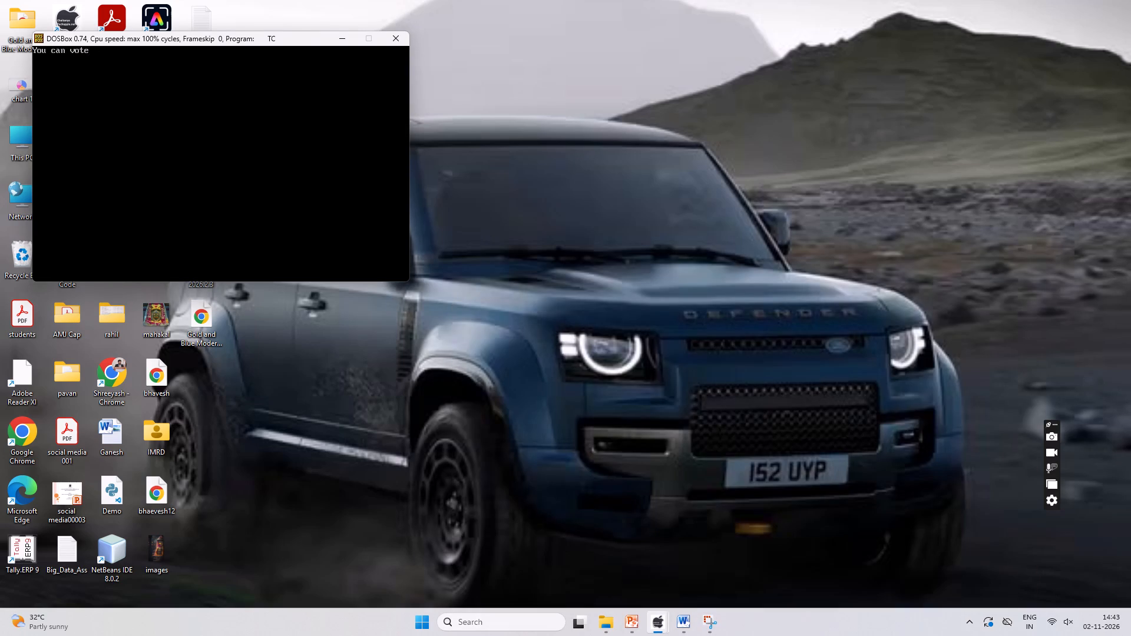
Open SHUBHAM.CON from the TurboC4 > TC > BIN folder on Local Disk (C:) in Microsoft Word, just once.
{"action": "left_click", "coordinate": [338, 41]}
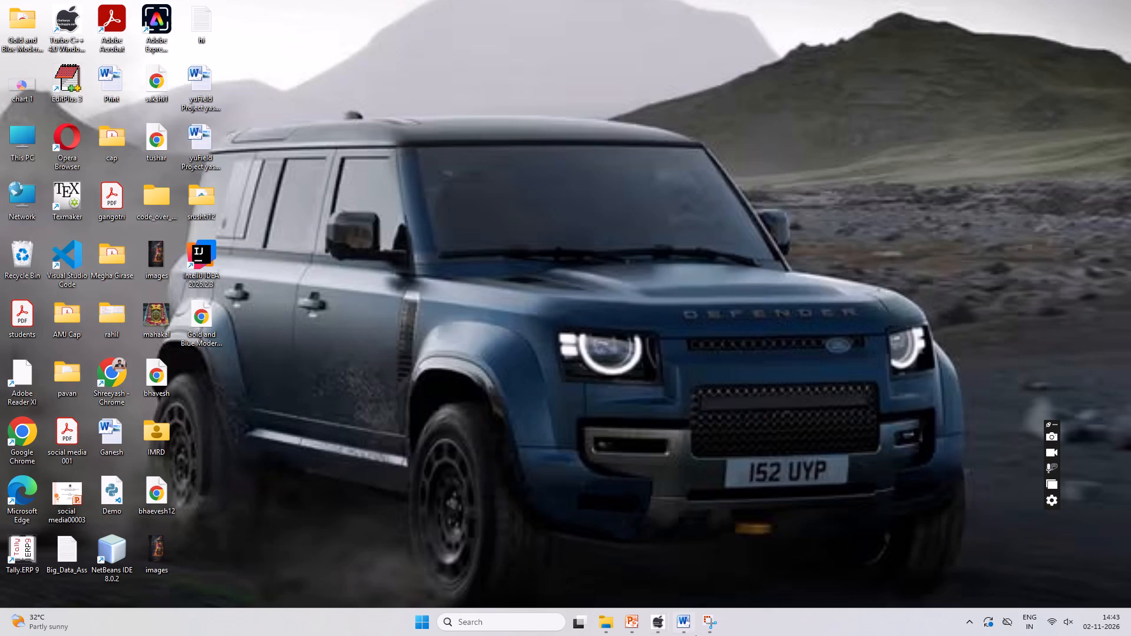
{"action": "left_click", "coordinate": [611, 617]}
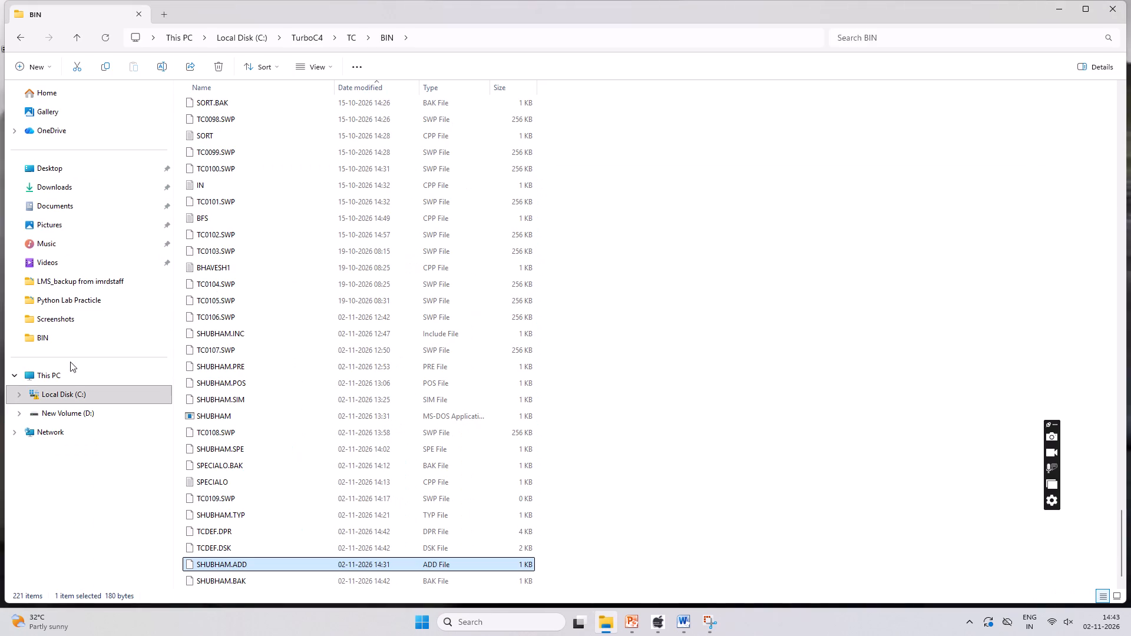
{"action": "double_click", "coordinate": [67, 393]}
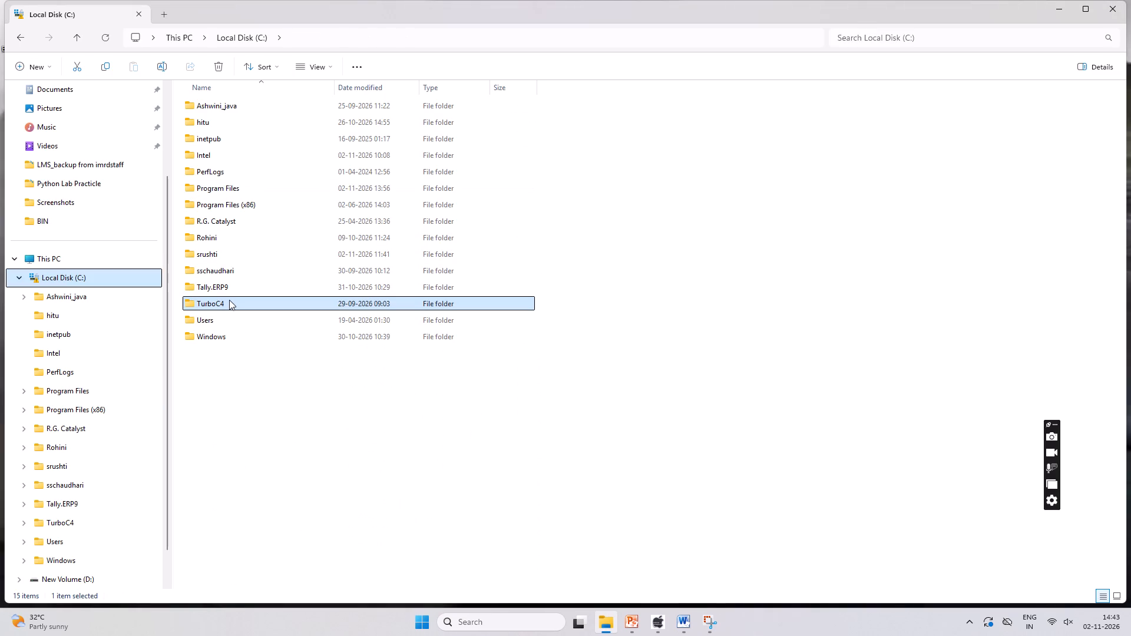
{"action": "double_click", "coordinate": [229, 300]}
{"action": "left_click", "coordinate": [235, 121]}
{"action": "double_click", "coordinate": [253, 120]}
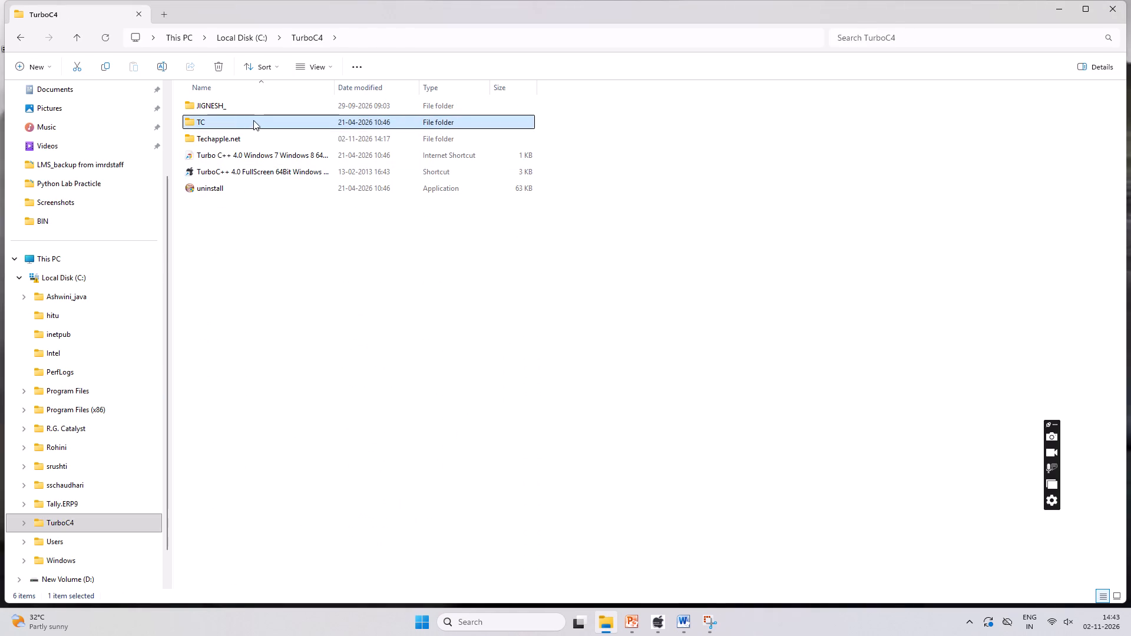
{"action": "double_click", "coordinate": [243, 126]}
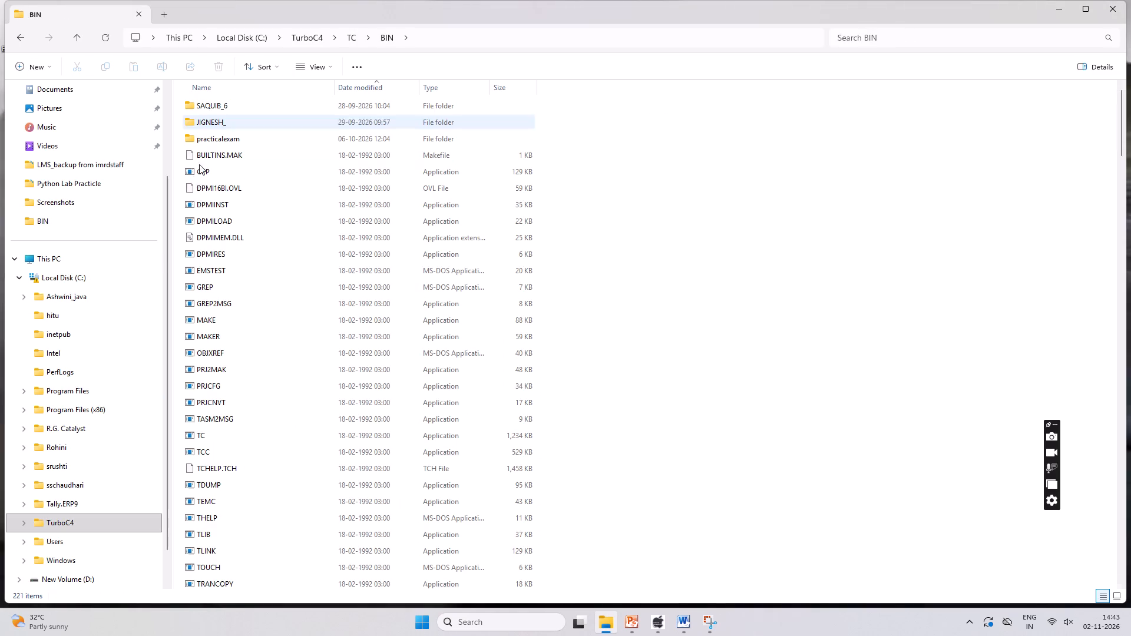
{"action": "scroll", "coordinate": [193, 204], "scroll_direction": "down", "scroll_amount": 20}
{"action": "scroll", "coordinate": [193, 204], "scroll_direction": "down", "scroll_amount": 17}
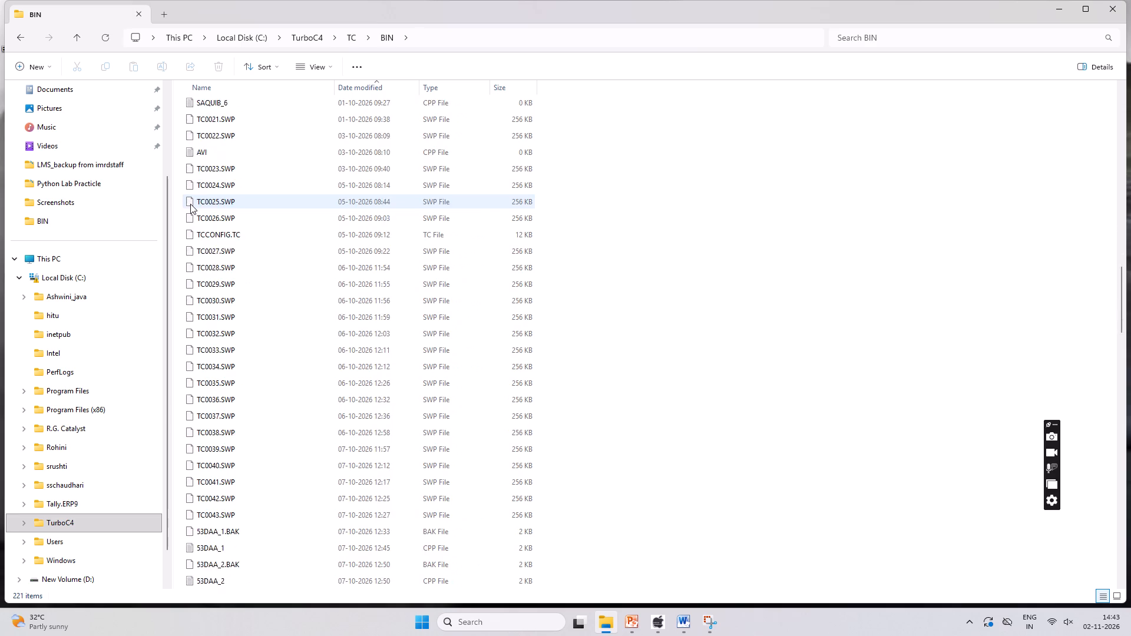
{"action": "scroll", "coordinate": [190, 204], "scroll_direction": "down", "scroll_amount": 20}
{"action": "scroll", "coordinate": [190, 204], "scroll_direction": "down", "scroll_amount": 20}
{"action": "scroll", "coordinate": [190, 204], "scroll_direction": "down", "scroll_amount": 4}
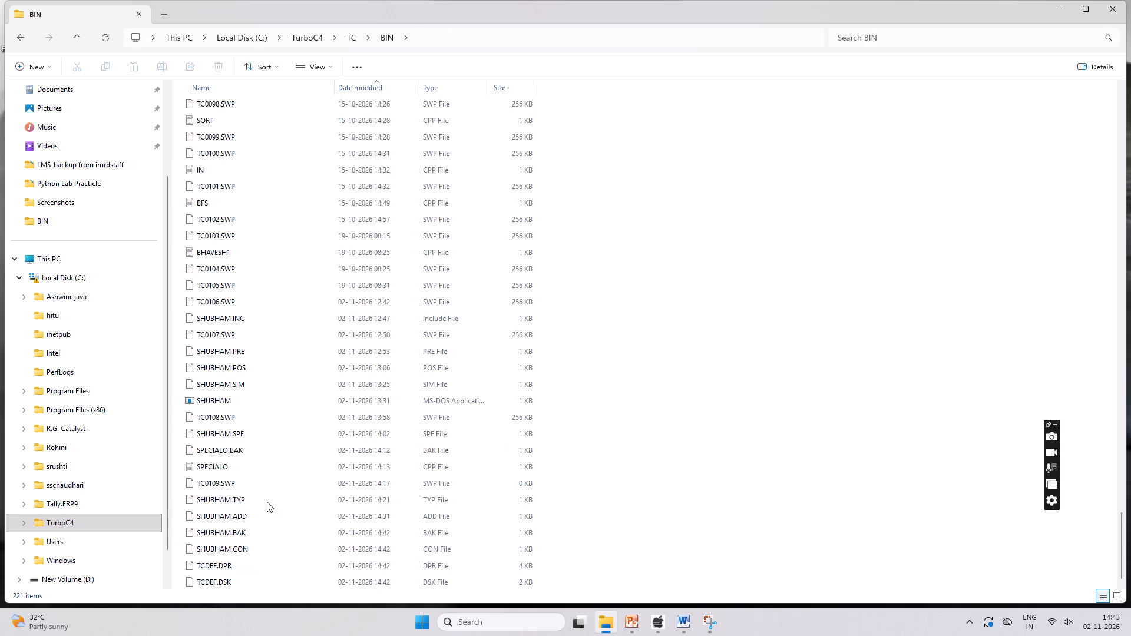
{"action": "double_click", "coordinate": [275, 546]}
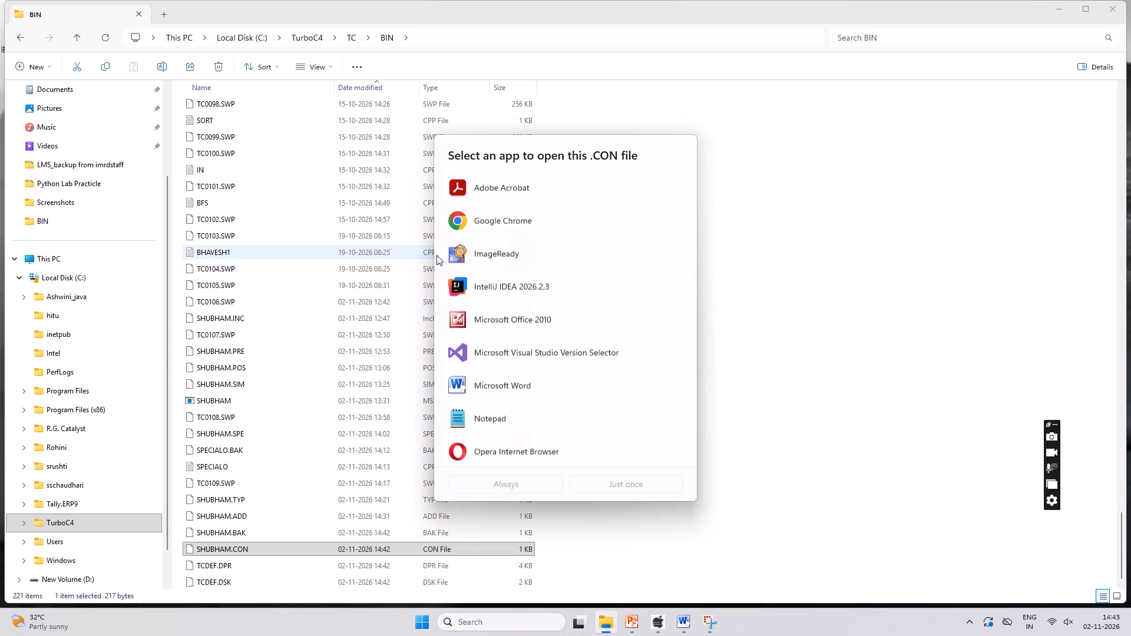
{"action": "triple_click", "coordinate": [494, 385]}
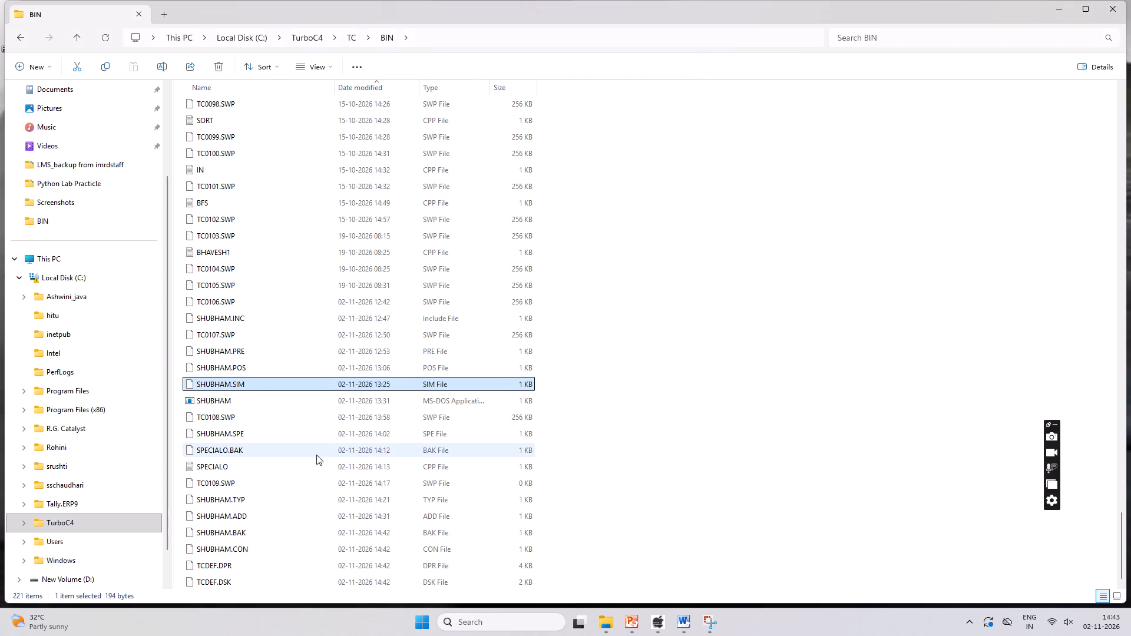
{"action": "double_click", "coordinate": [311, 544]}
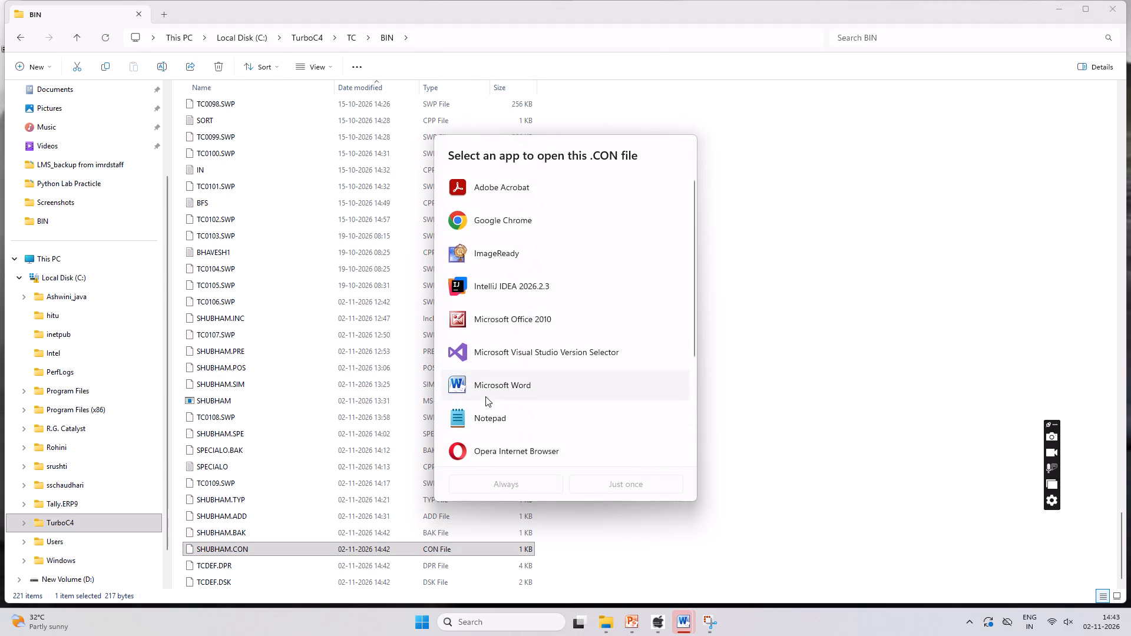
{"action": "left_click", "coordinate": [485, 396]}
{"action": "left_click", "coordinate": [590, 488]}
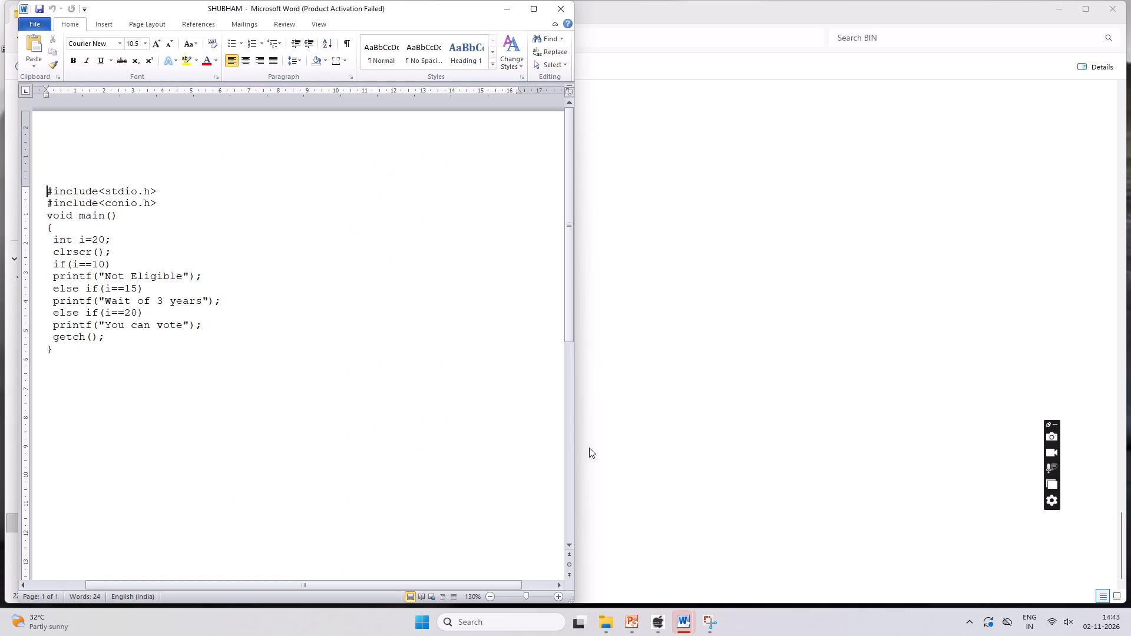
{"action": "left_click_drag", "start_coordinate": [59, 351], "coordinate": [61, 237]}
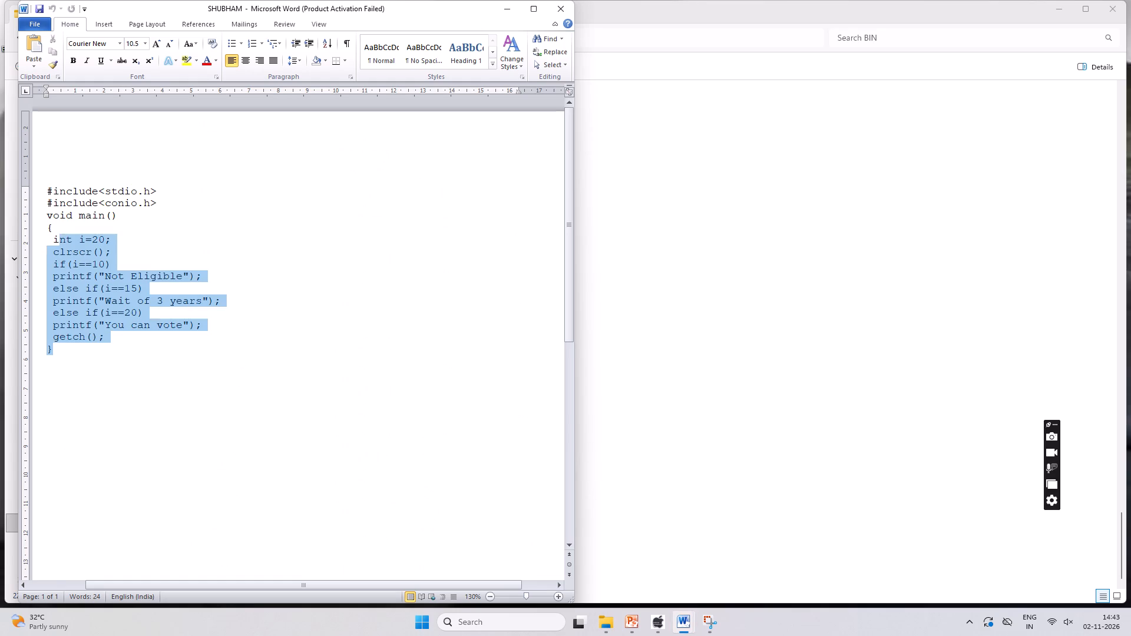
{"action": "left_click_drag", "start_coordinate": [61, 237], "coordinate": [48, 187]}
{"action": "right_click", "coordinate": [48, 187]}
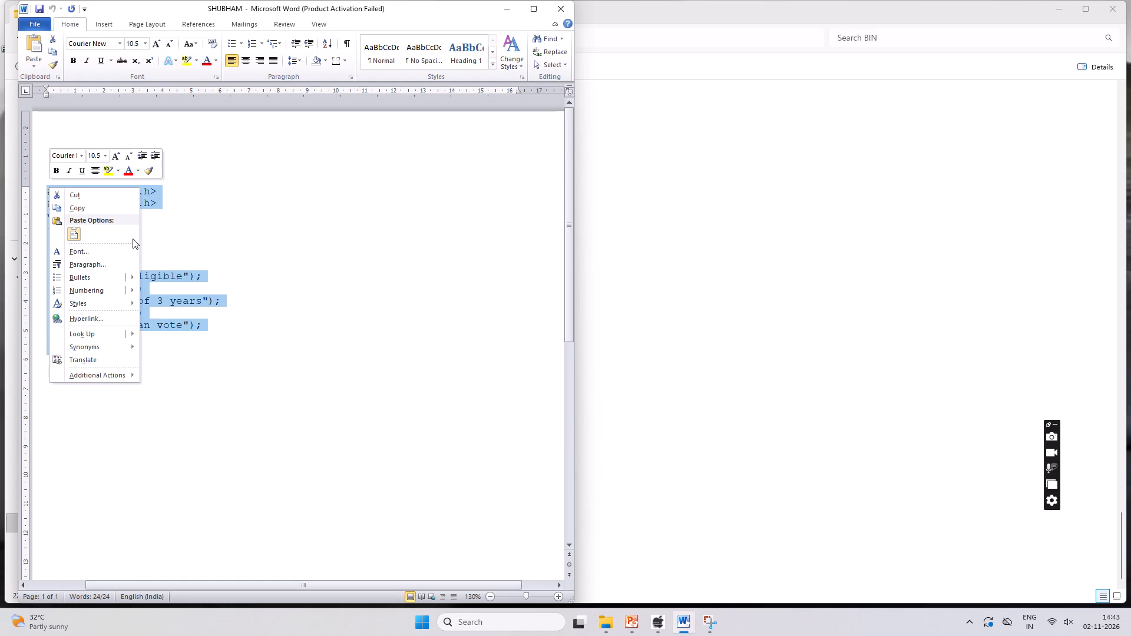
{"action": "left_click", "coordinate": [121, 204]}
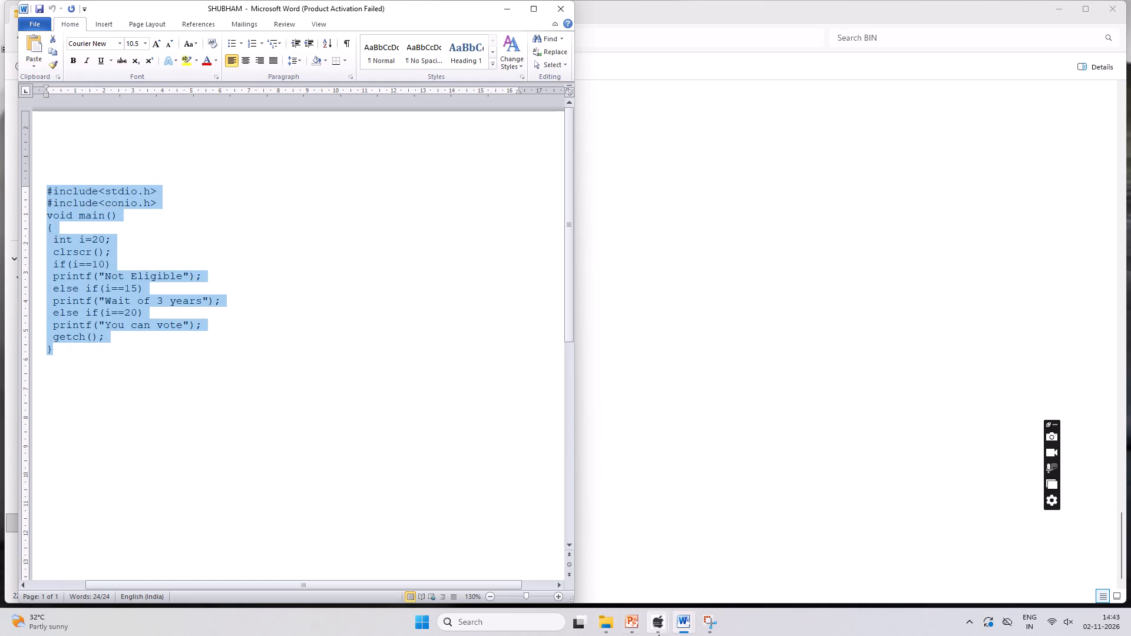
{"action": "left_click", "coordinate": [627, 633]}
{"action": "right_click", "coordinate": [493, 310]}
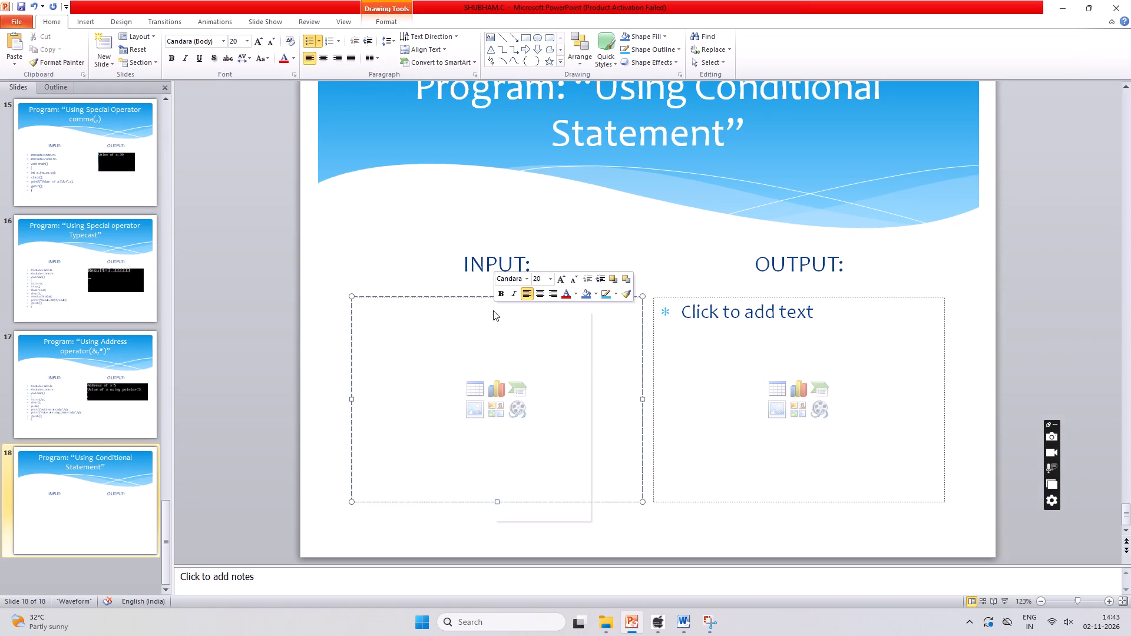
{"action": "left_click", "coordinate": [568, 356]}
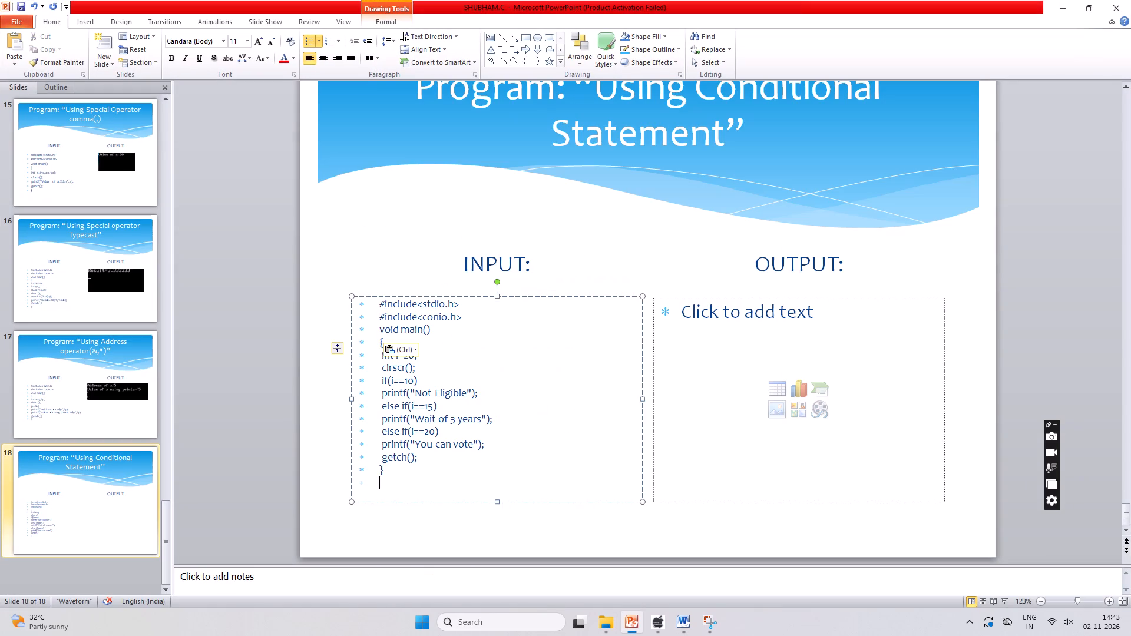
Insert the CONDITIONAL IF OUTPUT picture into the content placeholder under OUTPUT on slide 18.
{"action": "left_click", "coordinate": [770, 408]}
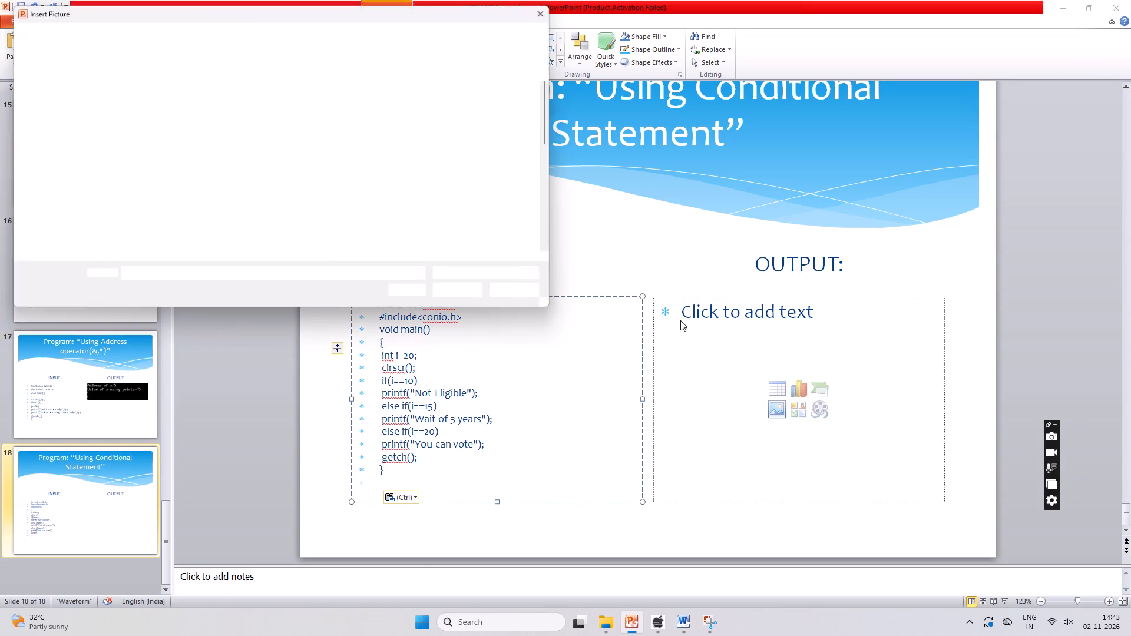
{"action": "scroll", "coordinate": [251, 152], "scroll_direction": "down", "scroll_amount": 15}
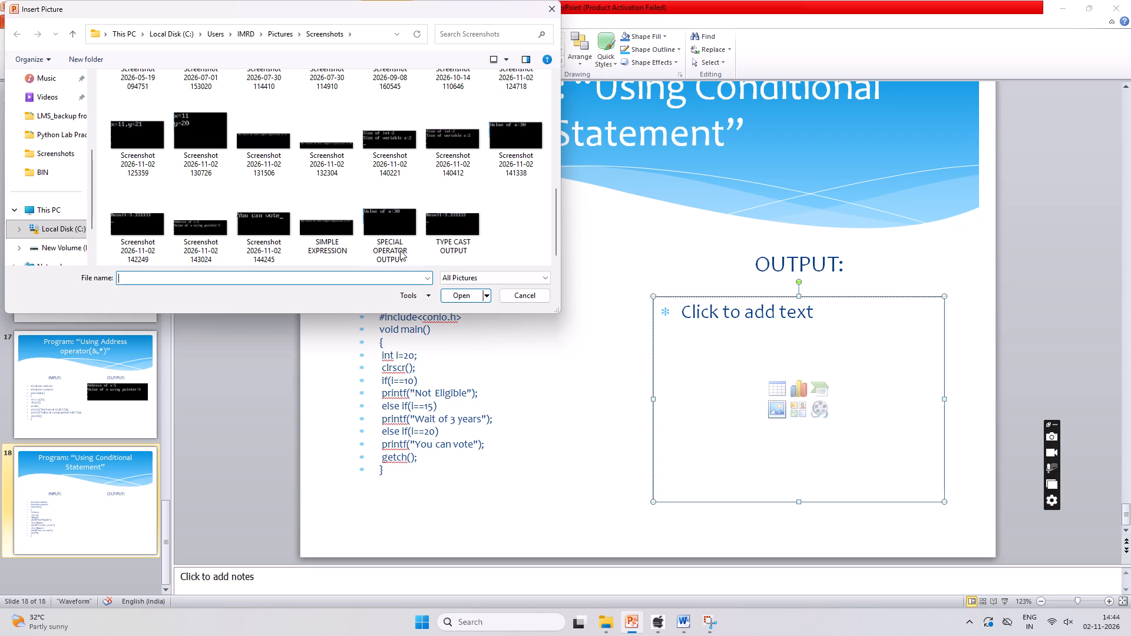
{"action": "scroll", "coordinate": [407, 242], "scroll_direction": "up", "scroll_amount": 7}
{"action": "scroll", "coordinate": [407, 242], "scroll_direction": "down", "scroll_amount": 1}
{"action": "scroll", "coordinate": [407, 242], "scroll_direction": "up", "scroll_amount": 6}
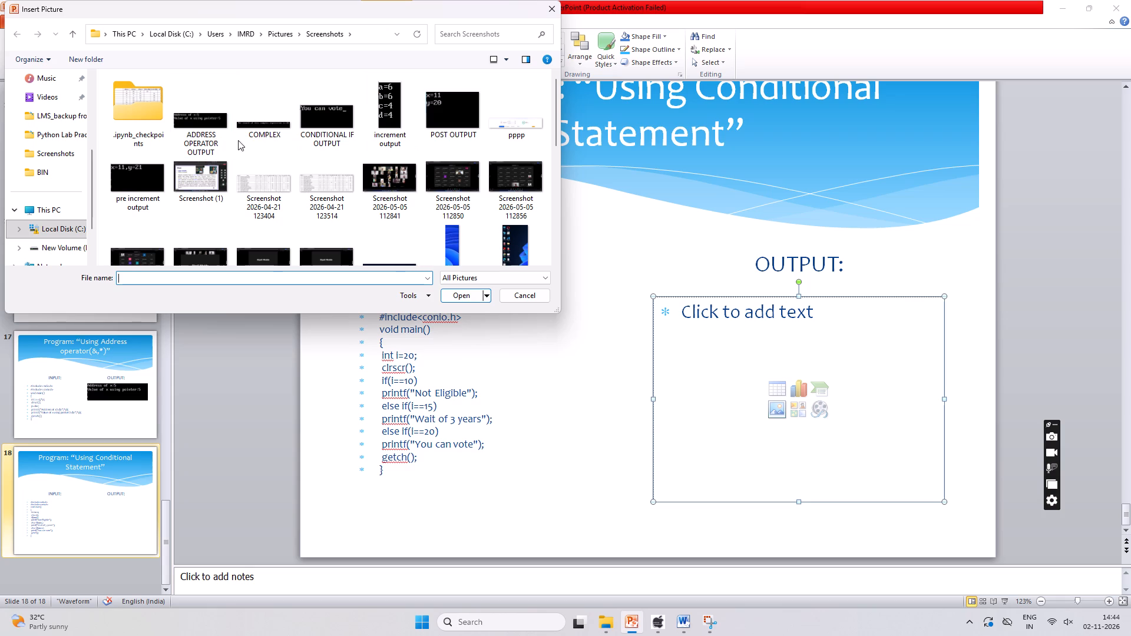
{"action": "left_click", "coordinate": [333, 136]}
{"action": "left_click", "coordinate": [464, 296]}
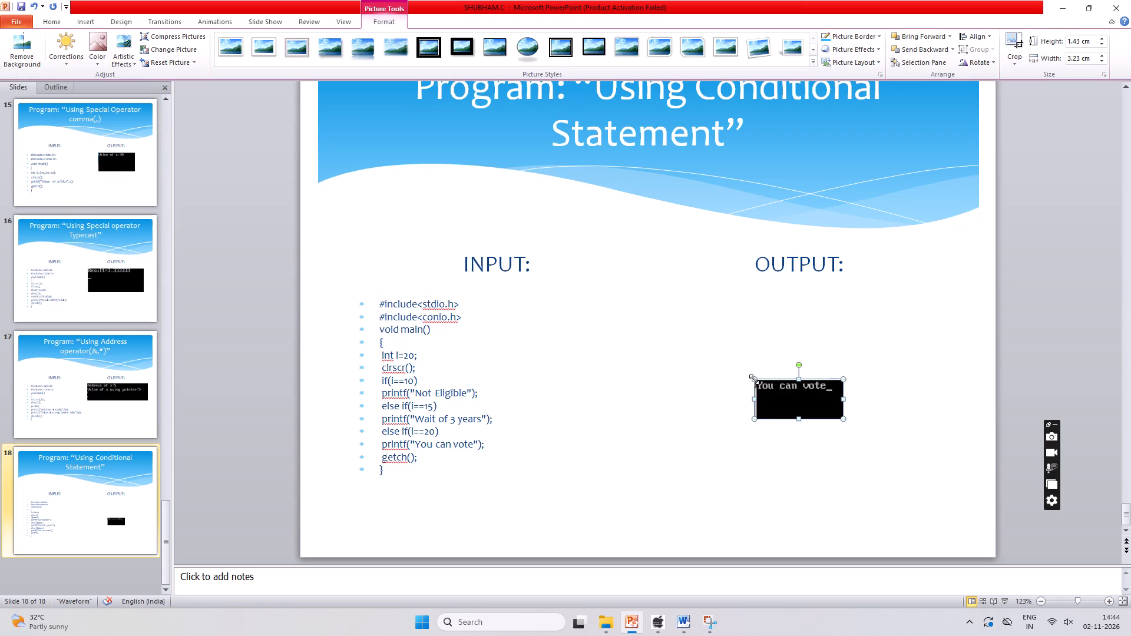
Enlarge the output picture to roughly twice its size and place it just below the OUTPUT heading, centred under it.
{"action": "left_click_drag", "start_coordinate": [754, 379], "coordinate": [705, 328]}
{"action": "left_click_drag", "start_coordinate": [735, 371], "coordinate": [791, 330]}
{"action": "left_click", "coordinate": [937, 382]}
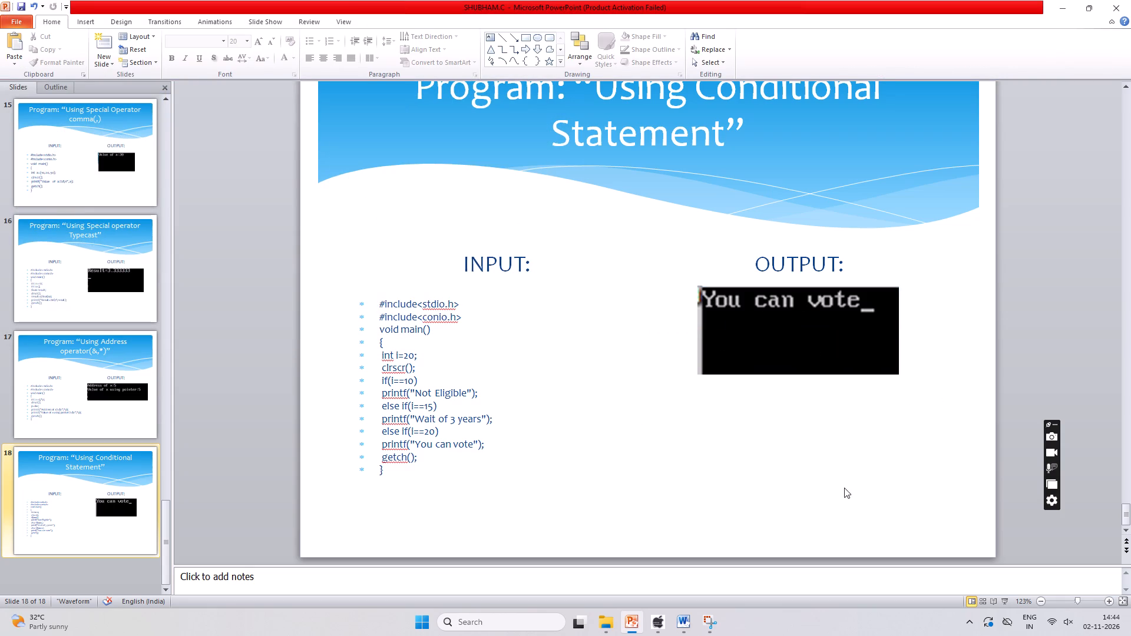
{"action": "left_click", "coordinate": [804, 370]}
{"action": "key", "text": "Right"}
{"action": "key", "text": "Right"}
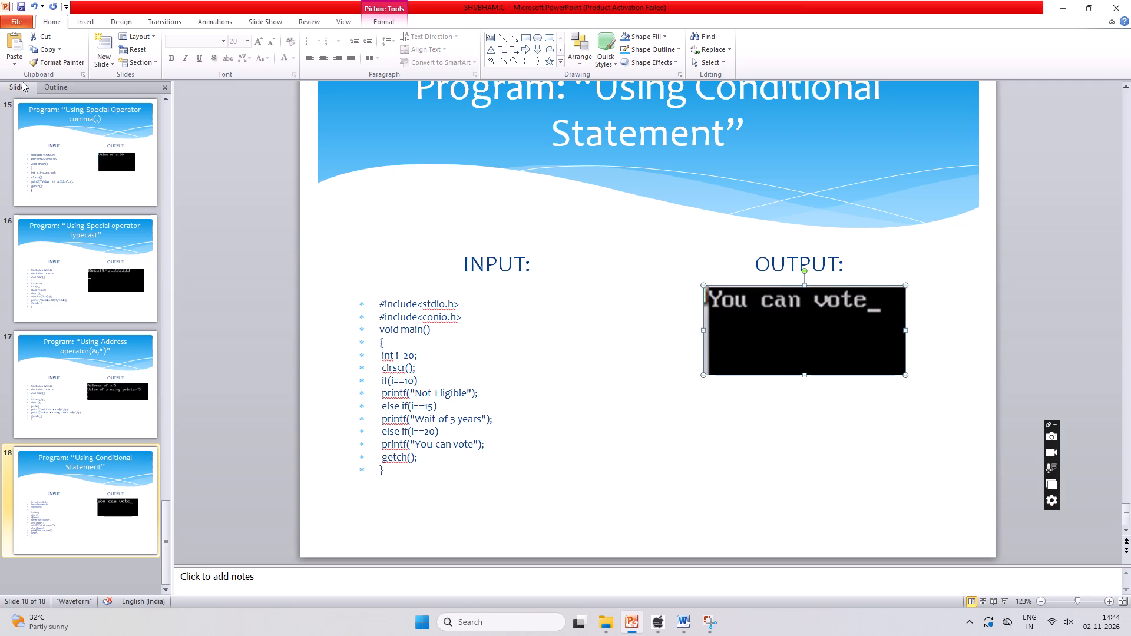
Add a new comparison-layout slide after slide 18 and place the cursor in its empty title.
{"action": "left_click", "coordinate": [175, 118]}
{"action": "left_click", "coordinate": [109, 48]}
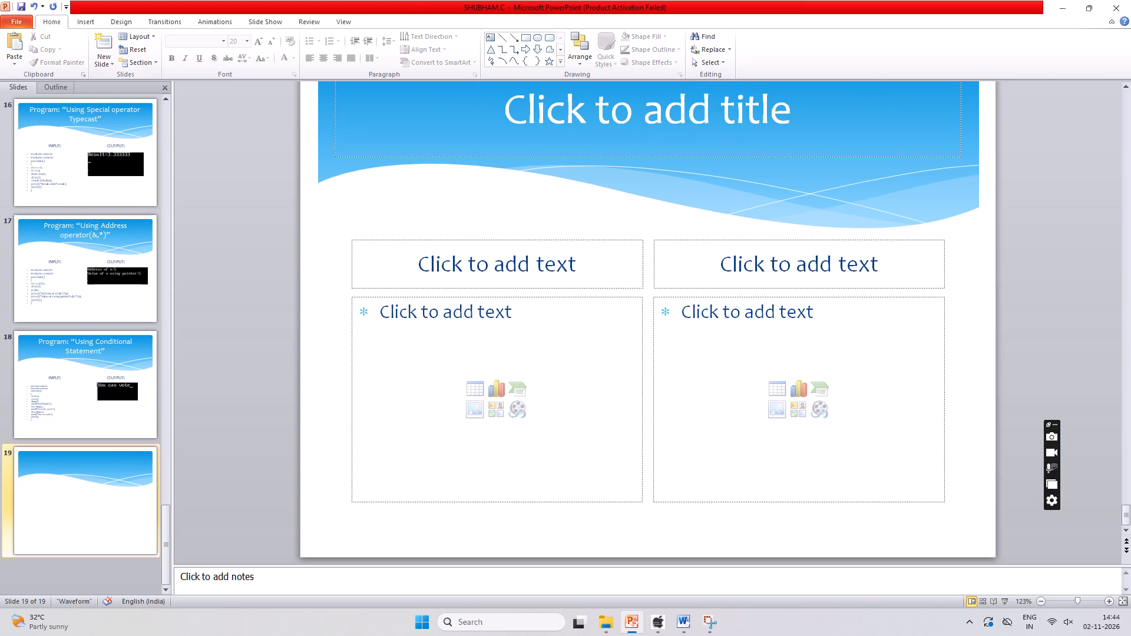
{"action": "left_click", "coordinate": [649, 117]}
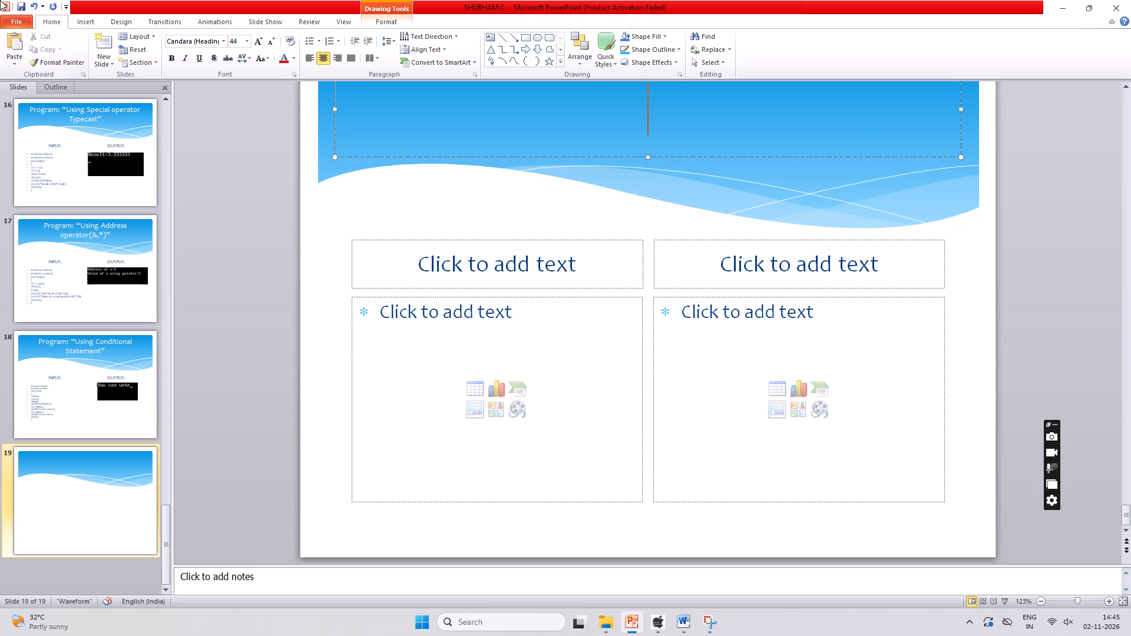
{"action": "left_click", "coordinate": [17, 18]}
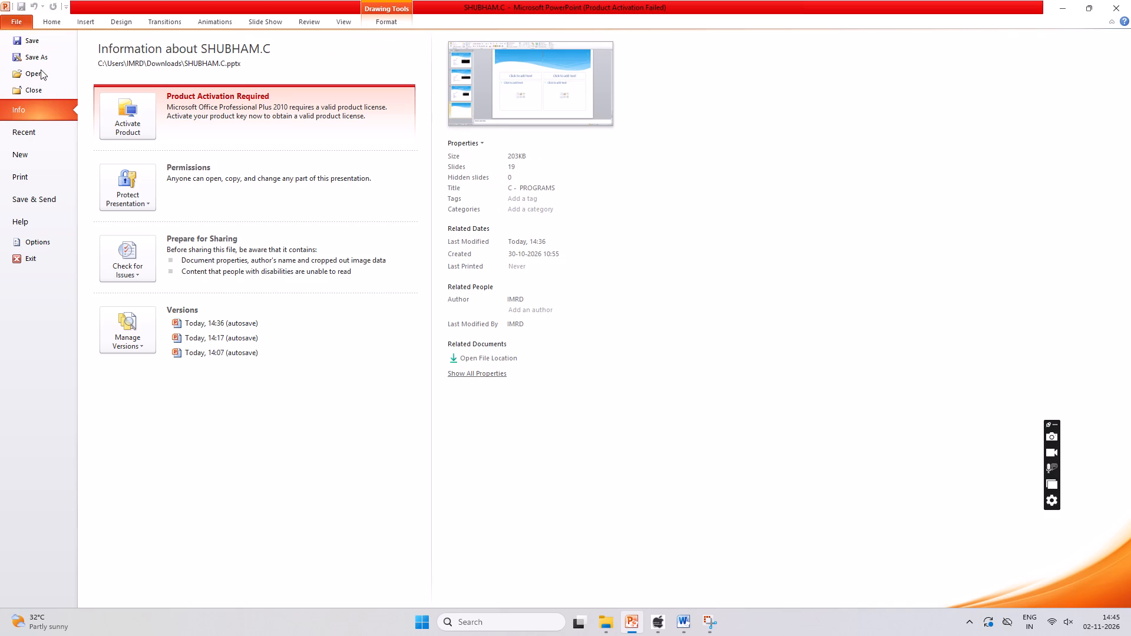
{"action": "left_click", "coordinate": [45, 47]}
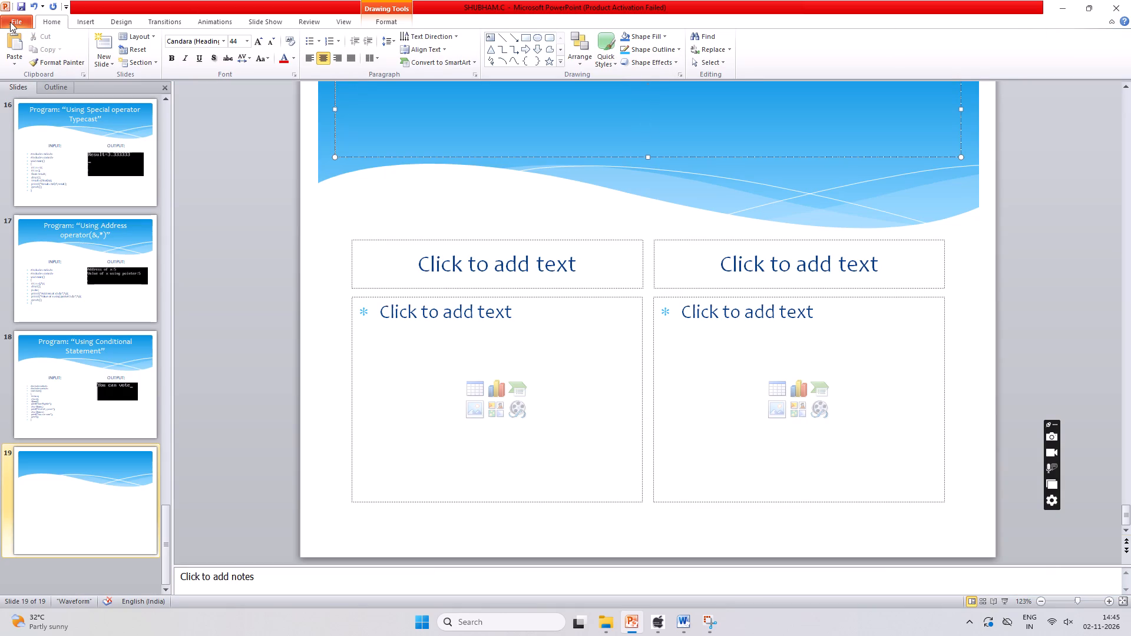
{"action": "left_click", "coordinate": [1, 8]}
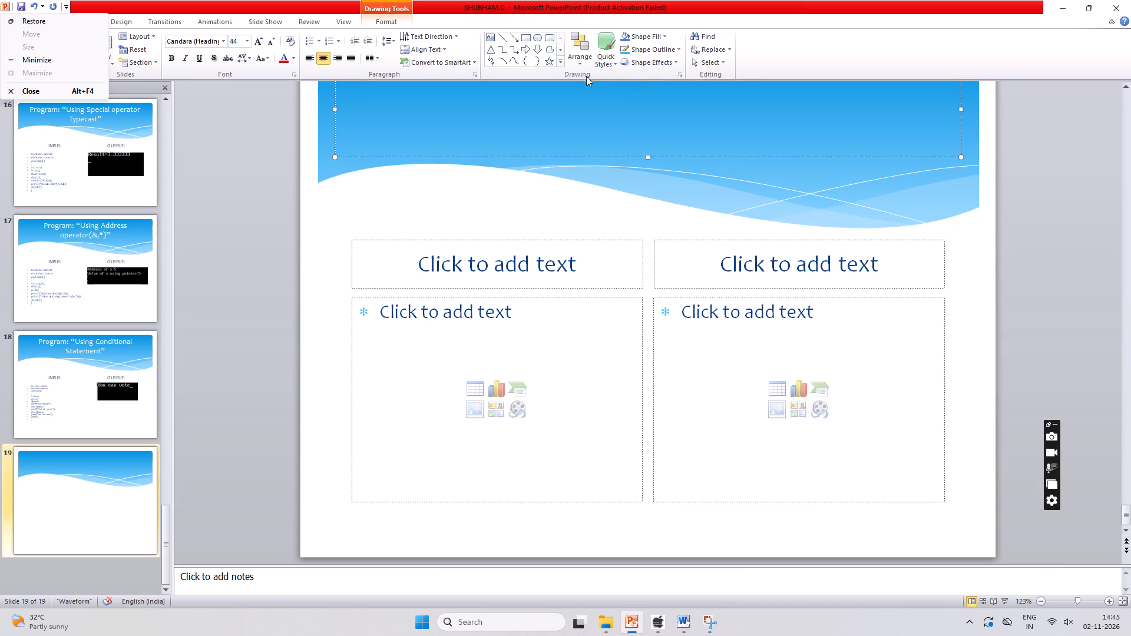
{"action": "left_click", "coordinate": [1113, 4]}
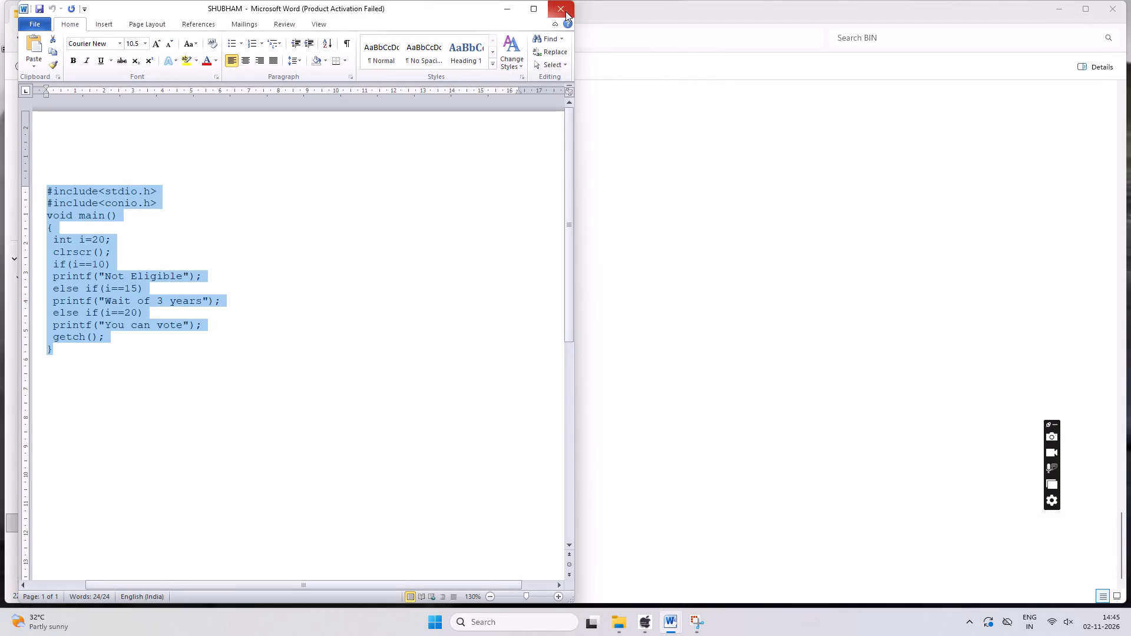
{"action": "left_click", "coordinate": [565, 11]}
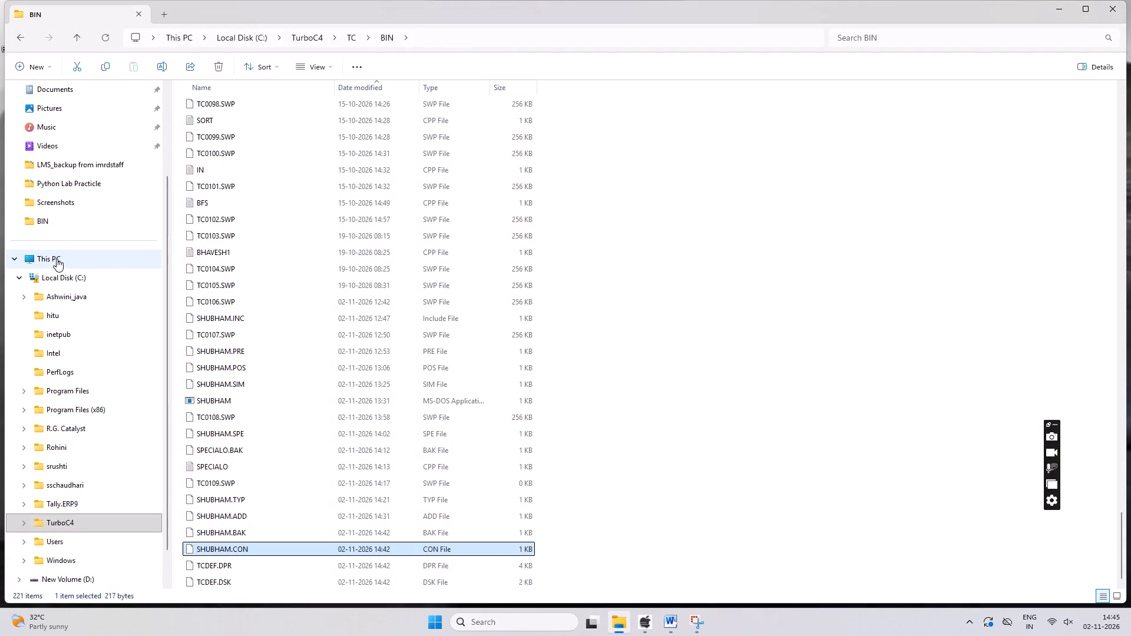
{"action": "left_click", "coordinate": [57, 259]}
{"action": "scroll", "coordinate": [107, 113], "scroll_direction": "up", "scroll_amount": 7}
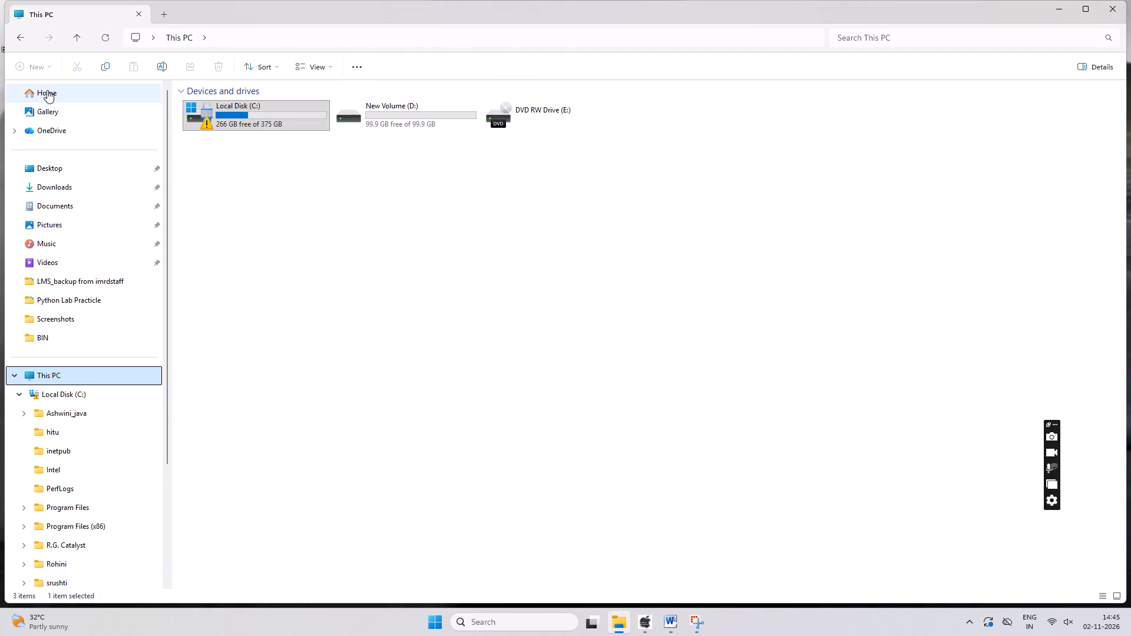
{"action": "left_click", "coordinate": [51, 94]}
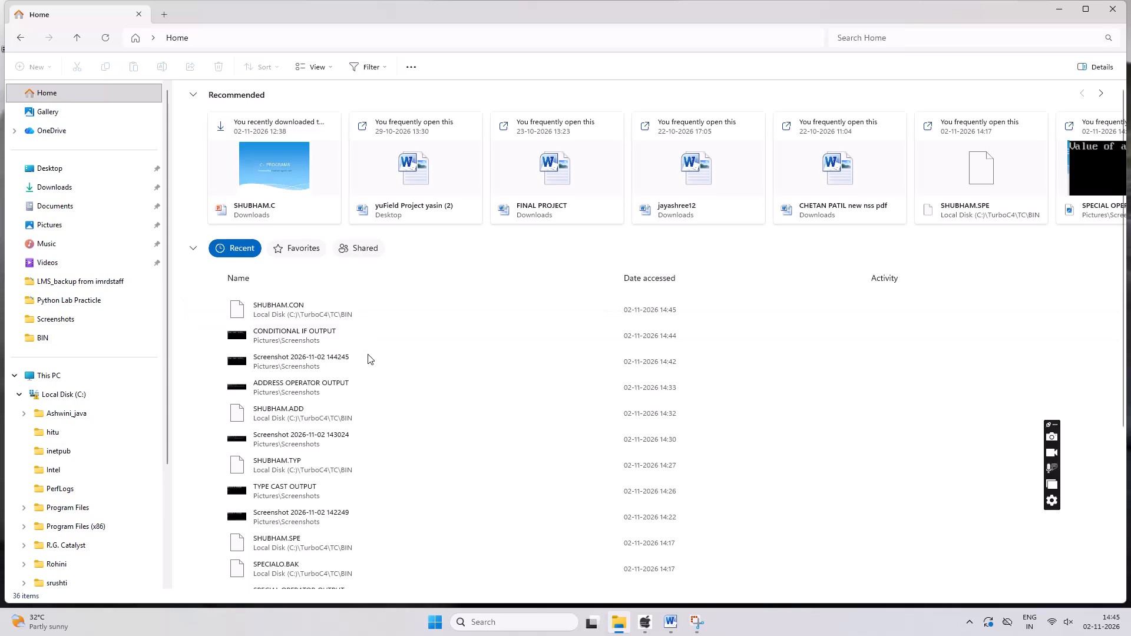
{"action": "scroll", "coordinate": [369, 355], "scroll_direction": "down", "scroll_amount": 10}
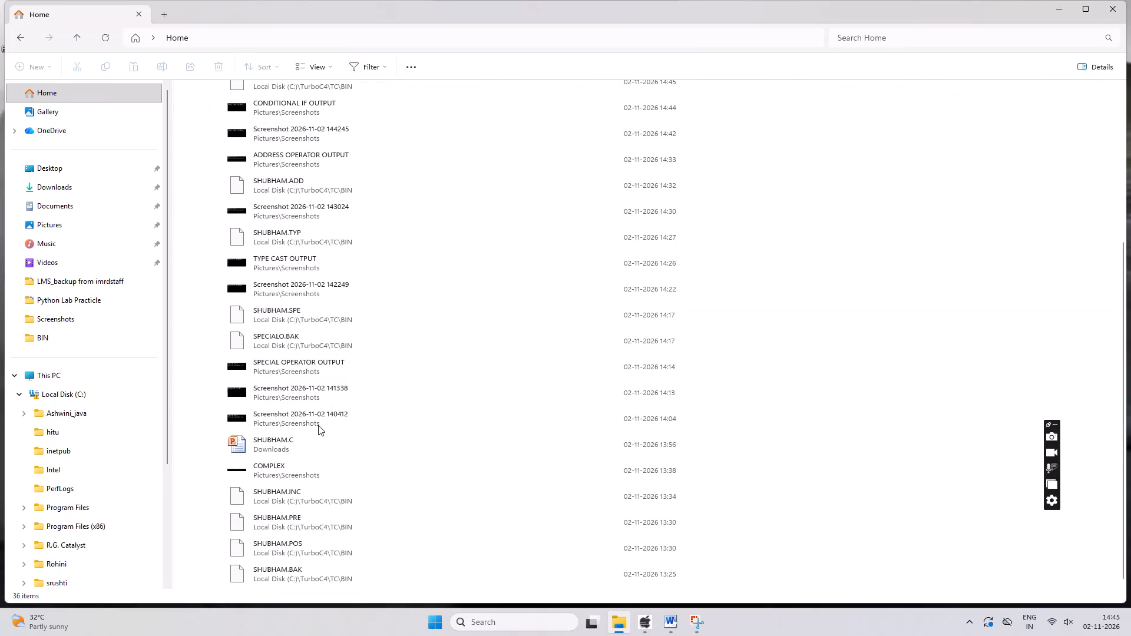
{"action": "triple_click", "coordinate": [316, 439]}
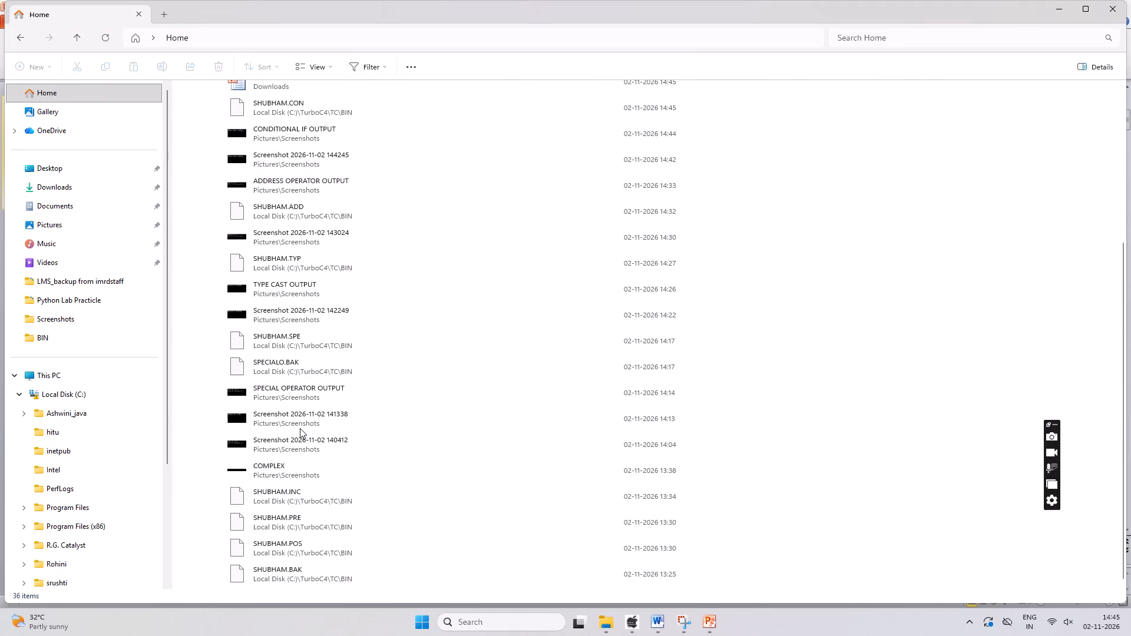
{"action": "scroll", "coordinate": [314, 304], "scroll_direction": "up", "scroll_amount": 7}
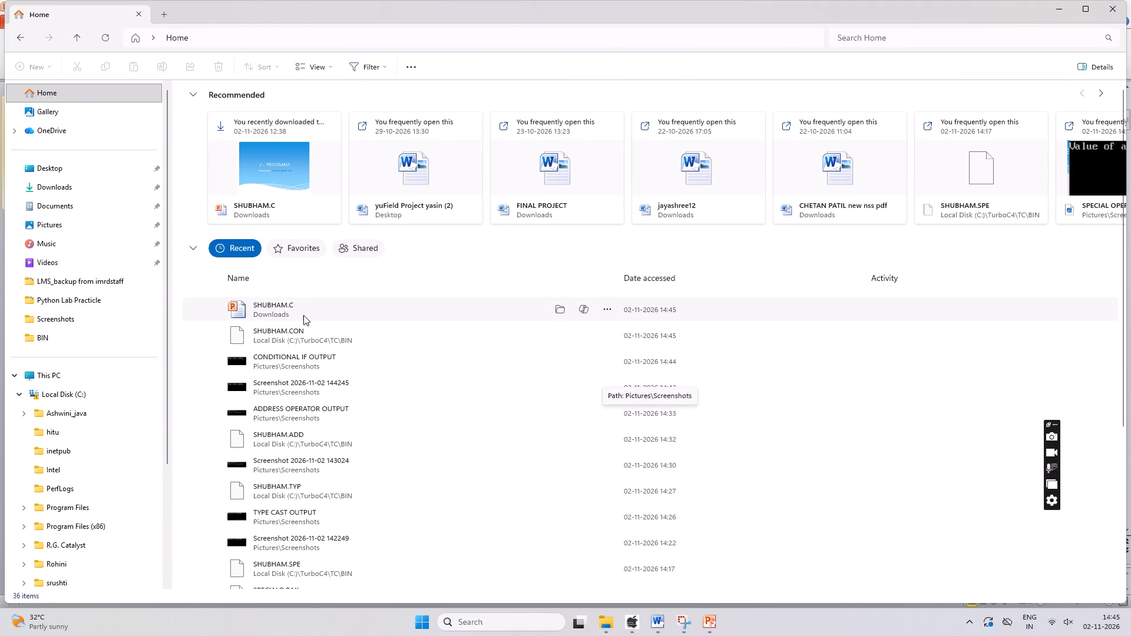
{"action": "double_click", "coordinate": [303, 315]}
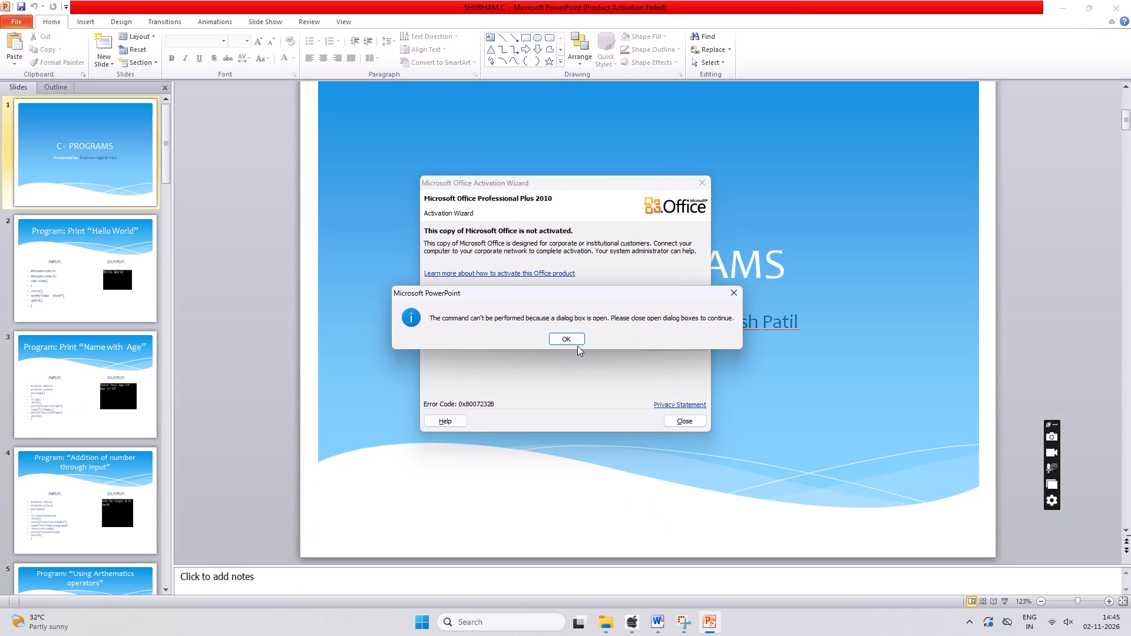
{"action": "left_click", "coordinate": [576, 345]}
{"action": "left_click", "coordinate": [667, 419]}
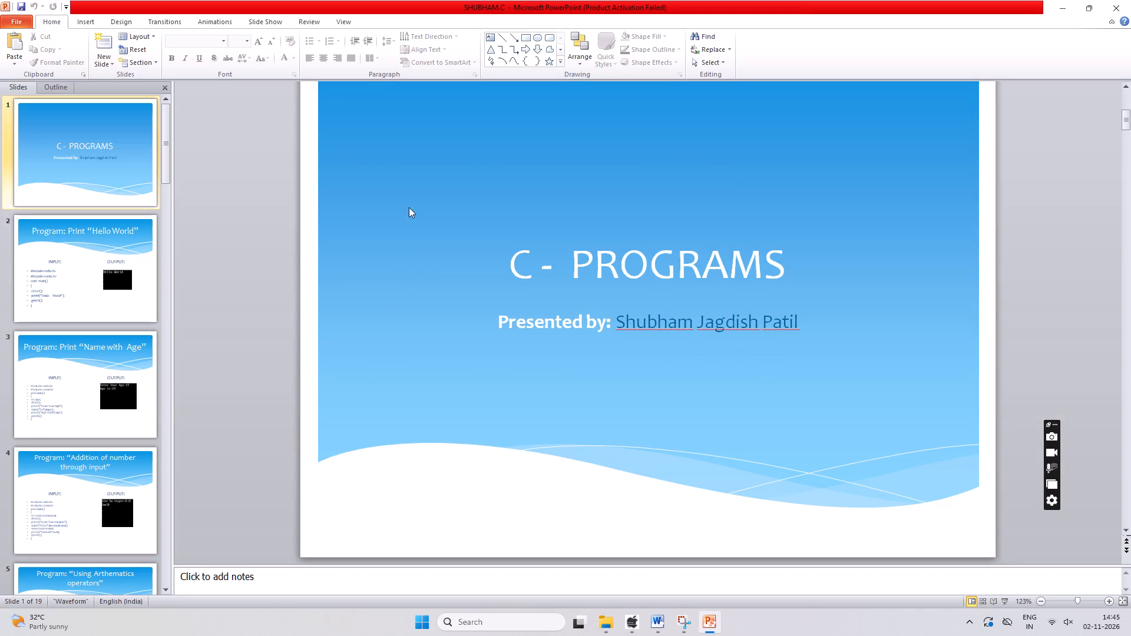
Play the slide show from the first slide and review the program slides through to the end, then return to editing view.
{"action": "left_click", "coordinate": [262, 14]}
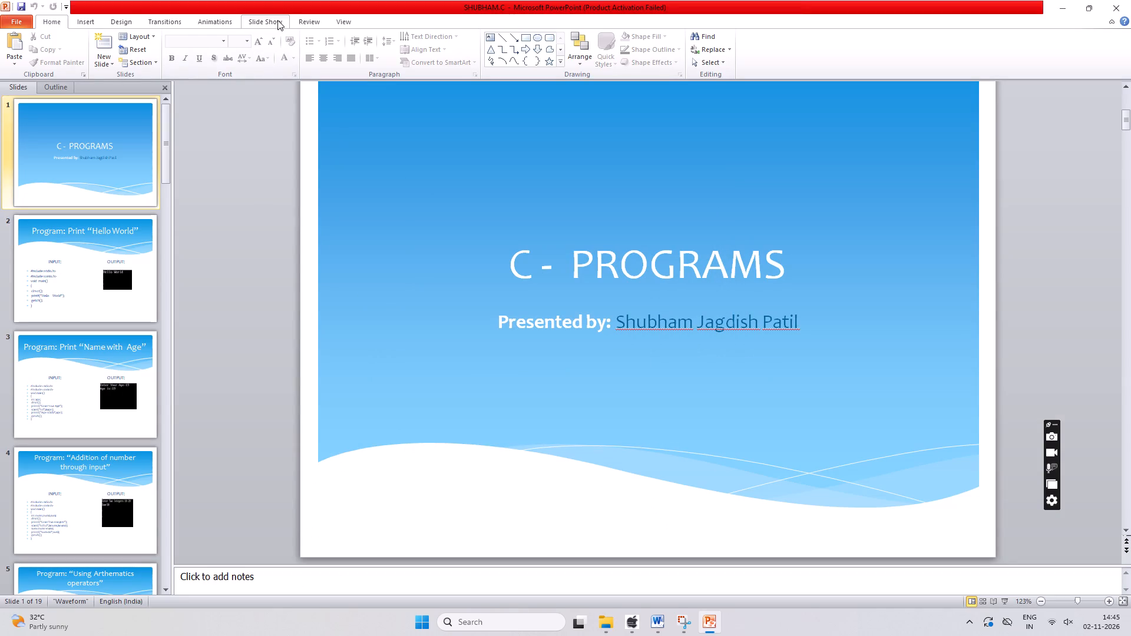
{"action": "left_click", "coordinate": [277, 20]}
{"action": "left_click", "coordinate": [27, 67]}
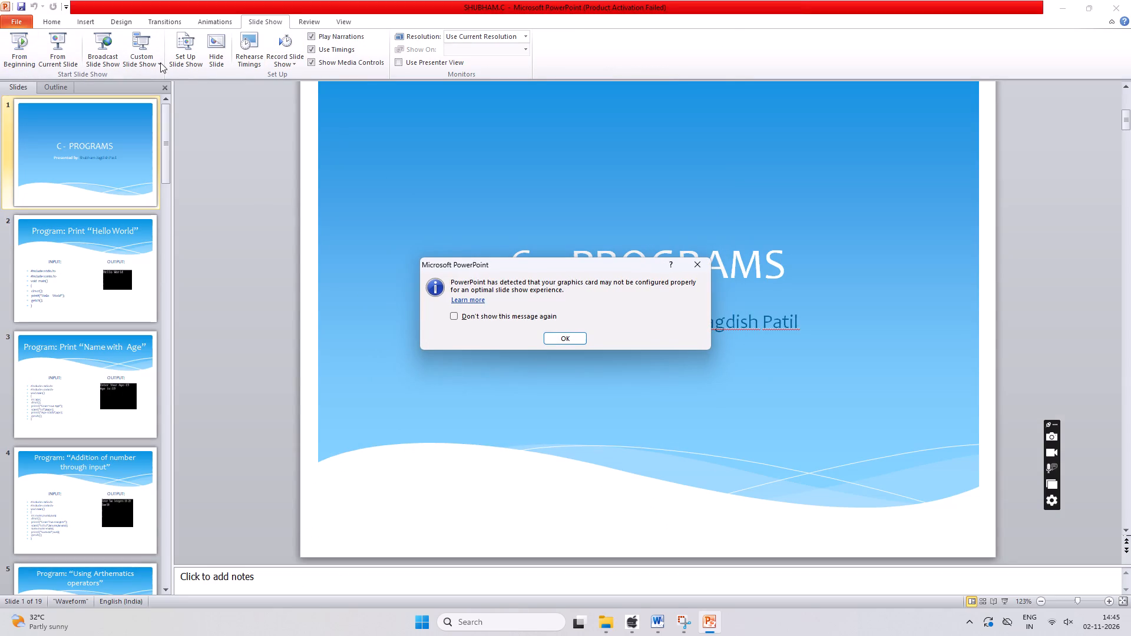
{"action": "left_click", "coordinate": [558, 339]}
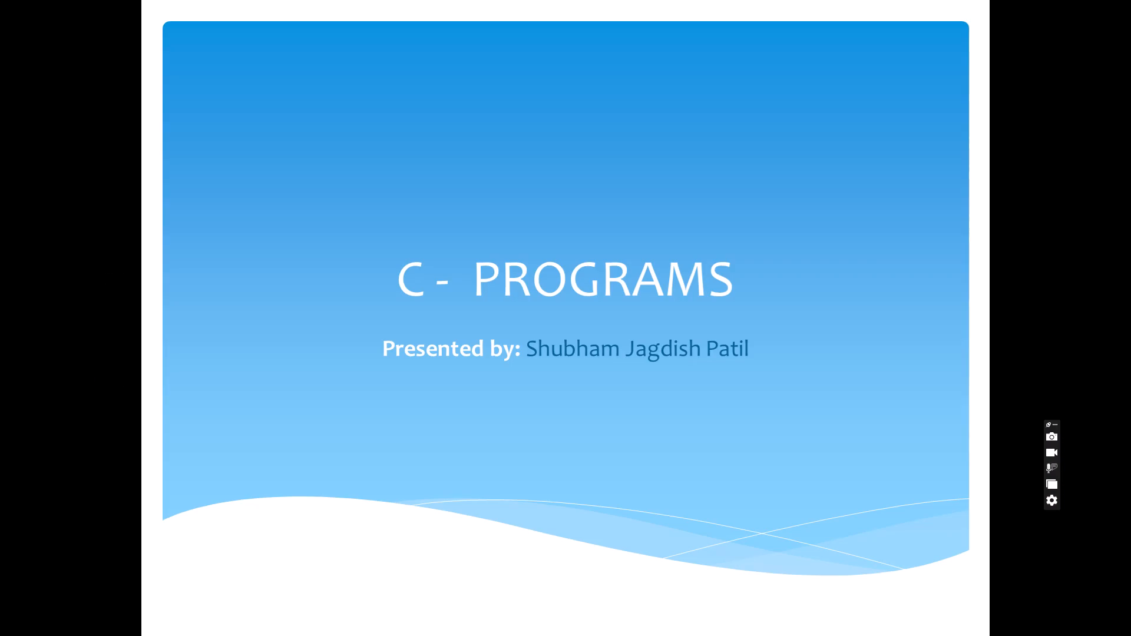
{"action": "left_click", "coordinate": [995, 279]}
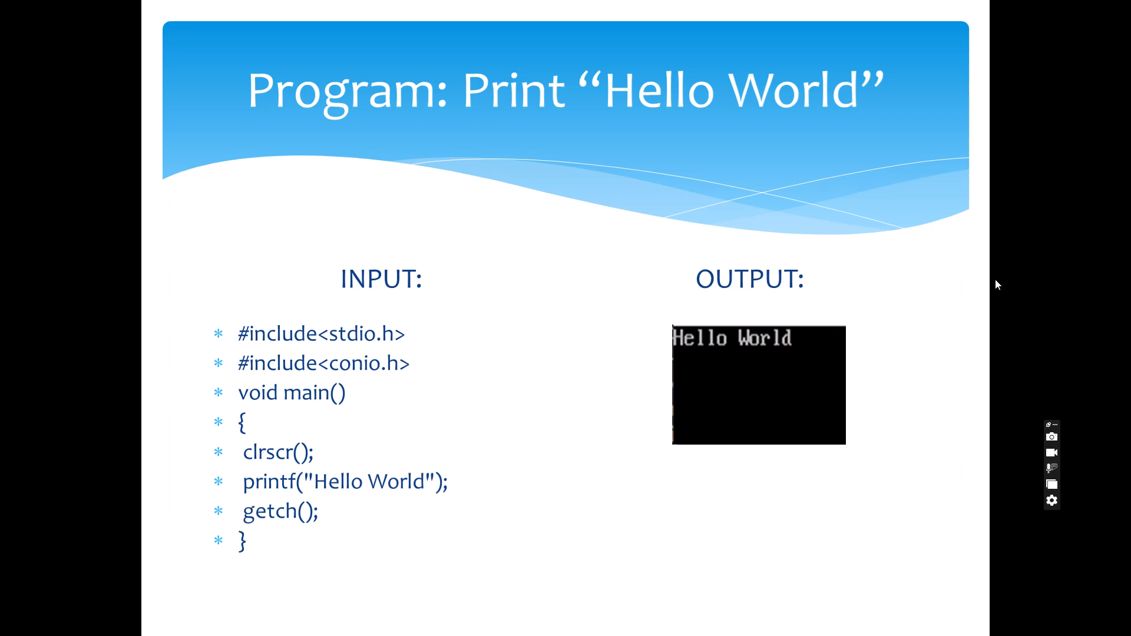
{"action": "left_click", "coordinate": [995, 279]}
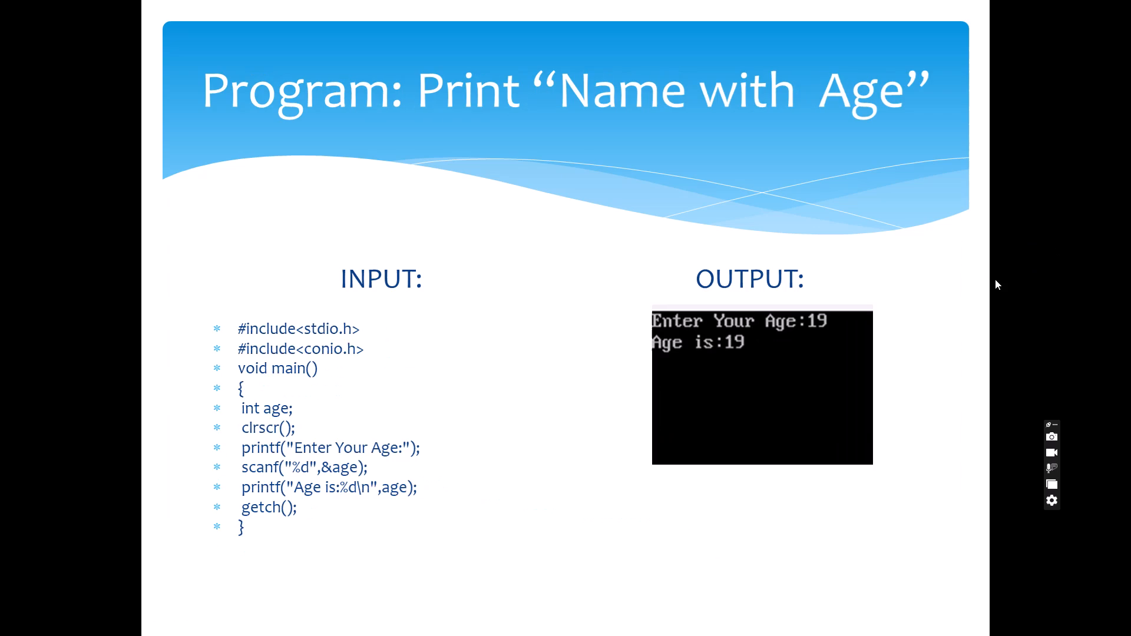
{"action": "left_click", "coordinate": [995, 279]}
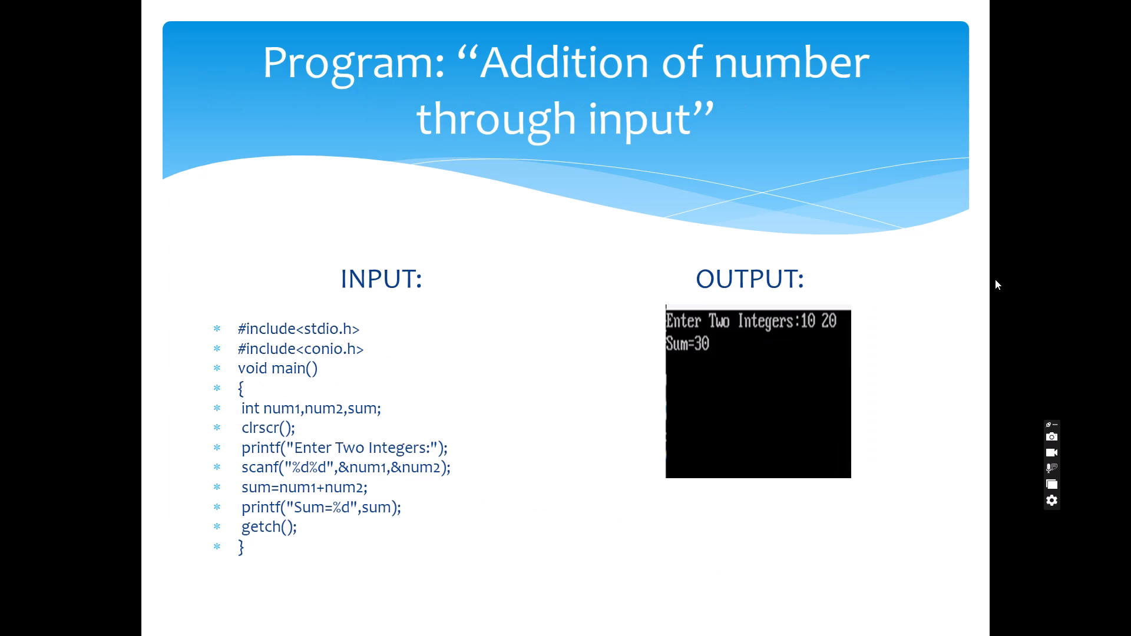
{"action": "left_click", "coordinate": [995, 279]}
{"action": "left_click", "coordinate": [995, 279]}
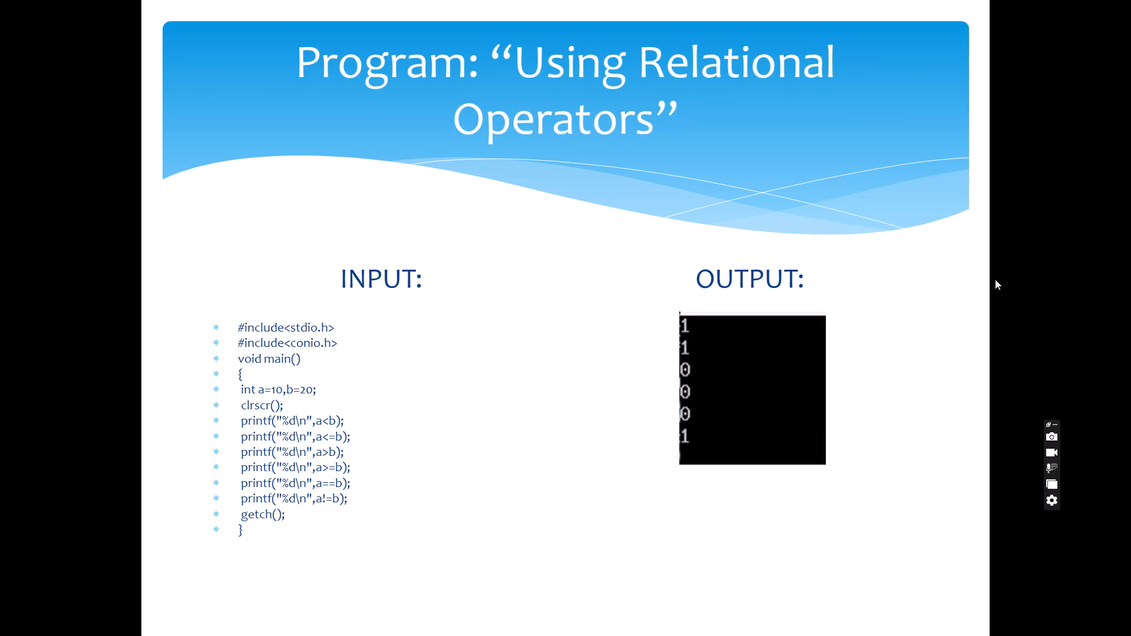
{"action": "left_click", "coordinate": [995, 279]}
{"action": "left_click", "coordinate": [995, 279]}
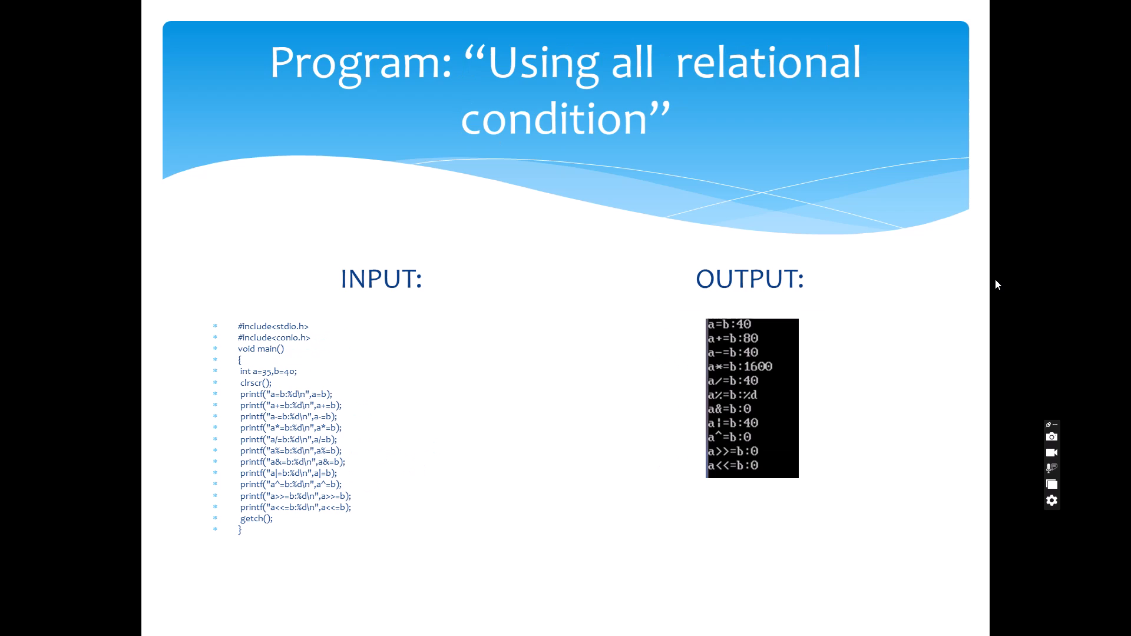
{"action": "left_click", "coordinate": [995, 279]}
{"action": "left_click", "coordinate": [995, 279]}
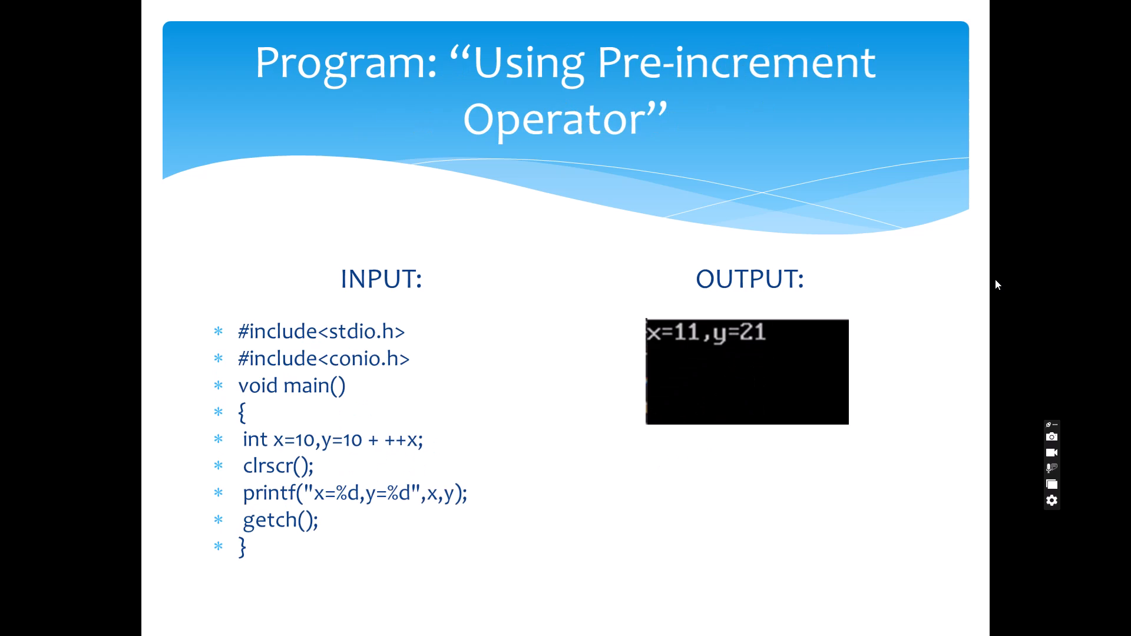
{"action": "left_click", "coordinate": [995, 279]}
{"action": "left_click", "coordinate": [995, 279]}
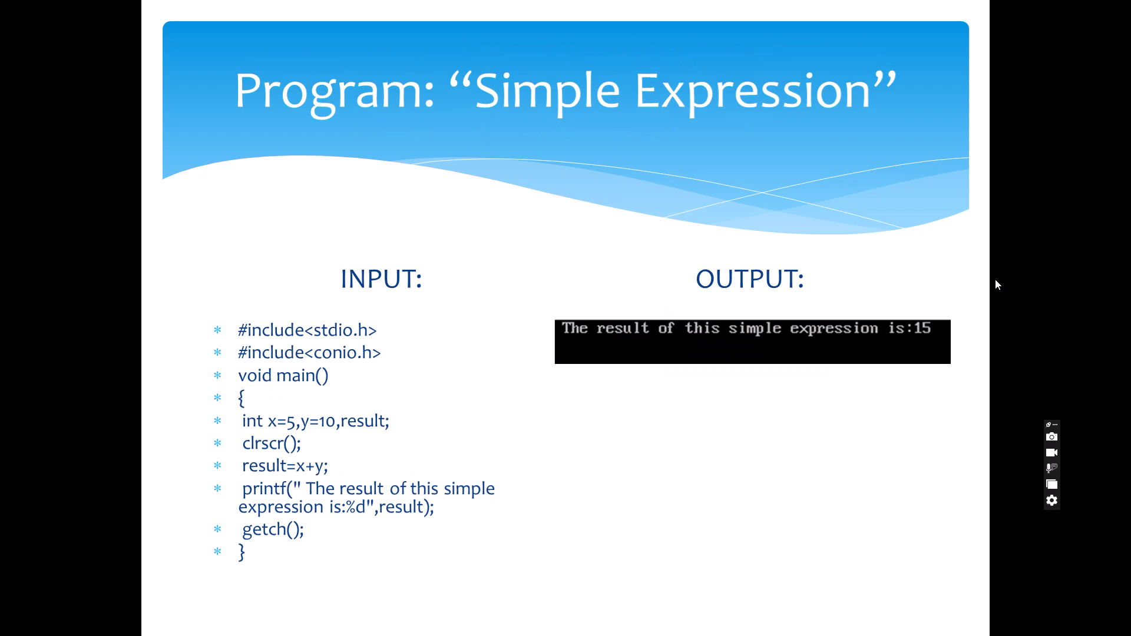
{"action": "left_click", "coordinate": [995, 279]}
{"action": "left_click", "coordinate": [995, 279]}
{"action": "left_click", "coordinate": [995, 279]}
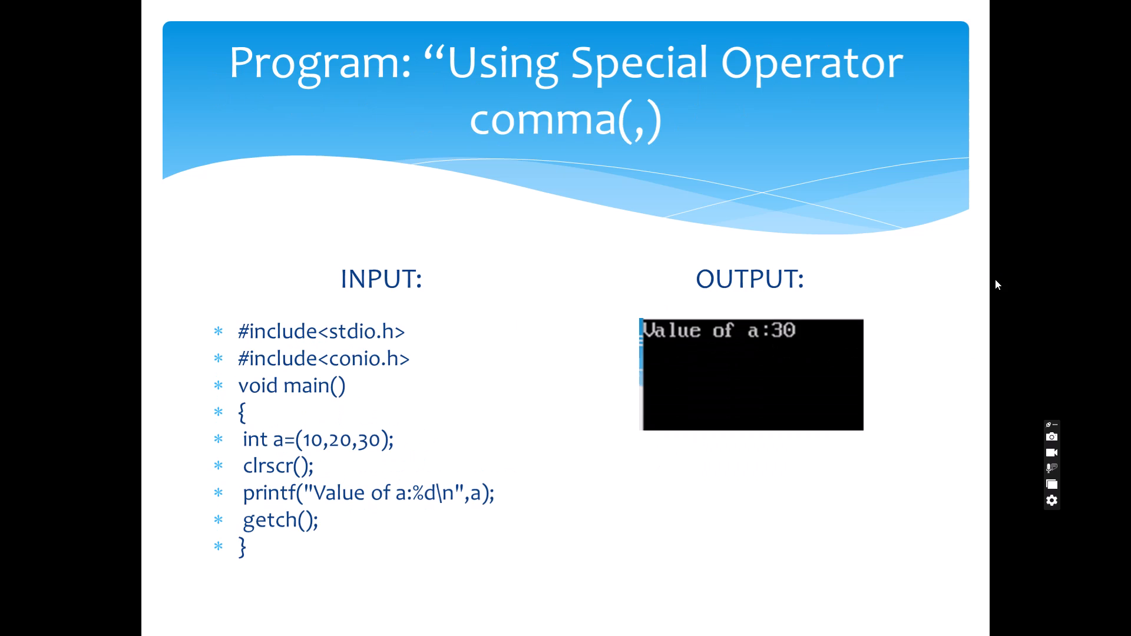
{"action": "left_click", "coordinate": [995, 279]}
{"action": "left_click", "coordinate": [995, 279]}
{"action": "left_click", "coordinate": [995, 279]}
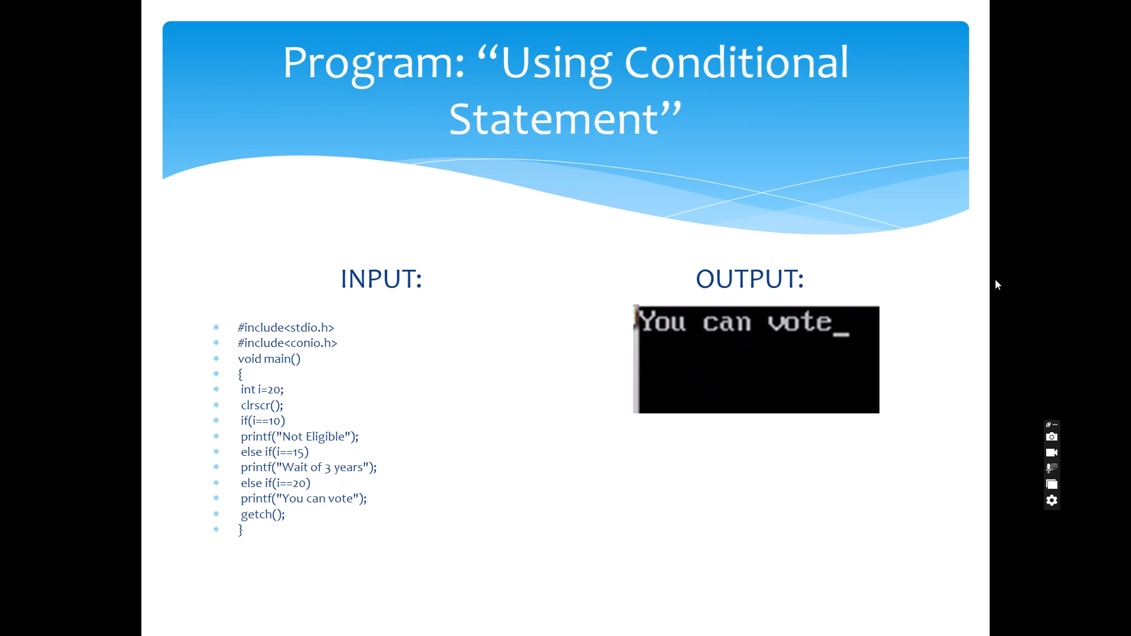
{"action": "left_click", "coordinate": [995, 279]}
{"action": "left_click", "coordinate": [995, 279]}
{"action": "left_click", "coordinate": [995, 279]}
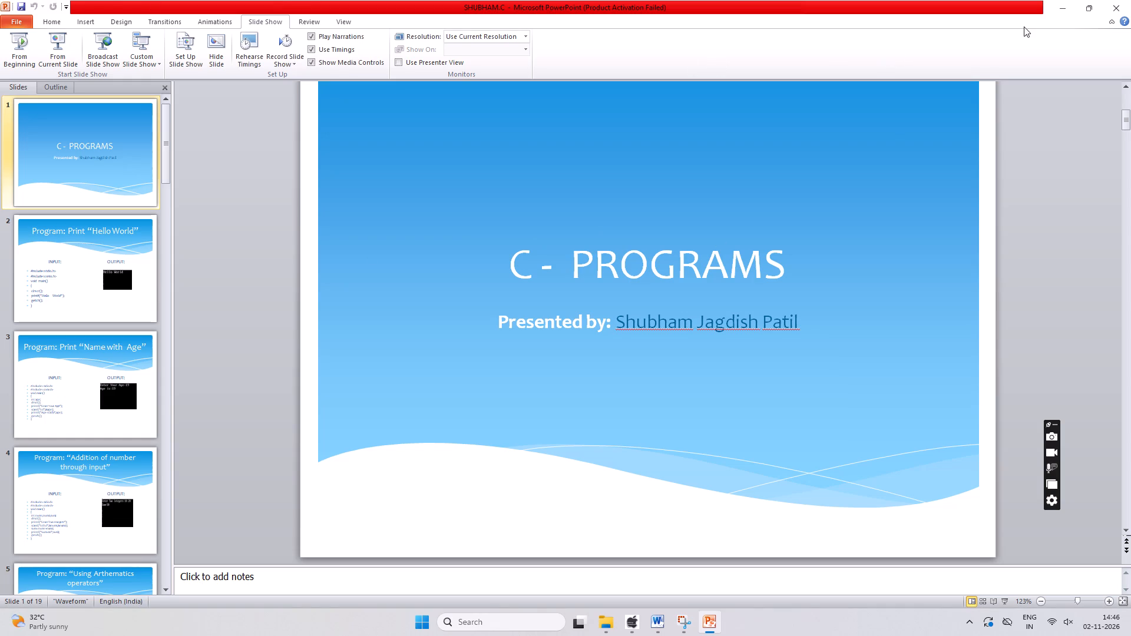
{"action": "left_click", "coordinate": [1054, 7]}
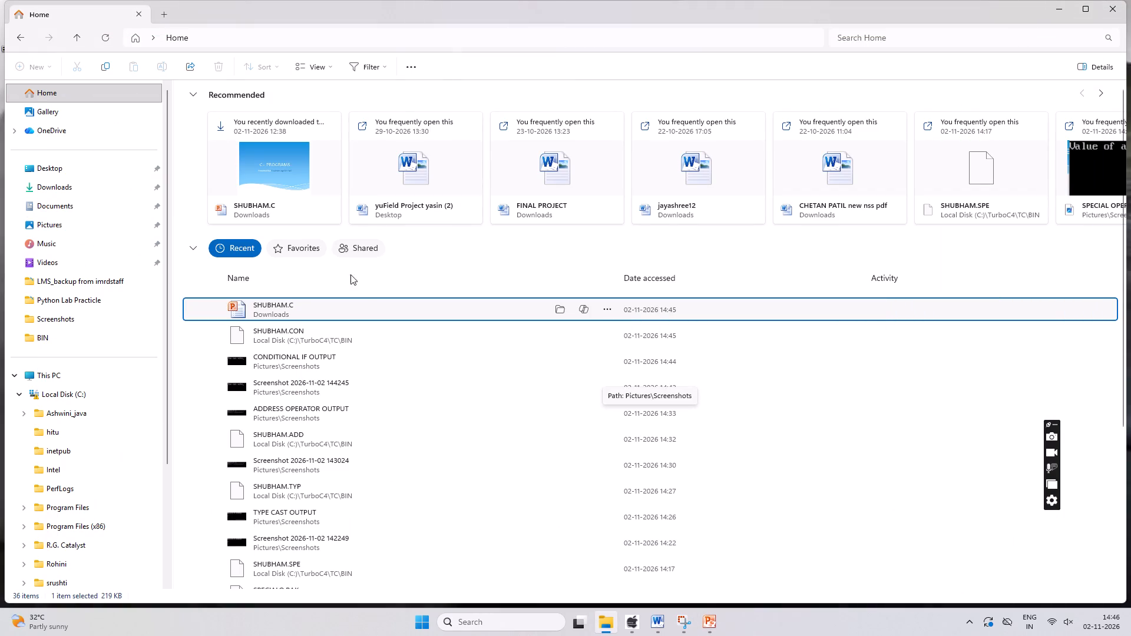
{"action": "left_click", "coordinate": [612, 305]}
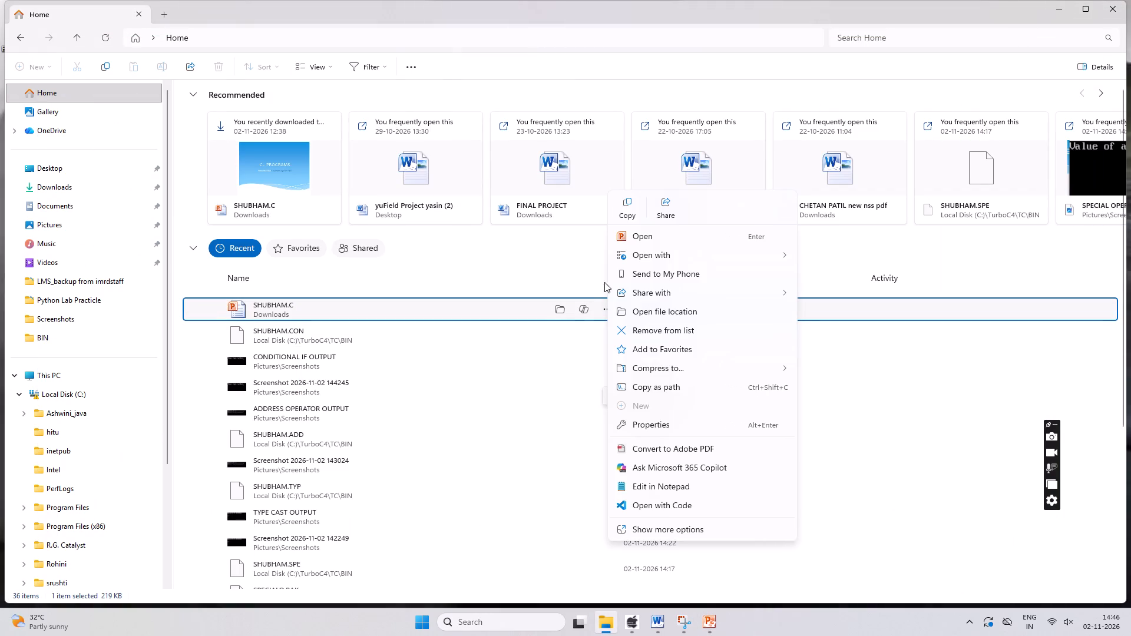
{"action": "left_click", "coordinate": [662, 286]}
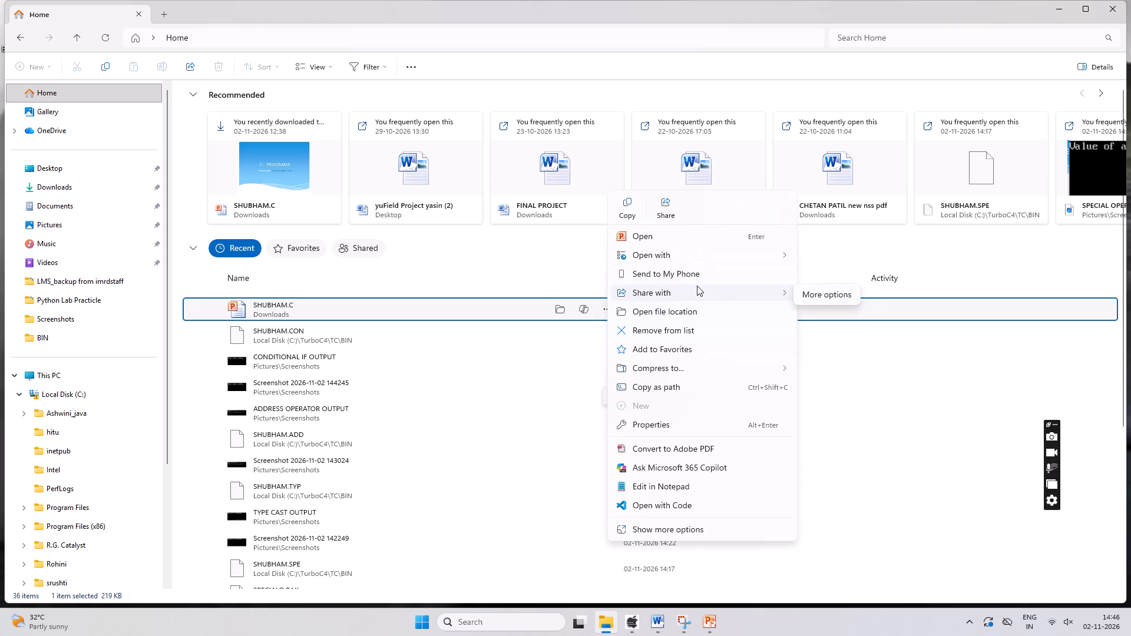
{"action": "left_click", "coordinate": [824, 292]}
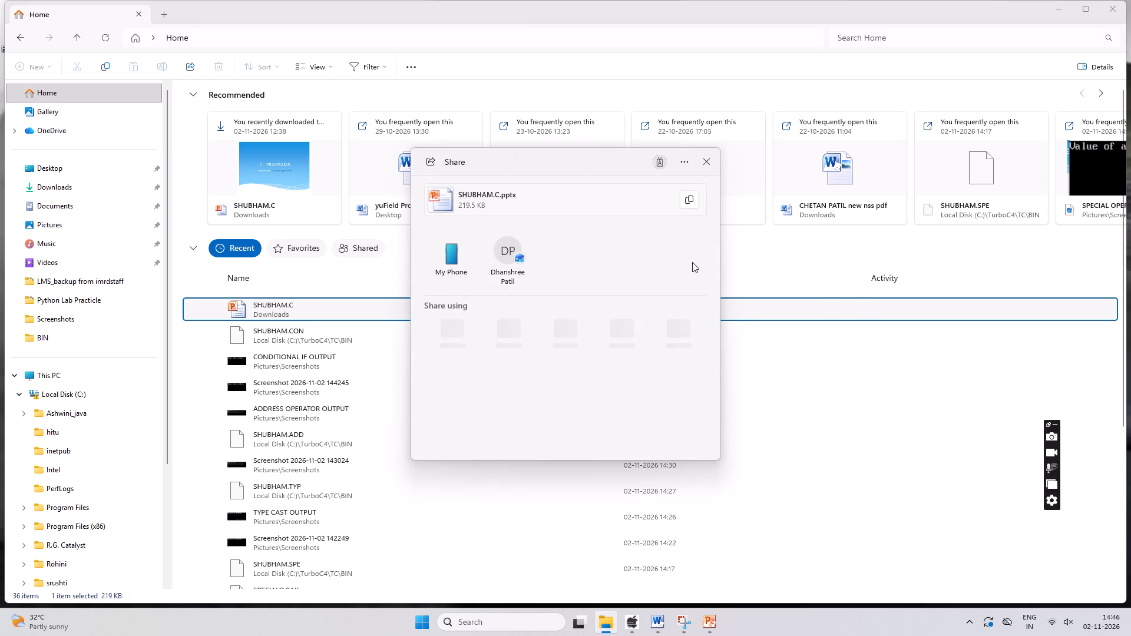
{"action": "scroll", "coordinate": [508, 320], "scroll_direction": "down", "scroll_amount": 6}
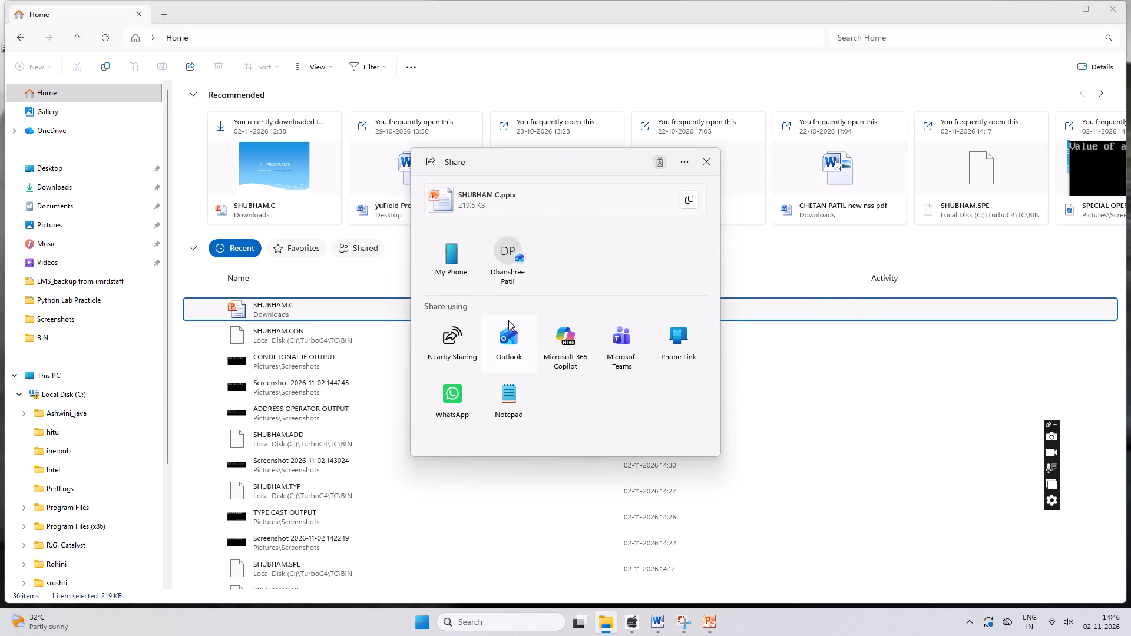
{"action": "double_click", "coordinate": [463, 400]}
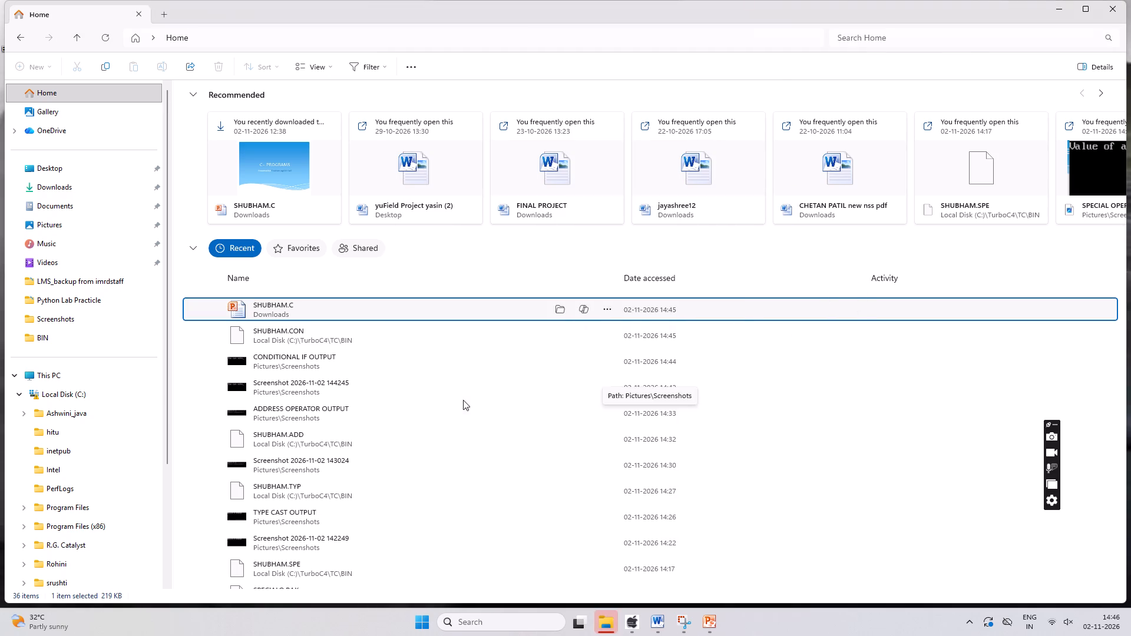
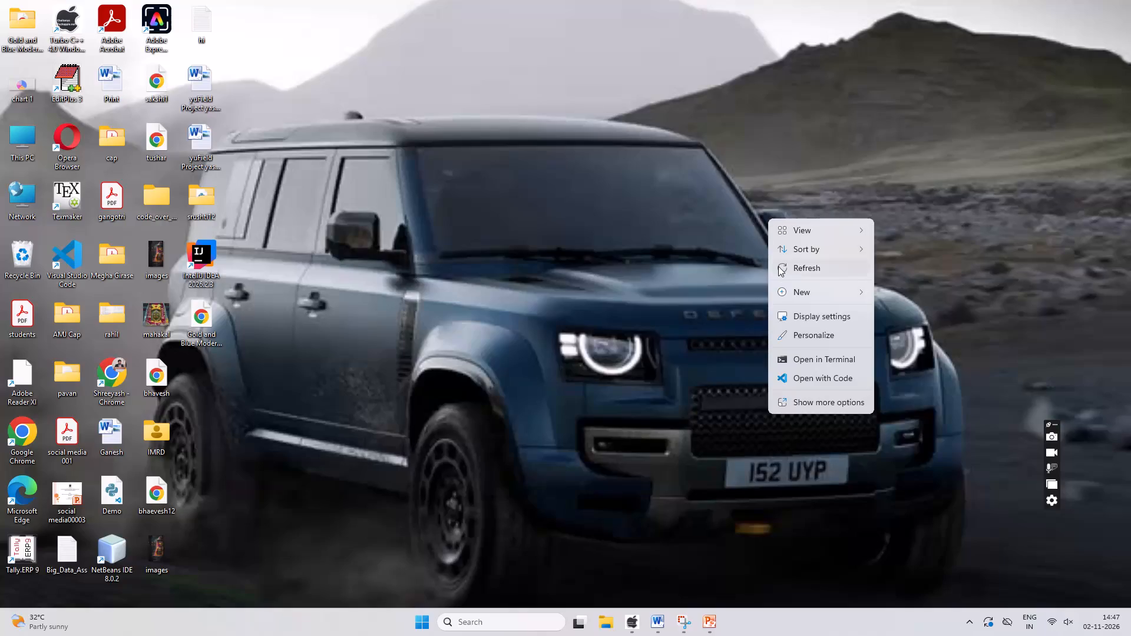
Refresh the desktop.
{"action": "left_click", "coordinate": [779, 269]}
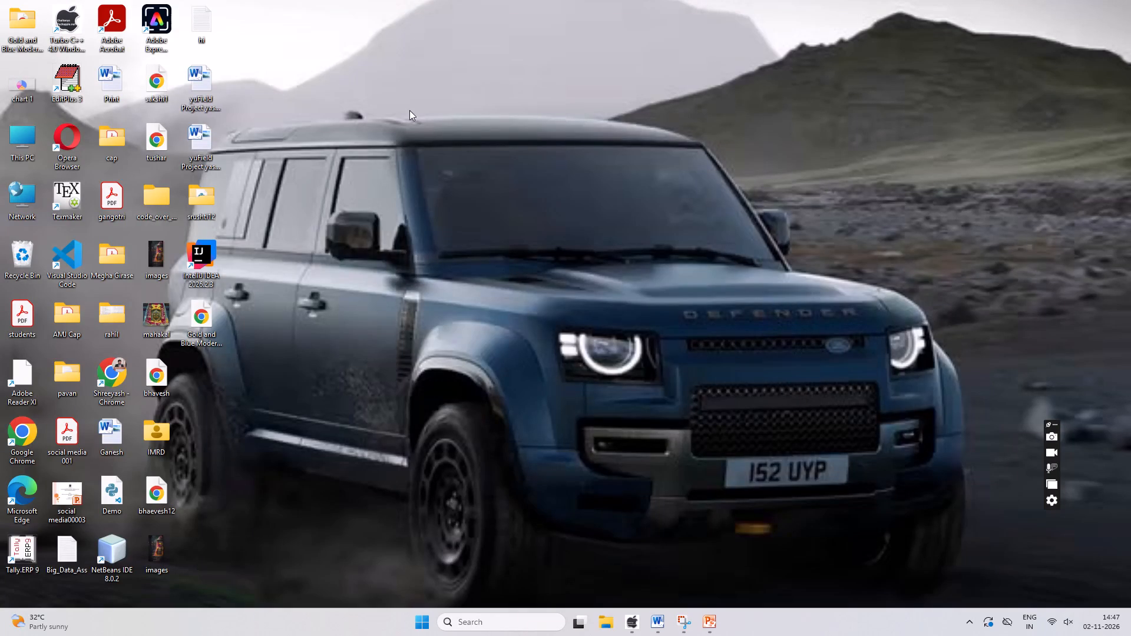
Bring up the computer's power options from Start.
{"action": "left_click", "coordinate": [408, 621]}
{"action": "left_click", "coordinate": [418, 614]}
{"action": "left_click", "coordinate": [687, 578]}
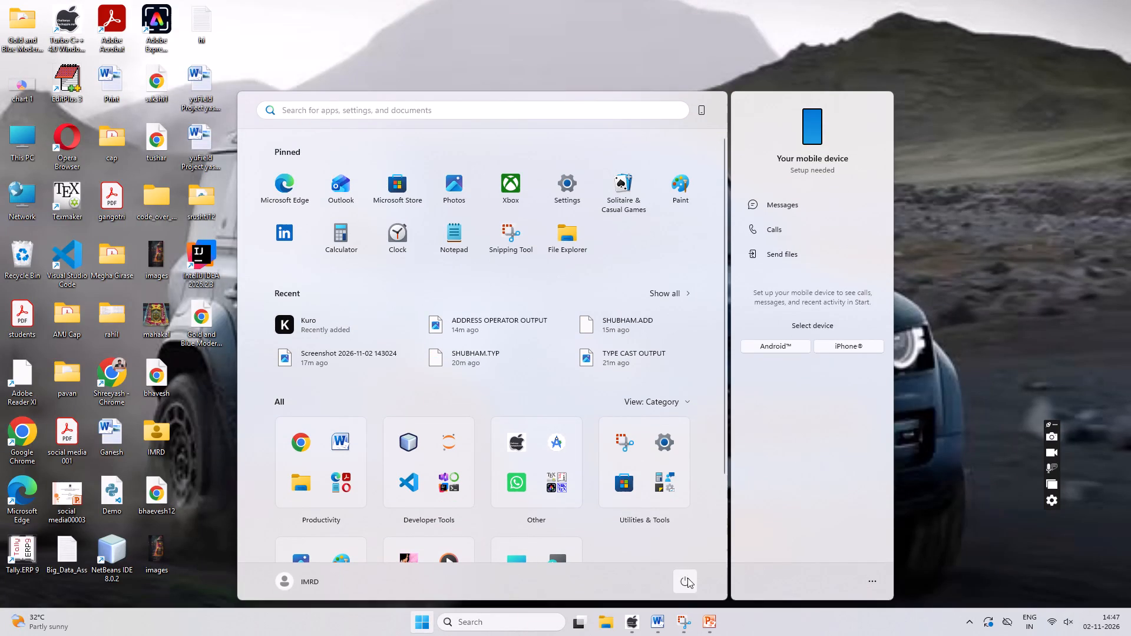